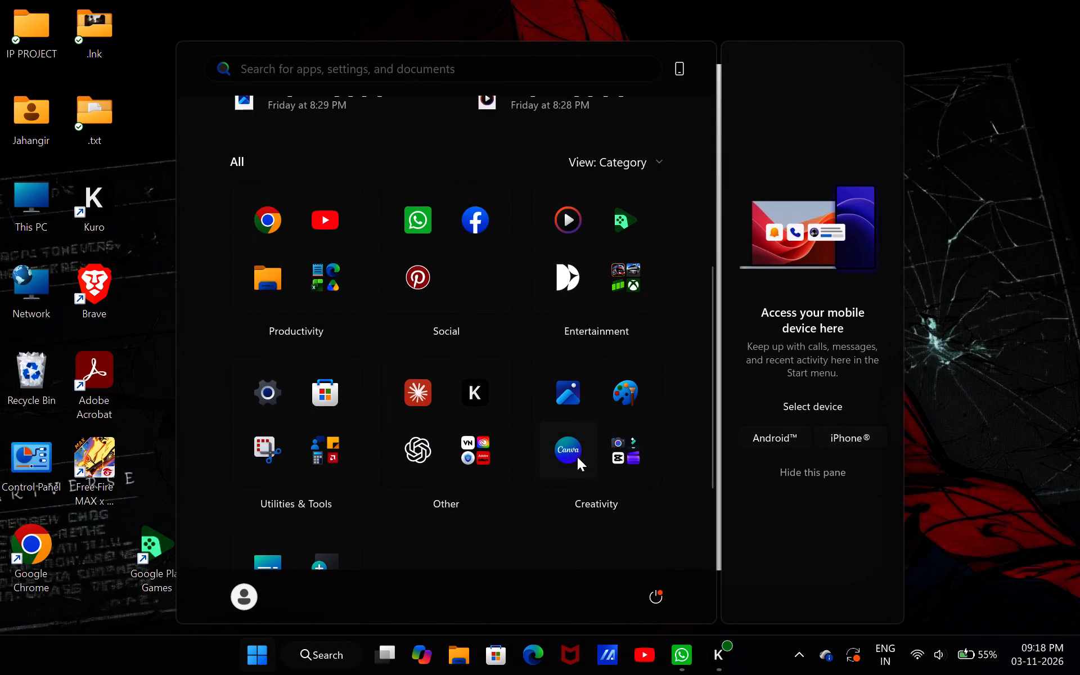
# Launch Canva.
pyautogui.click(577, 457)
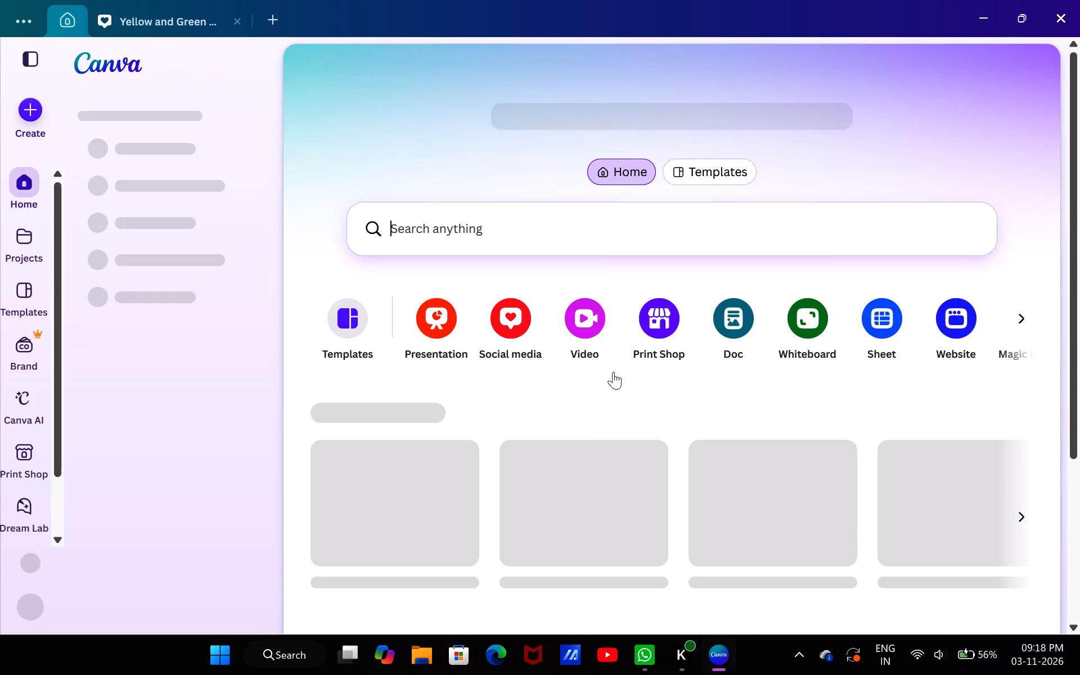
# Switch to YouTube and search for "free fire tournament".
pyautogui.click(608, 647)
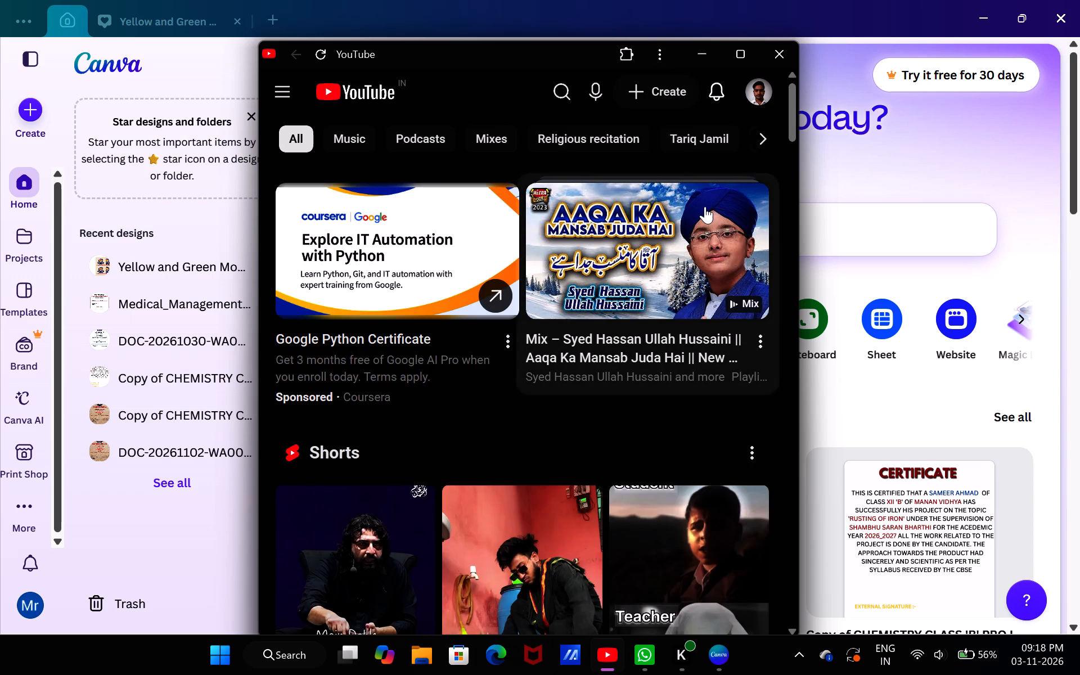
pyautogui.click(560, 96)
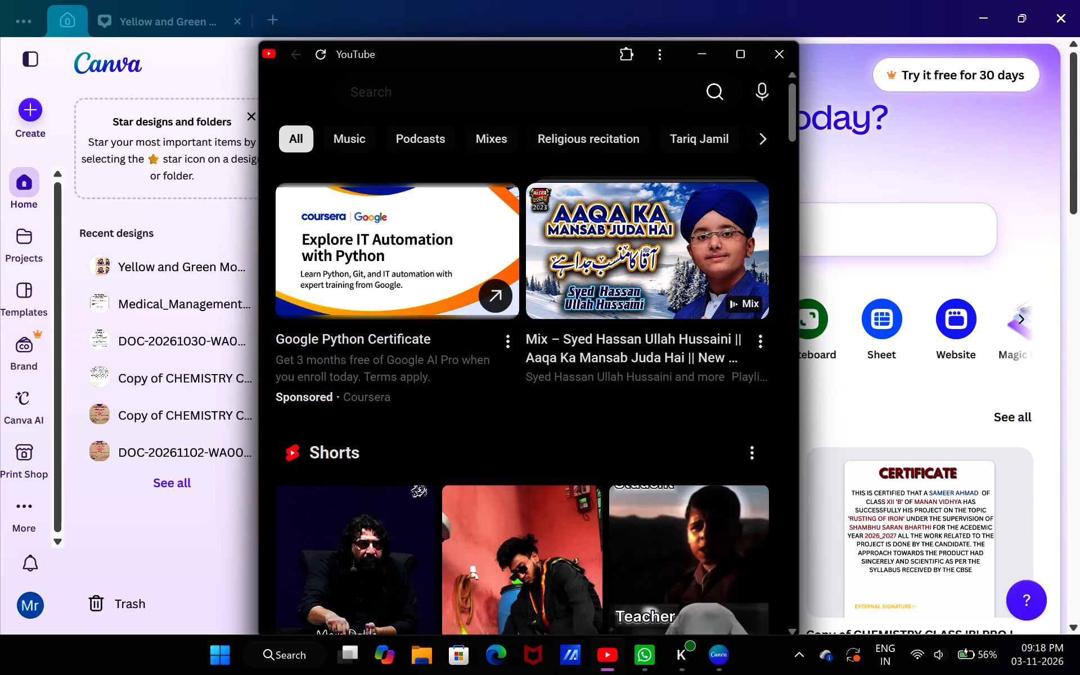
pyautogui.click(552, 90)
pyautogui.write('free fire')
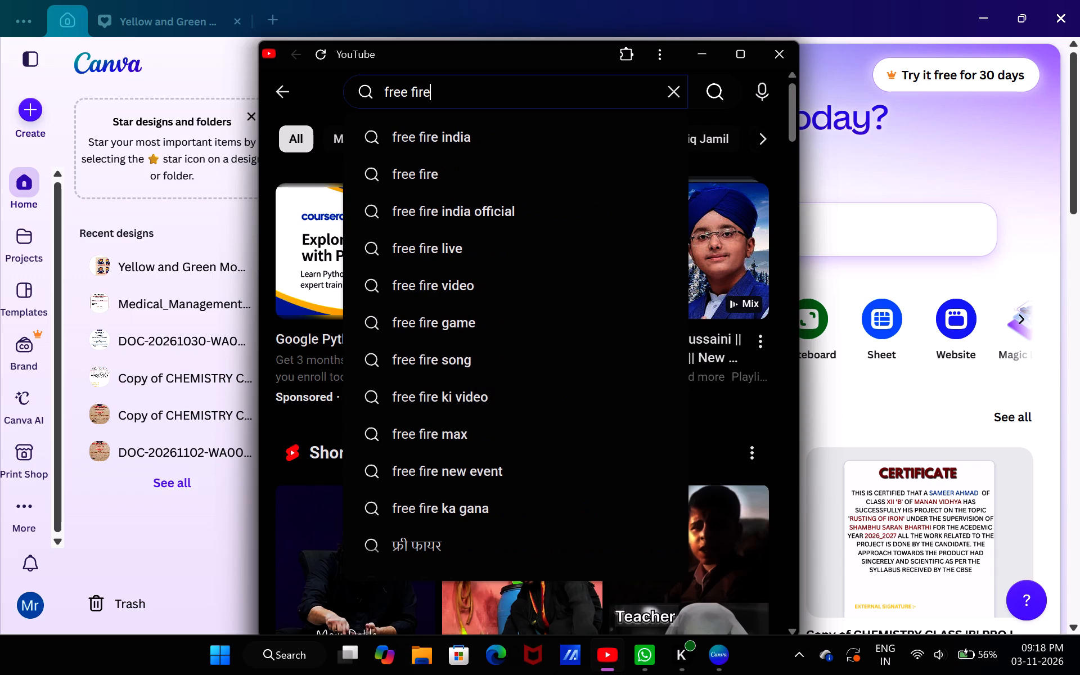
pyautogui.press('space')
pyautogui.write('tour')
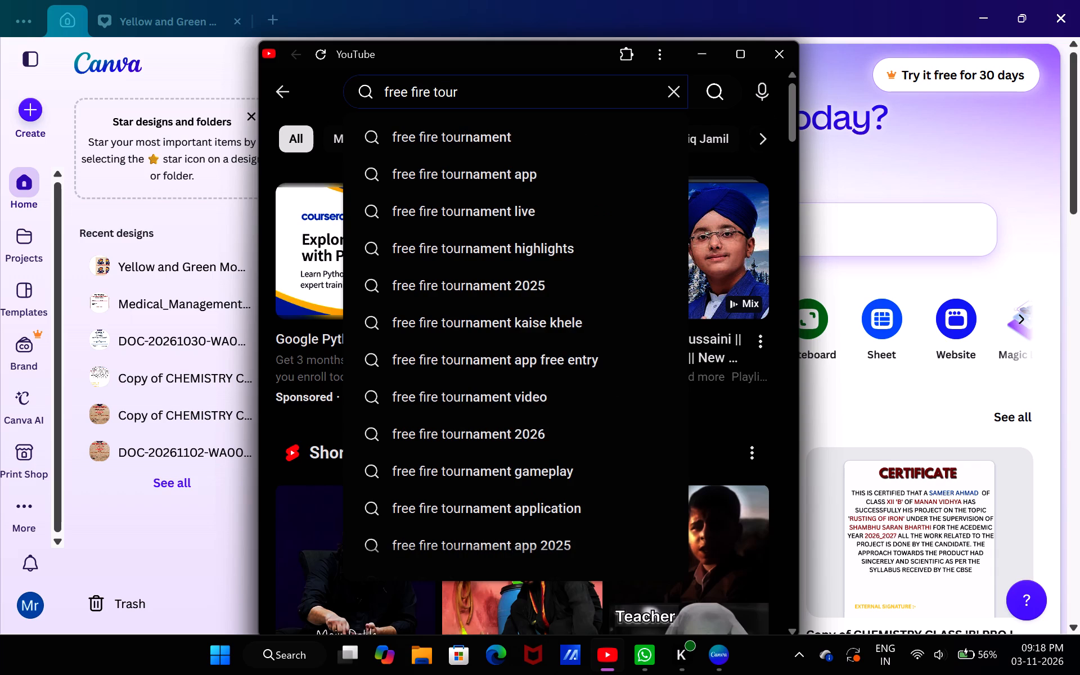
pyautogui.click(569, 127)
pyautogui.click(526, 96)
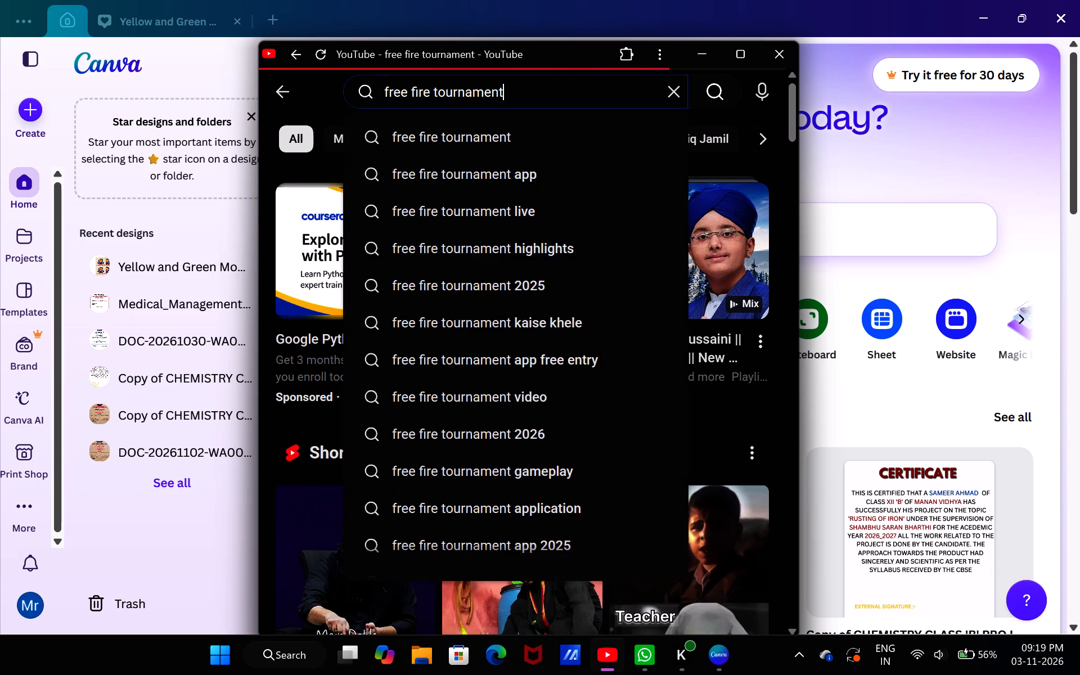
pyautogui.press('space')
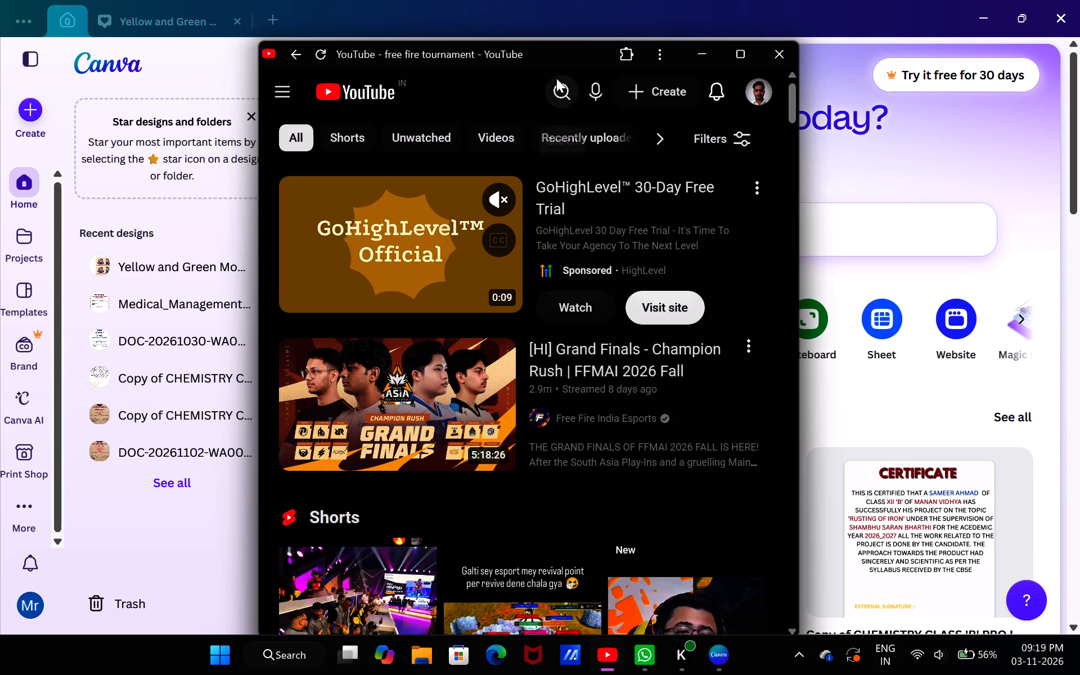
# Refine the YouTube search to "free fire tournament emotional line".
pyautogui.click(560, 82)
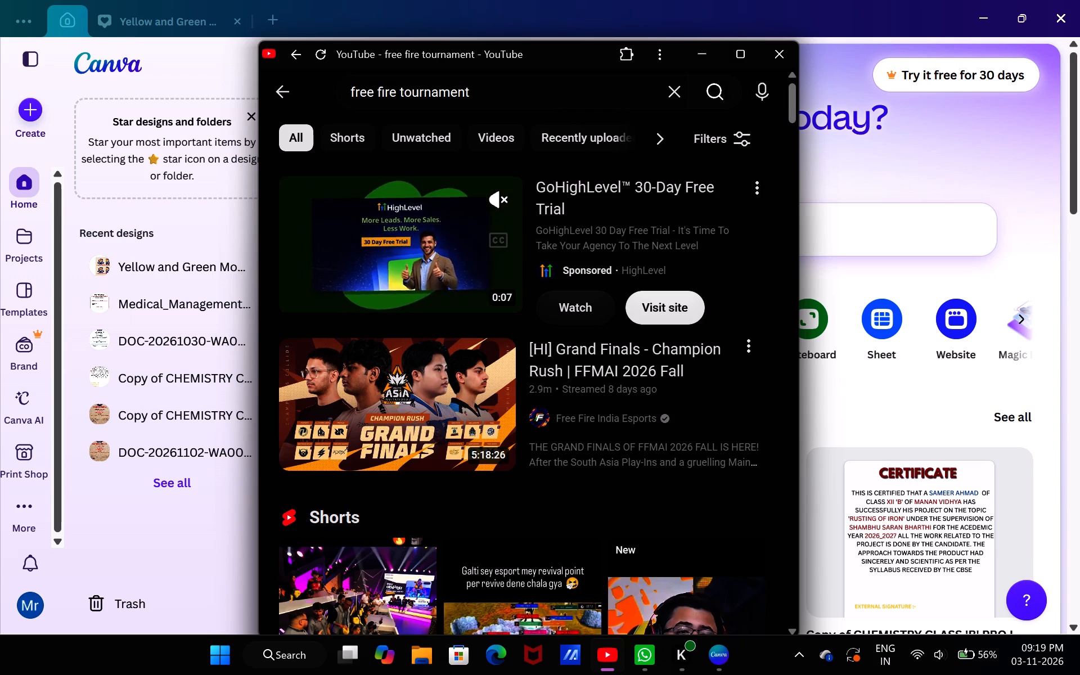
pyautogui.click(537, 84)
pyautogui.press('space')
pyautogui.write('emot')
pyautogui.press('i')
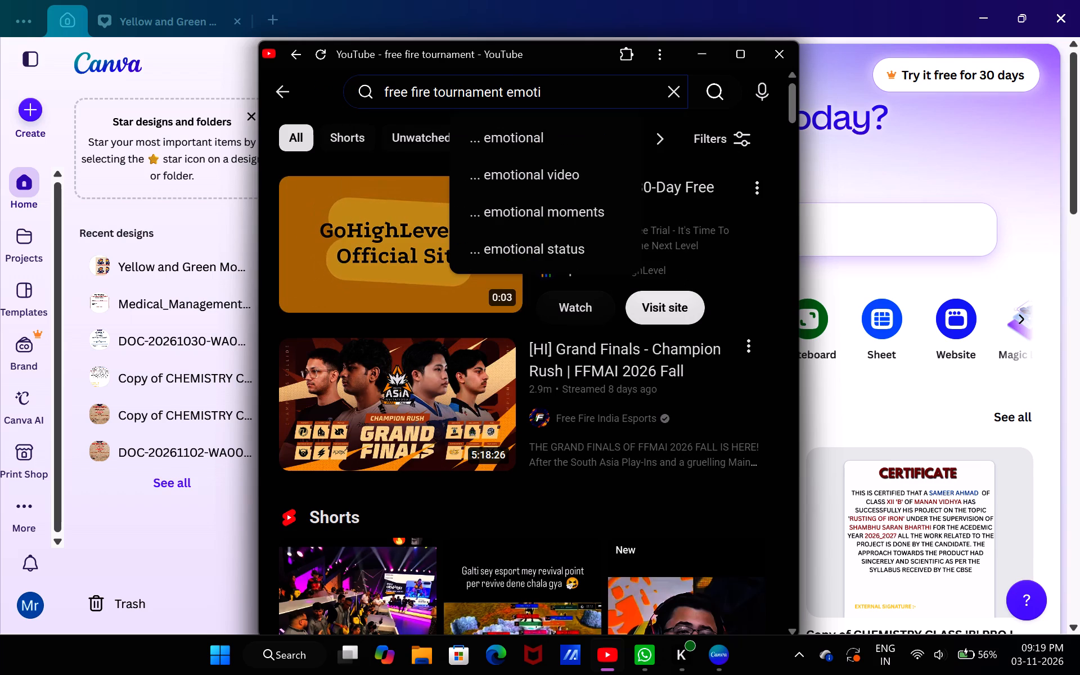
pyautogui.click(530, 144)
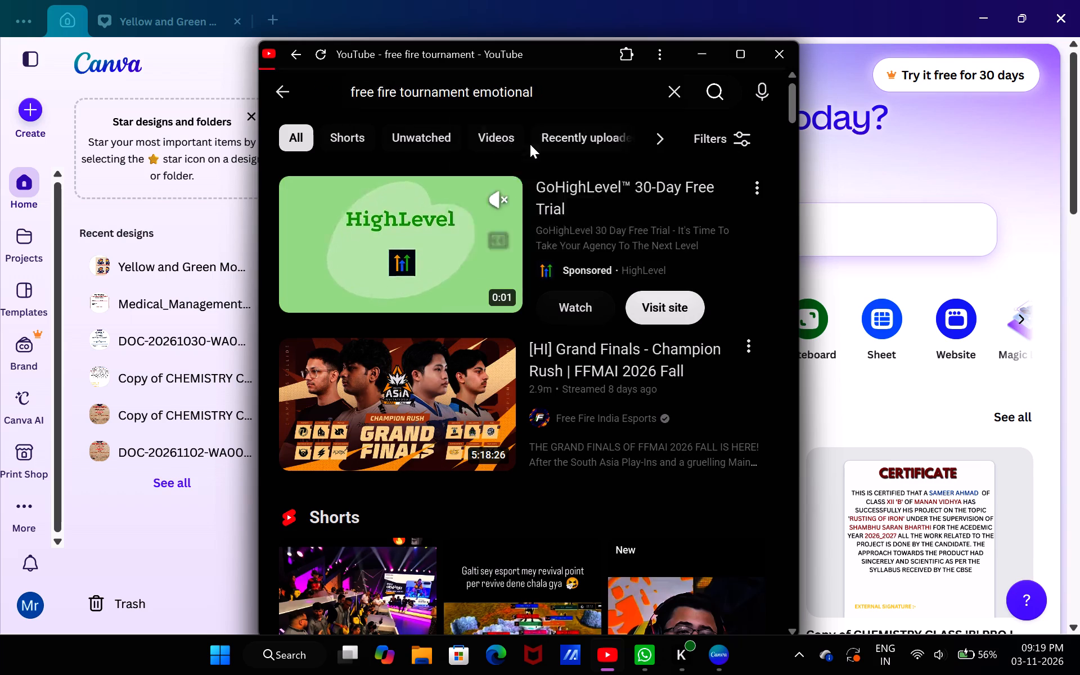
pyautogui.click(544, 91)
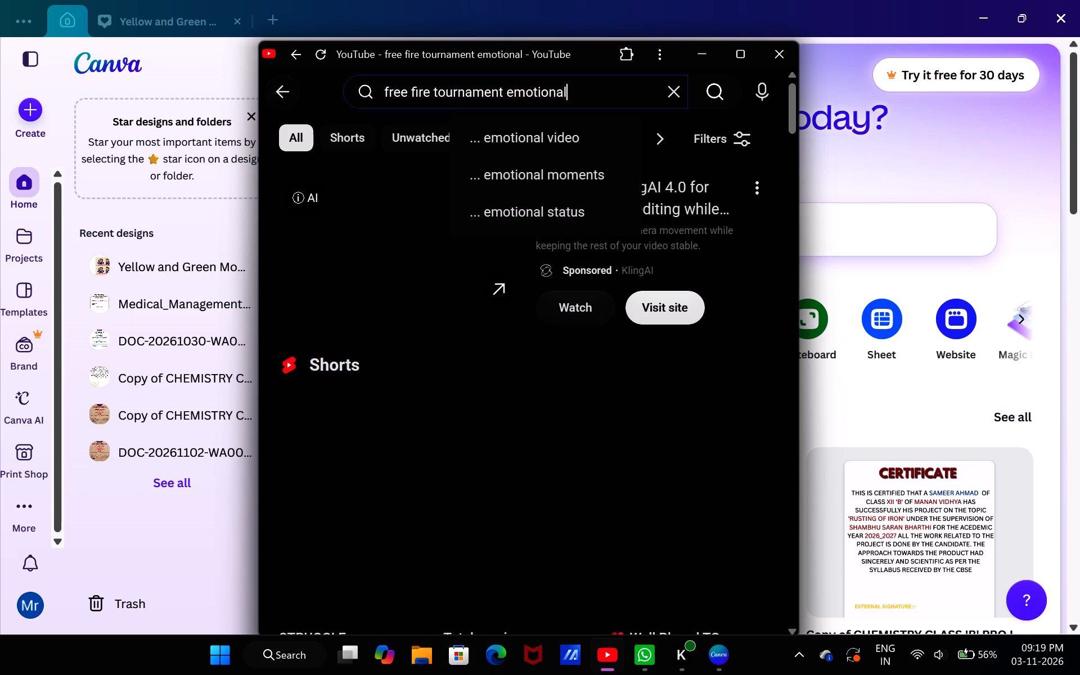
pyautogui.press('space')
pyautogui.write('line')
pyautogui.press('Return')
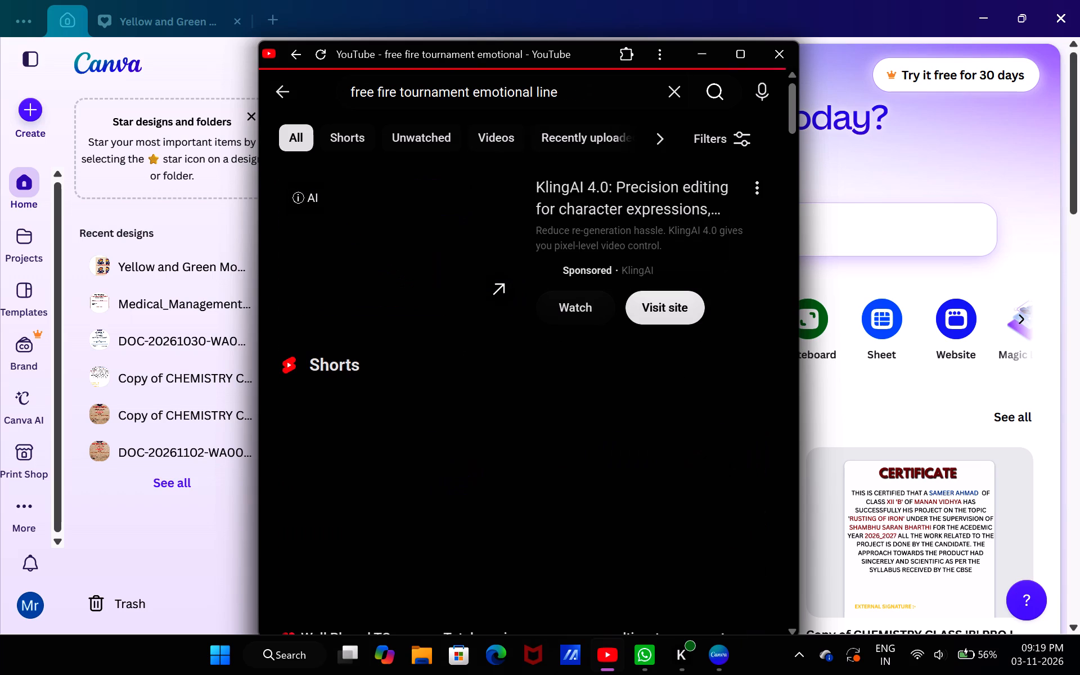
# Examine the video and Shorts results for the emotional tournament search, unmuting the Free Fire MAX Stories preview.
pyautogui.scroll(-2, 501, 165)
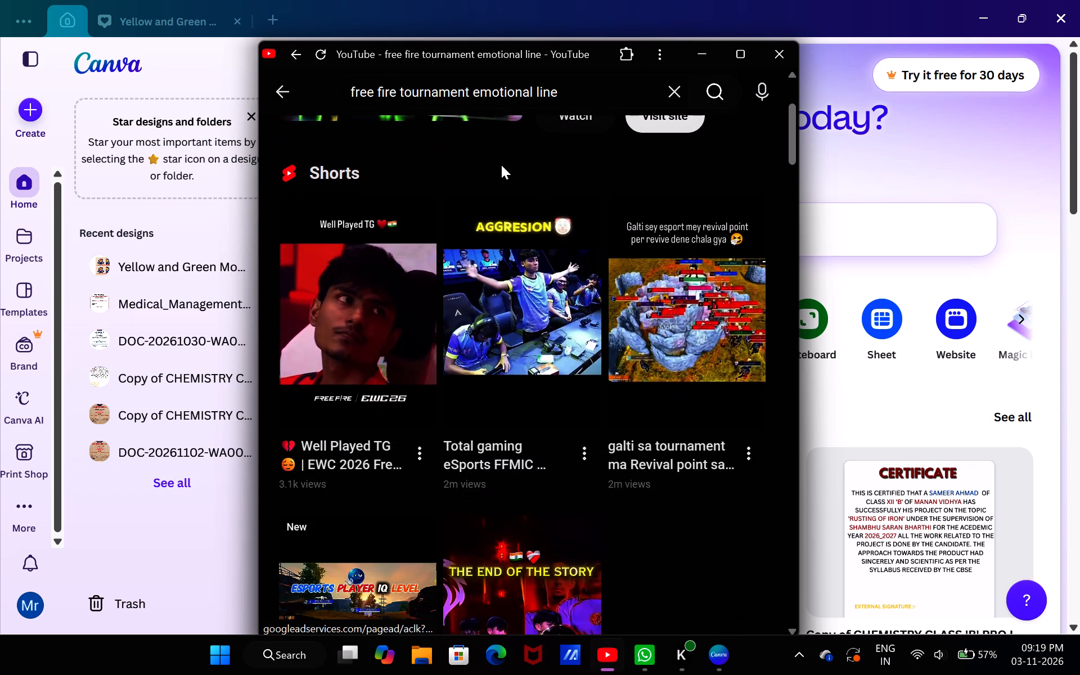
pyautogui.scroll(-4, 501, 165)
pyautogui.scroll(1, 501, 165)
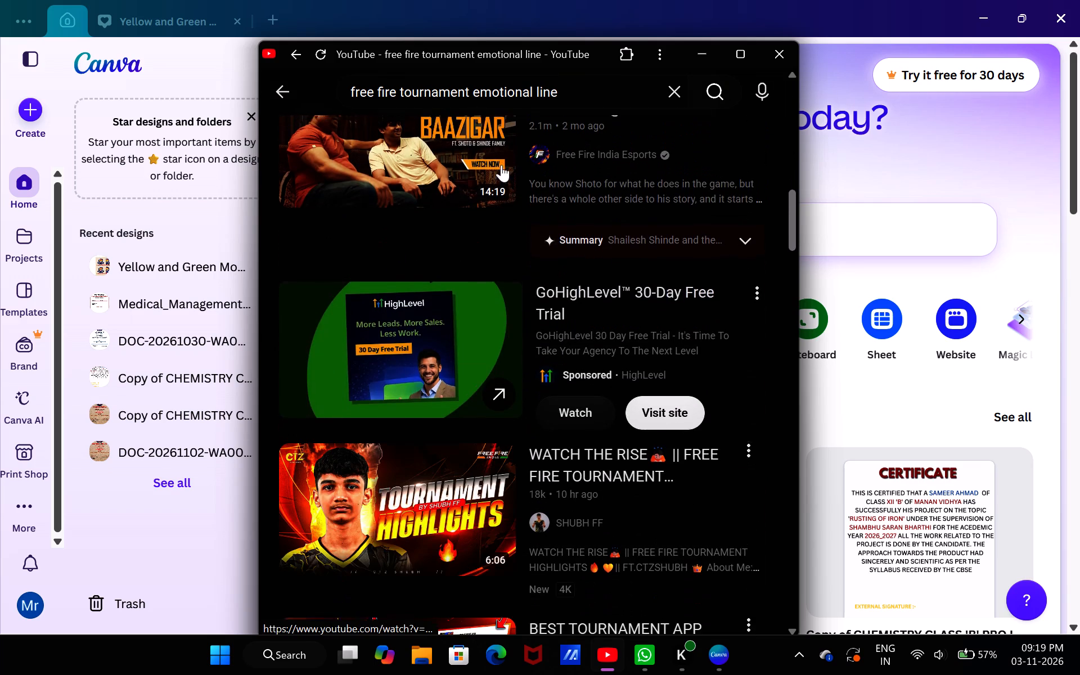
pyautogui.scroll(1, 501, 165)
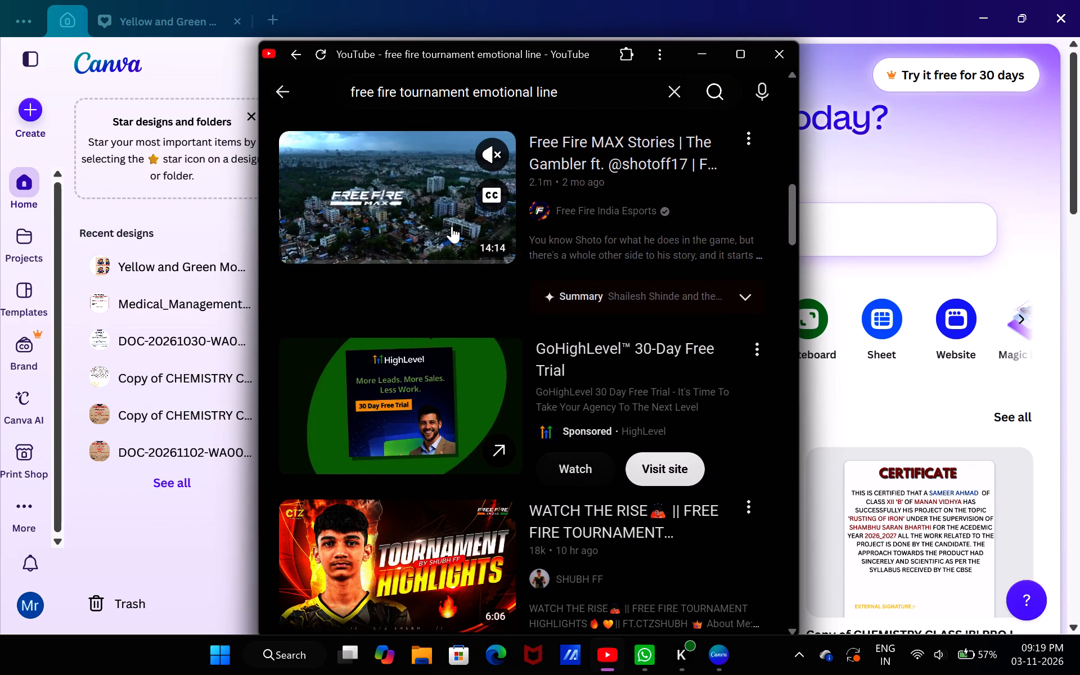
pyautogui.click(493, 160)
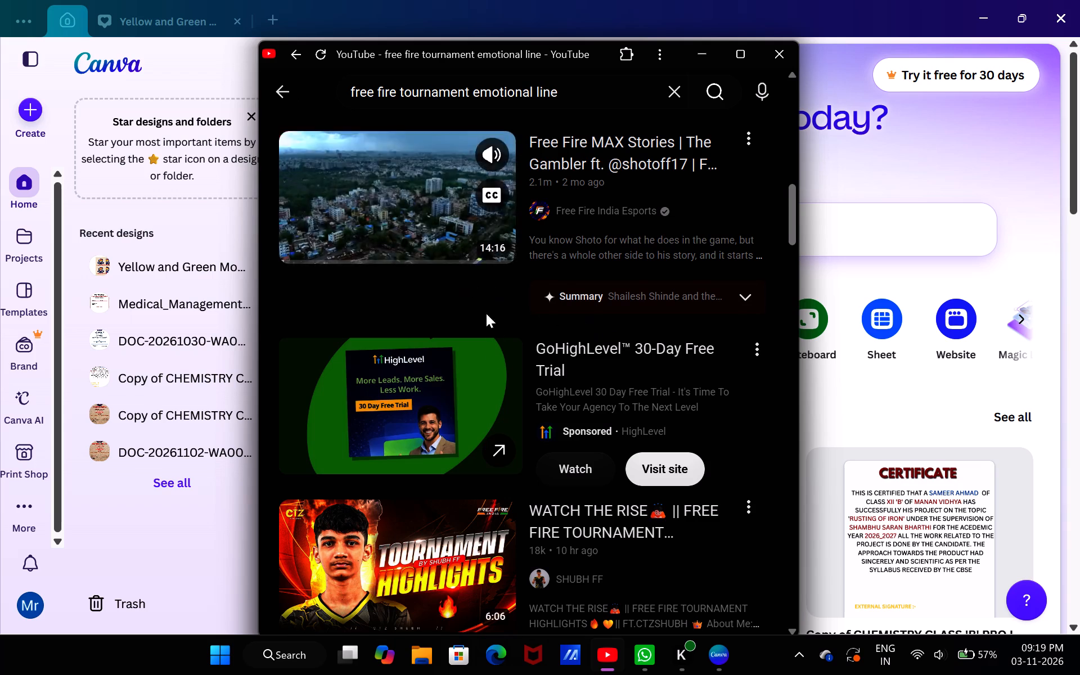
pyautogui.scroll(-2, 498, 349)
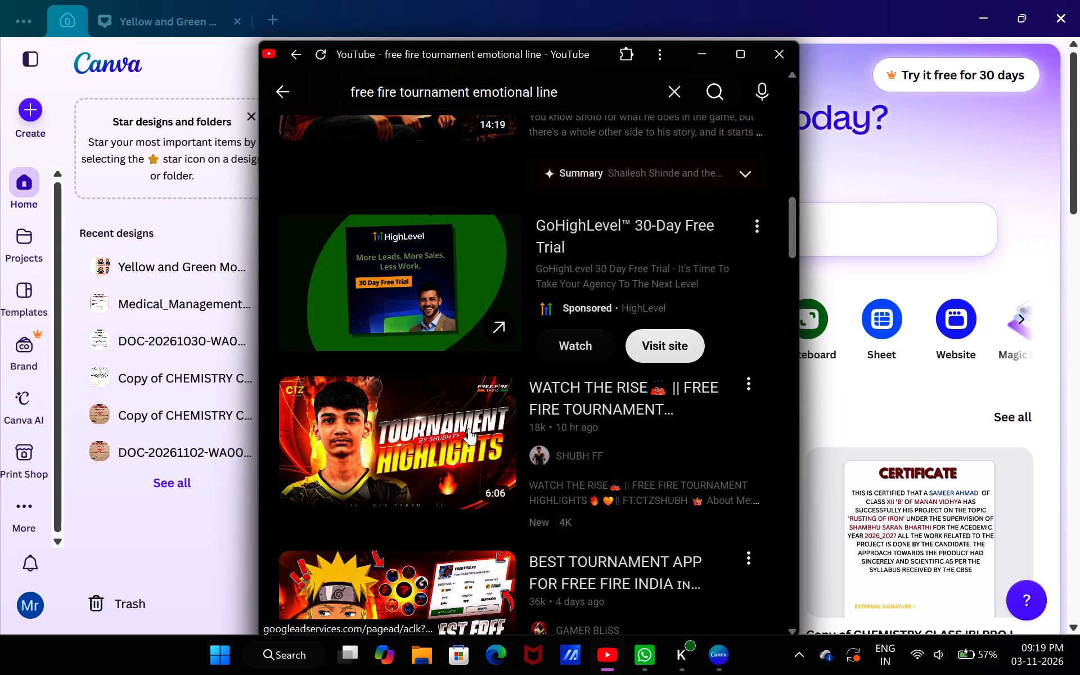
pyautogui.scroll(-4, 465, 437)
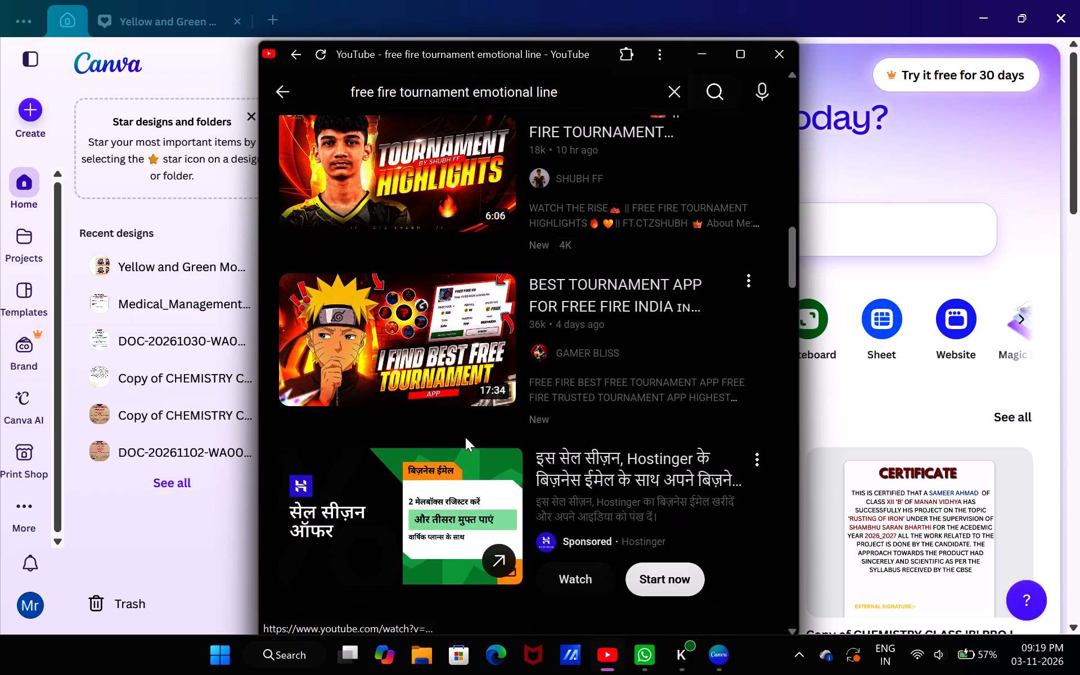
pyautogui.scroll(-3, 465, 437)
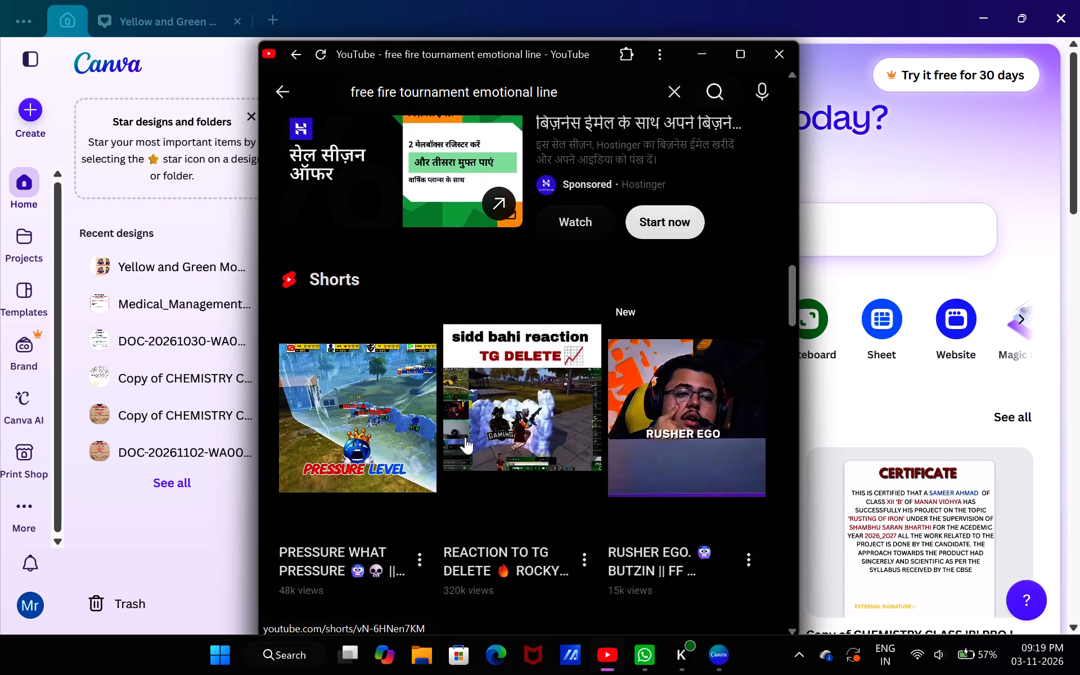
pyautogui.scroll(-3, 465, 437)
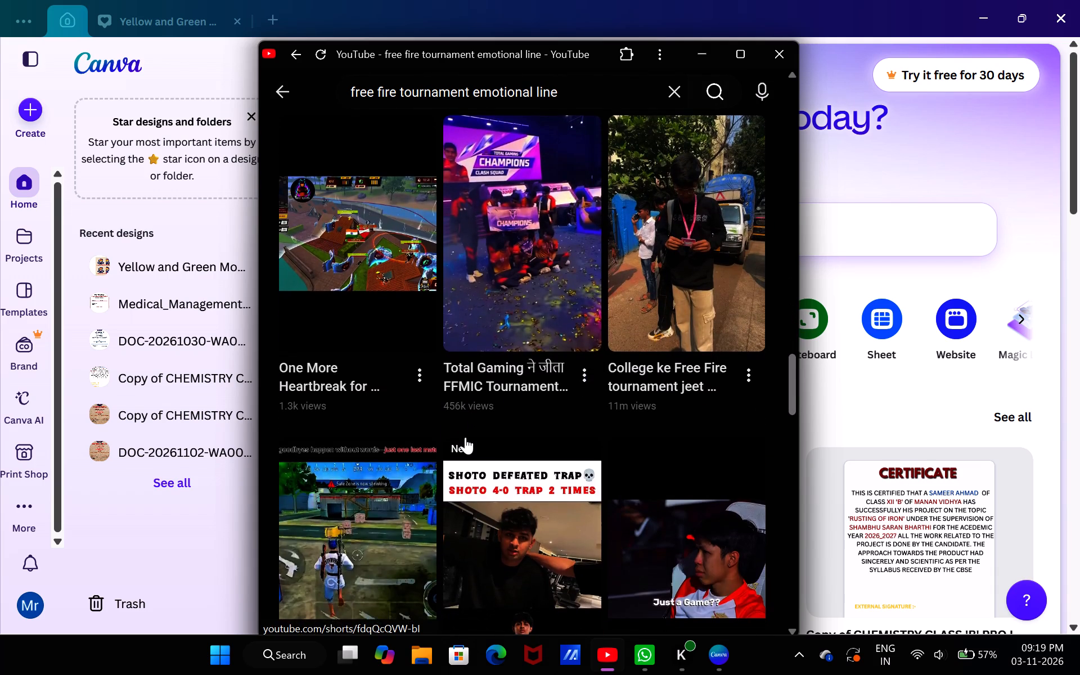
# Close the YouTube window and return to the Canva home page.
pyautogui.click(294, 55)
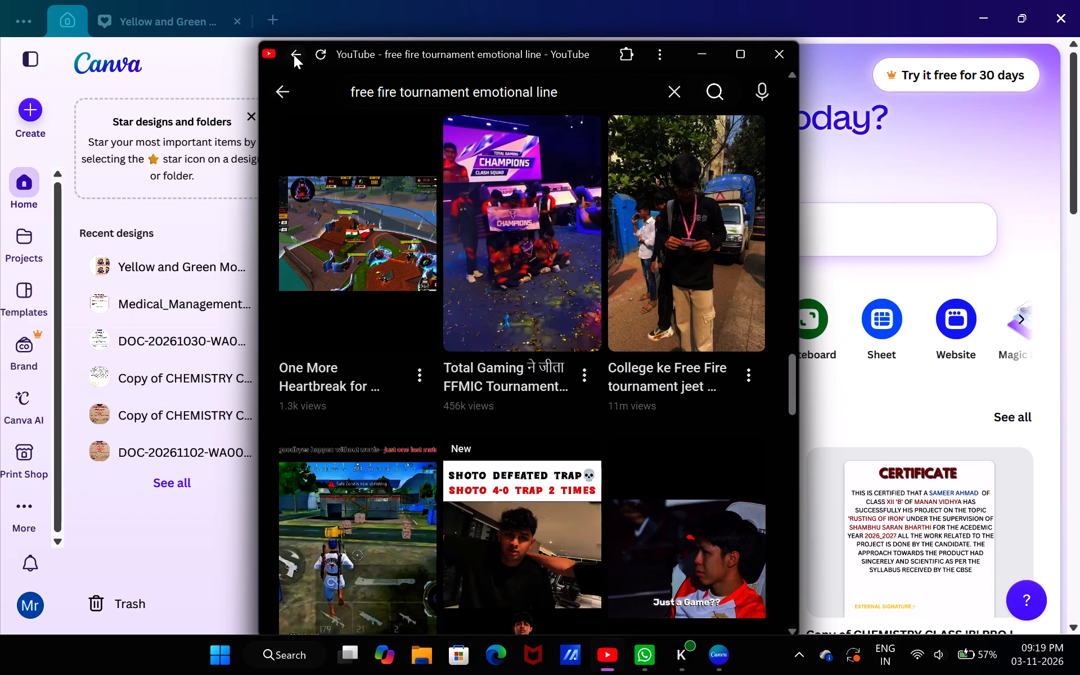
pyautogui.click(688, 94)
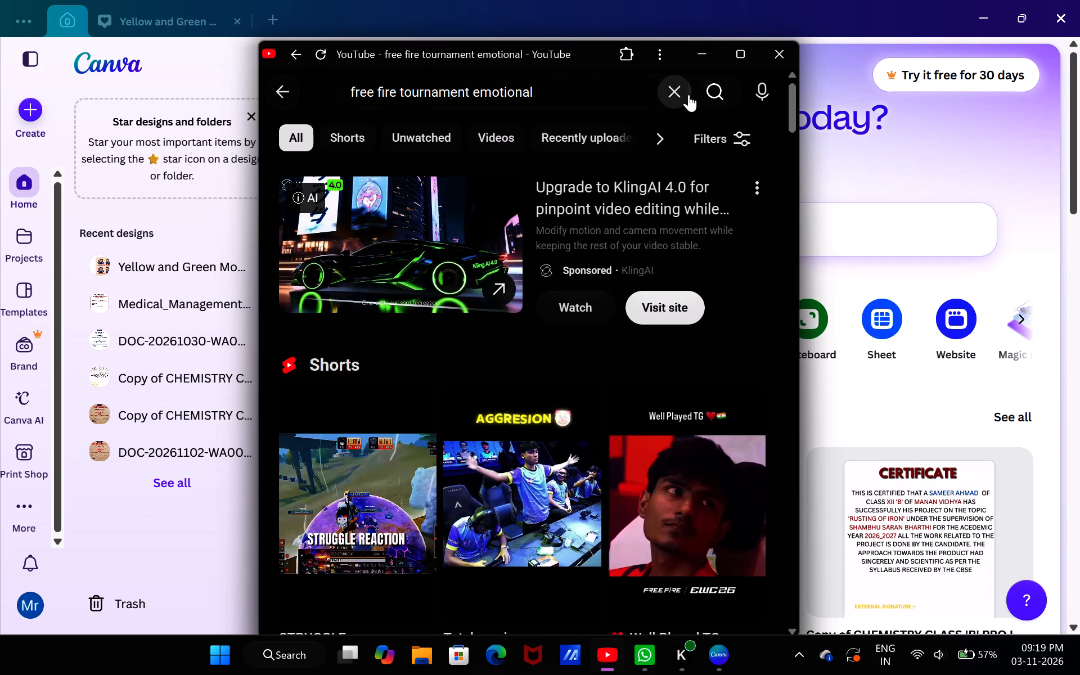
pyautogui.click(776, 64)
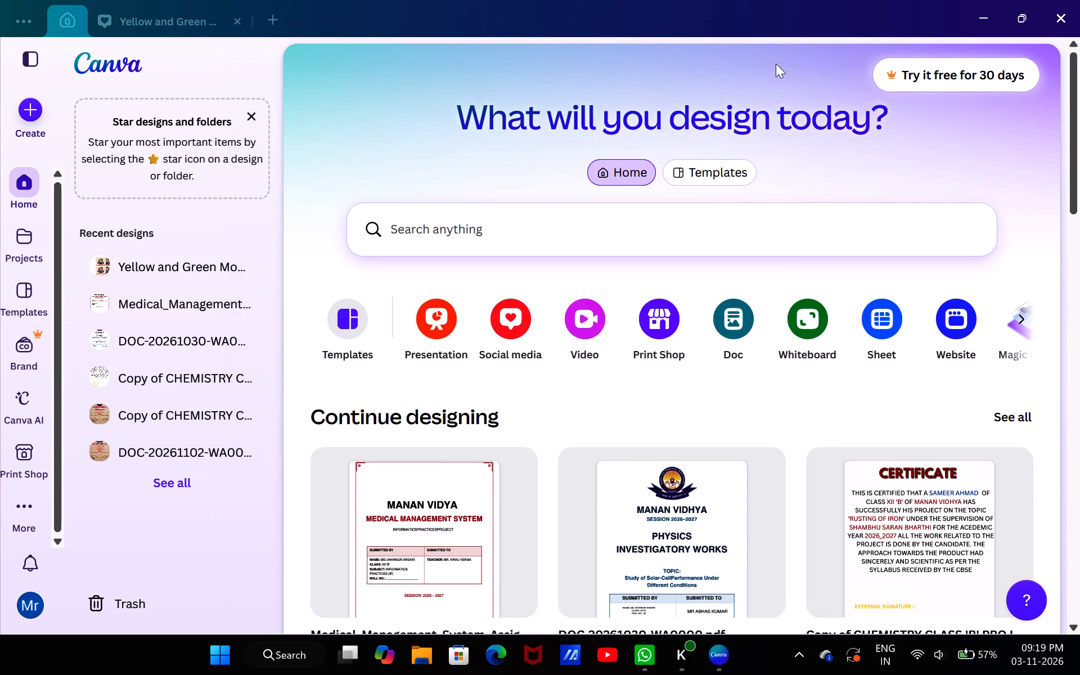
# Open the Medical Management System project design from the Continue designing section.
pyautogui.click(476, 483)
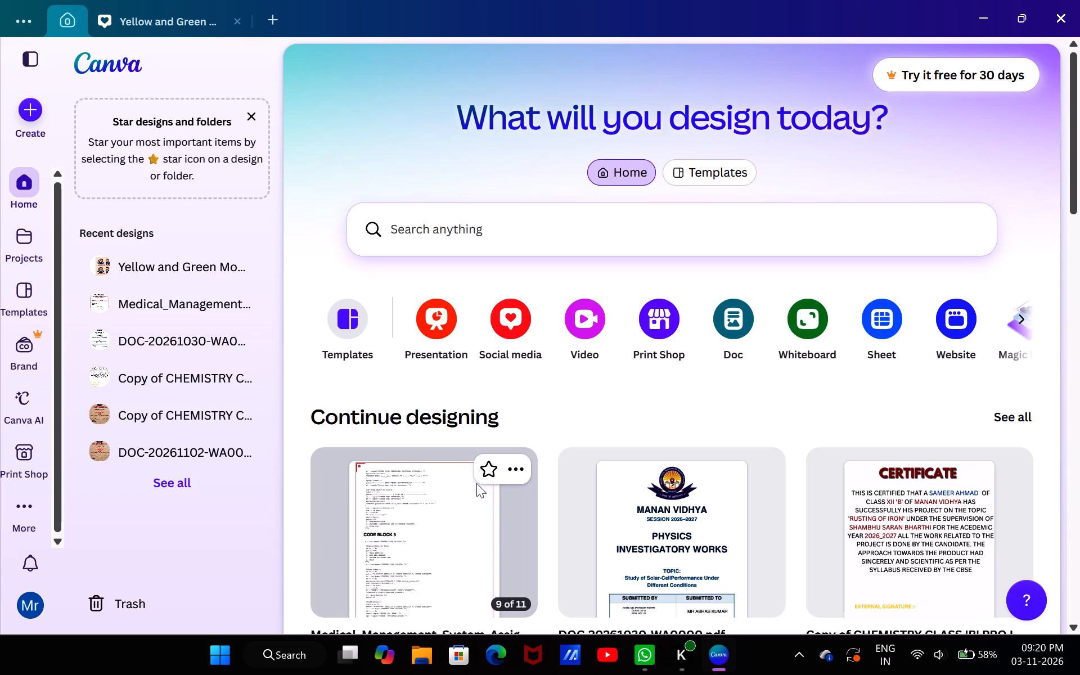
pyautogui.click(476, 483)
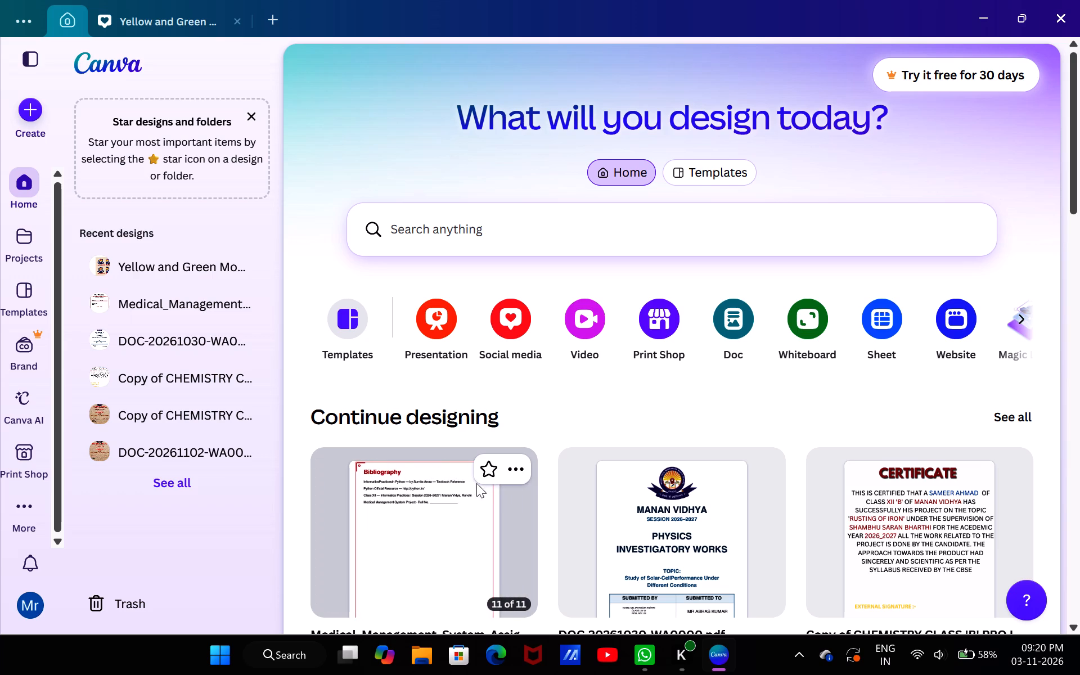
pyautogui.doubleClick(469, 496)
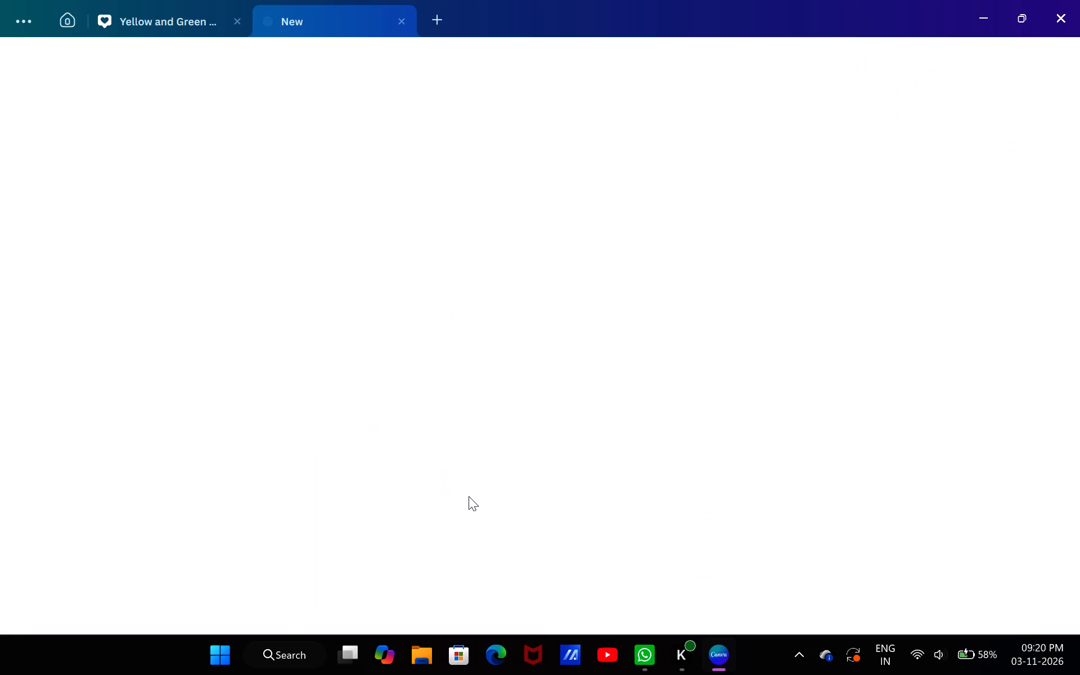
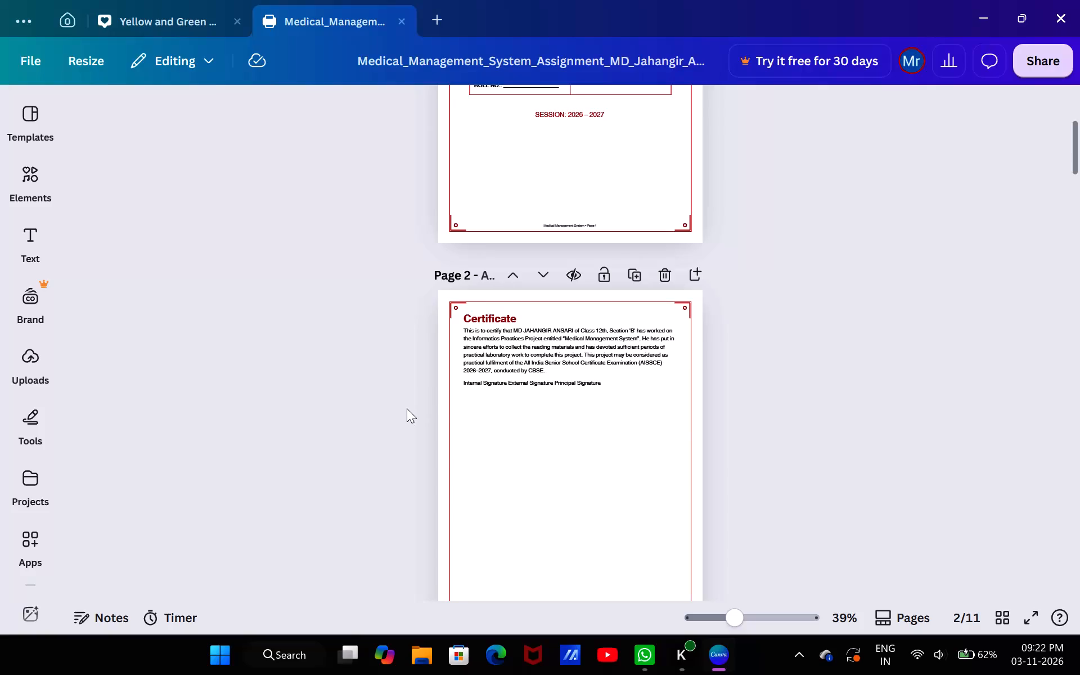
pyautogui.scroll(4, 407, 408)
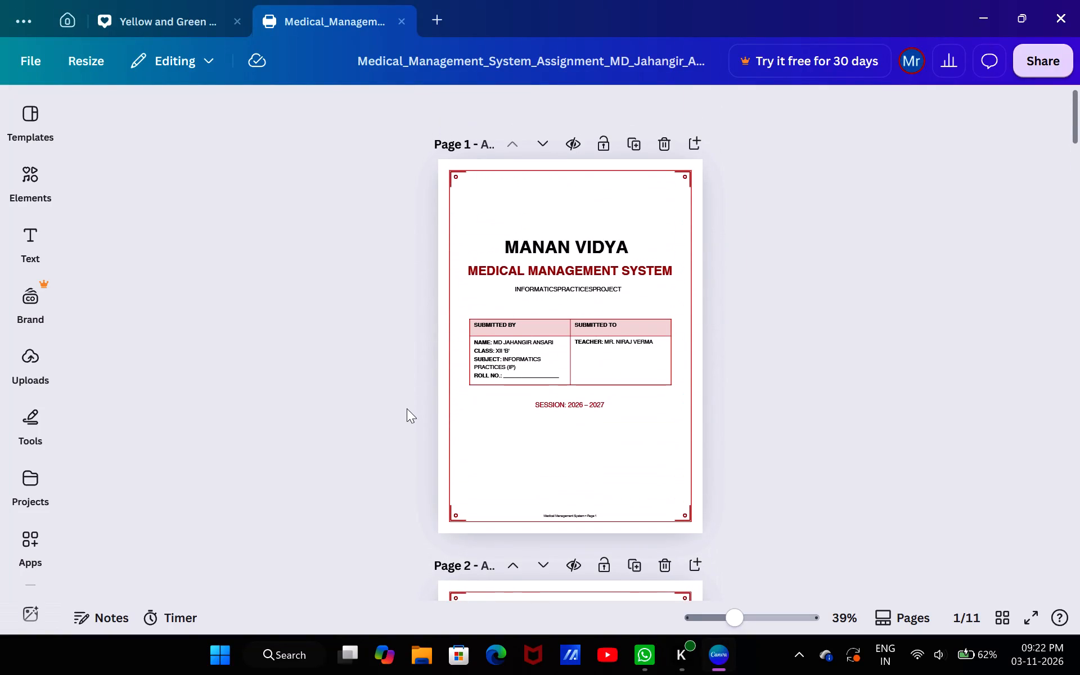
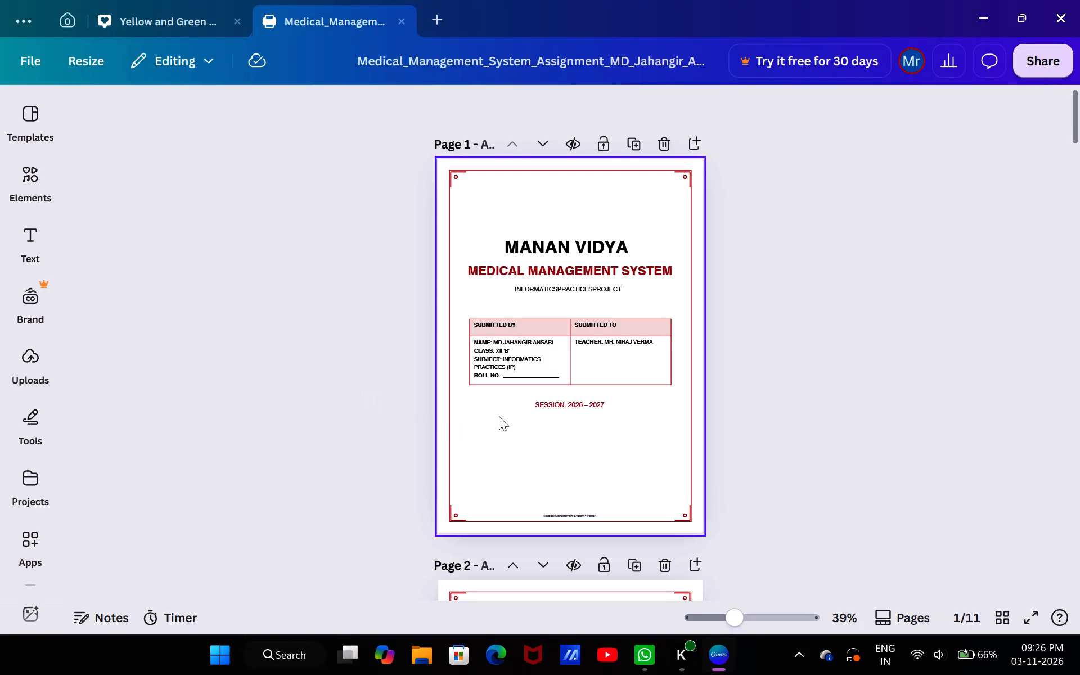
# Move the "SESSION: 2026 – 2027" line on page 1 up to directly beneath the INFORMATICSPRACTICESPROJECT subtitle.
pyautogui.moveTo(551, 403); pyautogui.dragTo(550, 296)
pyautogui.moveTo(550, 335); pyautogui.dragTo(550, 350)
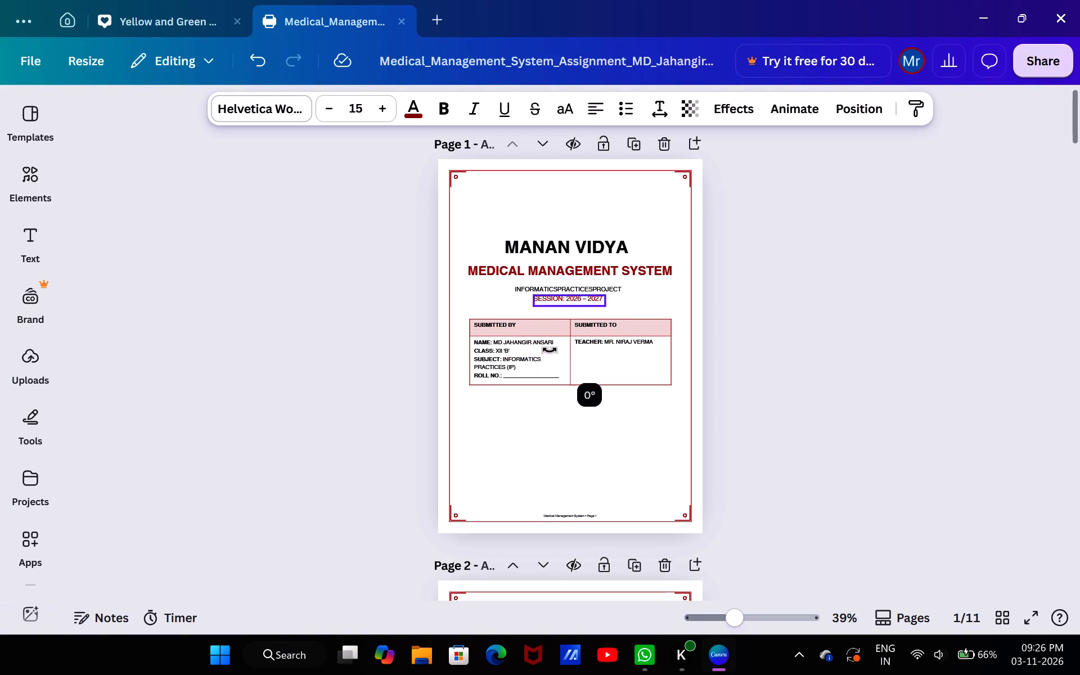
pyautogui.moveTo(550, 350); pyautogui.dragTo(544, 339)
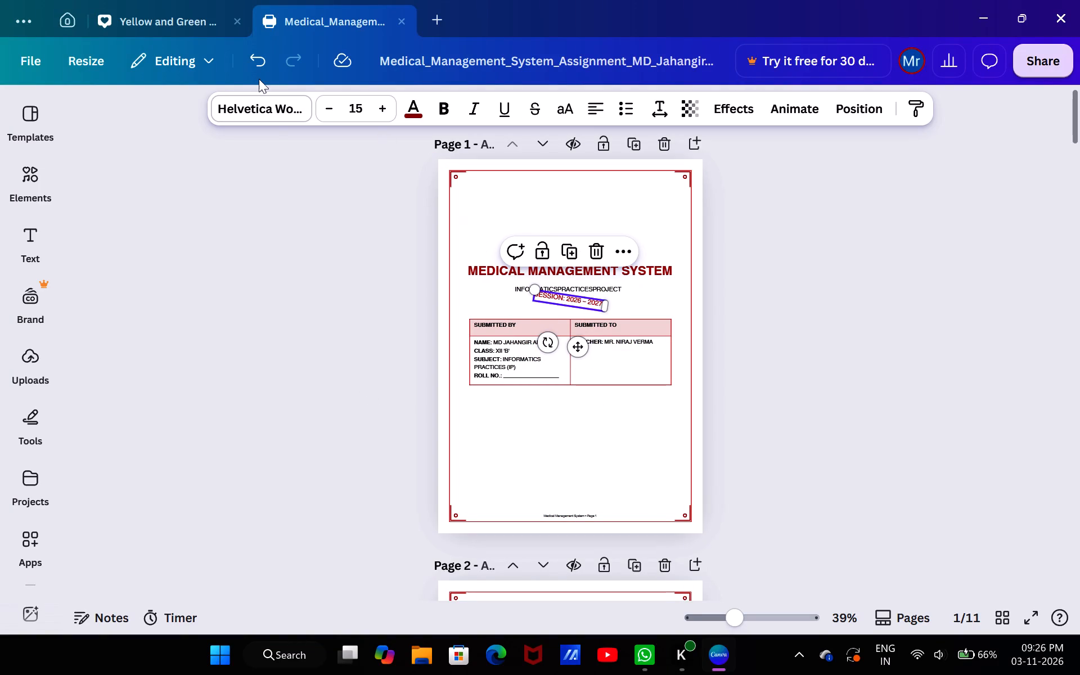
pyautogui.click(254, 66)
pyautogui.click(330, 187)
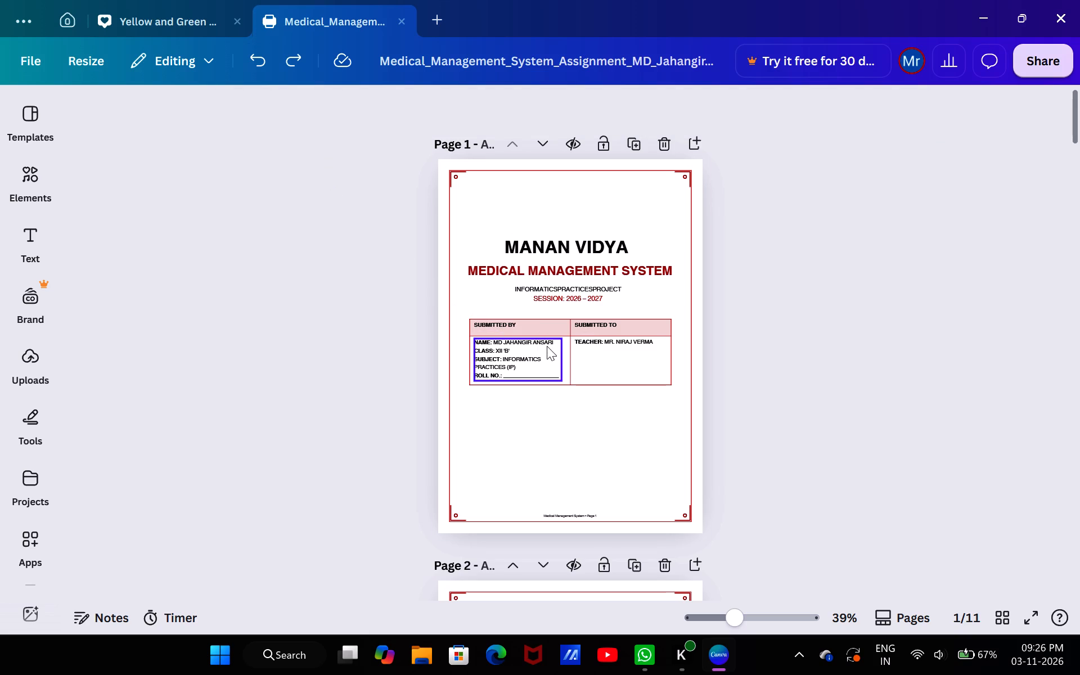
# Delete the graphic containing the decorative red border and the submission table from page 1.
pyautogui.click(573, 353)
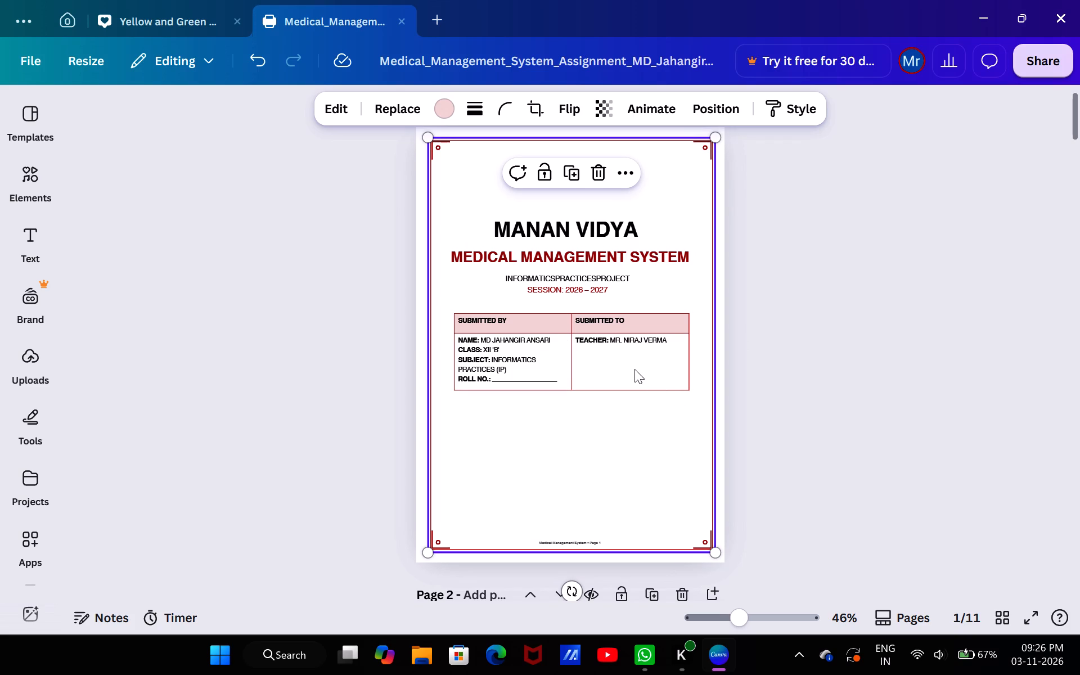
pyautogui.moveTo(632, 368); pyautogui.dragTo(645, 406)
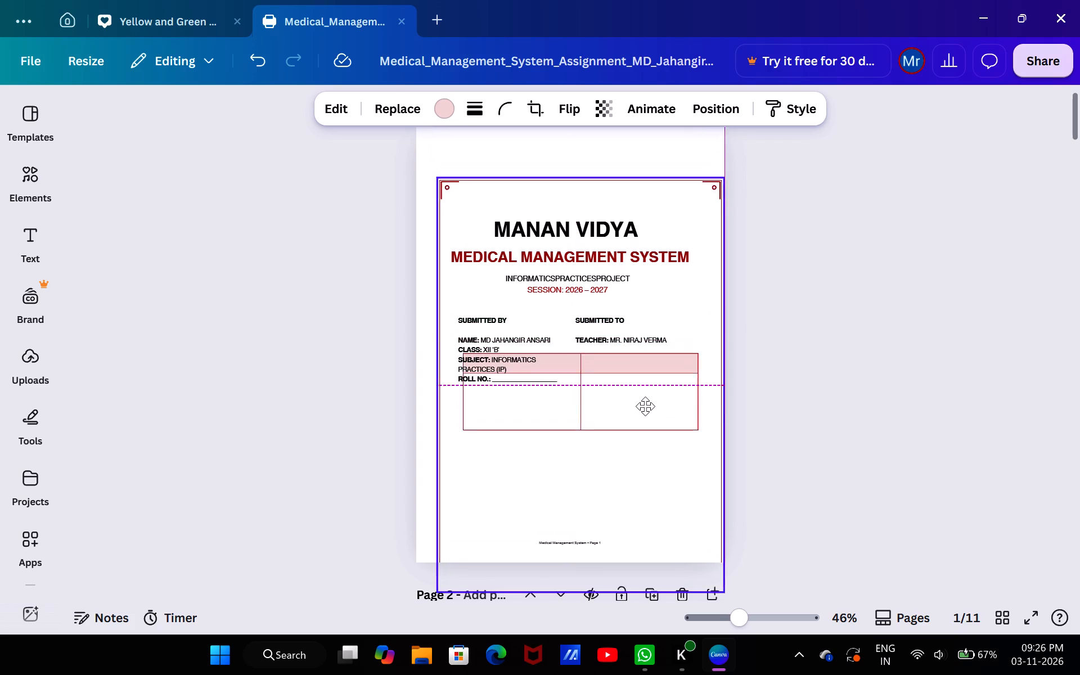
pyautogui.moveTo(645, 406); pyautogui.dragTo(652, 409)
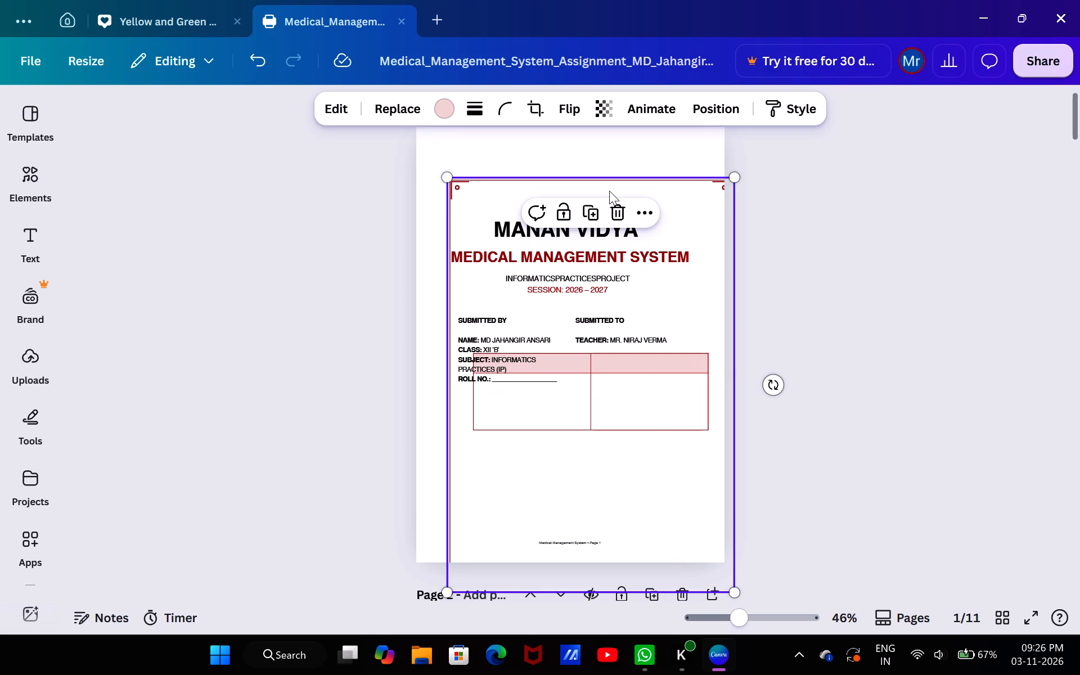
pyautogui.click(618, 209)
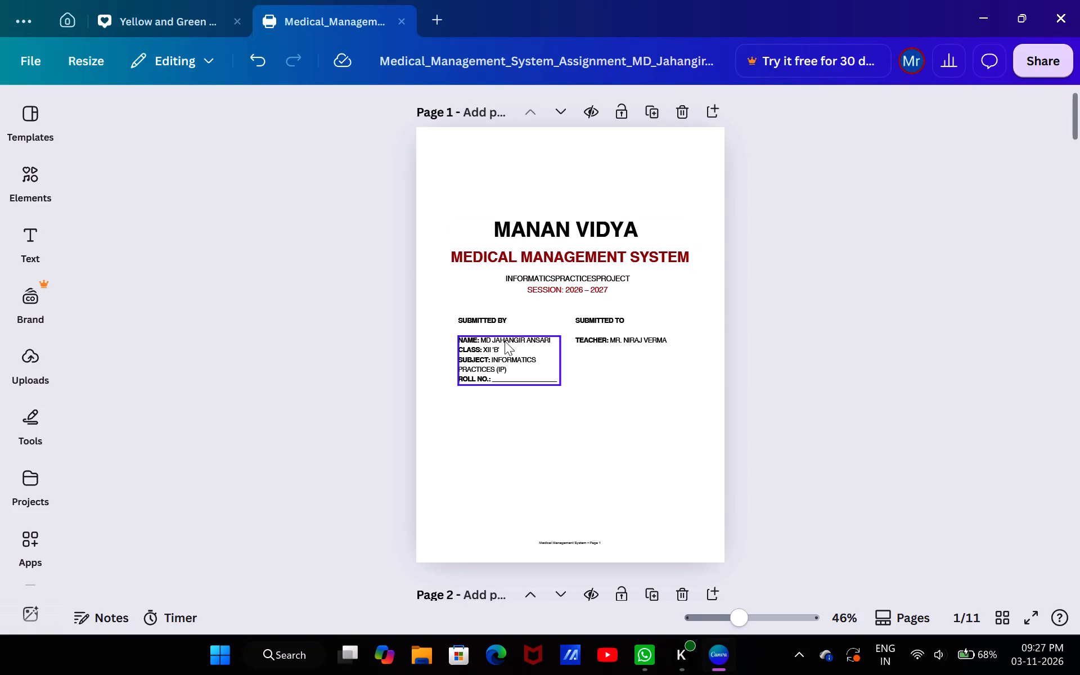
# Move the student details block (name, class, subject, roll number) down to the lower-left area of page 1.
pyautogui.moveTo(505, 341); pyautogui.dragTo(489, 495)
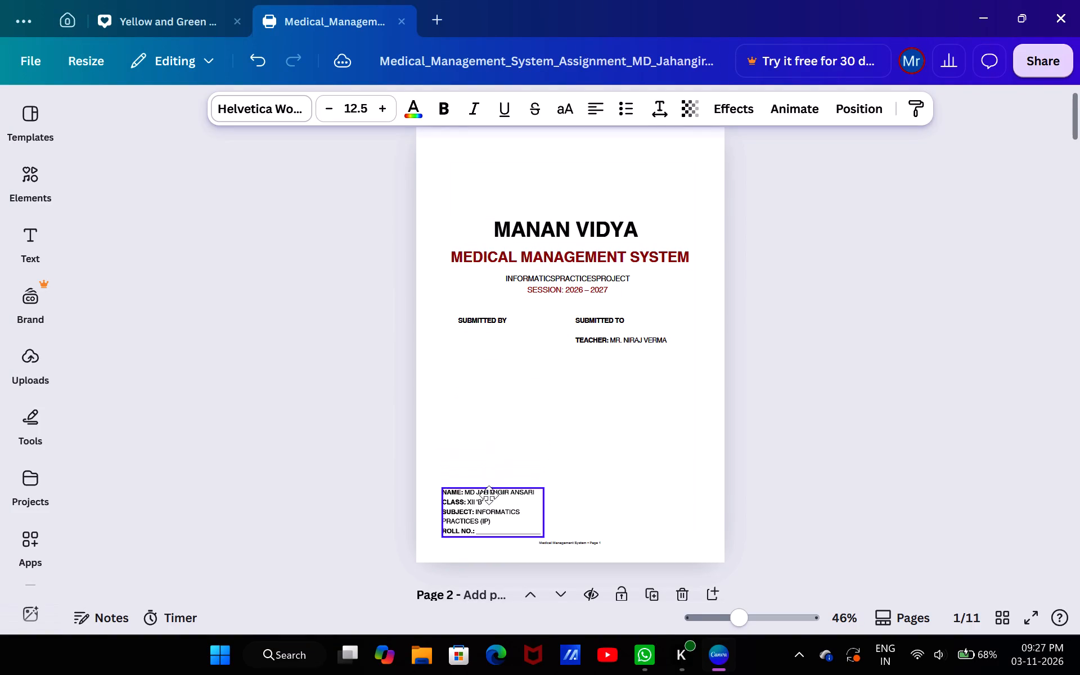
pyautogui.moveTo(489, 495); pyautogui.dragTo(490, 442)
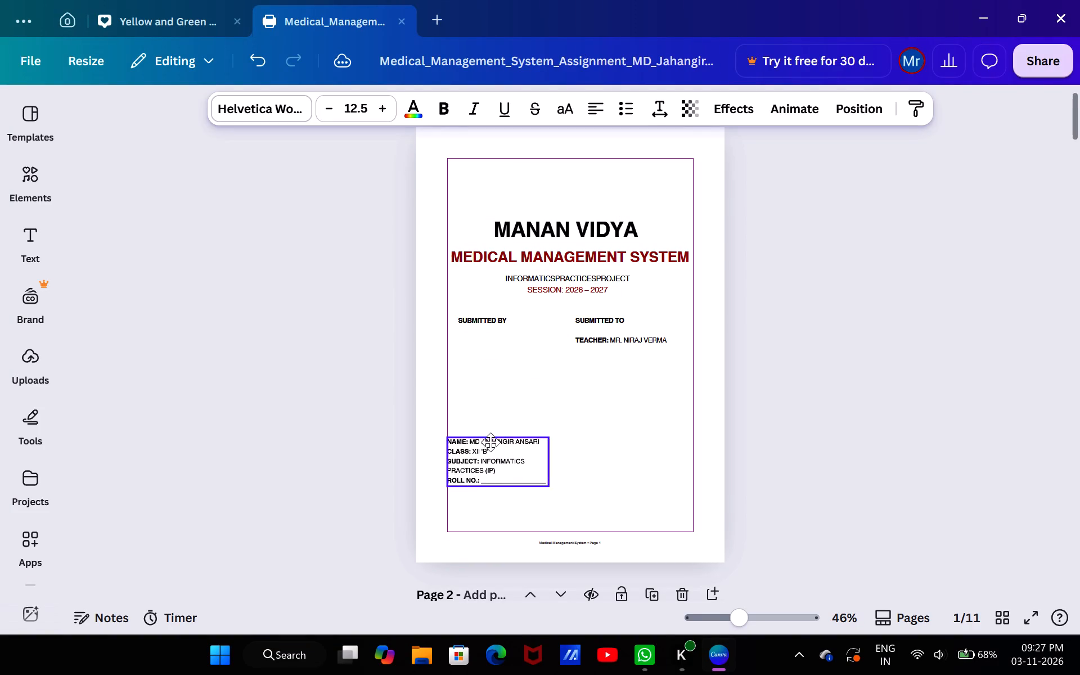
pyautogui.moveTo(490, 442); pyautogui.dragTo(494, 445)
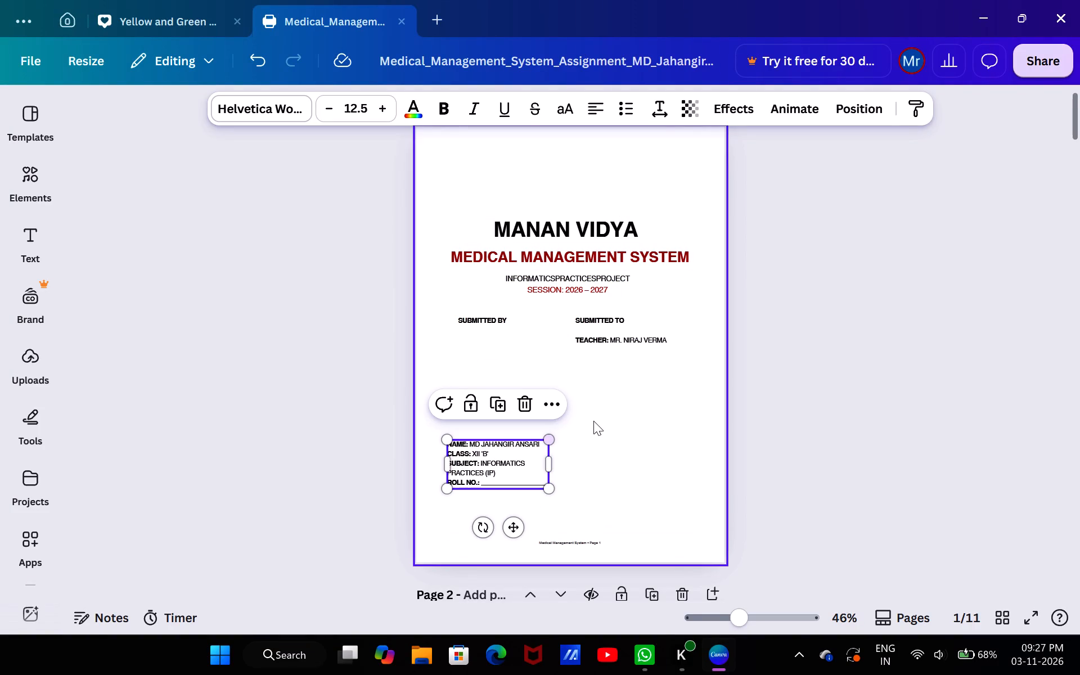
pyautogui.click(594, 417)
# Move the teacher line down to the lower-right area of page 1, beside the top of the student details block.
pyautogui.moveTo(629, 335); pyautogui.dragTo(627, 343)
pyautogui.moveTo(636, 394); pyautogui.dragTo(653, 504)
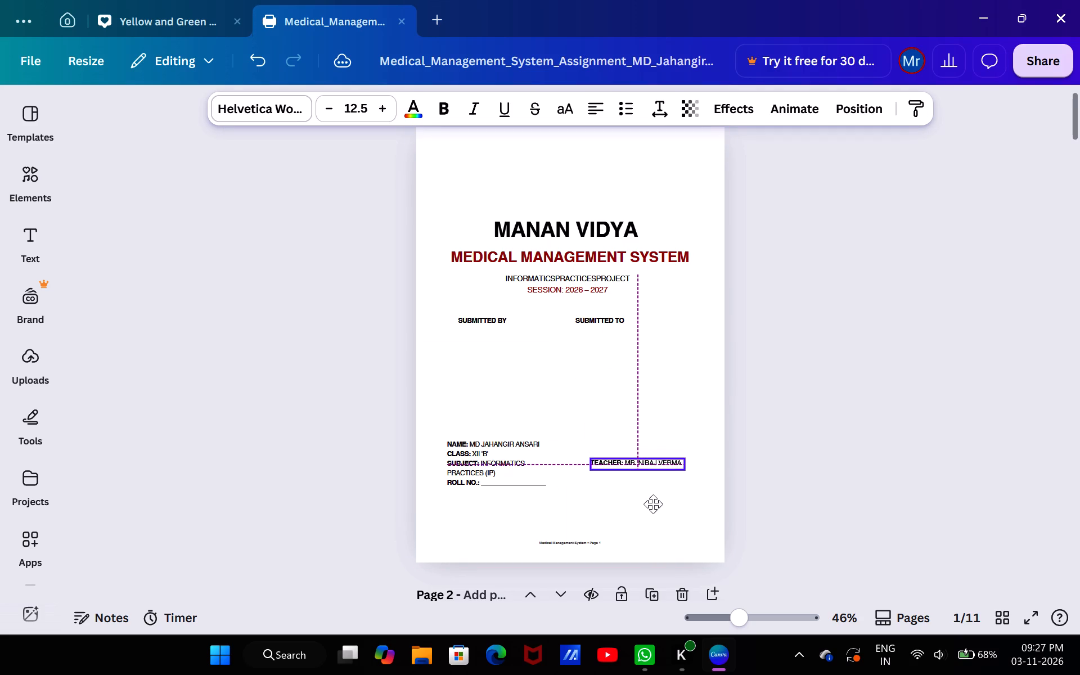
pyautogui.moveTo(653, 504); pyautogui.dragTo(658, 494)
pyautogui.click(586, 501)
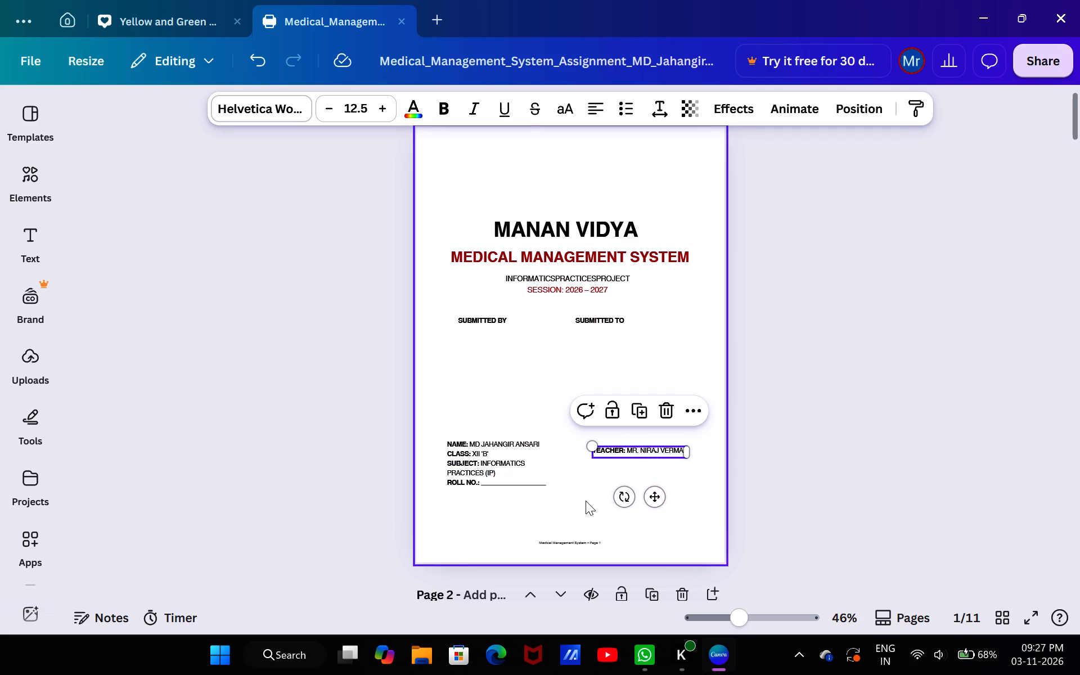
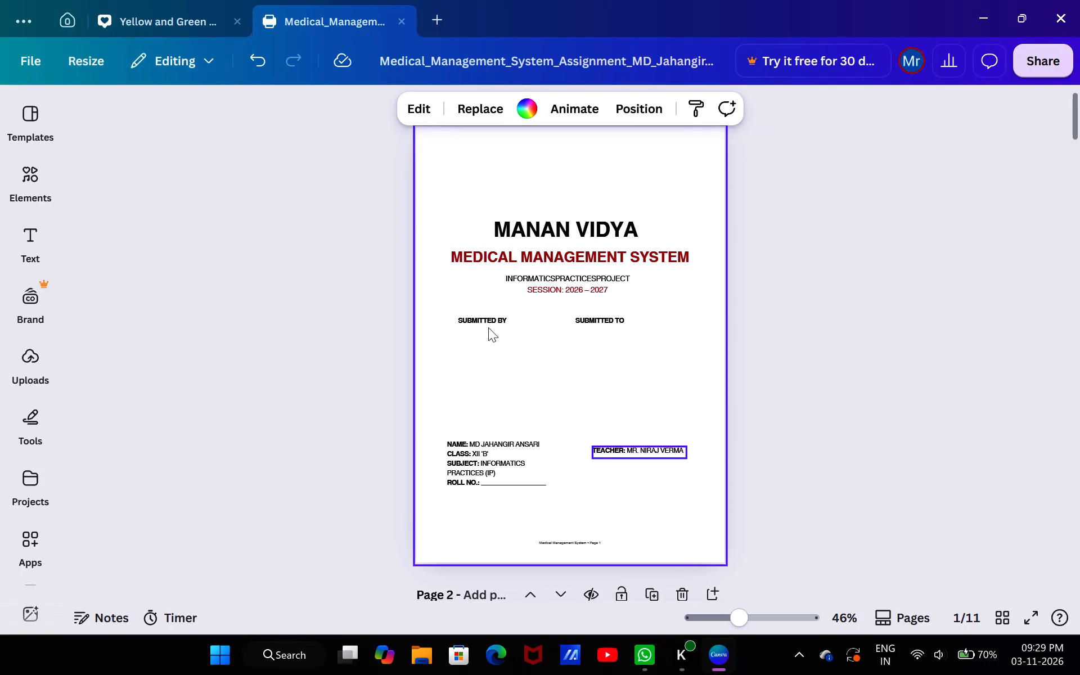
# Move the "SUBMITTED BY" heading on page 1 down to just above the student details block.
pyautogui.click(489, 322)
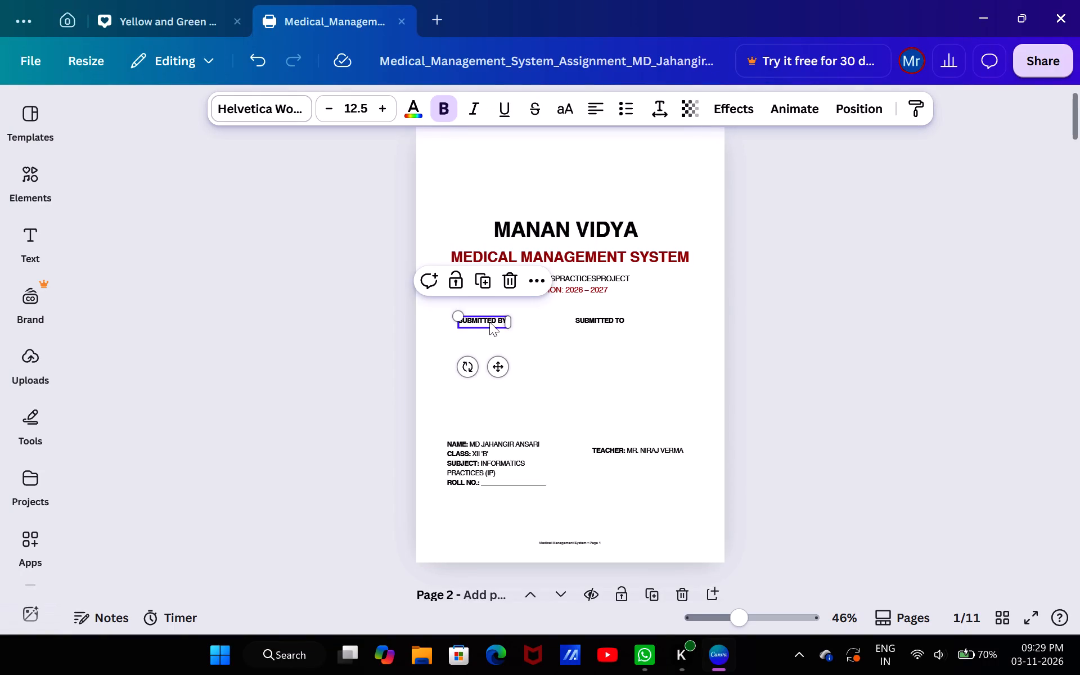
pyautogui.moveTo(501, 366); pyautogui.dragTo(496, 449)
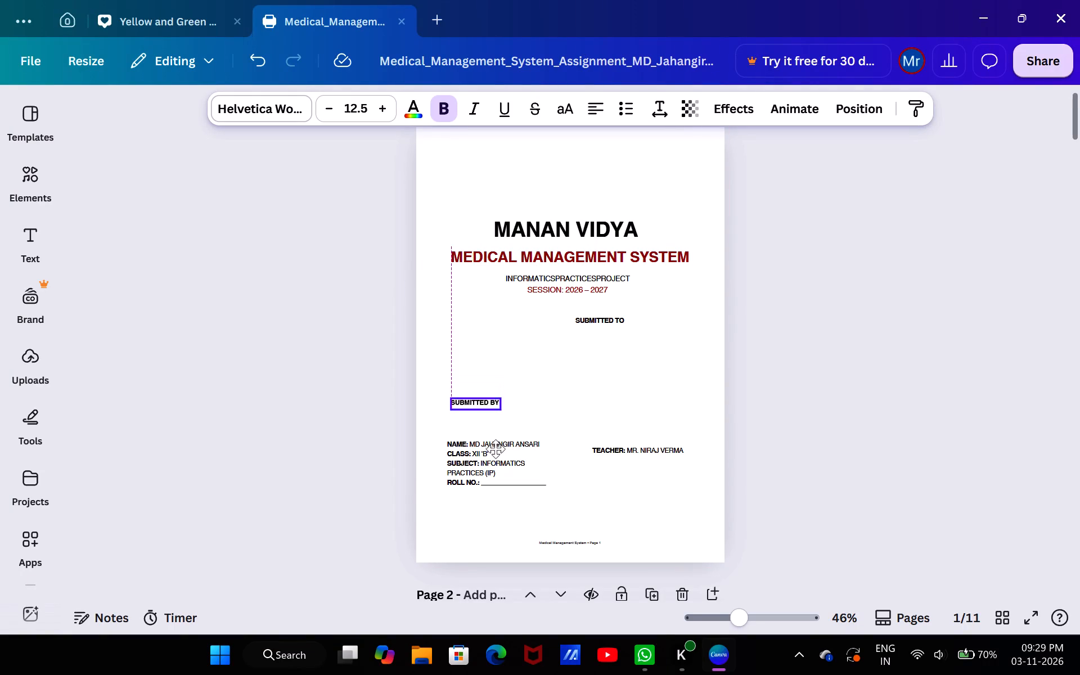
pyautogui.moveTo(496, 449); pyautogui.dragTo(499, 449)
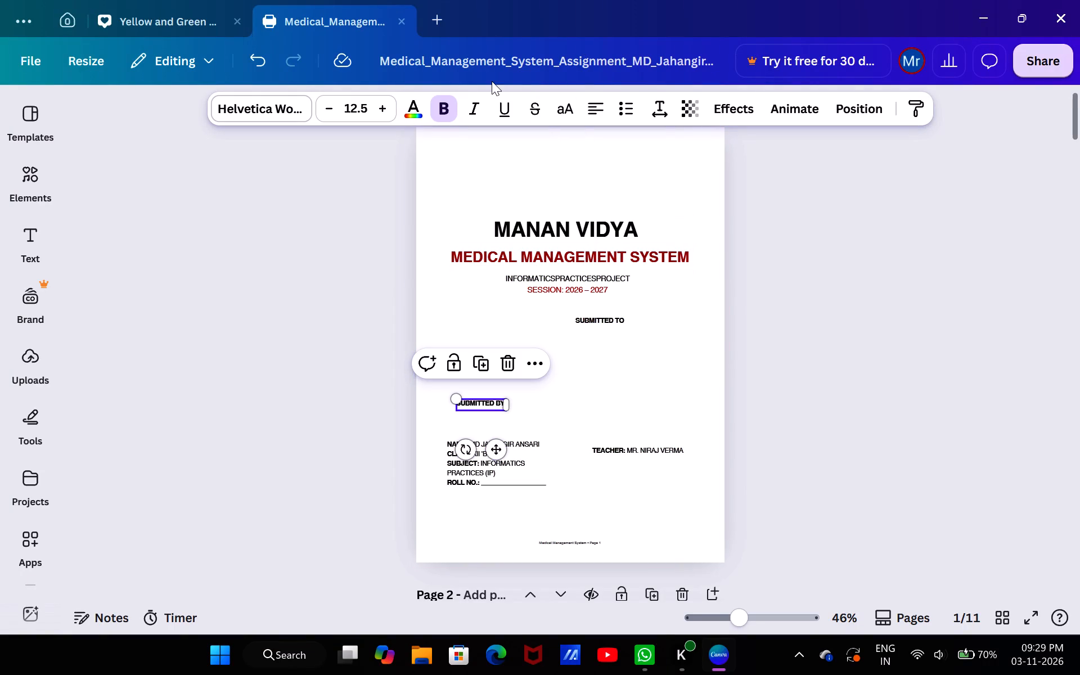
# Enlarge the "SUBMITTED BY" heading to font size 21.5 and widen its text box so it fits on one line.
pyautogui.click(381, 108)
pyautogui.tripleClick(381, 108)
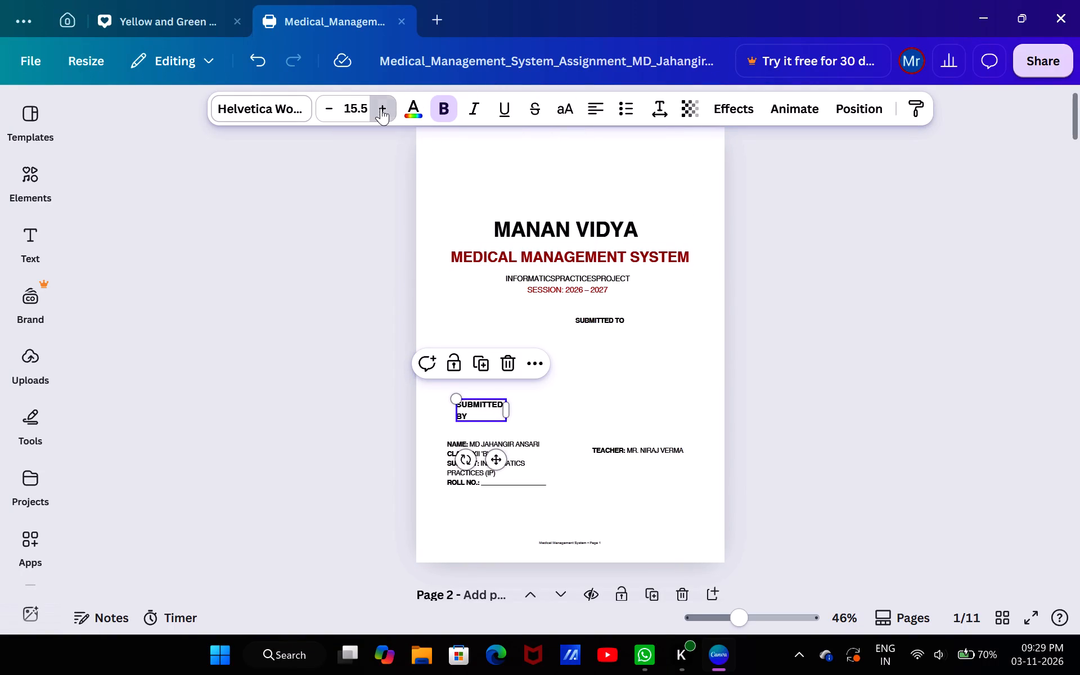
pyautogui.click(381, 108)
pyautogui.moveTo(381, 108); pyautogui.dragTo(515, 349)
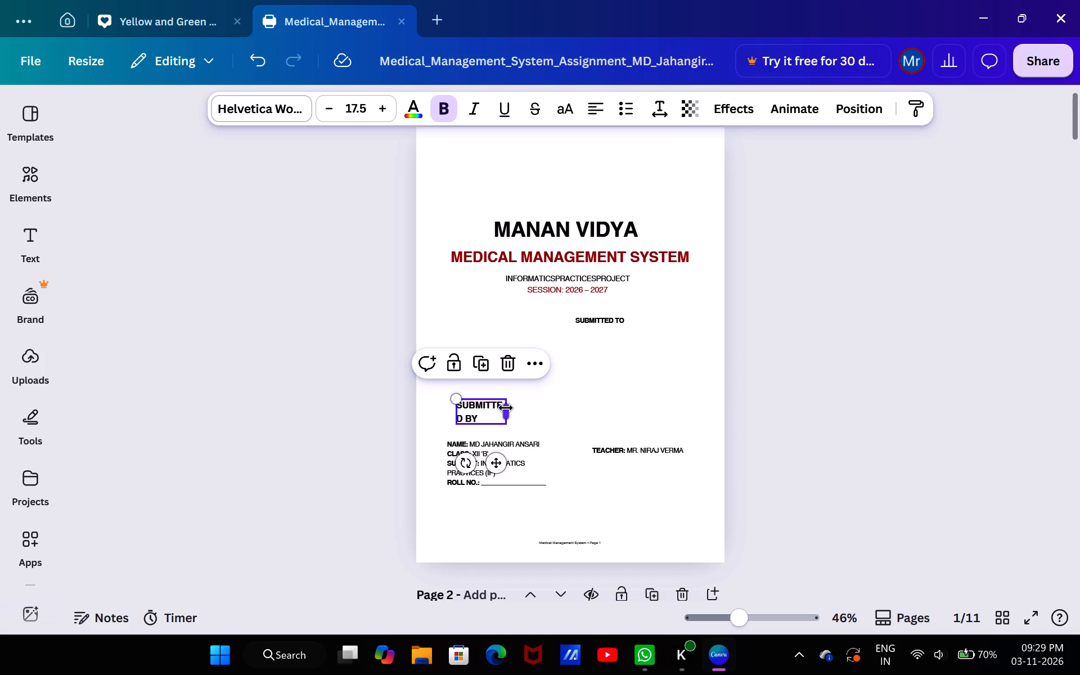
pyautogui.moveTo(506, 408); pyautogui.dragTo(549, 412)
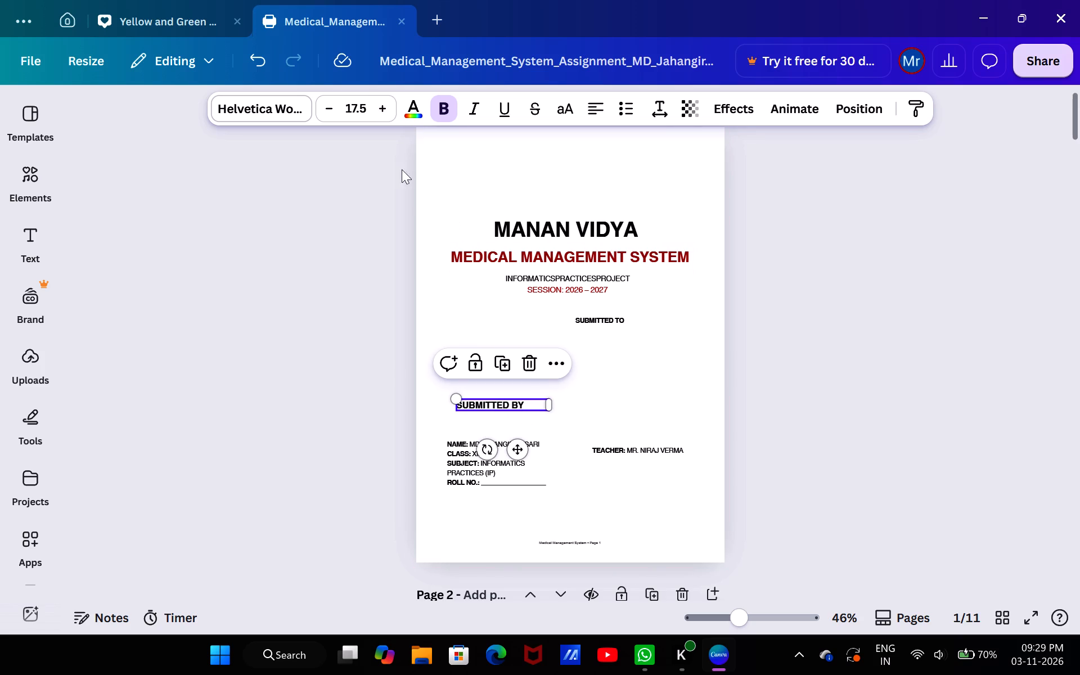
pyautogui.click(381, 114)
pyautogui.tripleClick(381, 114)
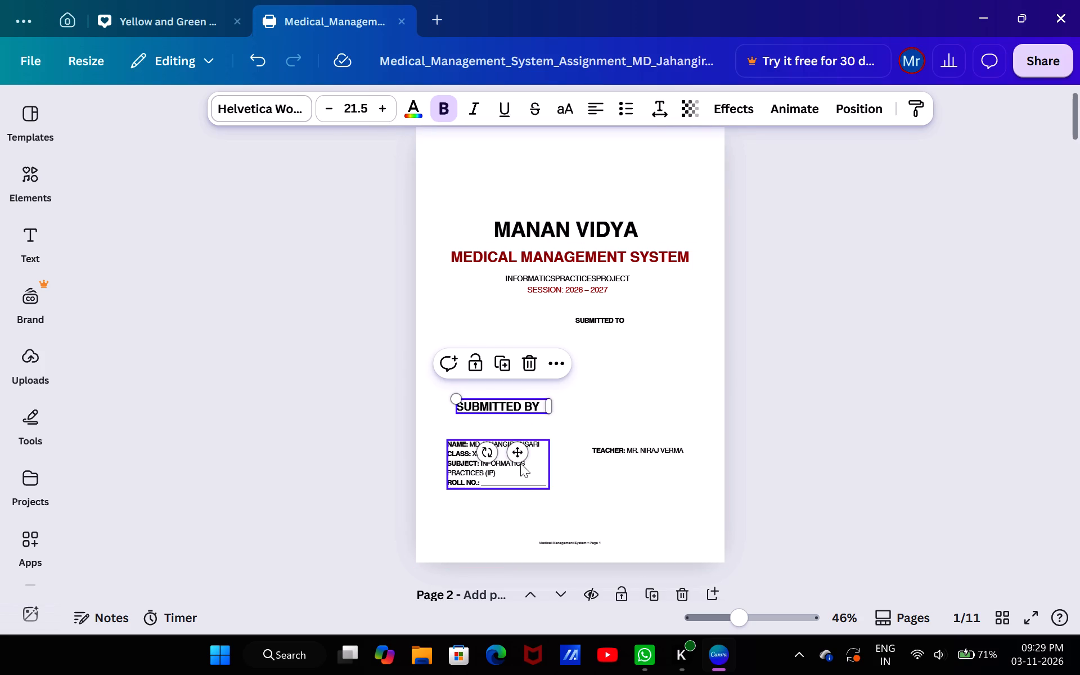
# Align the "SUBMITTED BY" heading with the left edge of the student details block, directly above the name line.
pyautogui.moveTo(519, 456); pyautogui.dragTo(509, 467)
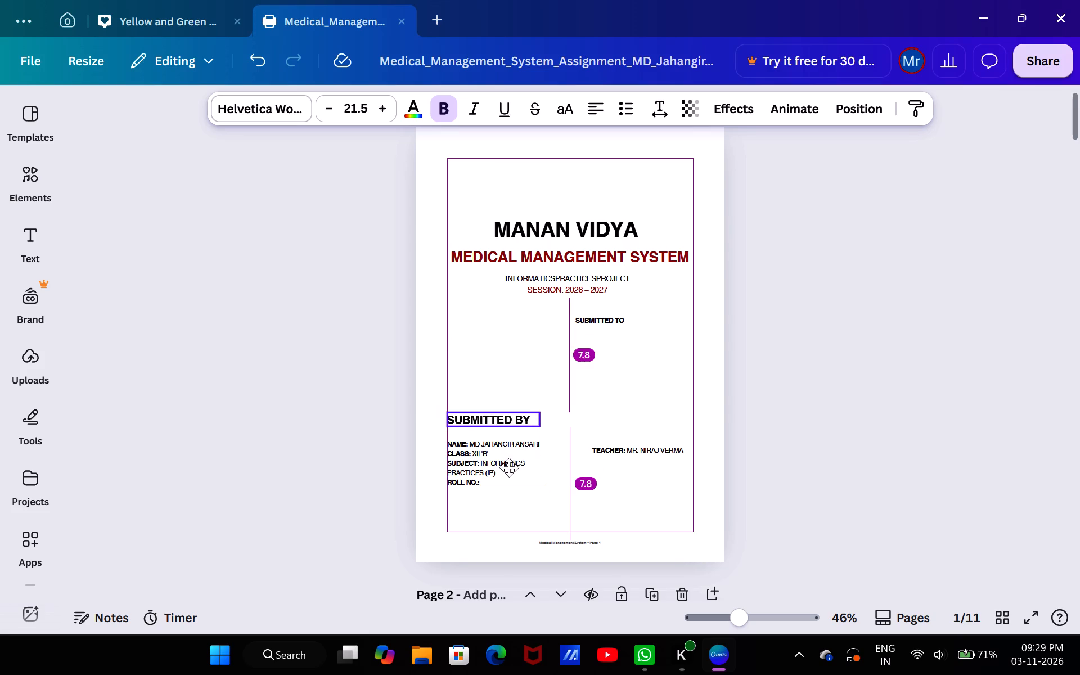
pyautogui.moveTo(509, 467); pyautogui.dragTo(509, 467)
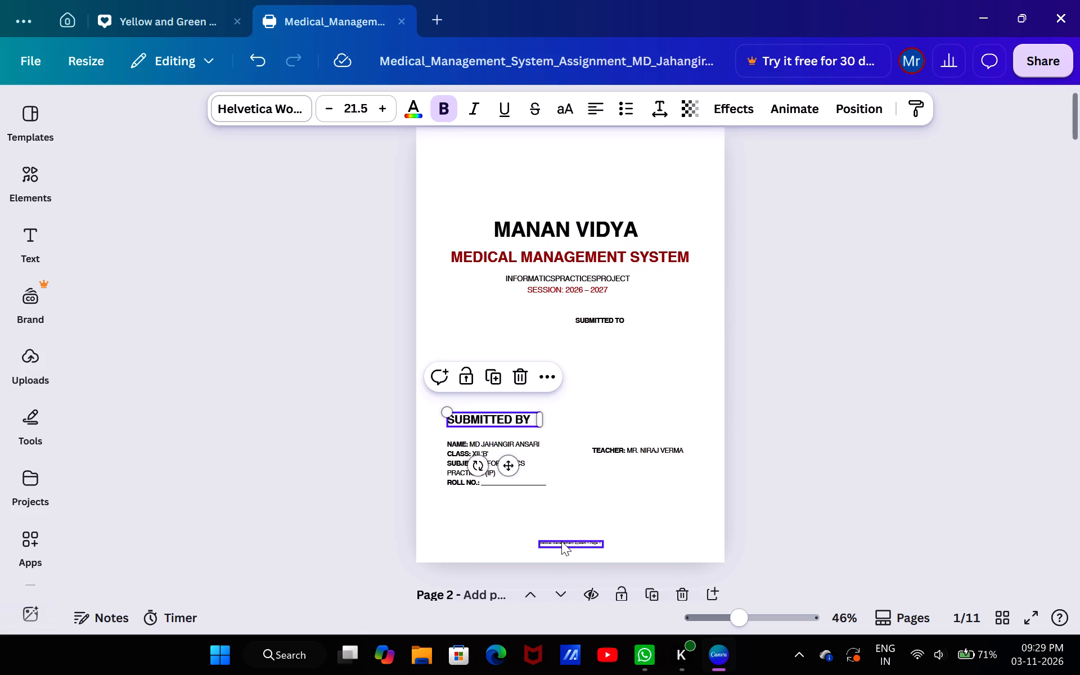
# Delete the small "Medical Management System" page-number footer from the bottom of page 1.
pyautogui.click(561, 541)
pyautogui.click(592, 508)
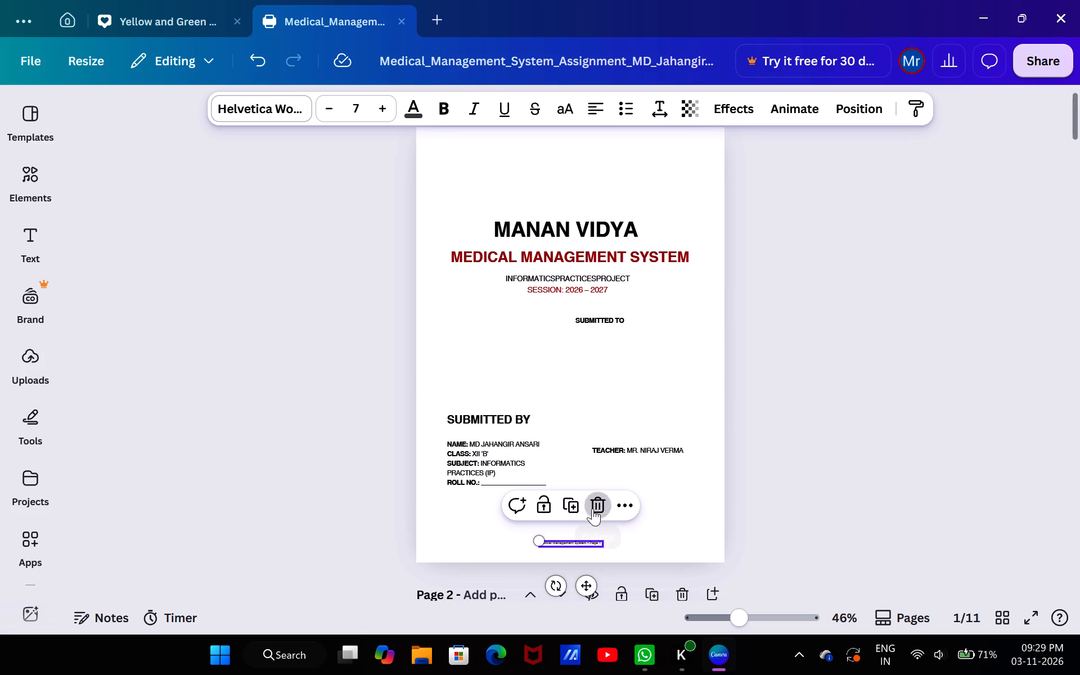
# Move the teacher line up slightly so it lines up with the name line of the student details block.
pyautogui.moveTo(629, 452); pyautogui.dragTo(625, 443)
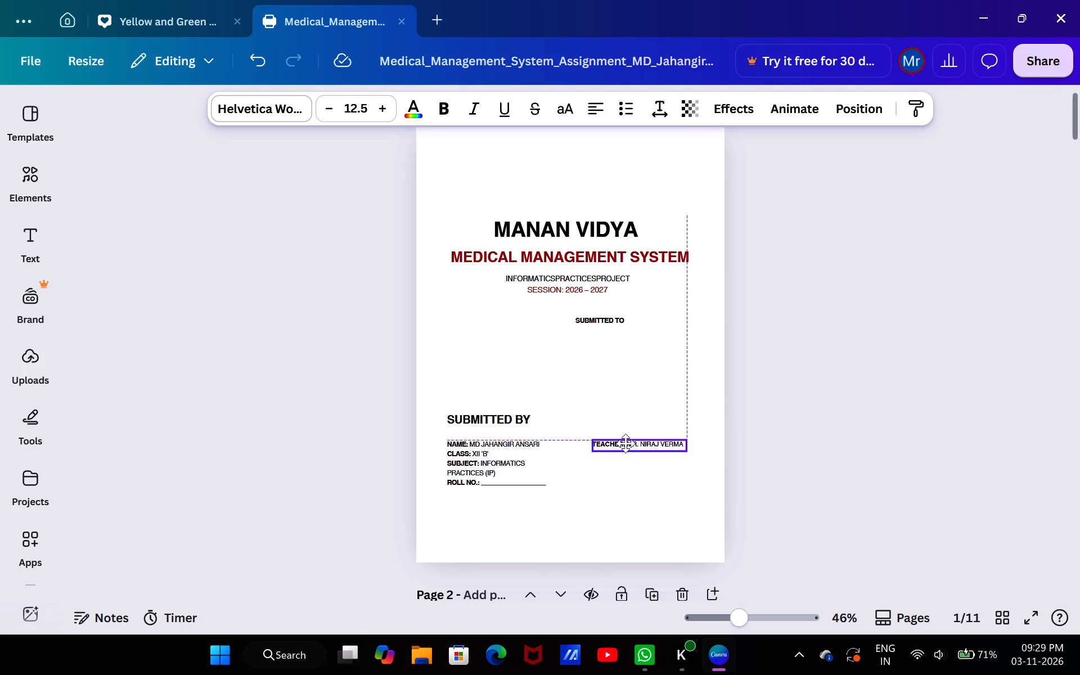
pyautogui.moveTo(625, 443); pyautogui.dragTo(625, 444)
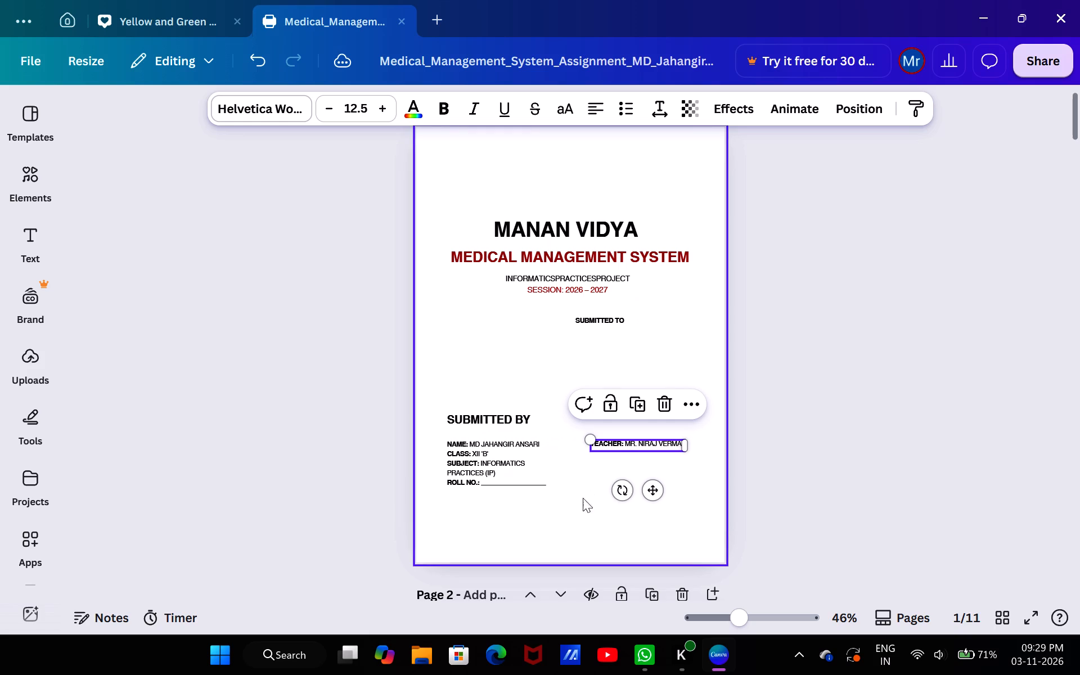
pyautogui.click(577, 510)
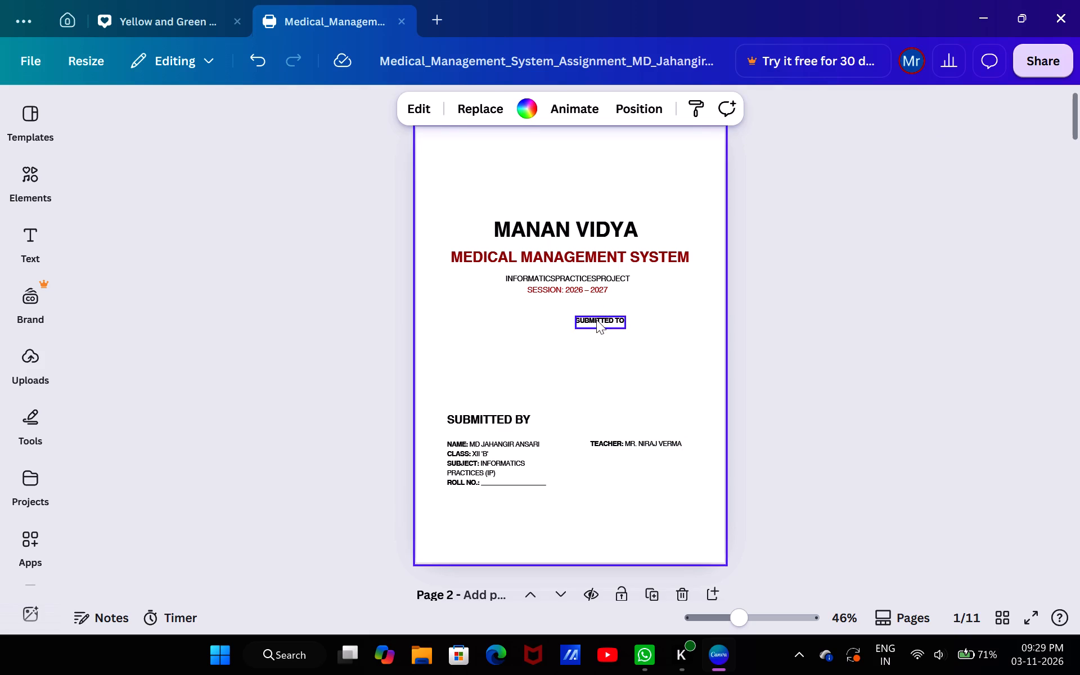
# Move the "SUBMITTED TO" heading on page 1 down to just above the teacher line.
pyautogui.moveTo(596, 321); pyautogui.dragTo(624, 415)
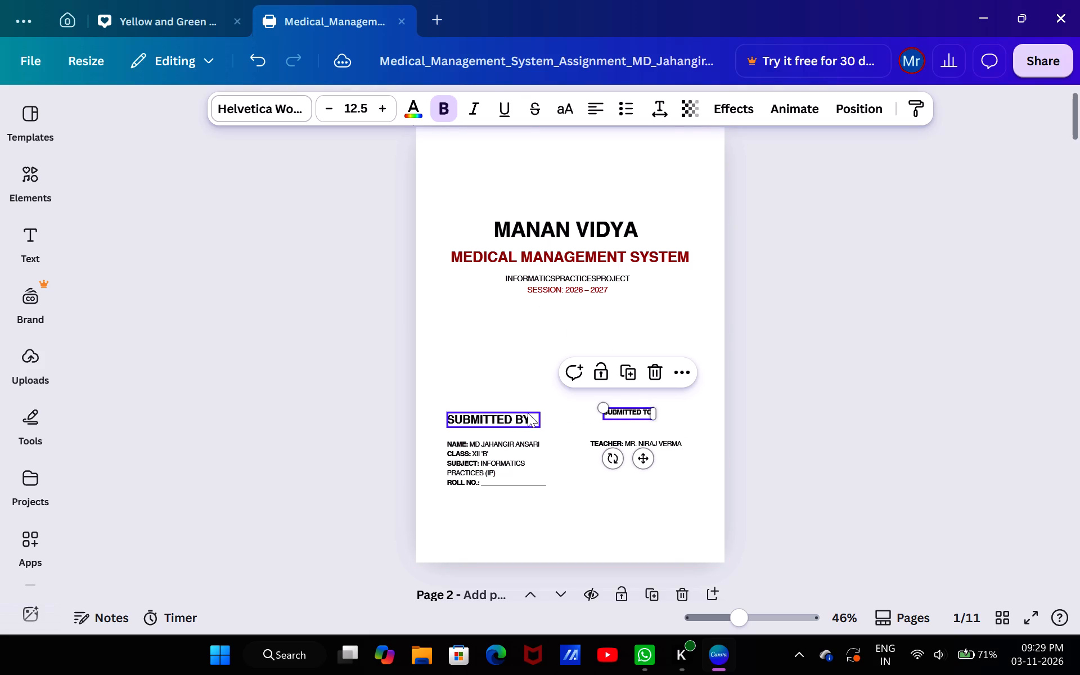
# Enlarge the "SUBMITTED TO" heading to font size 21.5 and widen its text box so it fits on one line.
pyautogui.click(511, 415)
pyautogui.click(608, 409)
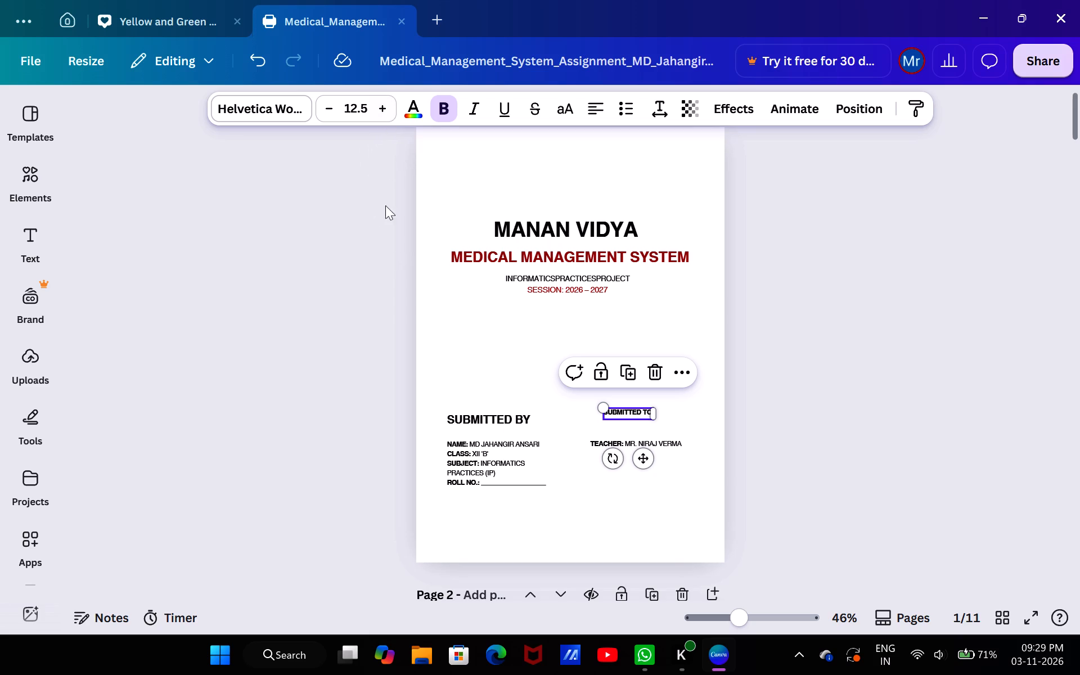
pyautogui.click(488, 415)
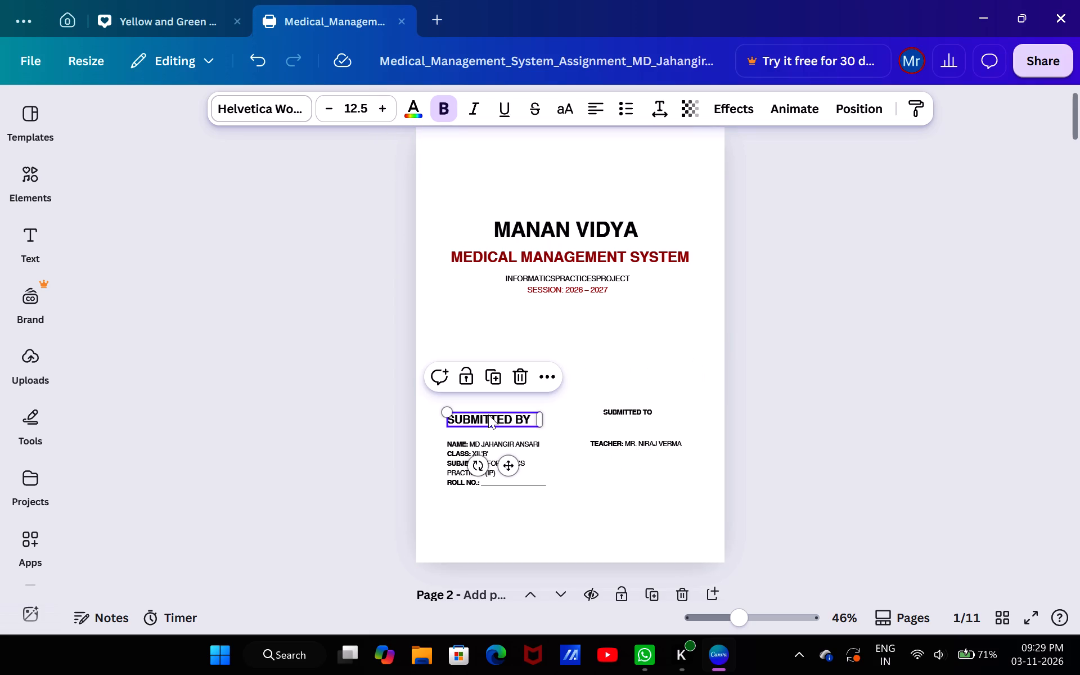
pyautogui.click(609, 412)
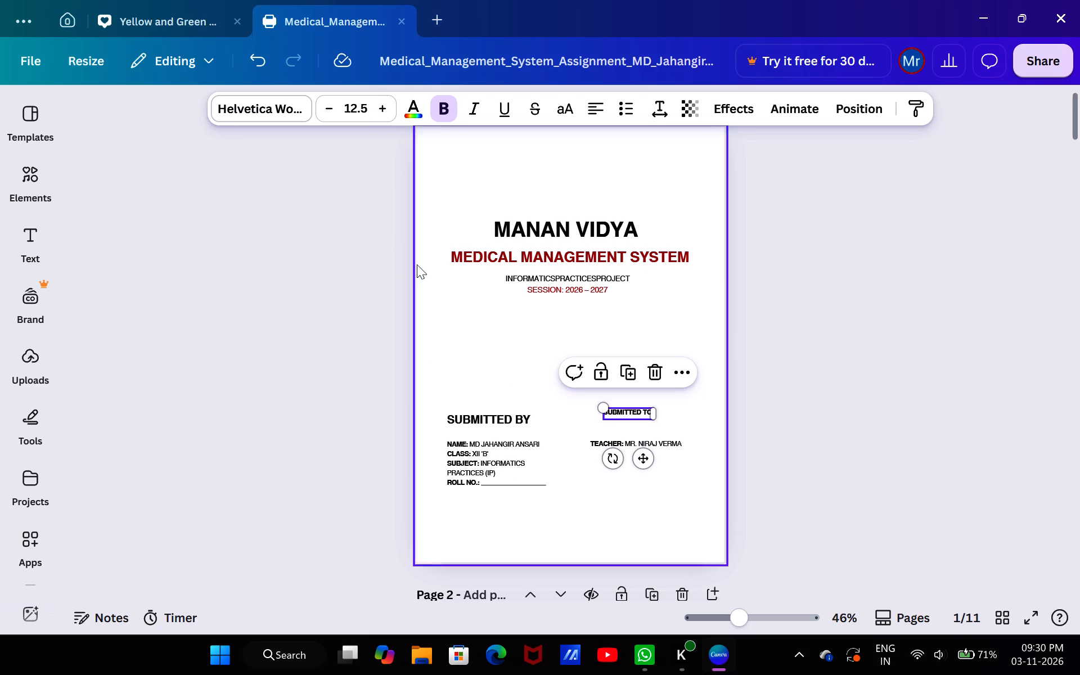
pyautogui.tripleClick(389, 109)
pyautogui.tripleClick(389, 109)
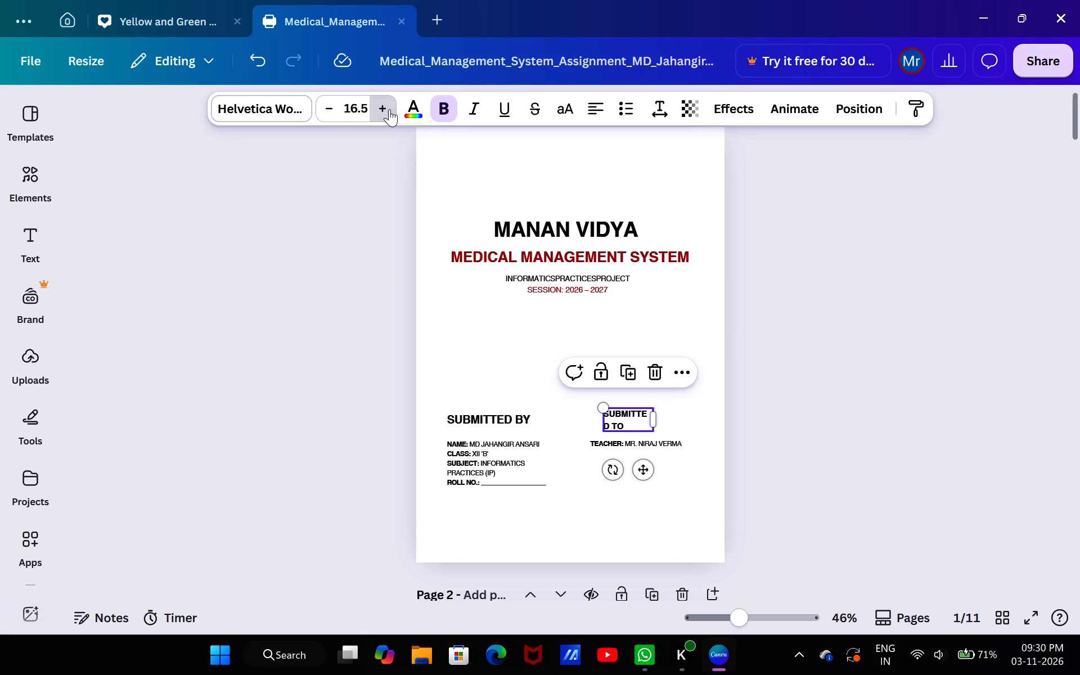
pyautogui.click(389, 109)
pyautogui.click(389, 109)
pyautogui.click(389, 109)
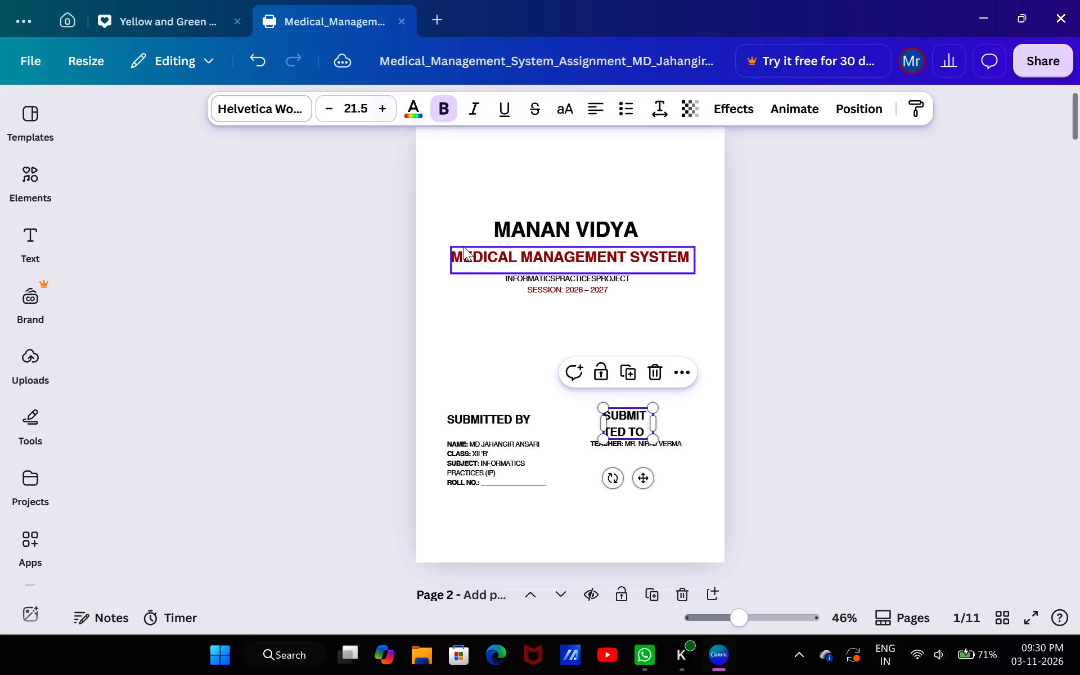
pyautogui.click(656, 423)
pyautogui.moveTo(656, 423); pyautogui.dragTo(678, 423)
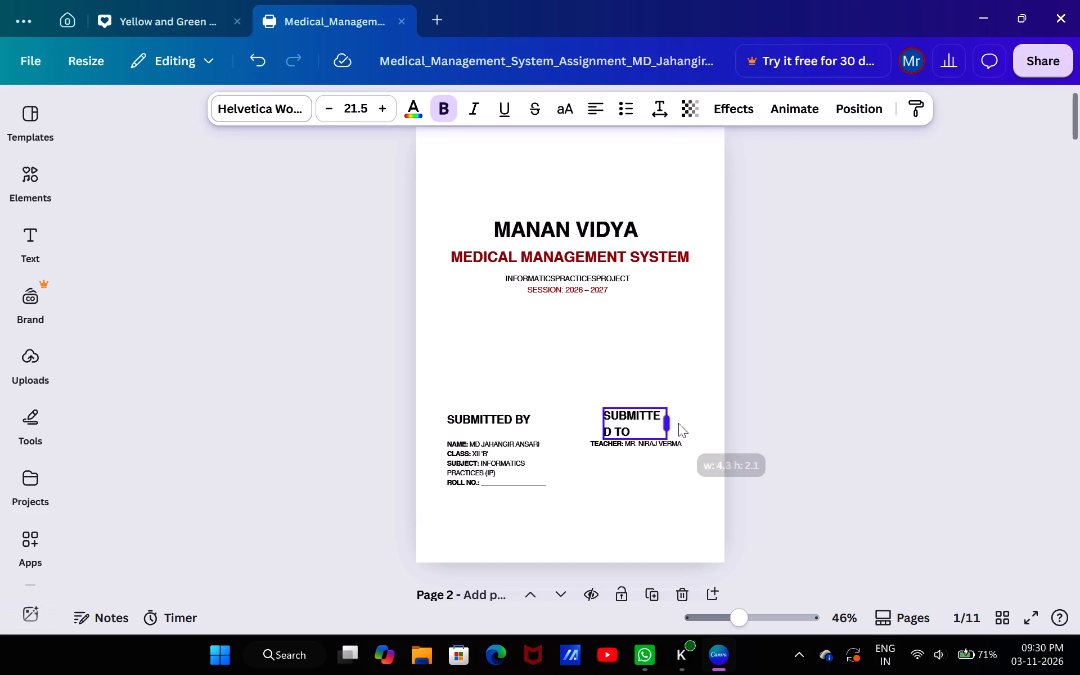
pyautogui.moveTo(678, 423); pyautogui.dragTo(709, 422)
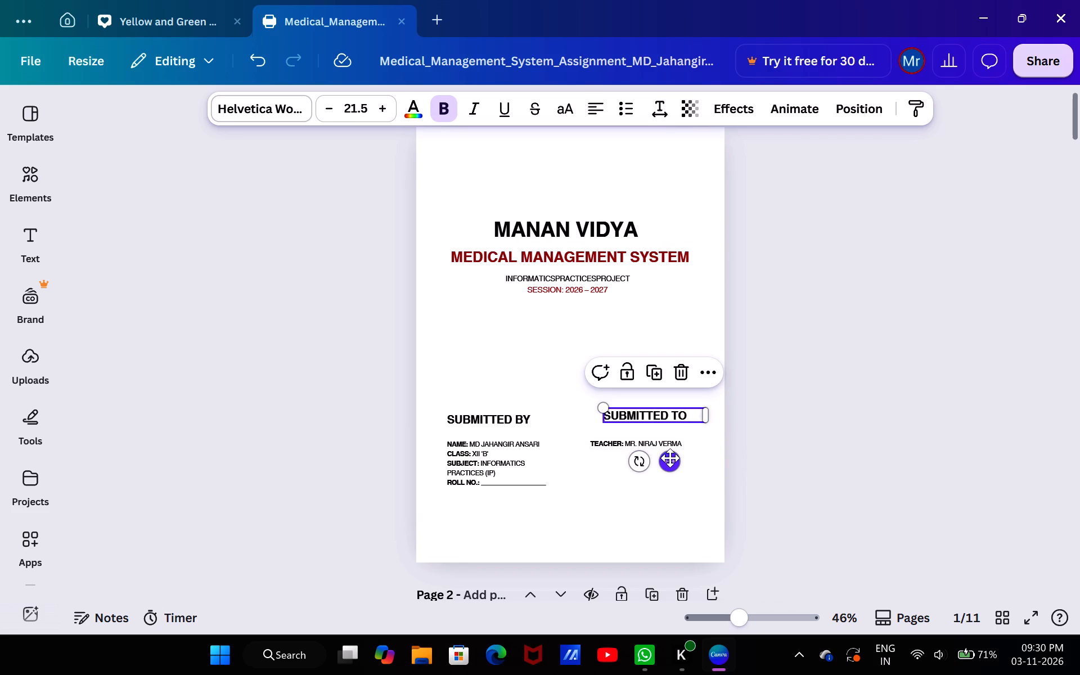
# Position the "SUBMITTED TO" heading above the start of the teacher line, level with the "SUBMITTED BY" heading.
pyautogui.click(670, 458)
pyautogui.moveTo(670, 458); pyautogui.dragTo(663, 462)
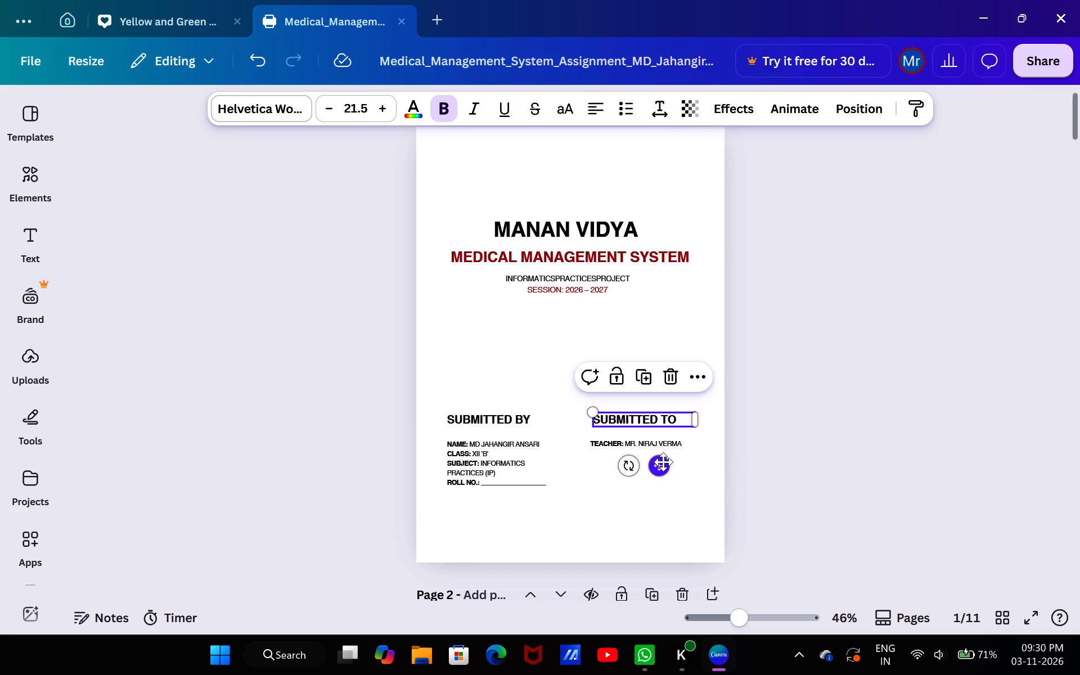
pyautogui.click(600, 535)
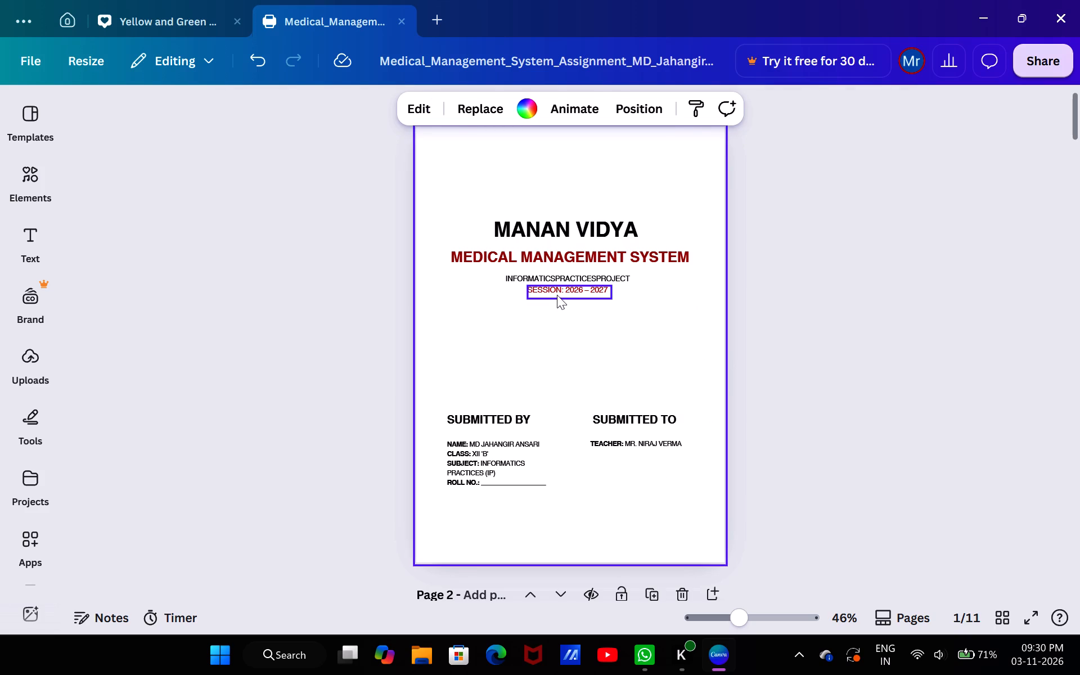
# Move the INFORMATICSPRACTICESPROJECT subtitle on page 1 down to just below the "SESSION: 2026 – 2027" line.
pyautogui.moveTo(546, 279); pyautogui.dragTo(548, 314)
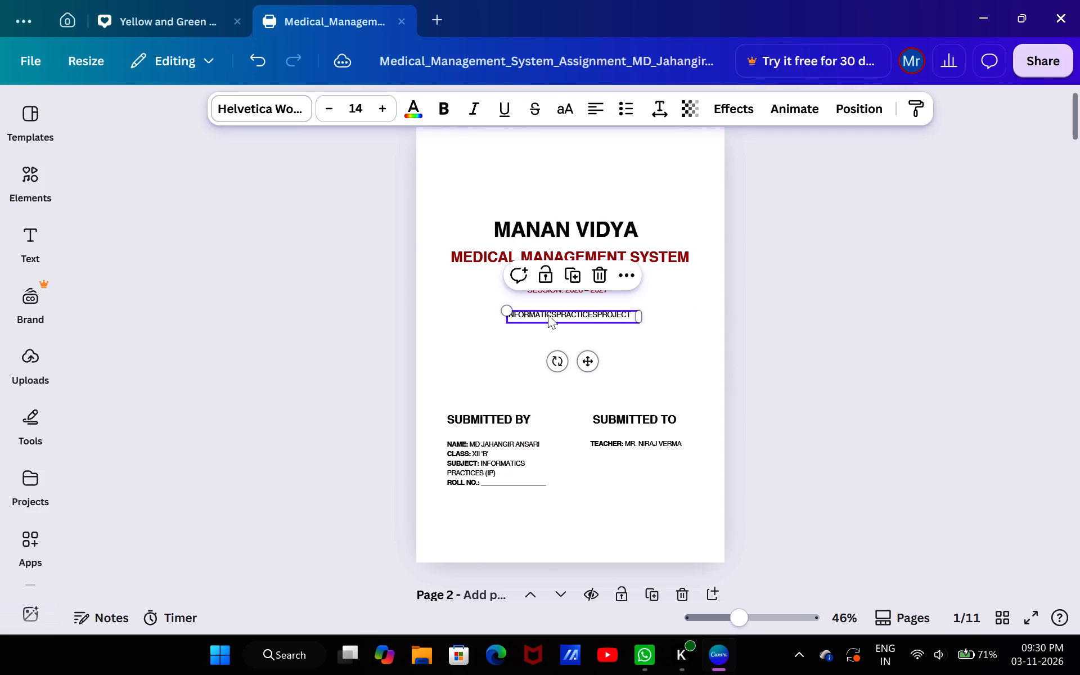
pyautogui.click(479, 349)
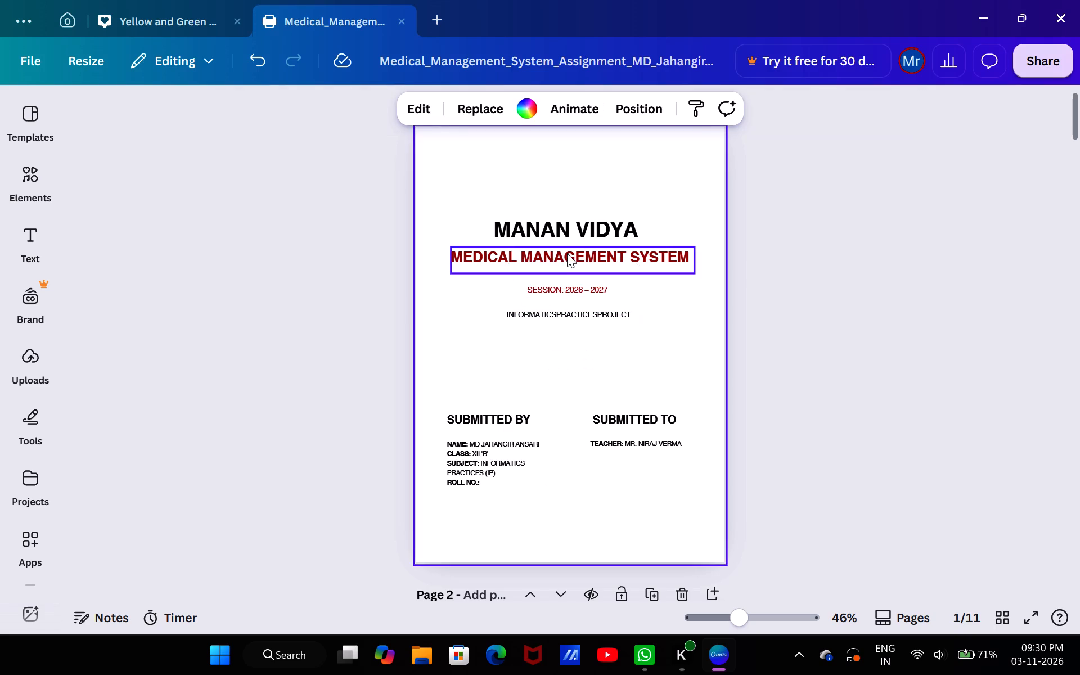
# Move the MEDICAL MANAGEMENT SYSTEM heading on page 1 slightly down, closer to the session line.
pyautogui.moveTo(567, 253); pyautogui.dragTo(569, 262)
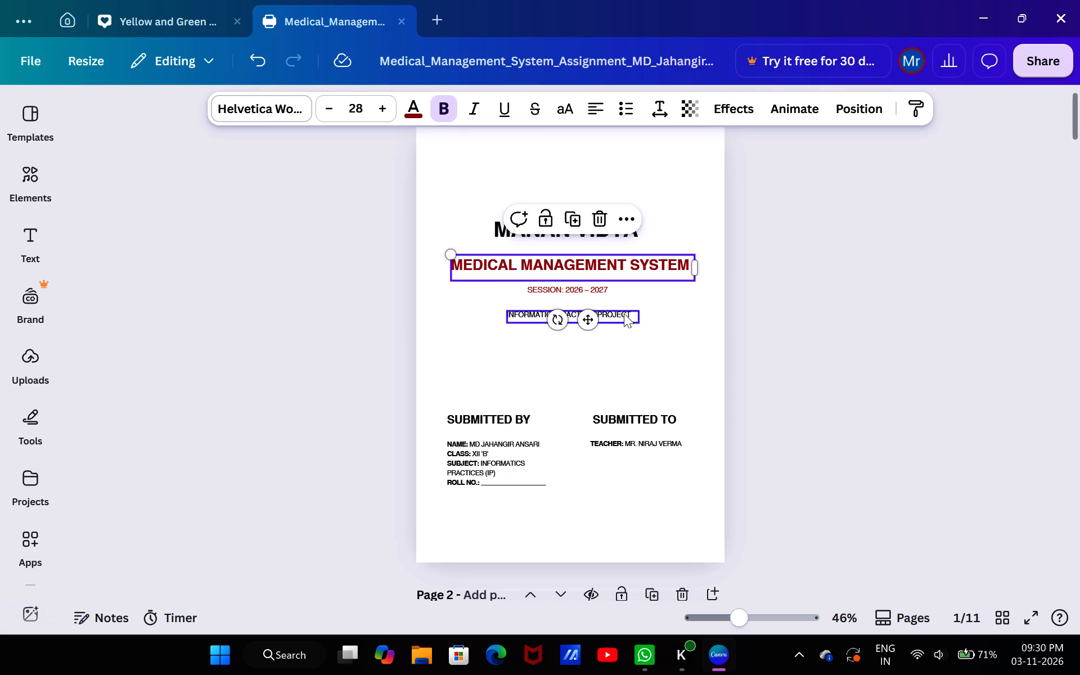
pyautogui.click(663, 357)
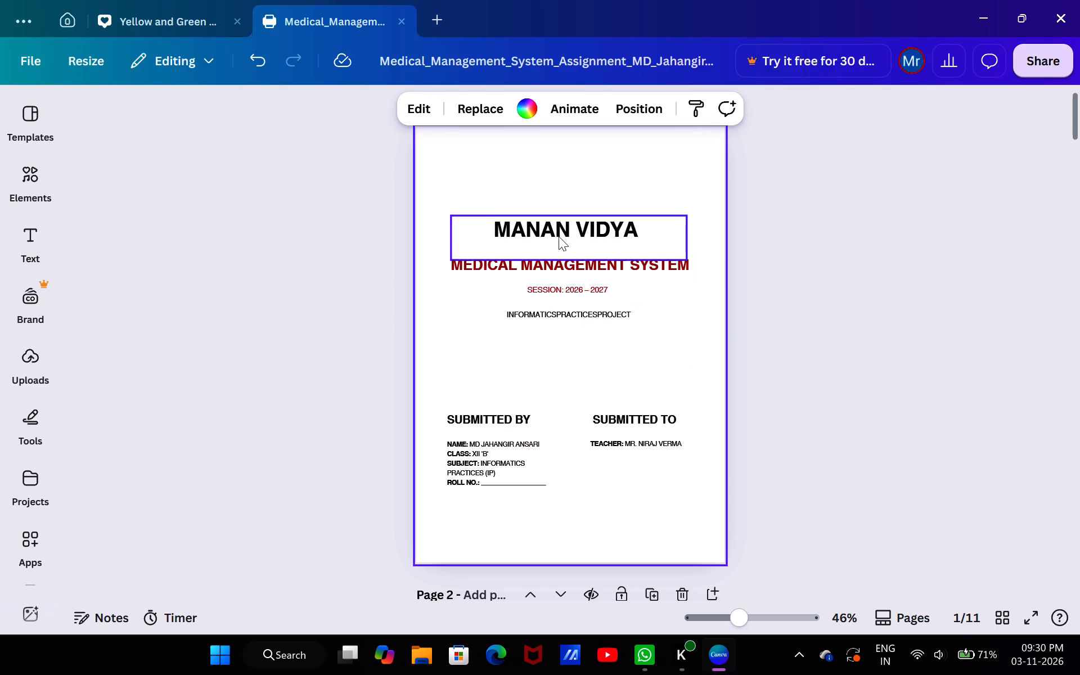
# Shift the MANAN VIDYA title slightly up and to the right, clear of the MEDICAL MANAGEMENT SYSTEM heading.
pyautogui.click(589, 226)
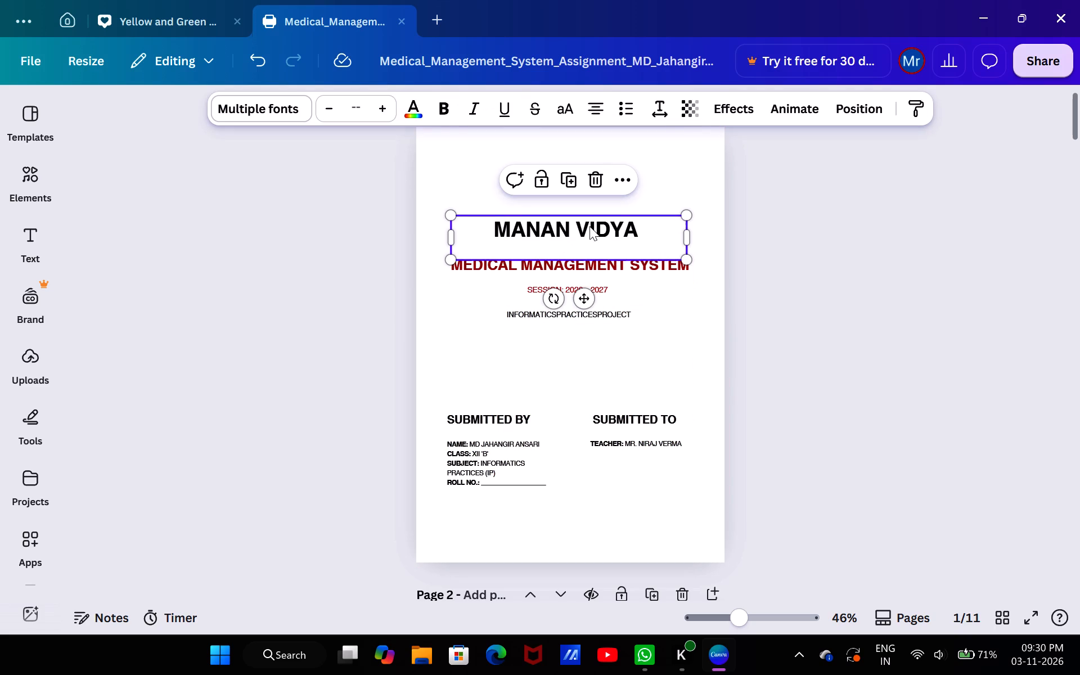
pyautogui.moveTo(642, 229); pyautogui.dragTo(640, 229)
pyautogui.moveTo(640, 229); pyautogui.dragTo(654, 226)
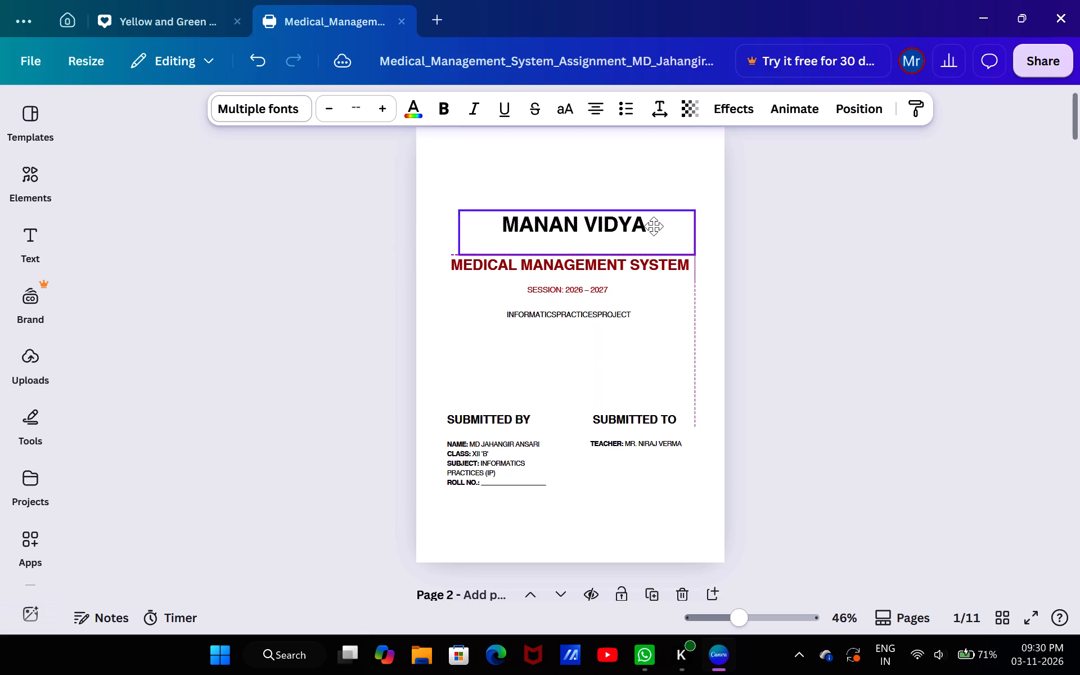
pyautogui.moveTo(654, 226); pyautogui.dragTo(654, 226)
# Change the text colour of the whole MANAN VIDYA title on page 1 to bright red.
pyautogui.doubleClick(633, 224)
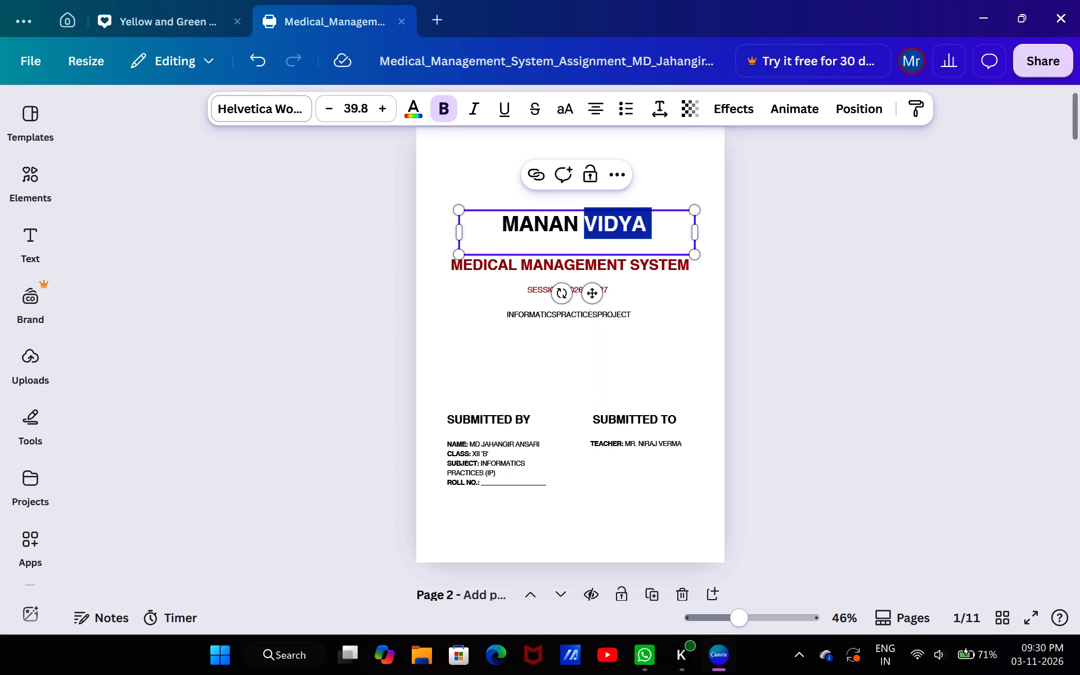
pyautogui.moveTo(501, 227); pyautogui.dragTo(603, 226)
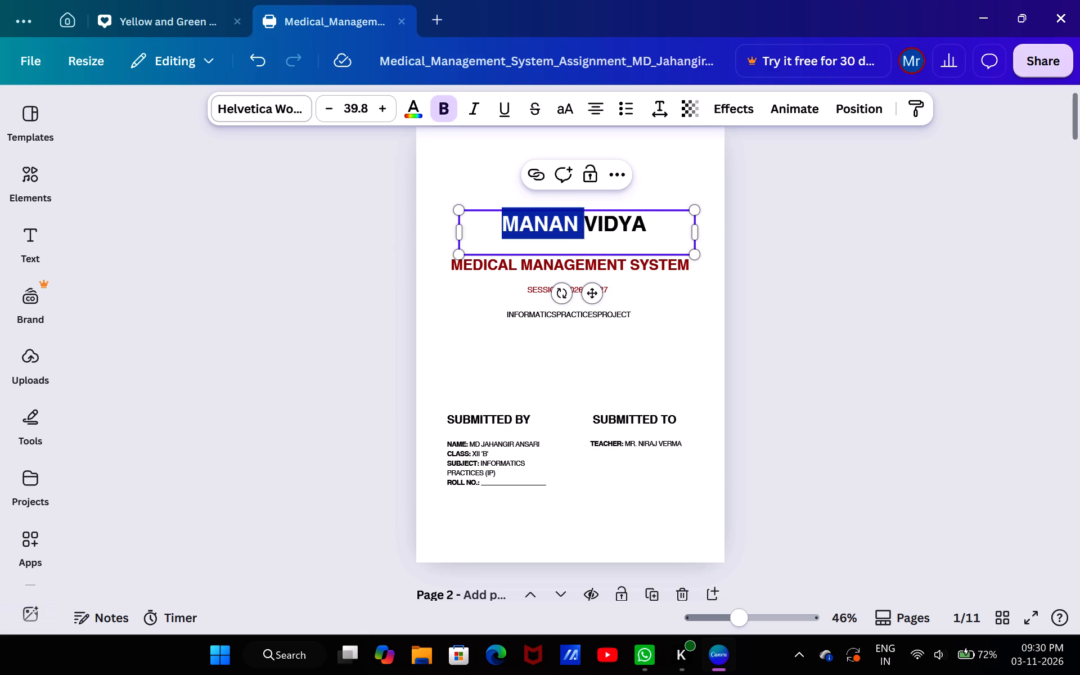
pyautogui.moveTo(603, 226); pyautogui.dragTo(638, 226)
pyautogui.click(651, 227)
pyautogui.moveTo(651, 227); pyautogui.dragTo(514, 236)
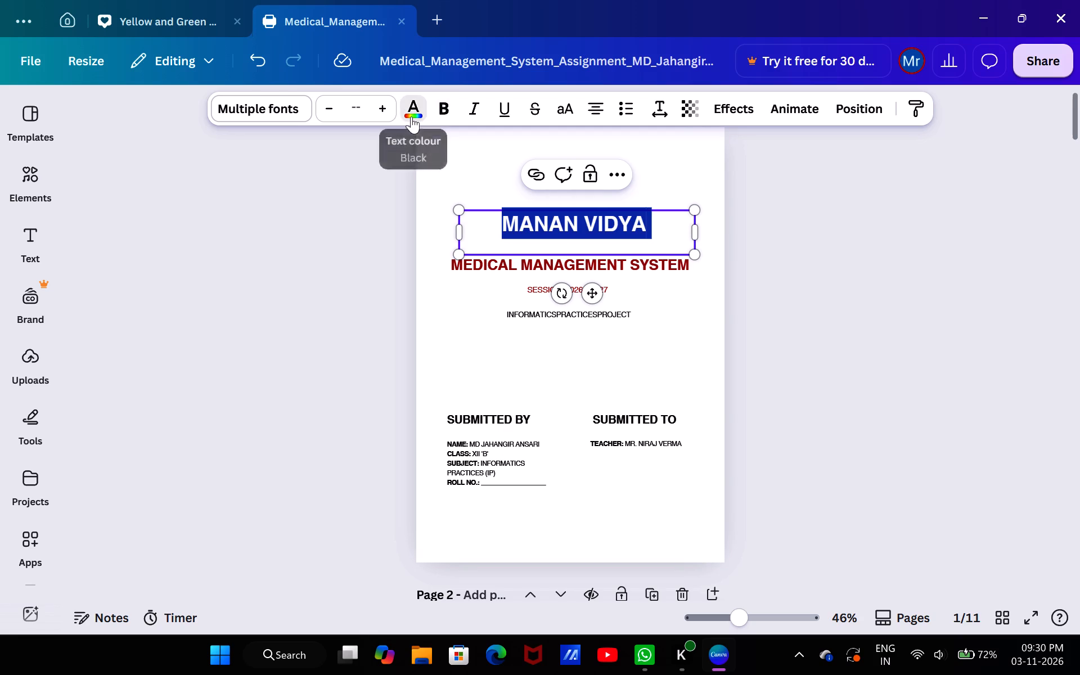
pyautogui.click(411, 116)
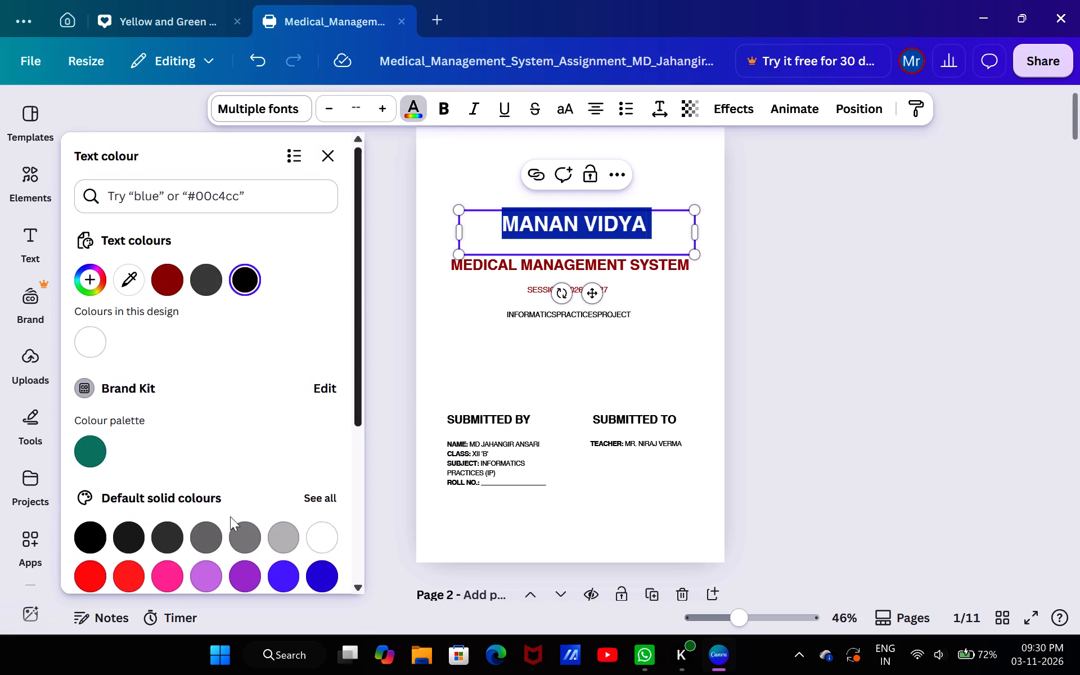
pyautogui.click(122, 577)
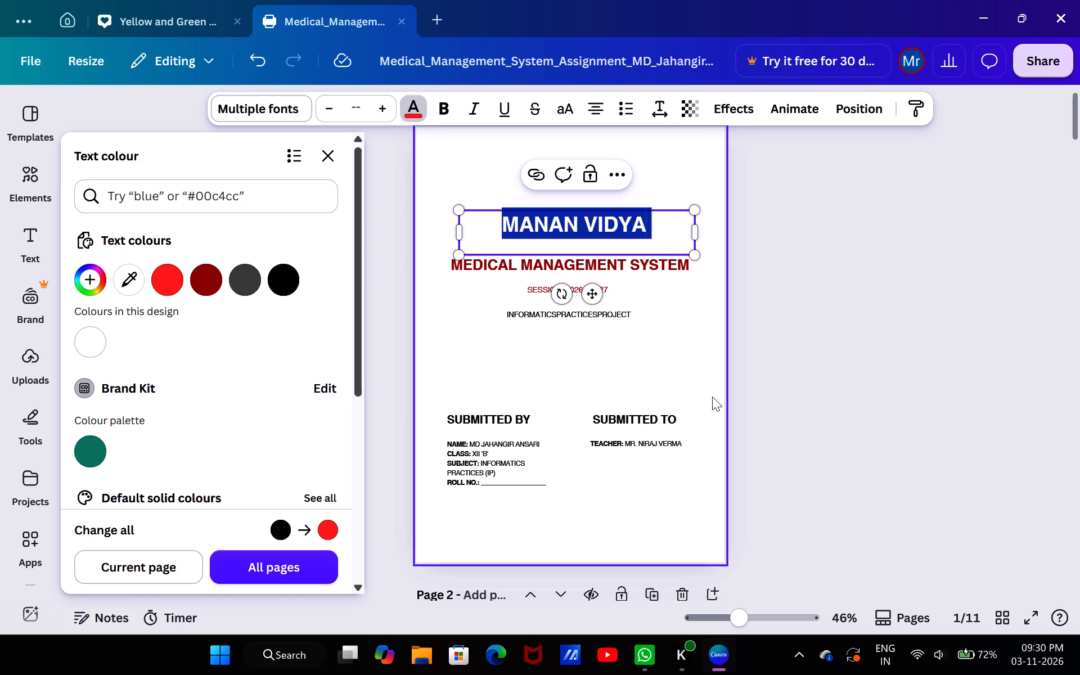
pyautogui.click(686, 379)
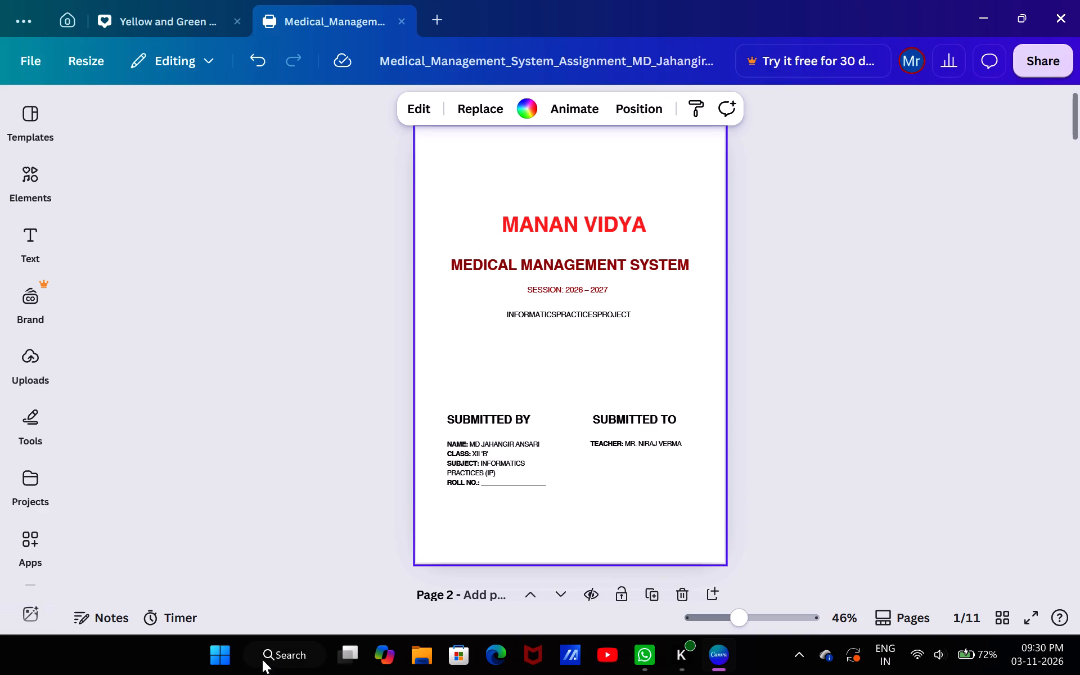
# Switch to Chrome with the JR Business profile and search Google Images for "manan vidya school ranchi".
pyautogui.click(225, 661)
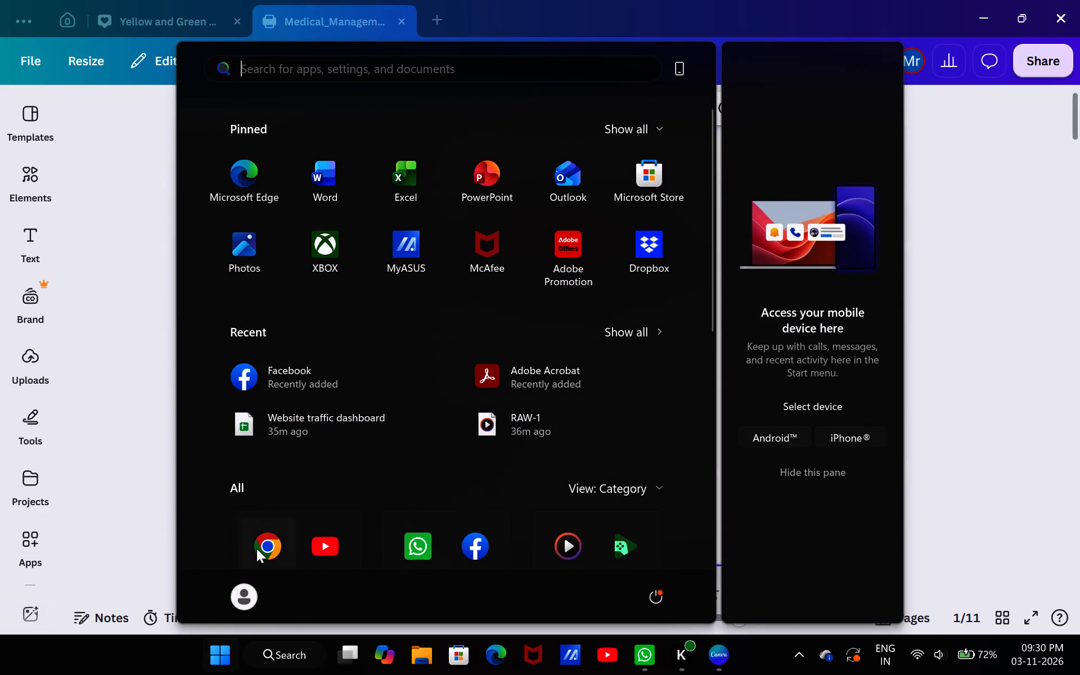
pyautogui.click(256, 548)
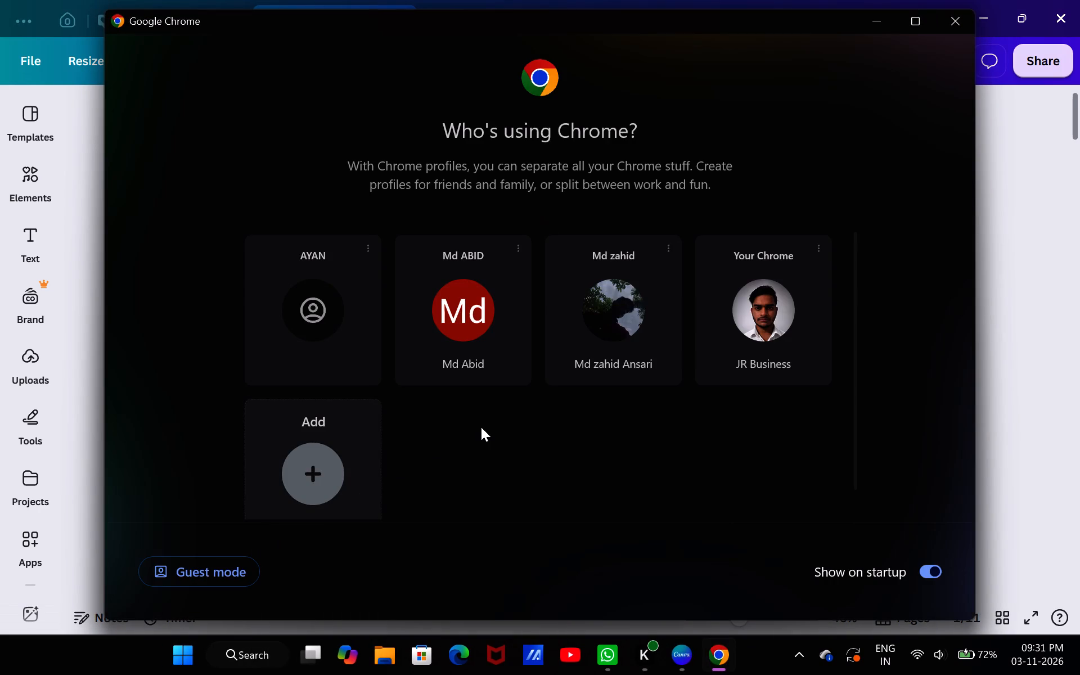
pyautogui.click(758, 329)
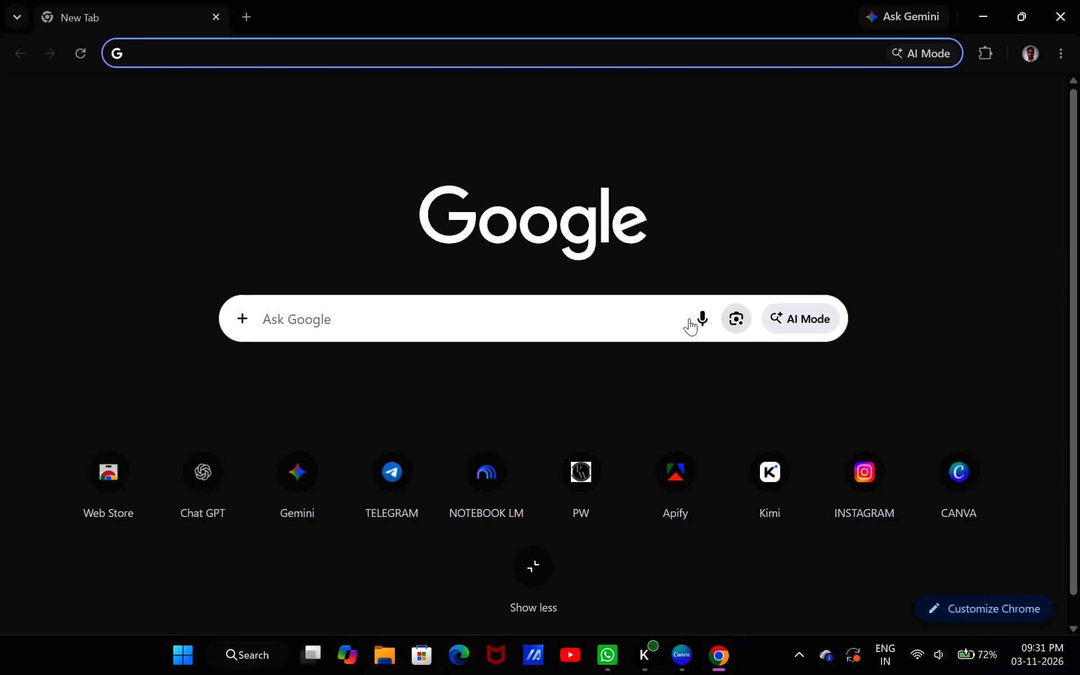
pyautogui.click(632, 309)
pyautogui.write('man')
pyautogui.write('an')
pyautogui.press('space')
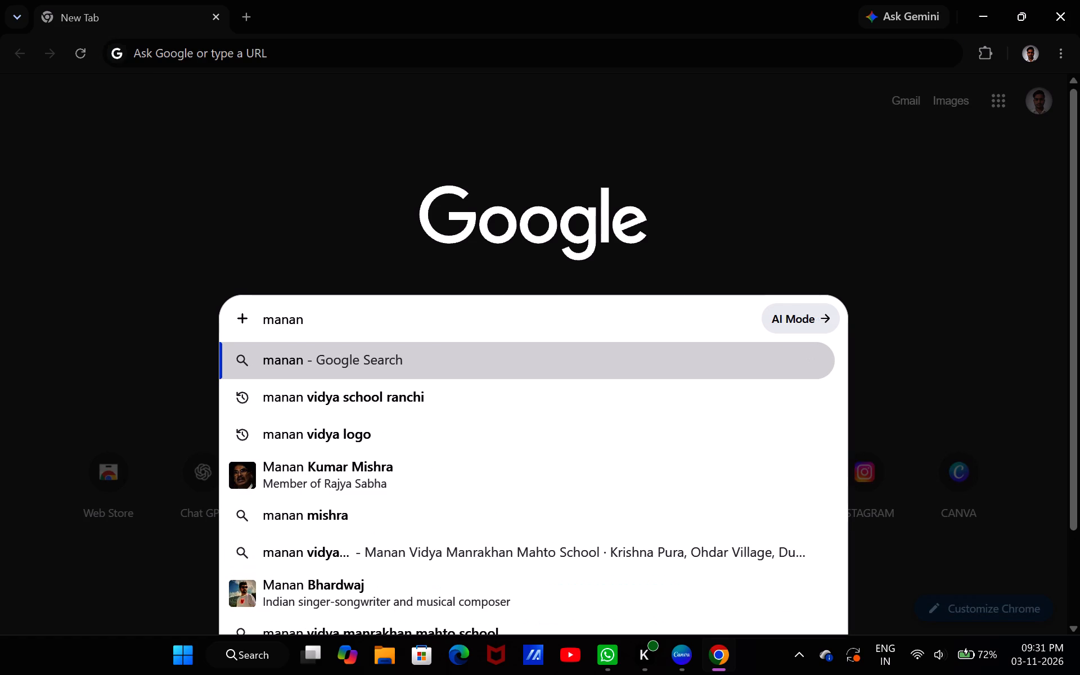
pyautogui.click(661, 412)
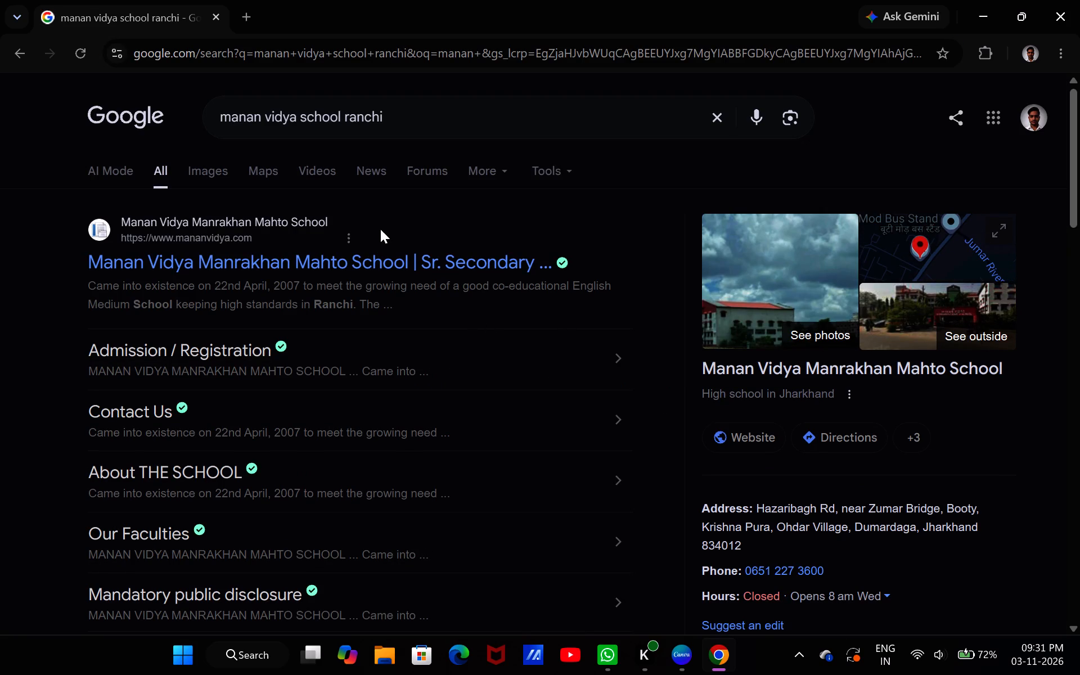
pyautogui.click(219, 173)
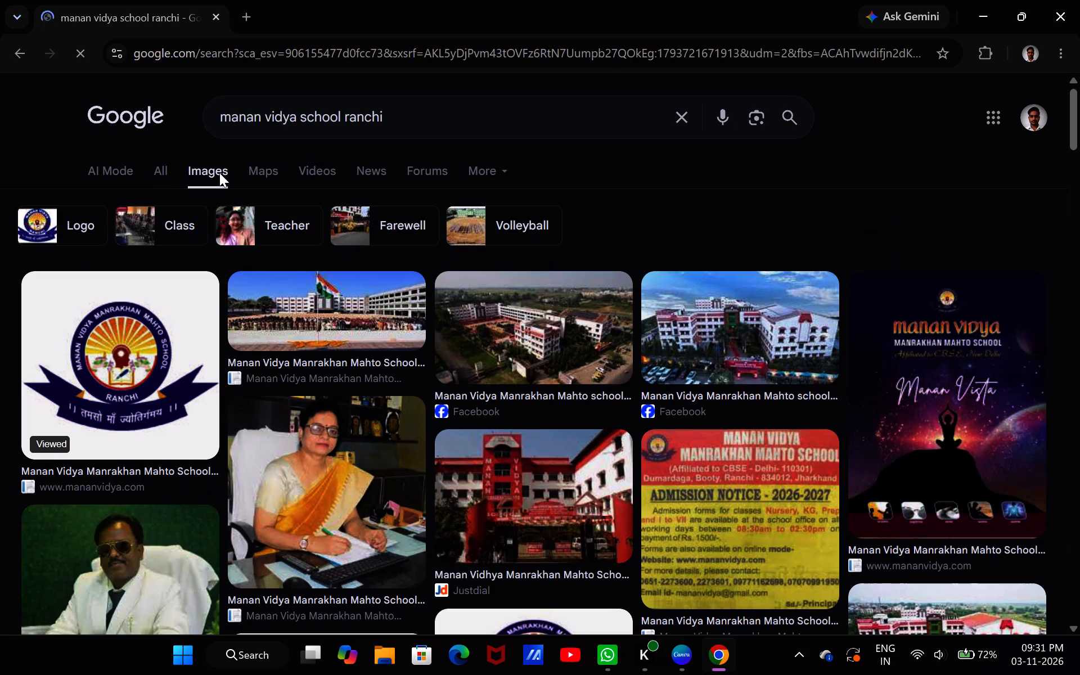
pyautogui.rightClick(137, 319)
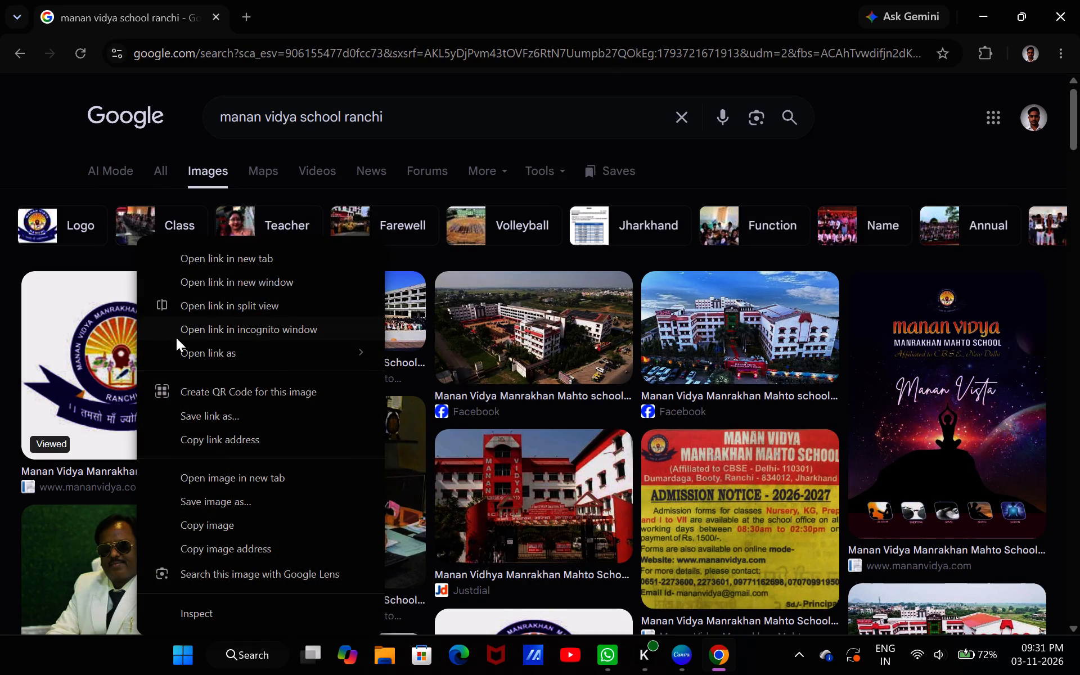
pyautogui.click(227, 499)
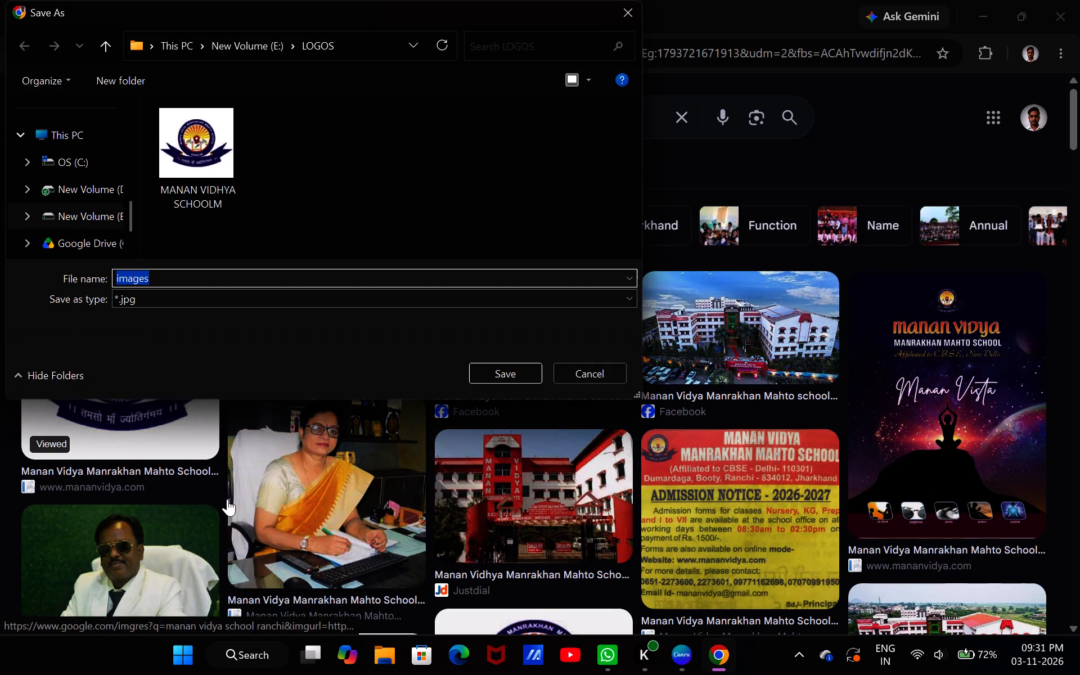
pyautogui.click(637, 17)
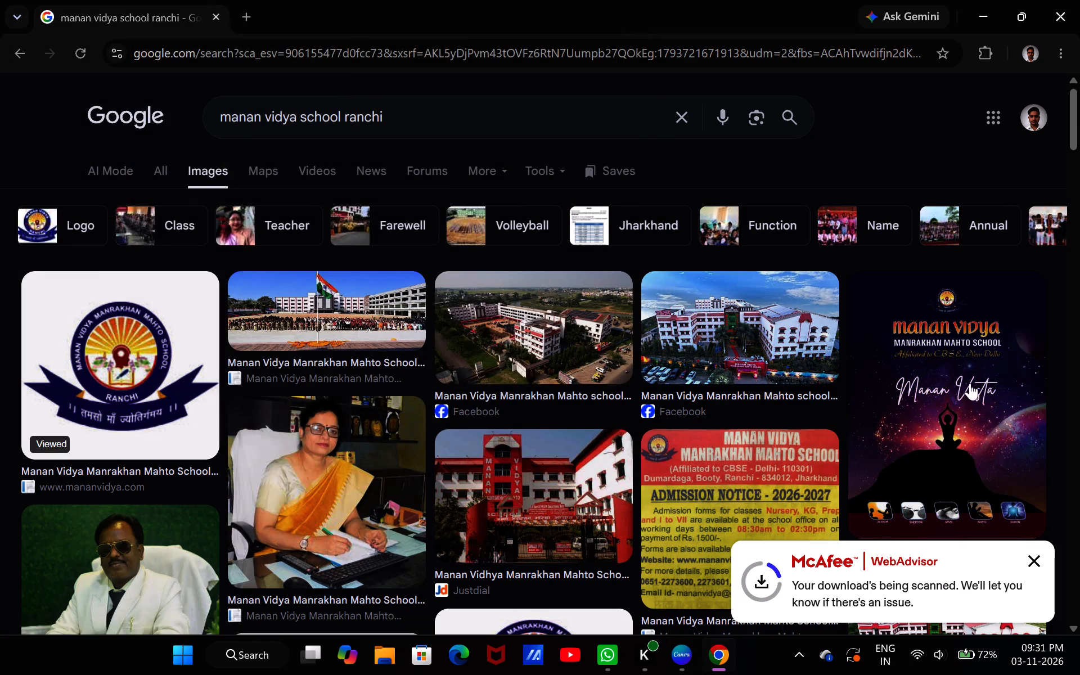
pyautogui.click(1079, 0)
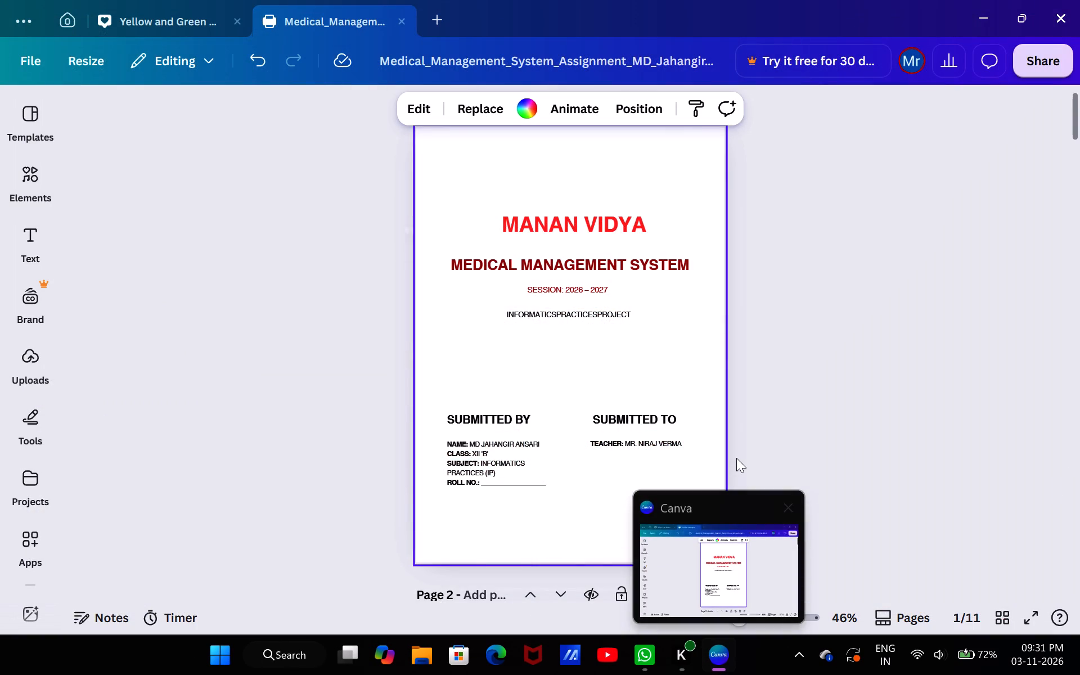
# Back in Canva, insert the previously uploaded round school logo with the ribbon banner onto page 1.
pyautogui.click(925, 430)
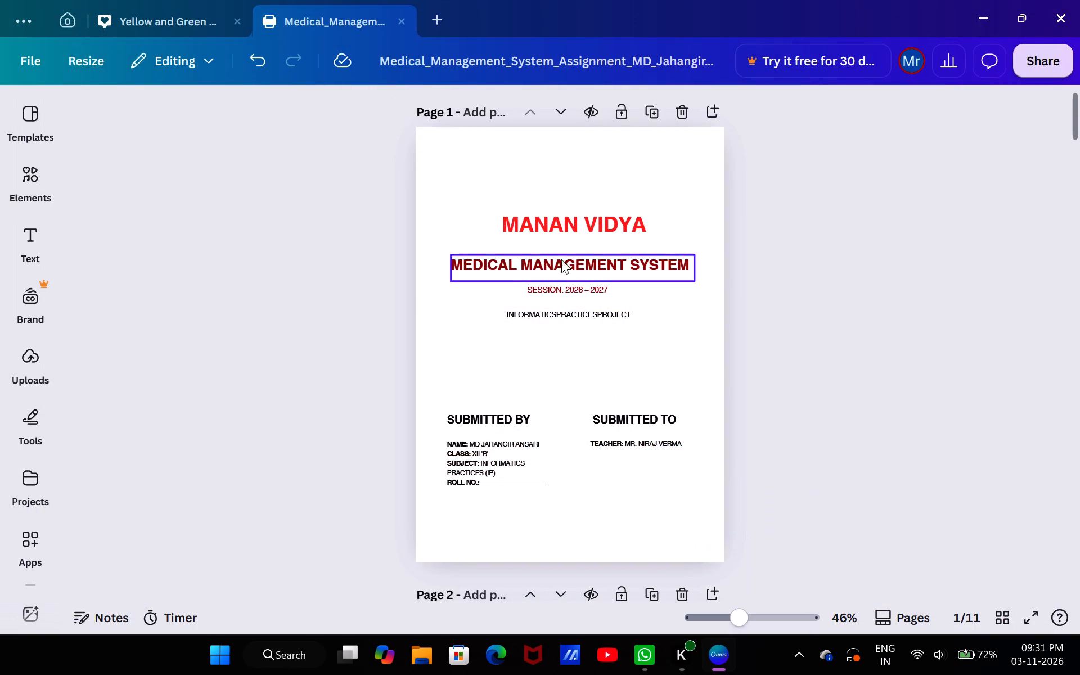
pyautogui.click(16, 383)
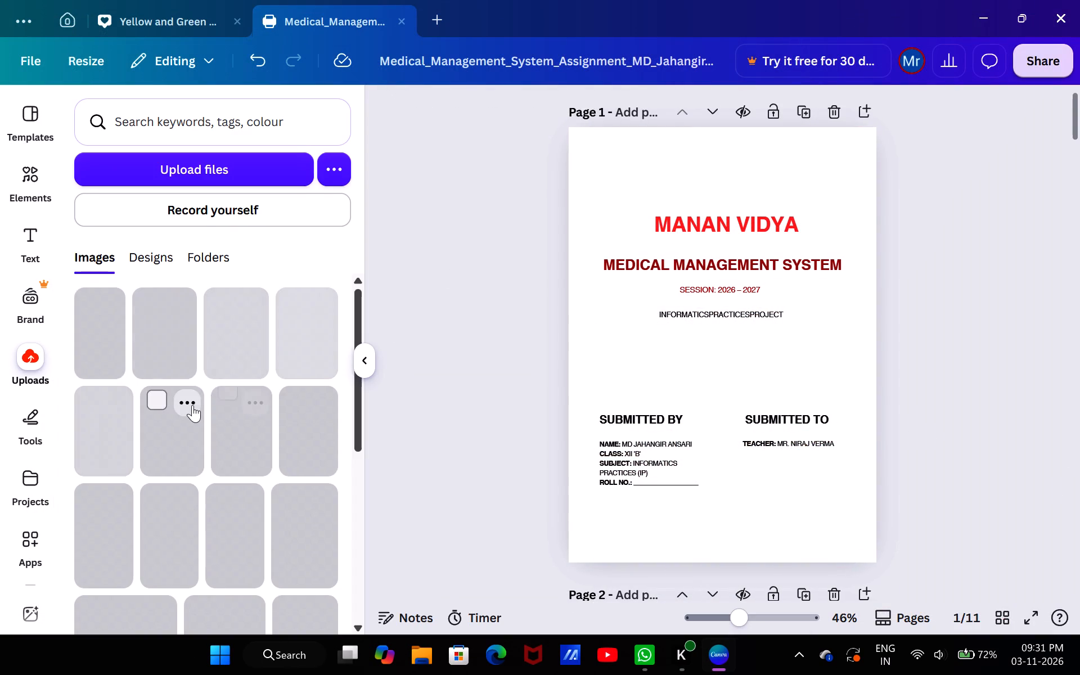
pyautogui.scroll(-2, 146, 439)
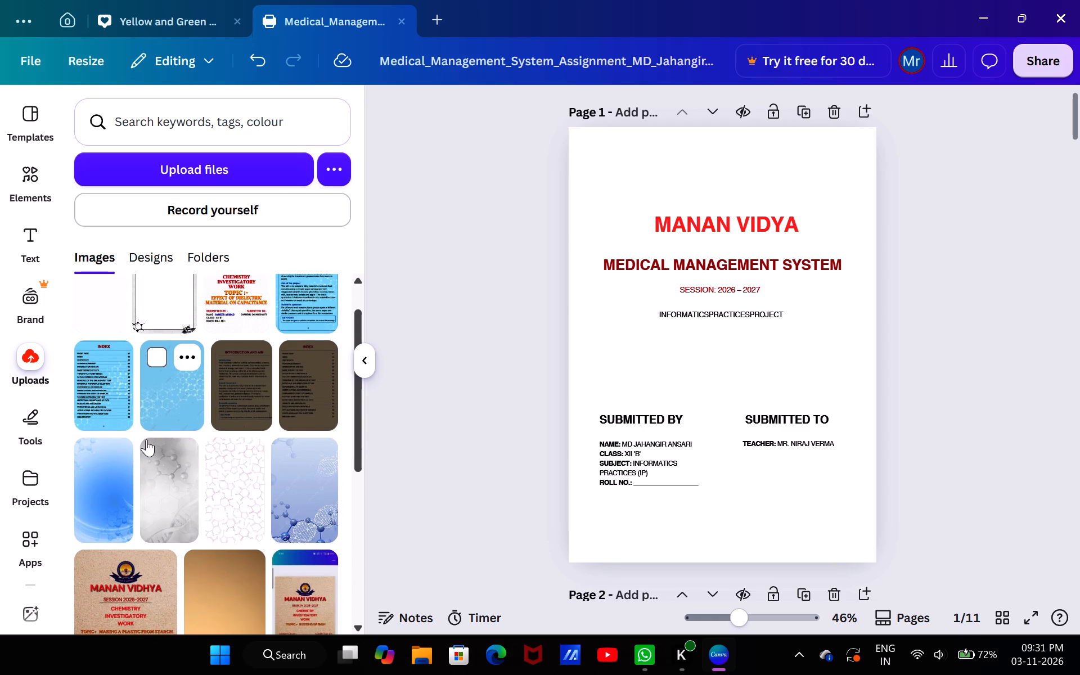
pyautogui.scroll(-3, 146, 439)
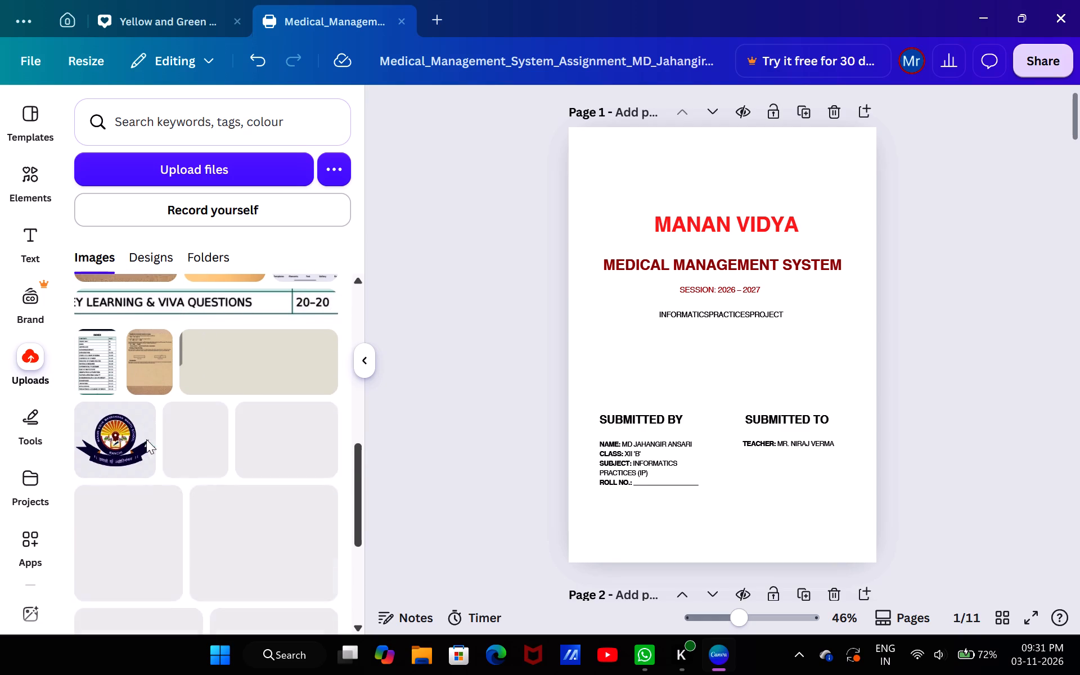
pyautogui.click(118, 452)
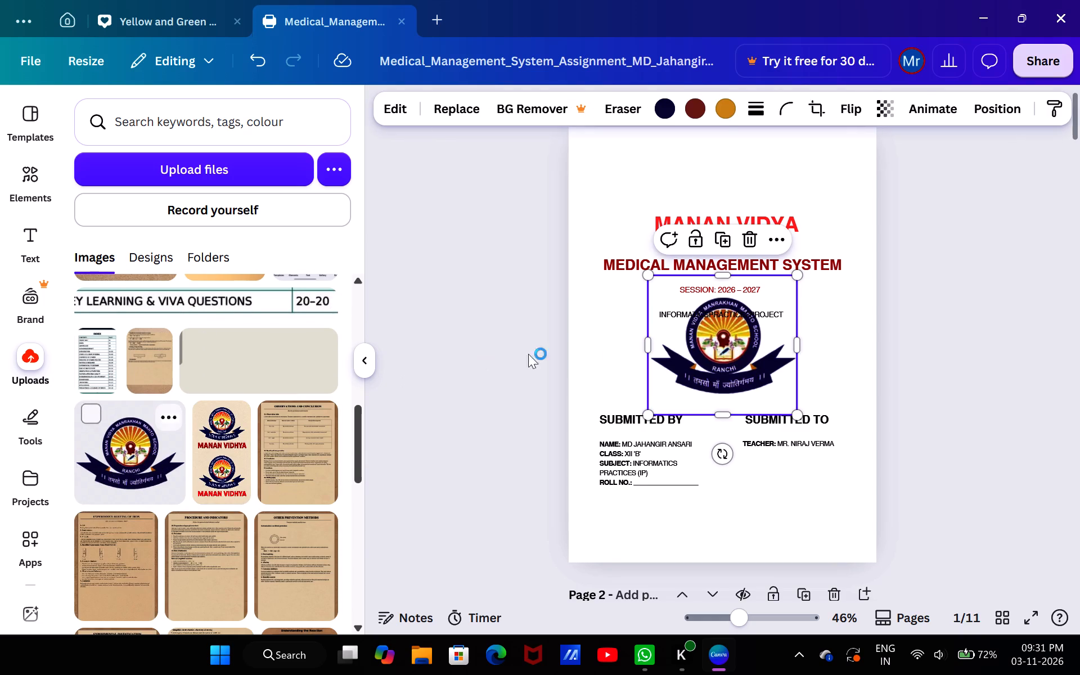
# Shrink the school logo and centre it horizontally at the top of page 1, directly above the MANAN VIDYA title.
pyautogui.moveTo(701, 360); pyautogui.dragTo(704, 207)
pyautogui.scroll(1, 704, 207)
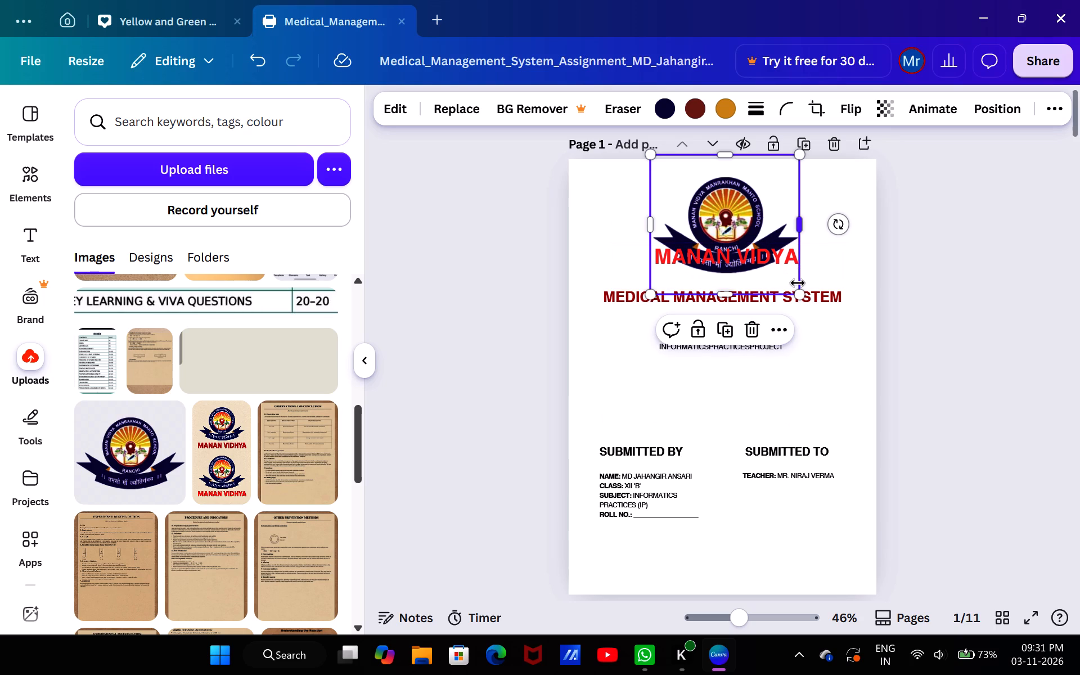
pyautogui.moveTo(798, 294); pyautogui.dragTo(758, 258)
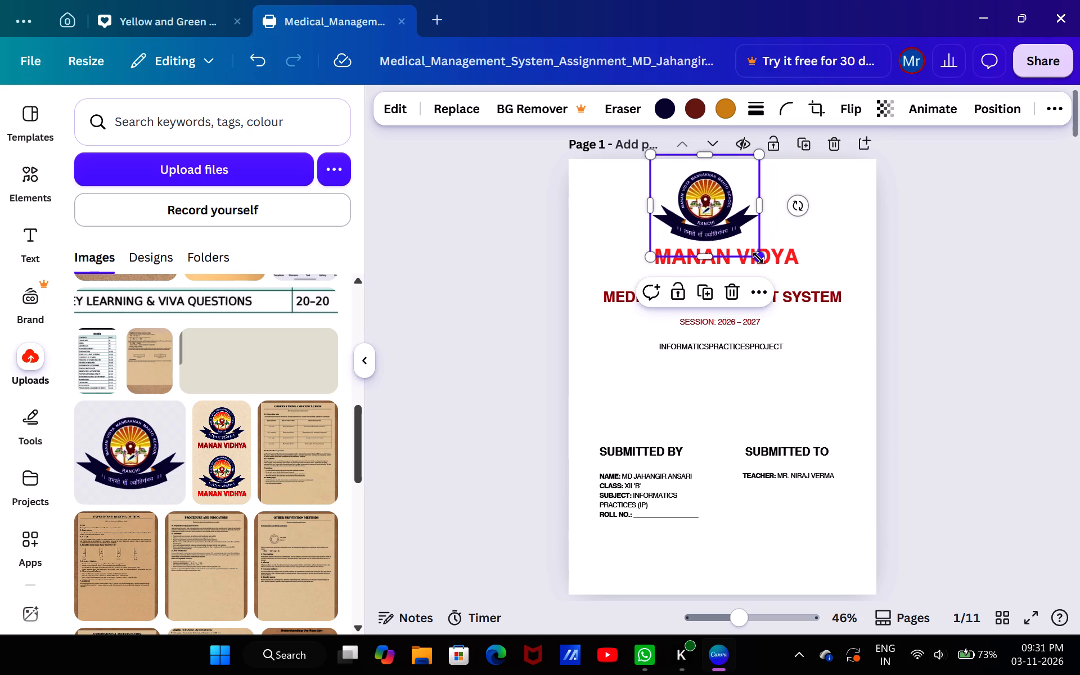
pyautogui.moveTo(722, 219); pyautogui.dragTo(744, 221)
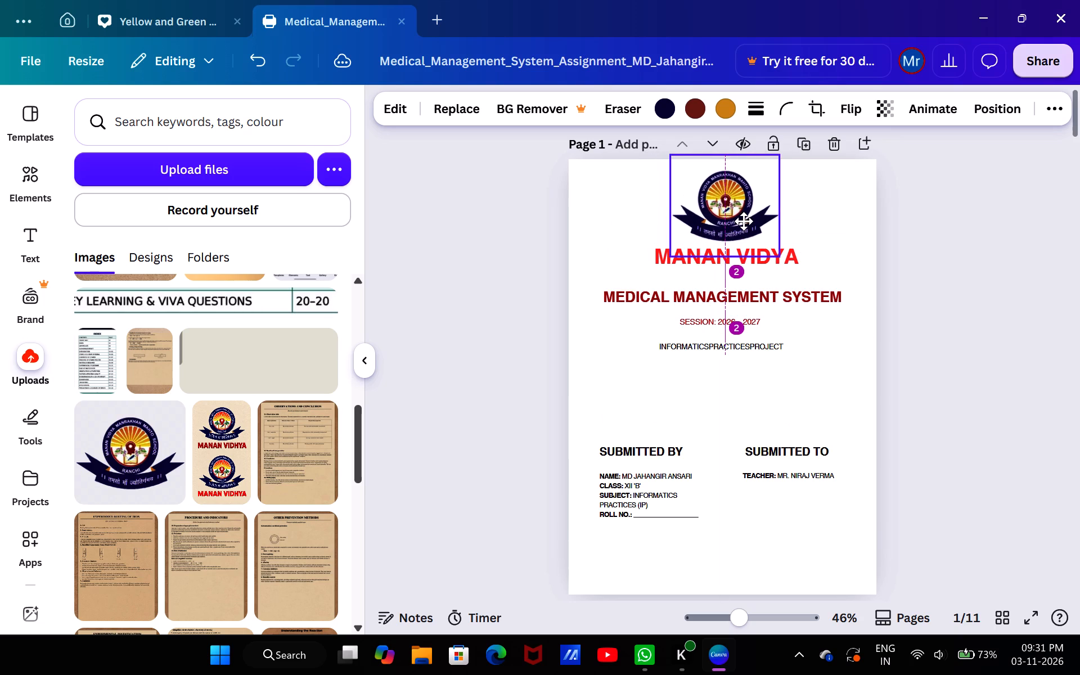
pyautogui.moveTo(744, 221); pyautogui.dragTo(745, 223)
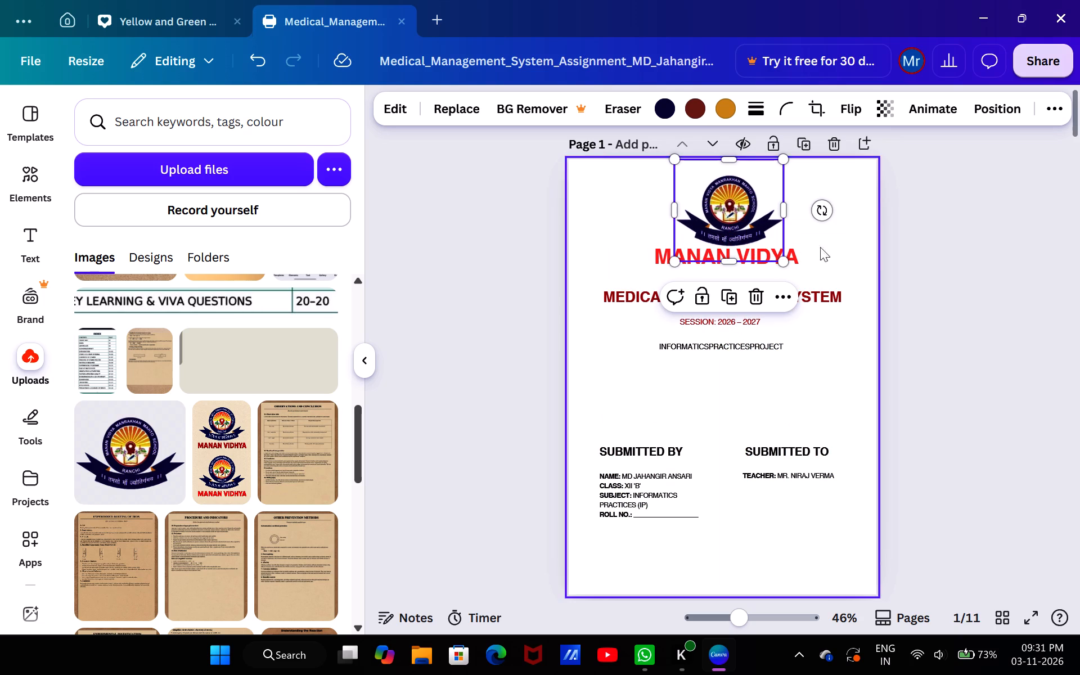
pyautogui.click(930, 274)
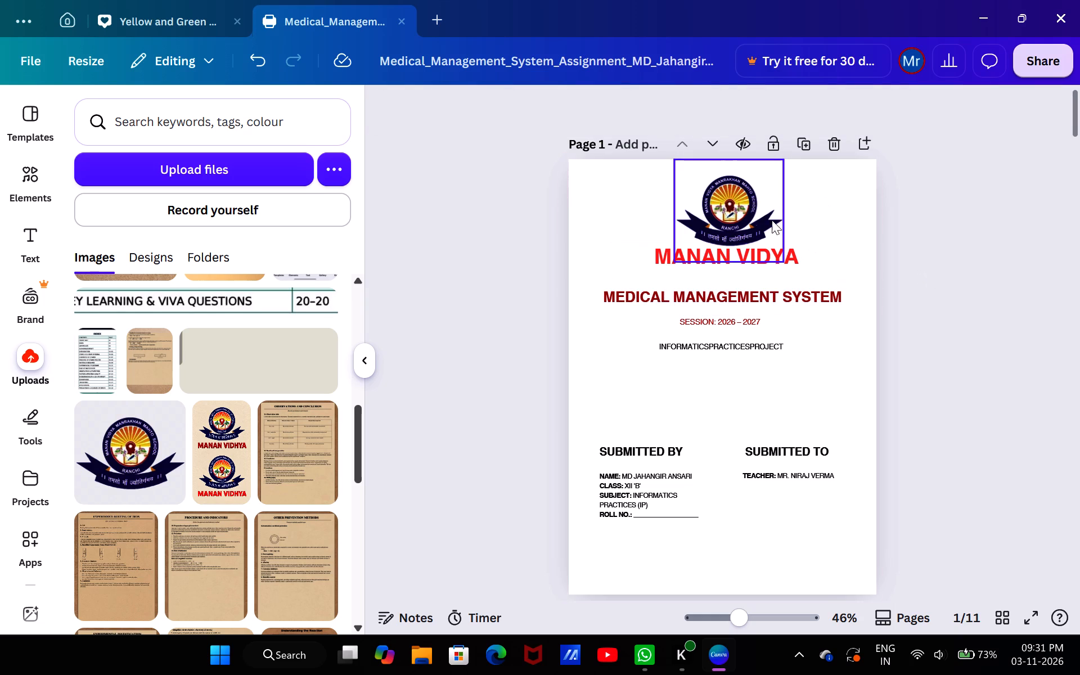
pyautogui.moveTo(744, 209); pyautogui.dragTo(739, 208)
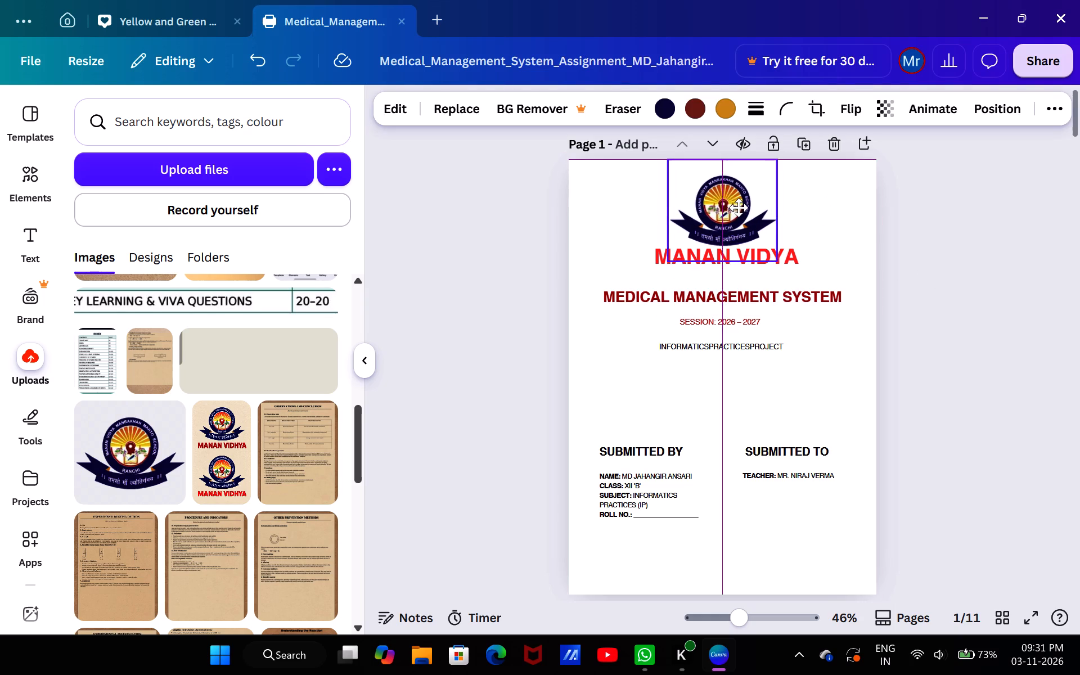
pyautogui.moveTo(739, 208); pyautogui.dragTo(739, 207)
pyautogui.click(936, 271)
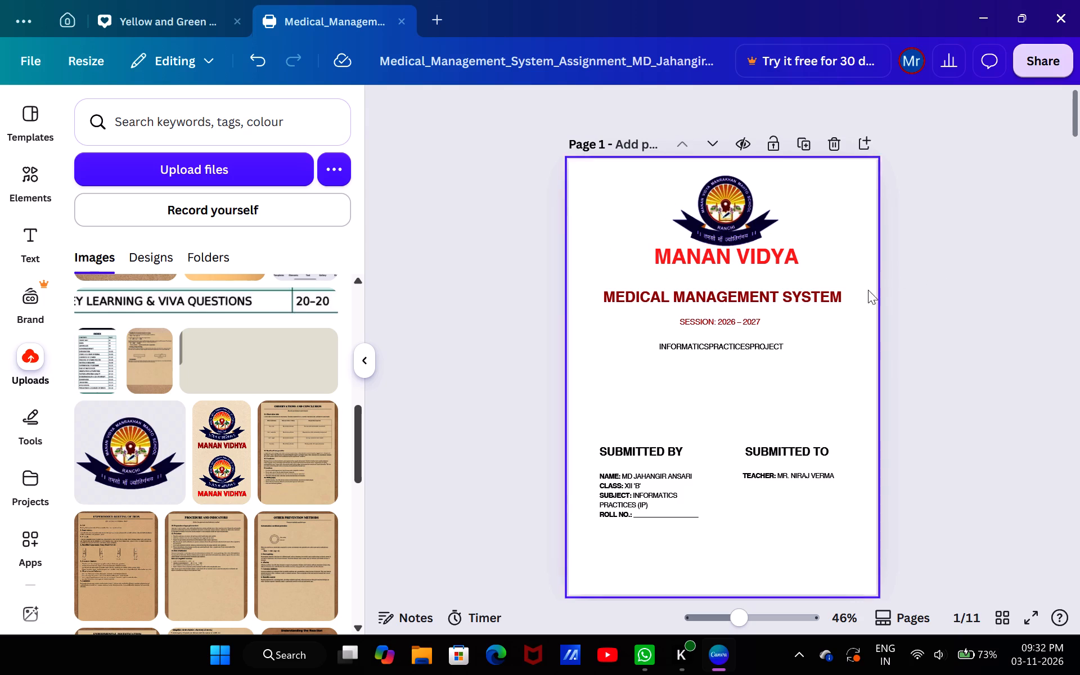
# Move the SESSION: 2026 – 2027 line up to sit directly beneath the MANAN VIDYA title on page 1.
pyautogui.moveTo(749, 324); pyautogui.dragTo(742, 285)
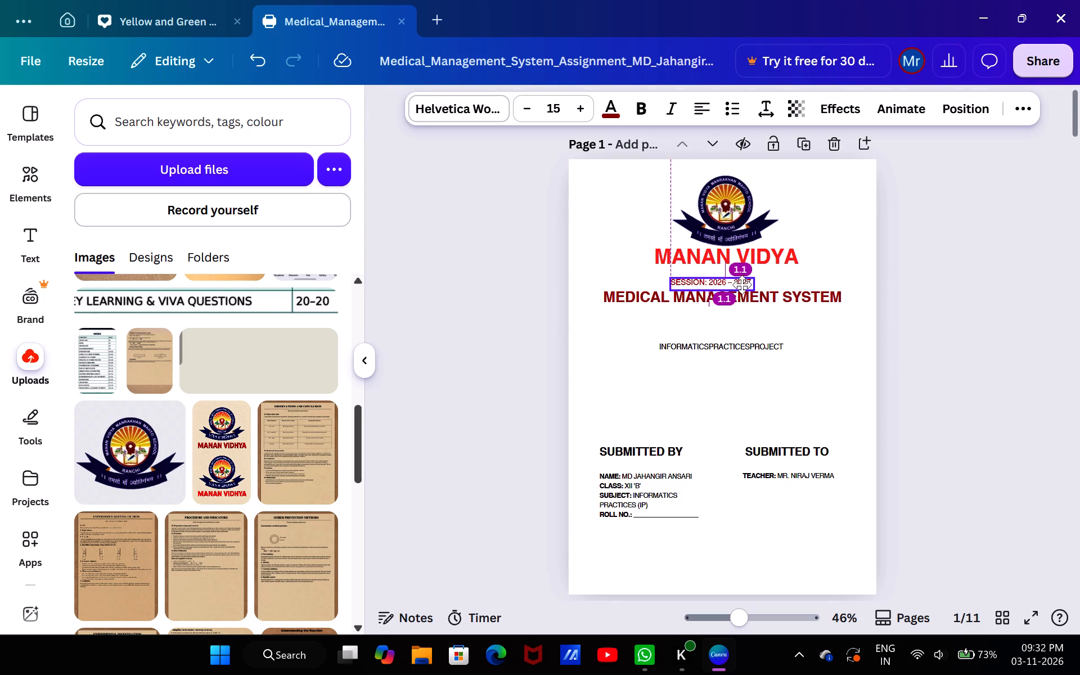
pyautogui.moveTo(742, 285); pyautogui.dragTo(750, 280)
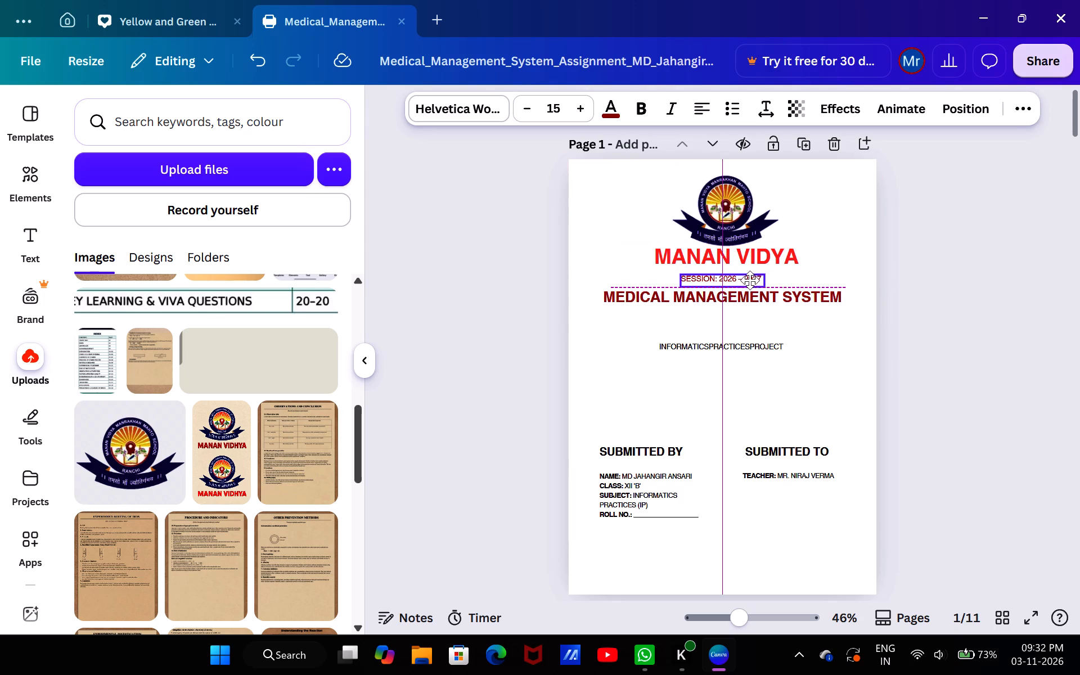
pyautogui.moveTo(750, 280); pyautogui.dragTo(750, 277)
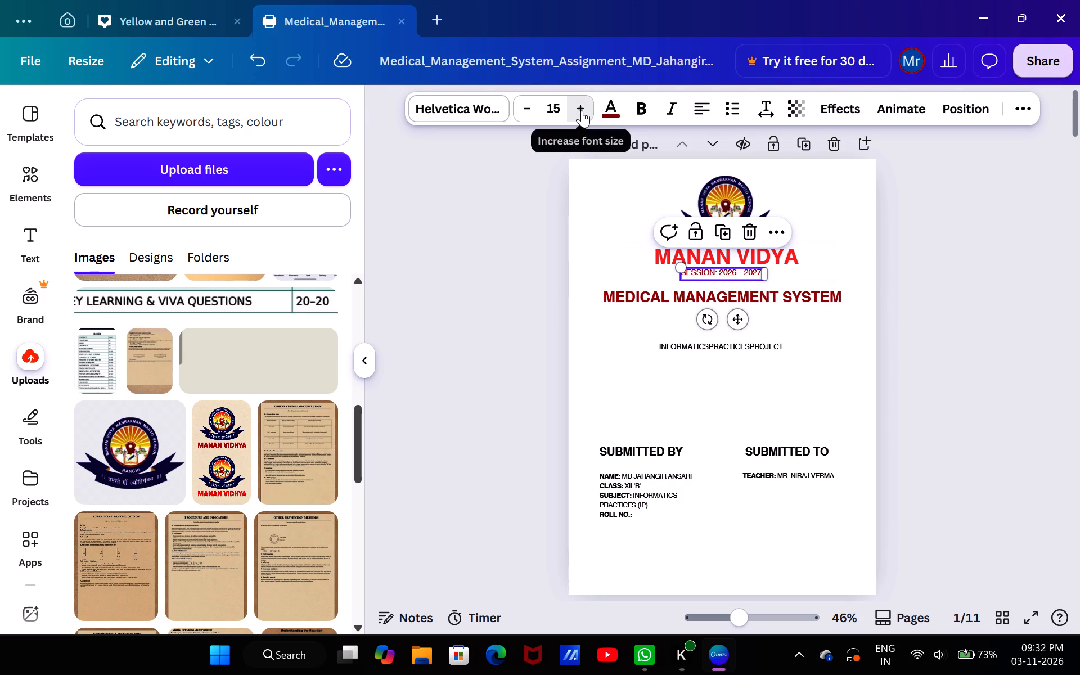
# Enlarge the session line to font size 22, widen its box to fit one line, and centre it under MANAN VIDYA.
pyautogui.tripleClick(582, 110)
pyautogui.tripleClick(582, 110)
pyautogui.click(582, 110)
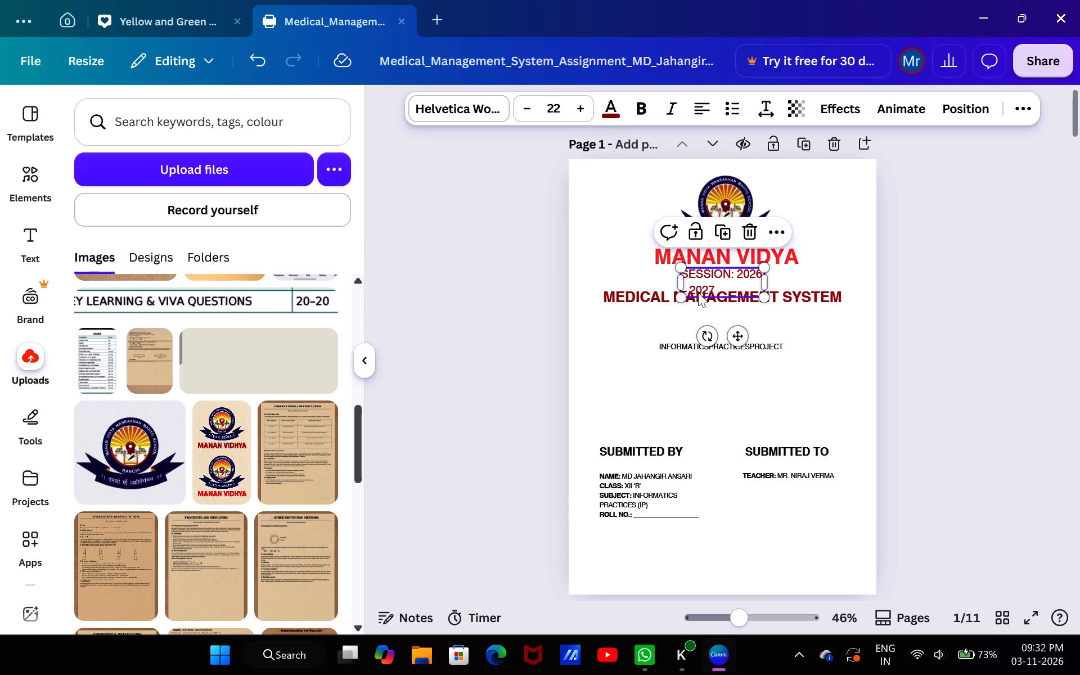
pyautogui.moveTo(770, 280); pyautogui.dragTo(823, 281)
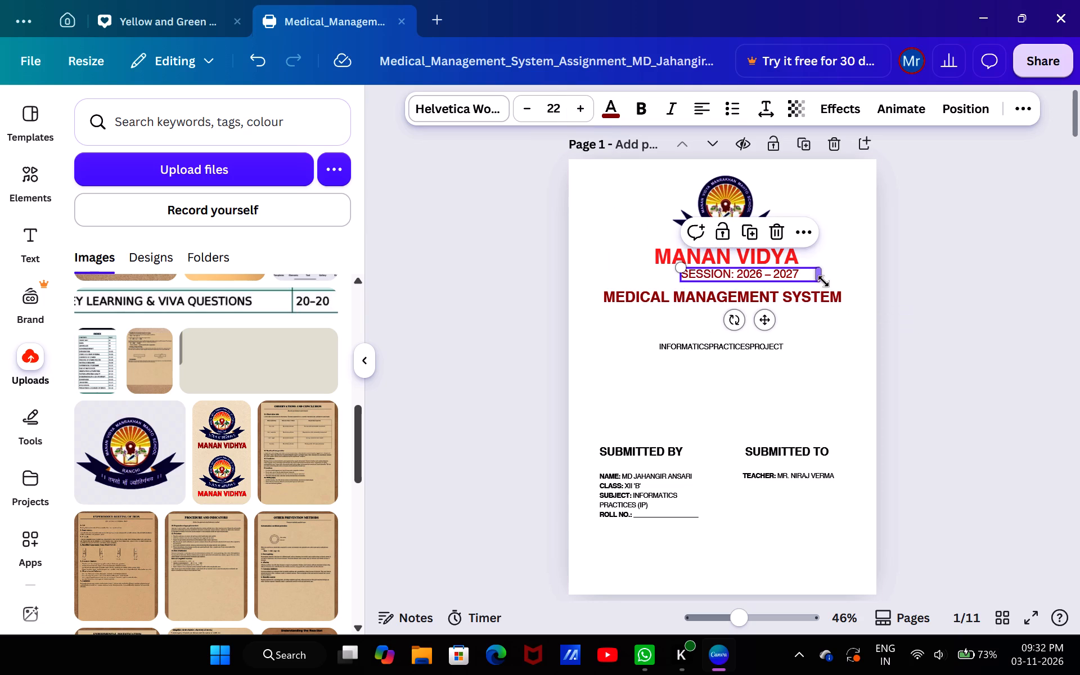
pyautogui.moveTo(769, 322); pyautogui.dragTo(762, 326)
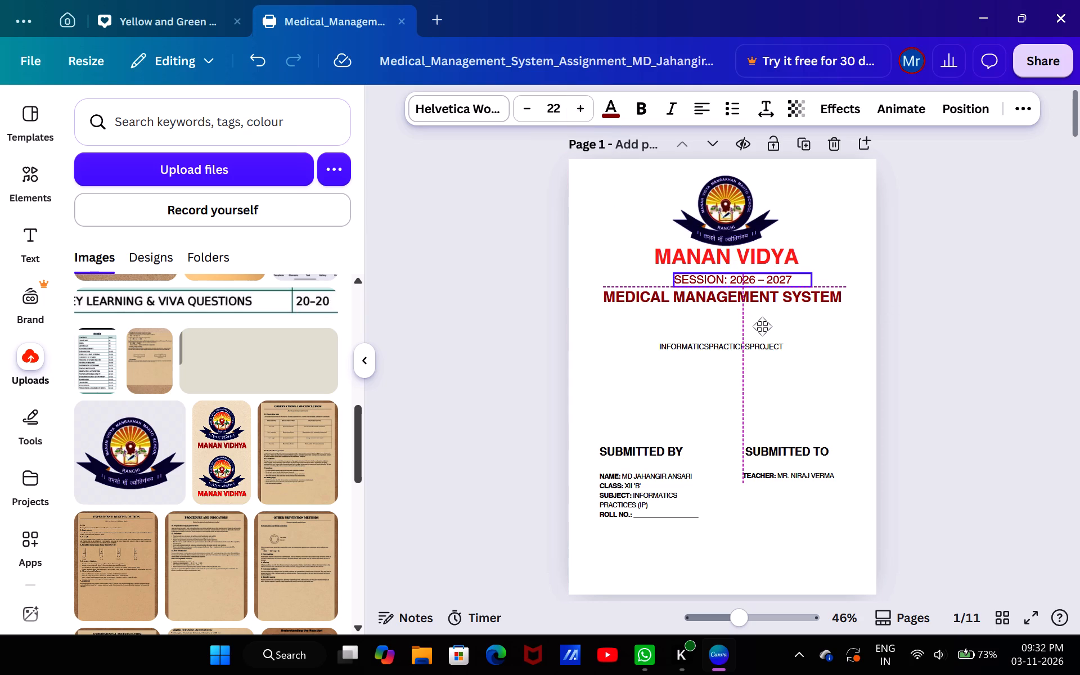
pyautogui.moveTo(762, 326); pyautogui.dragTo(752, 323)
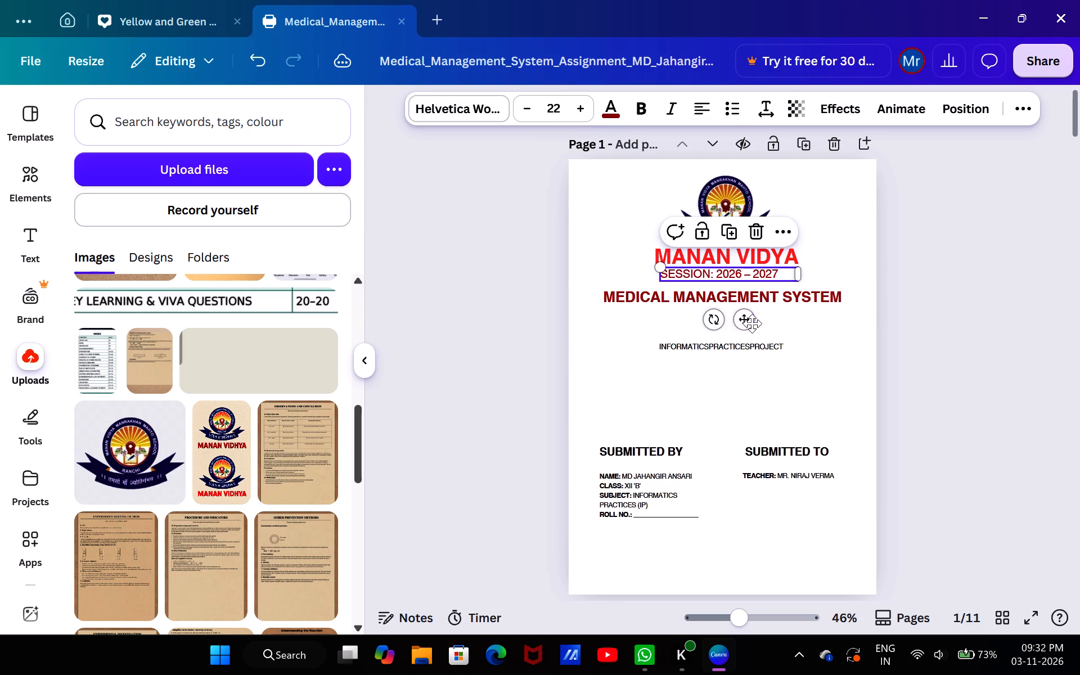
pyautogui.click(803, 349)
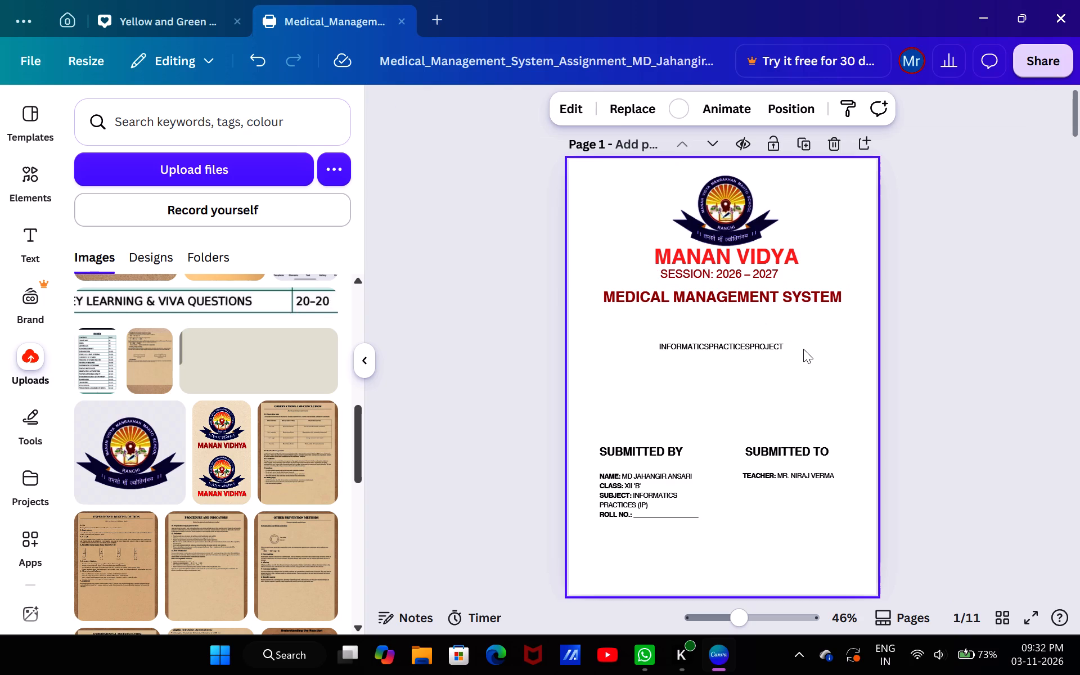
# Nudge the school logo slightly so it is centred horizontally on page 1.
pyautogui.click(726, 214)
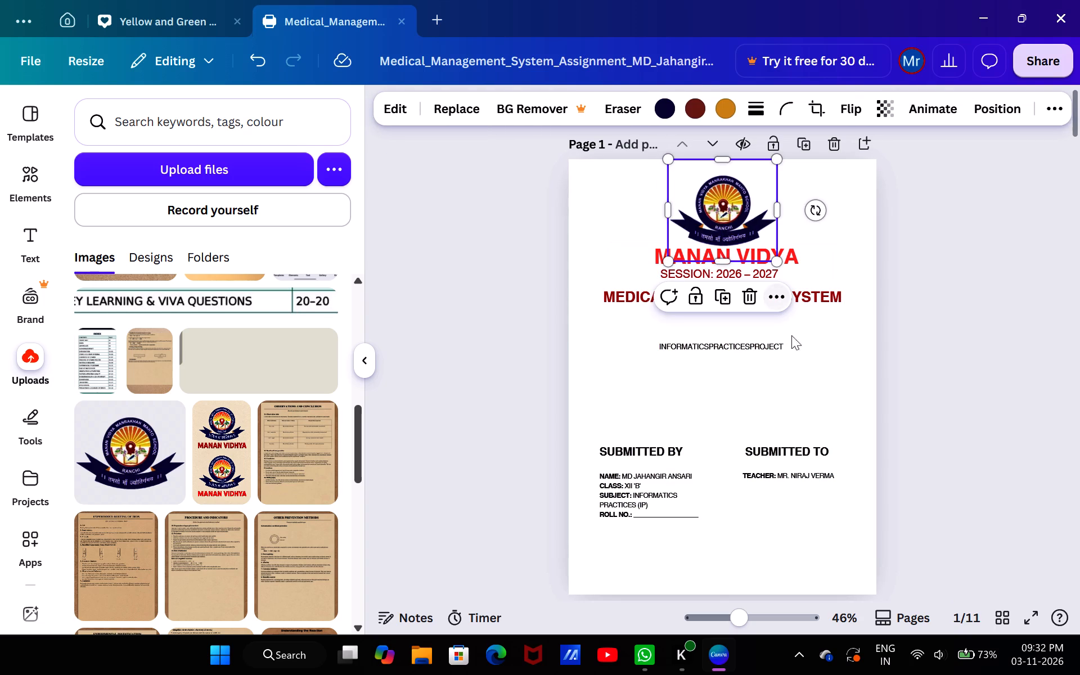
pyautogui.click(816, 380)
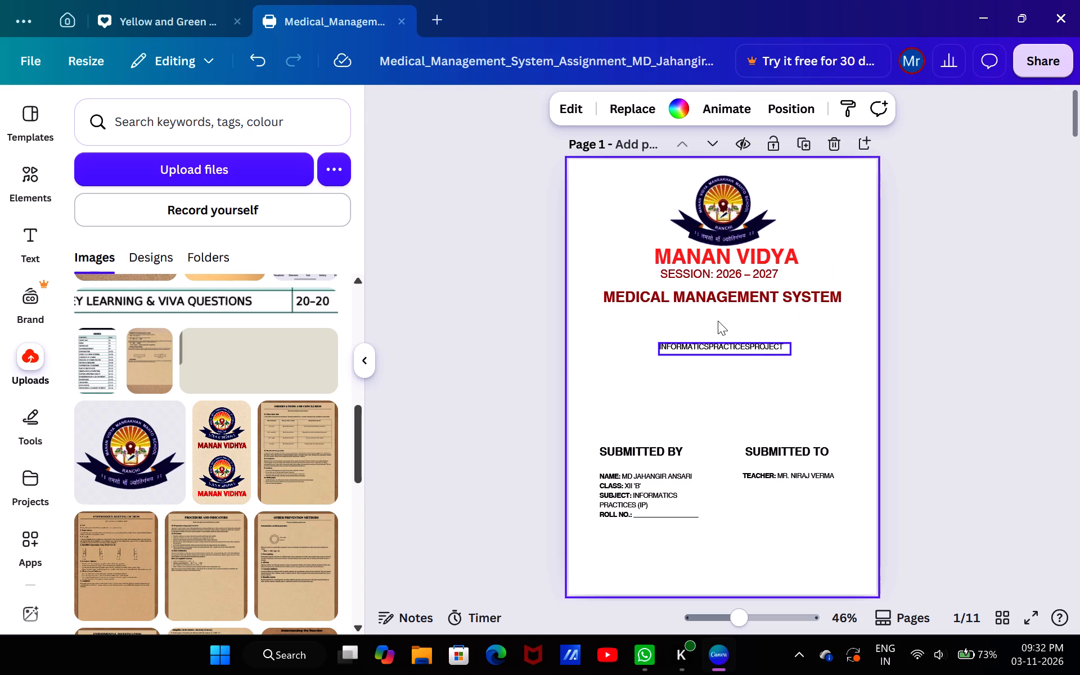
# Shift the MEDICAL MANAGEMENT SYSTEM heading, the session line and the MANAN VIDYA title slightly down to space them out below the logo.
pyautogui.moveTo(707, 303); pyautogui.dragTo(717, 330)
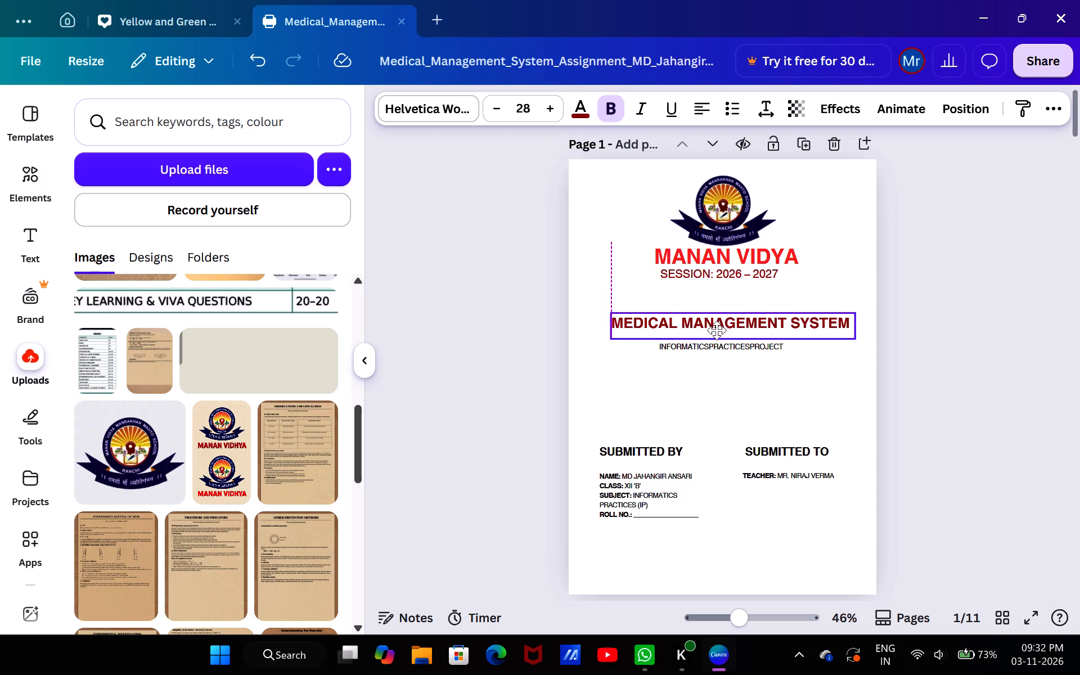
pyautogui.moveTo(717, 330); pyautogui.dragTo(713, 321)
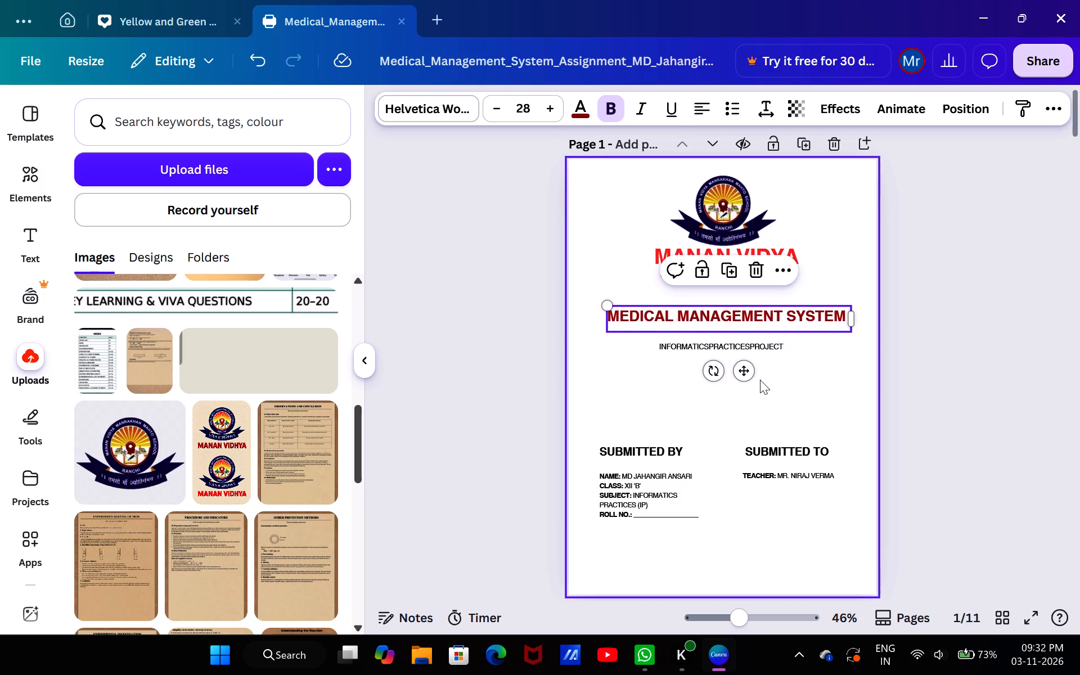
pyautogui.click(760, 380)
pyautogui.moveTo(700, 281); pyautogui.dragTo(709, 286)
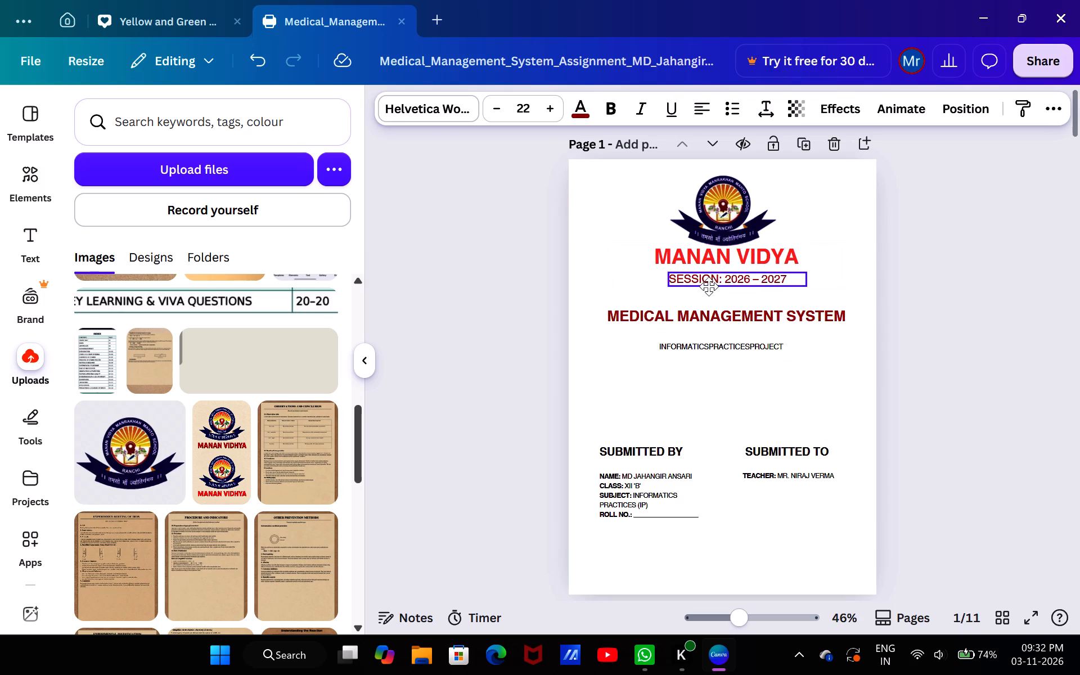
pyautogui.moveTo(709, 286); pyautogui.dragTo(706, 287)
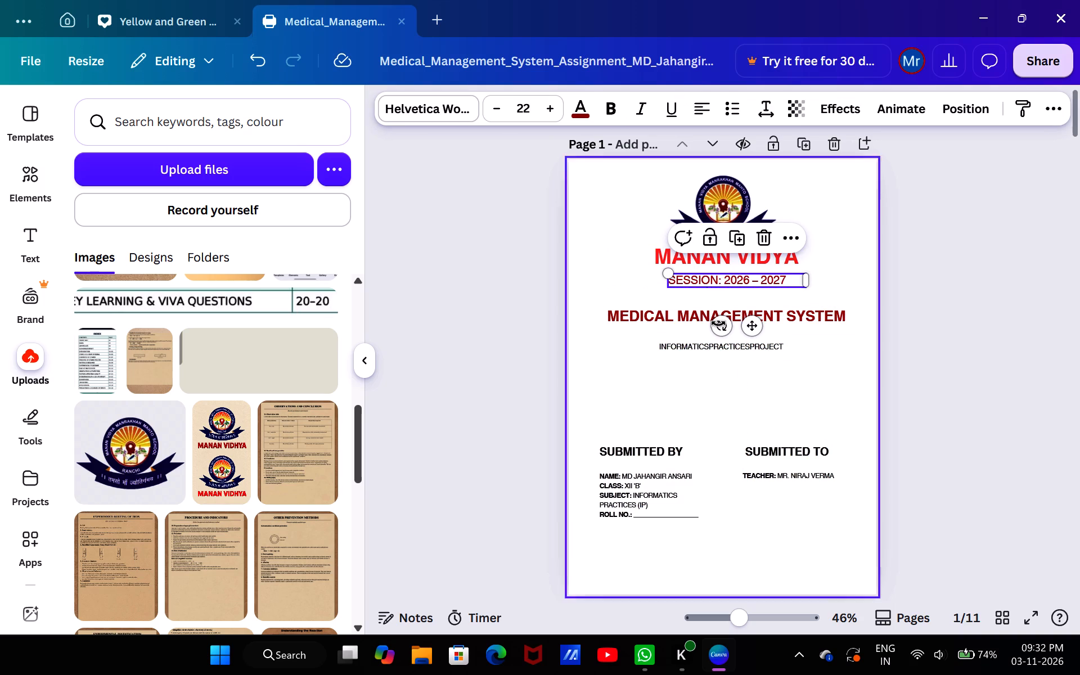
pyautogui.click(699, 385)
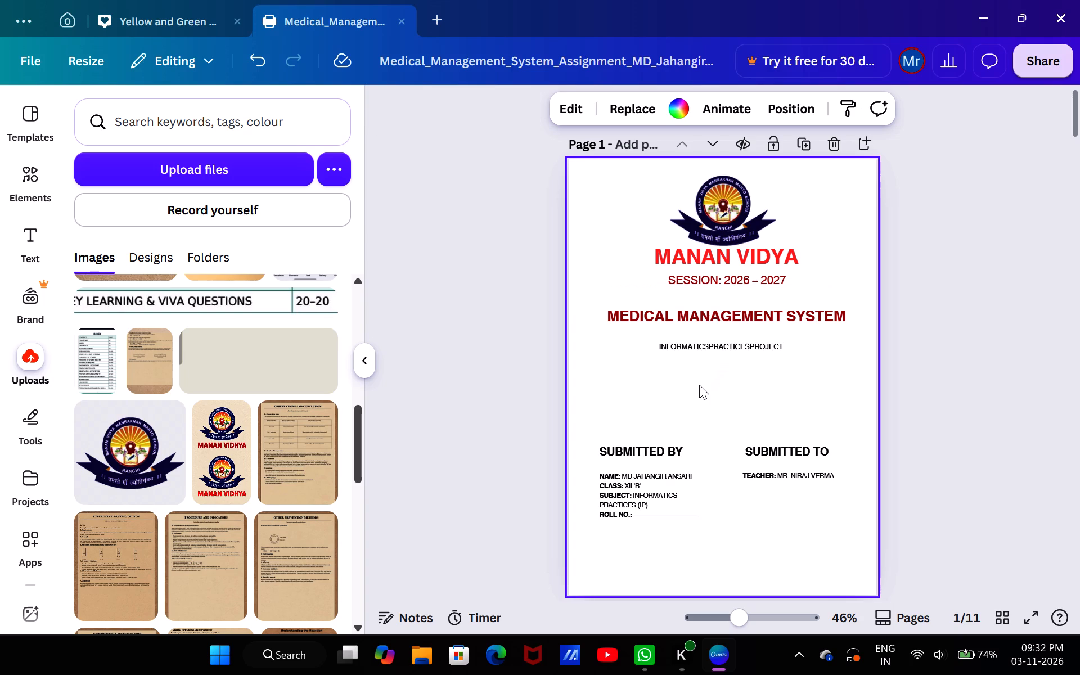
pyautogui.click(690, 260)
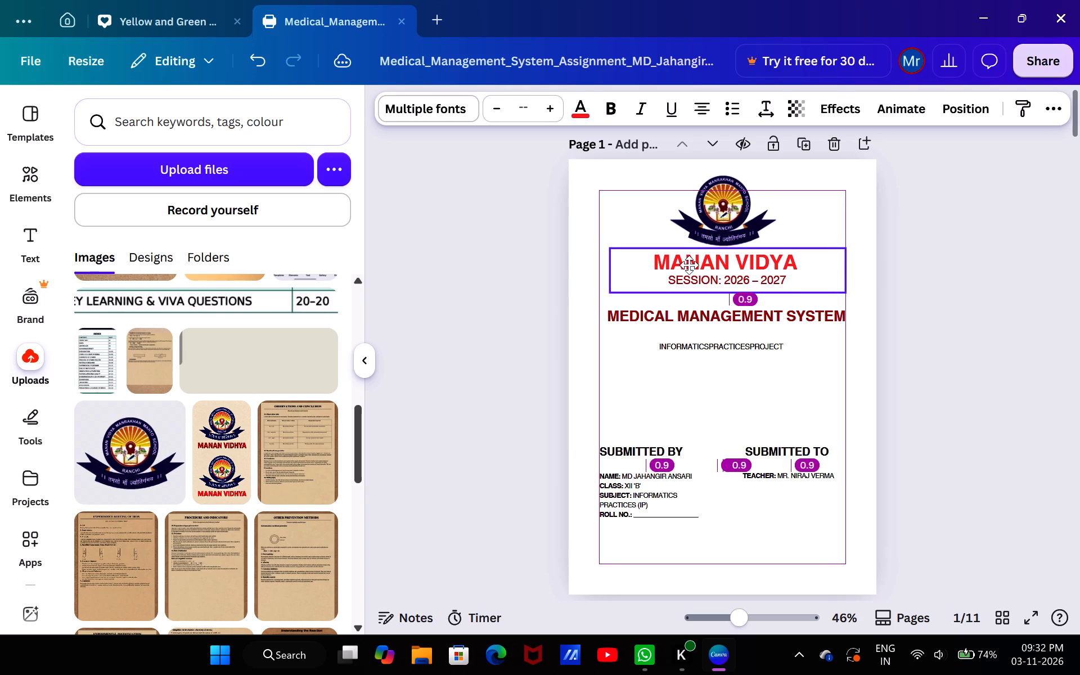
pyautogui.click(724, 392)
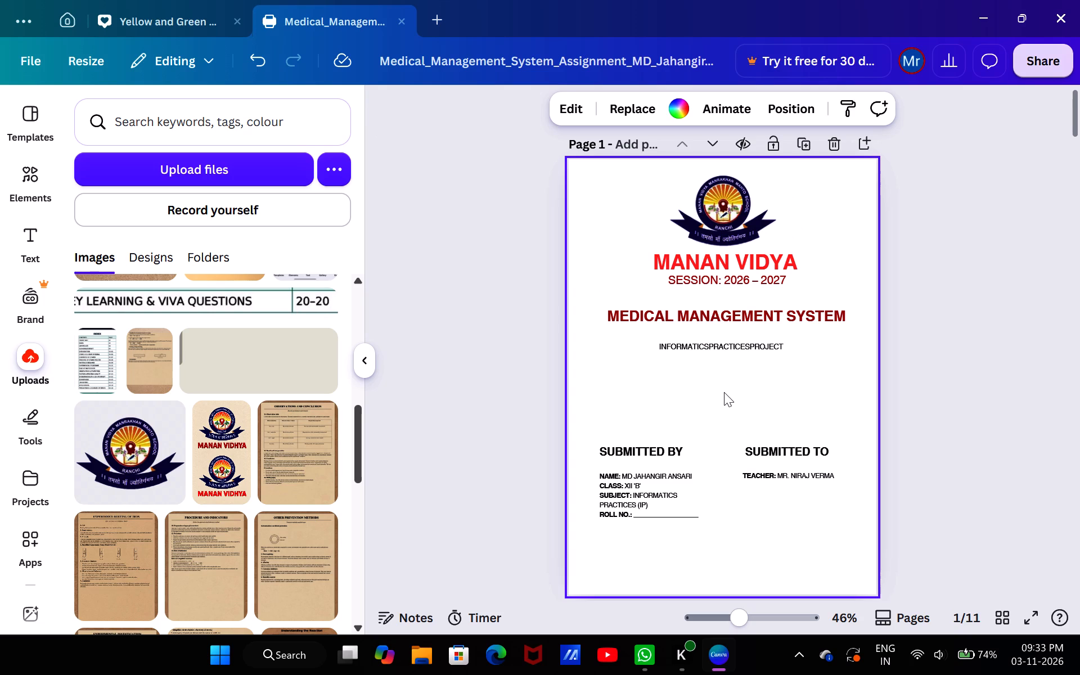
# Enlarge the INFORMATICSPRACTICESPROJECT line to font size 25, widen its box to fit one line, and centre it below the MEDICAL MANAGEMENT SYSTEM heading.
pyautogui.click(719, 346)
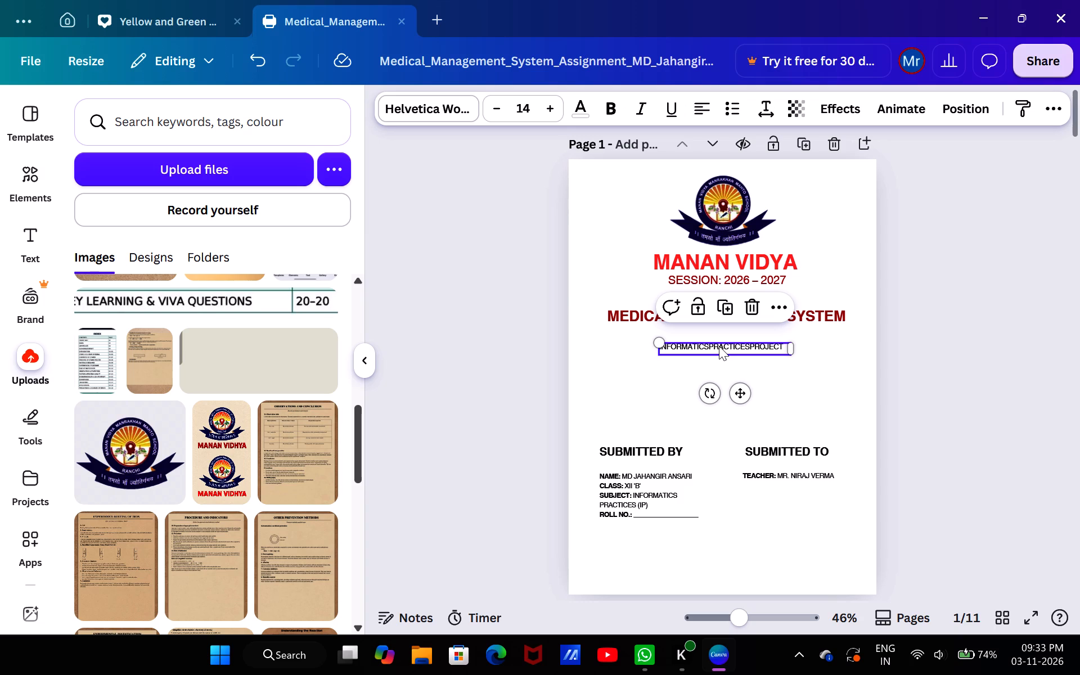
pyautogui.tripleClick(546, 105)
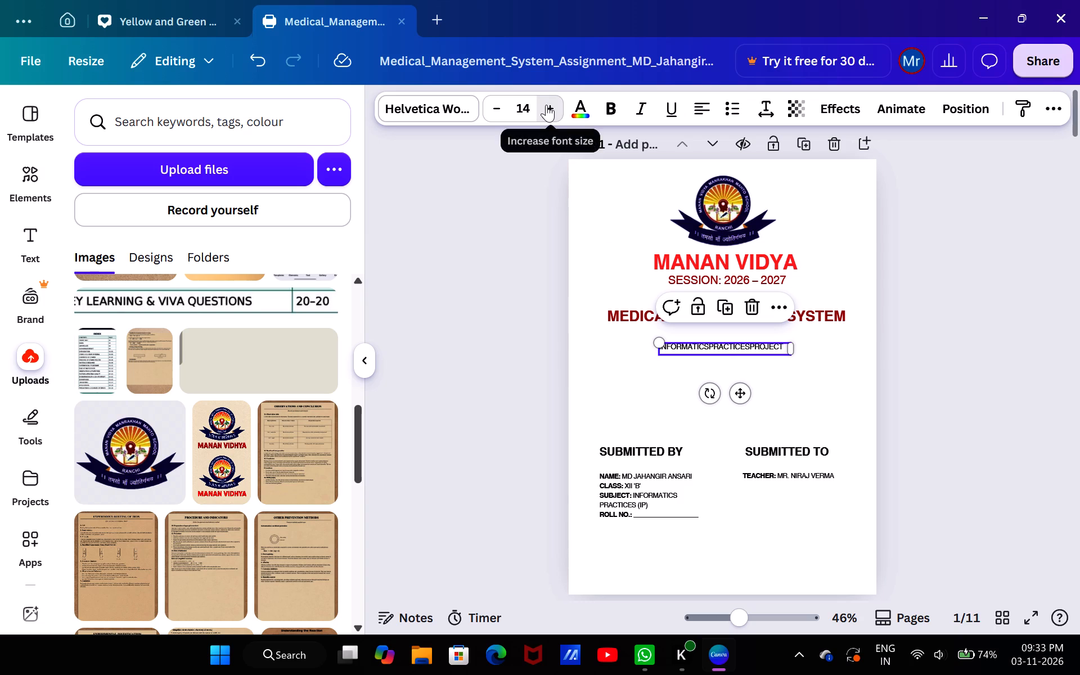
pyautogui.tripleClick(546, 105)
pyautogui.tripleClick(546, 105)
pyautogui.doubleClick(546, 105)
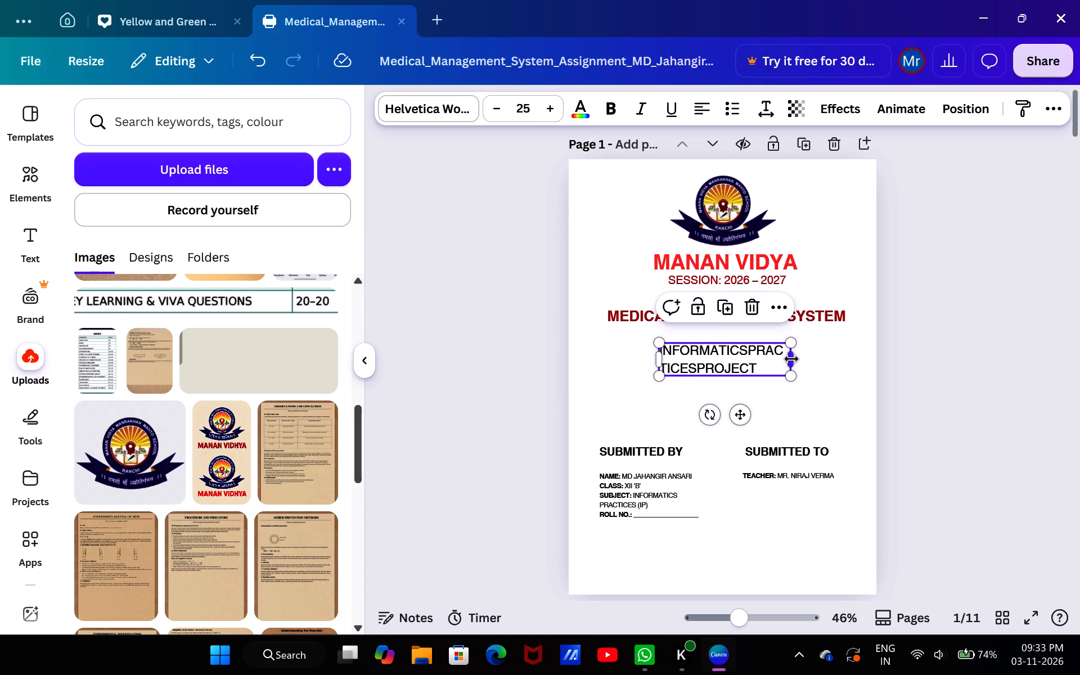
pyautogui.moveTo(791, 359); pyautogui.dragTo(885, 355)
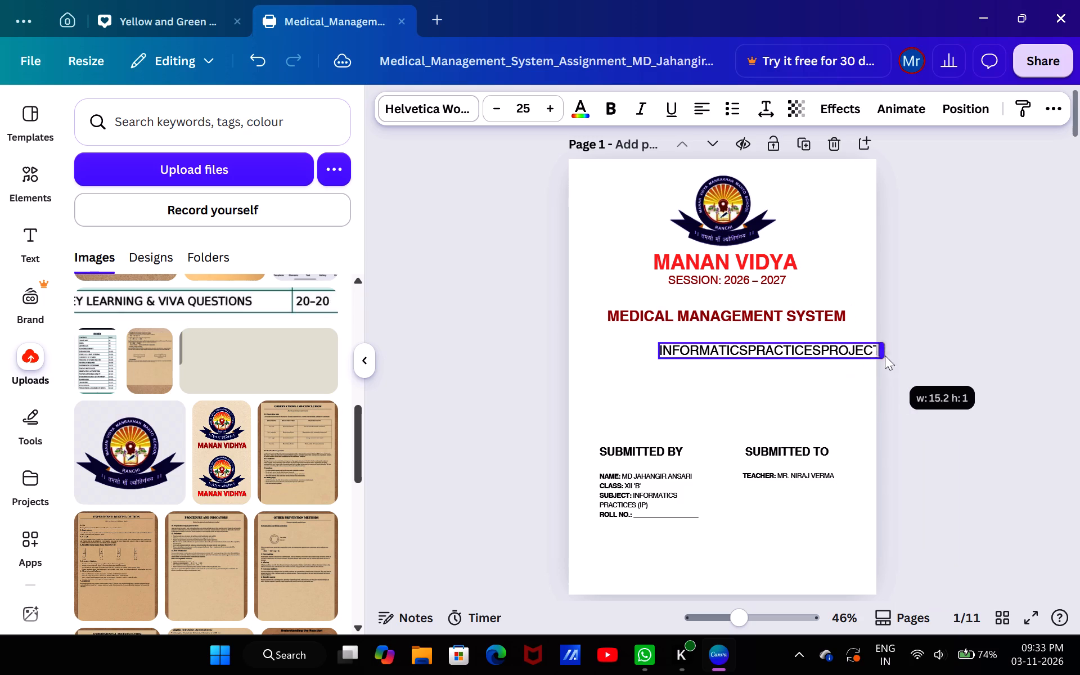
pyautogui.moveTo(885, 355); pyautogui.dragTo(902, 354)
pyautogui.moveTo(800, 350); pyautogui.dragTo(761, 357)
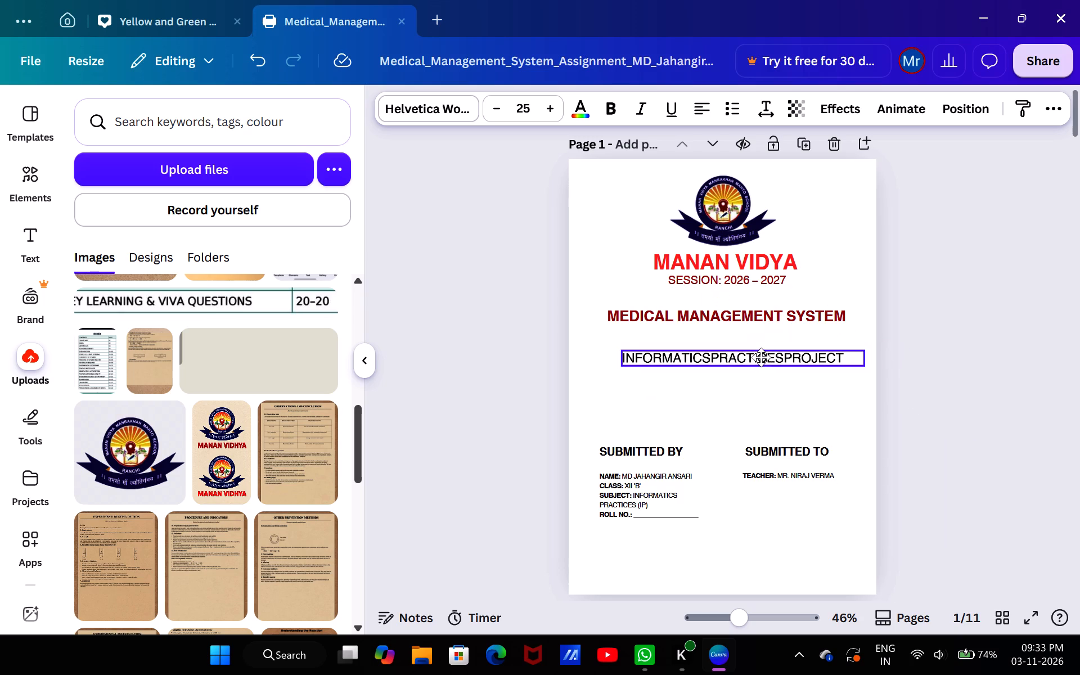
pyautogui.moveTo(761, 357); pyautogui.dragTo(760, 358)
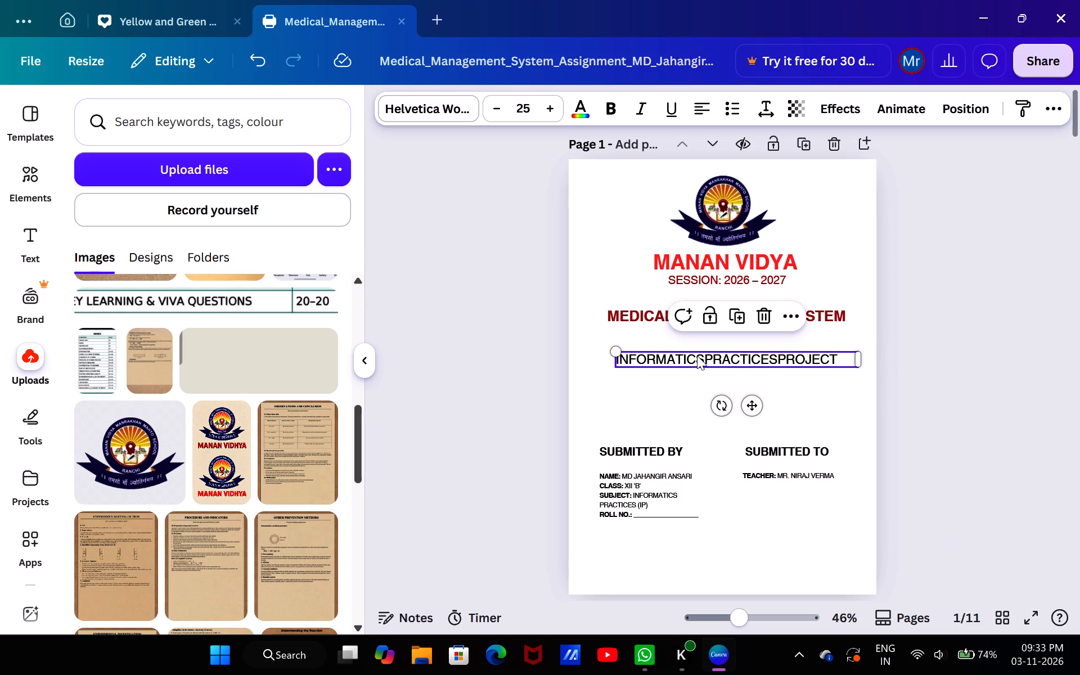
# Insert the missing spaces between the words so the line reads INFORMATICS PRACTICES PROJECT.
pyautogui.click(701, 354)
pyautogui.doubleClick(701, 354)
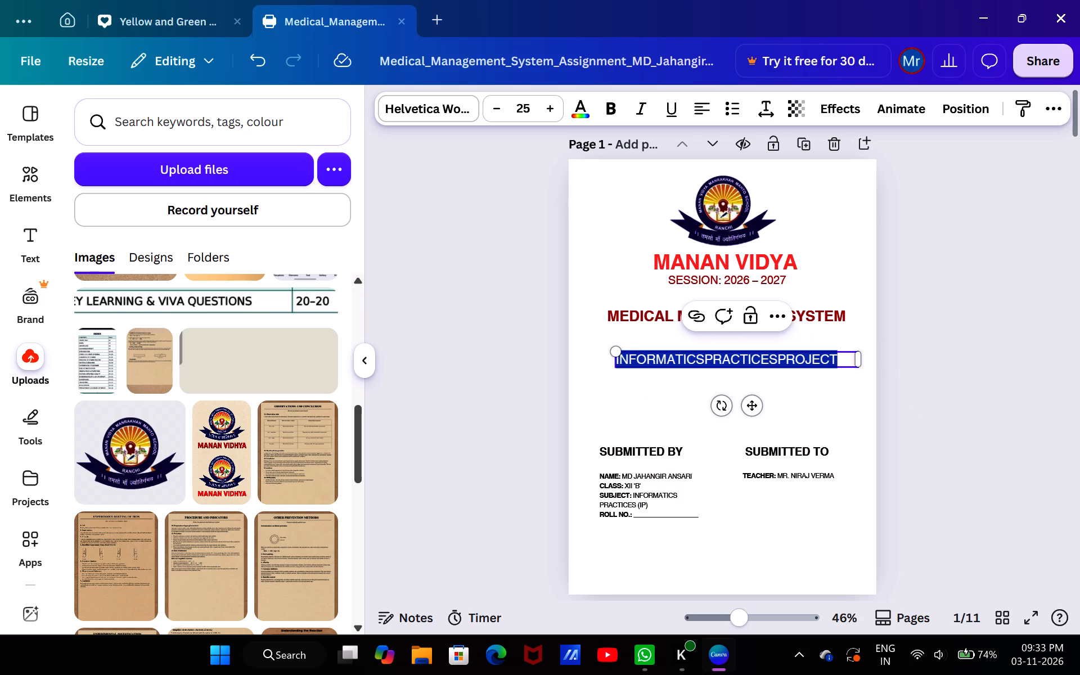
pyautogui.click(701, 354)
pyautogui.press('space')
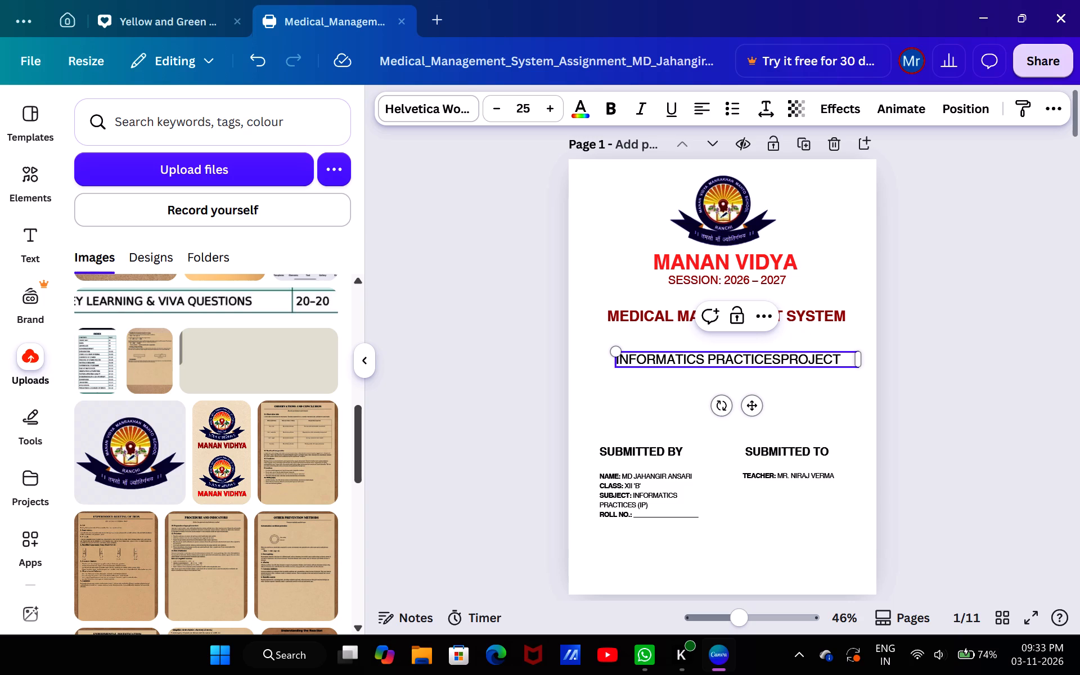
pyautogui.click(778, 358)
pyautogui.press('space')
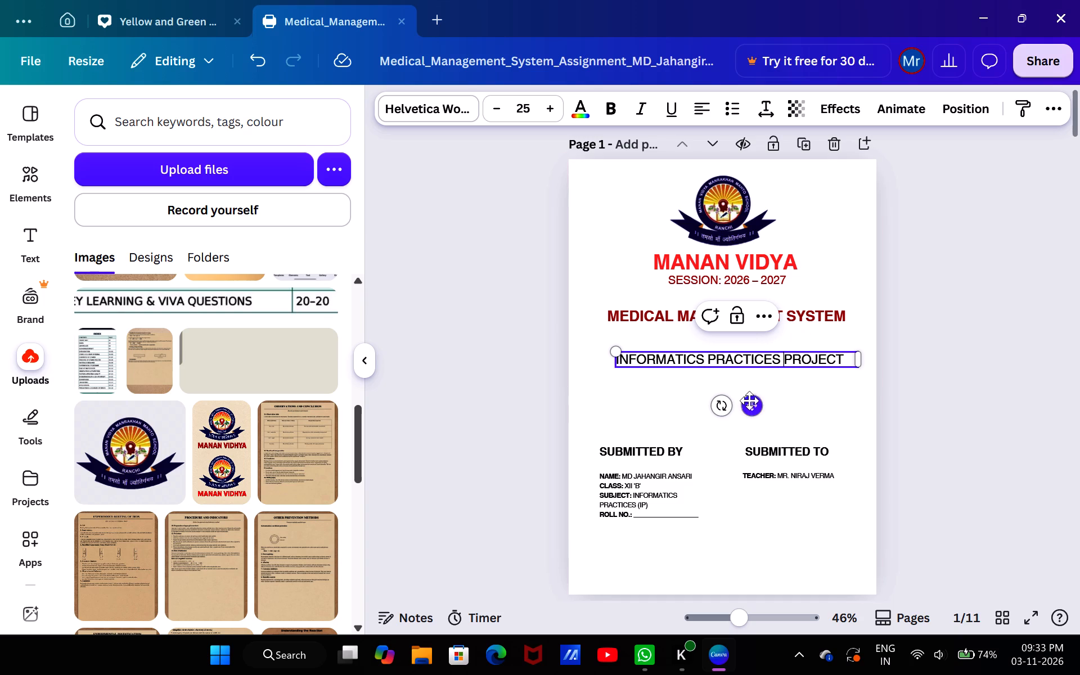
# Swap the order of the two lines, placing INFORMATICS PRACTICES PROJECT between the session line and the lowered MEDICAL MANAGEMENT SYSTEM heading.
pyautogui.moveTo(749, 402); pyautogui.dragTo(739, 344)
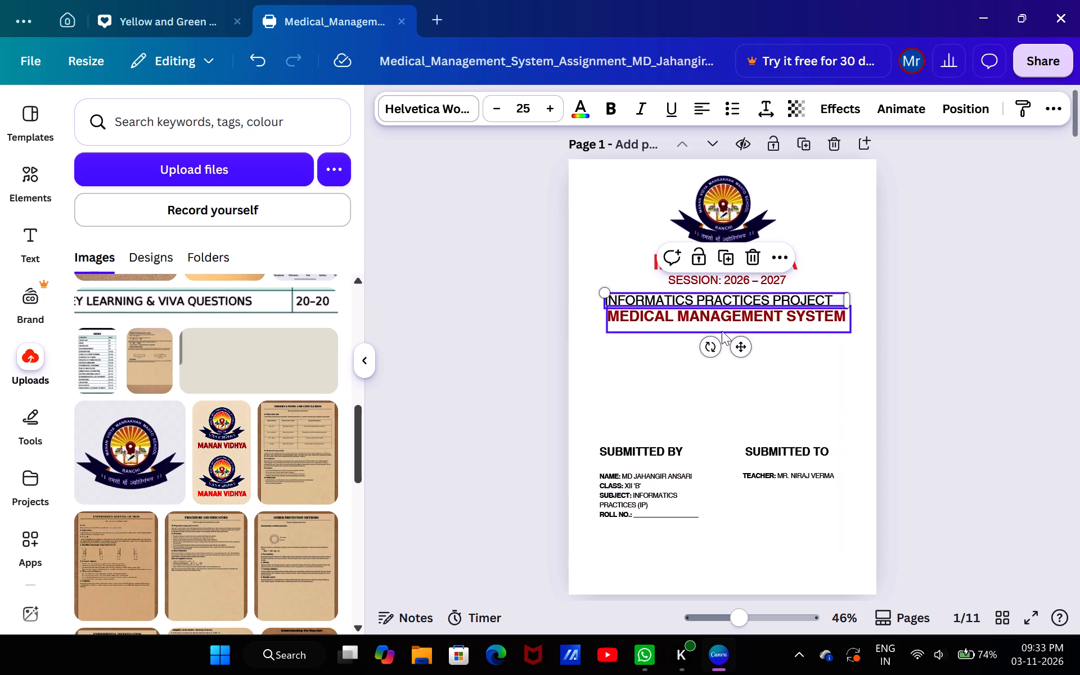
pyautogui.moveTo(705, 326); pyautogui.dragTo(710, 363)
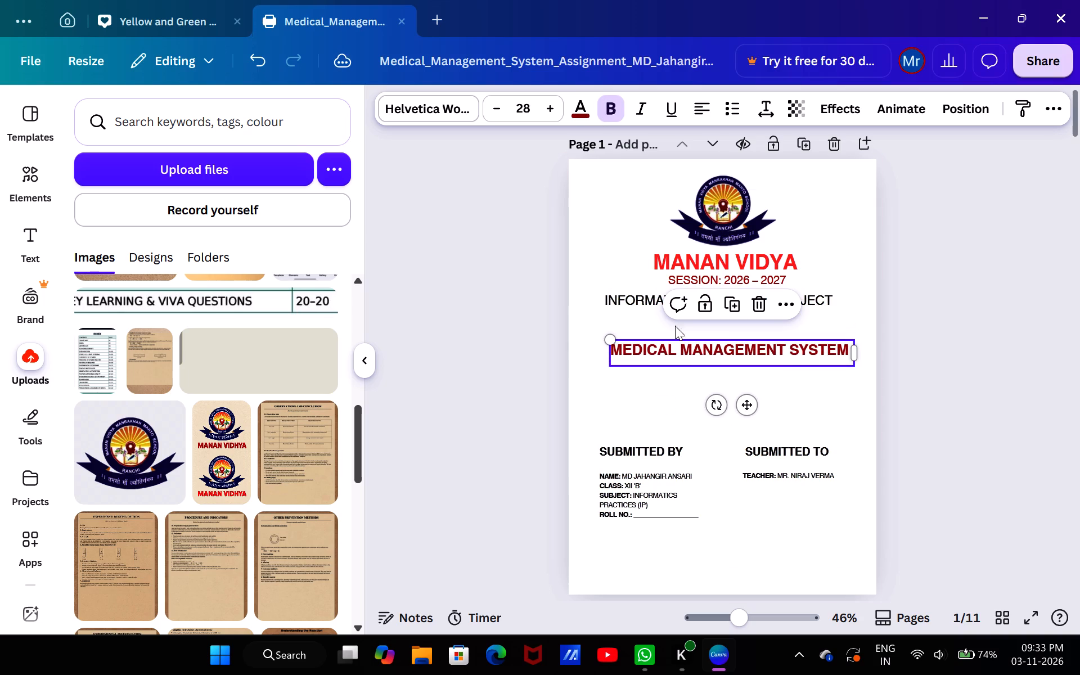
pyautogui.click(645, 307)
pyautogui.moveTo(645, 307); pyautogui.dragTo(649, 322)
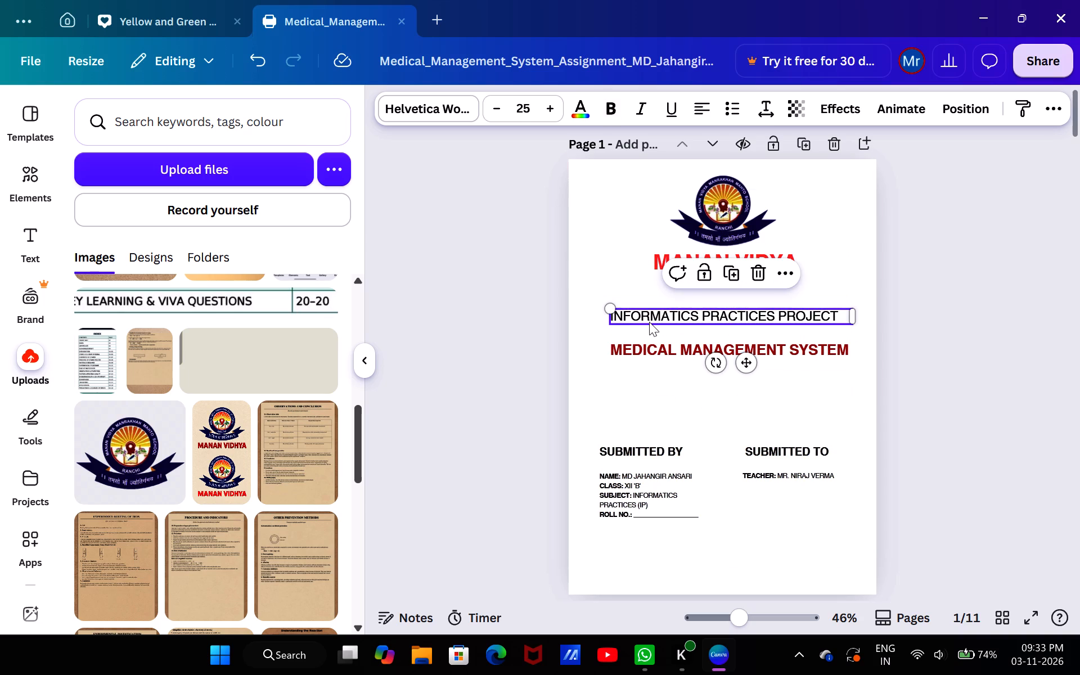
# Increase INFORMATICS PRACTICES PROJECT to font size 27, widen its box to fit one line, and re-centre the text evenly between its neighbouring lines.
pyautogui.doubleClick(548, 112)
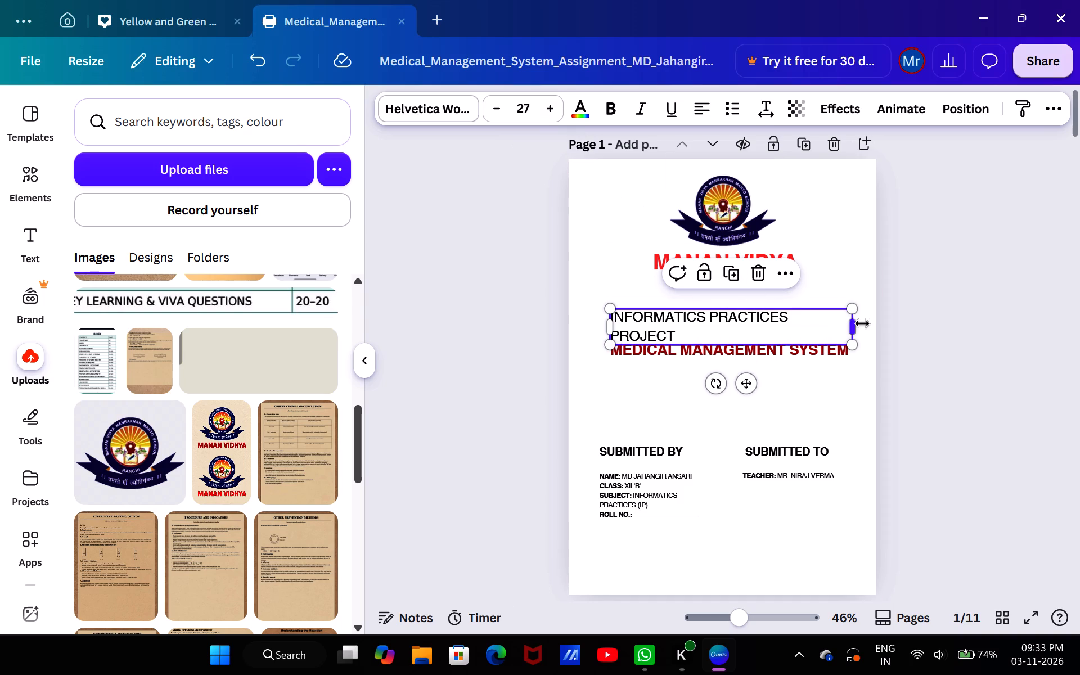
pyautogui.moveTo(854, 326); pyautogui.dragTo(894, 335)
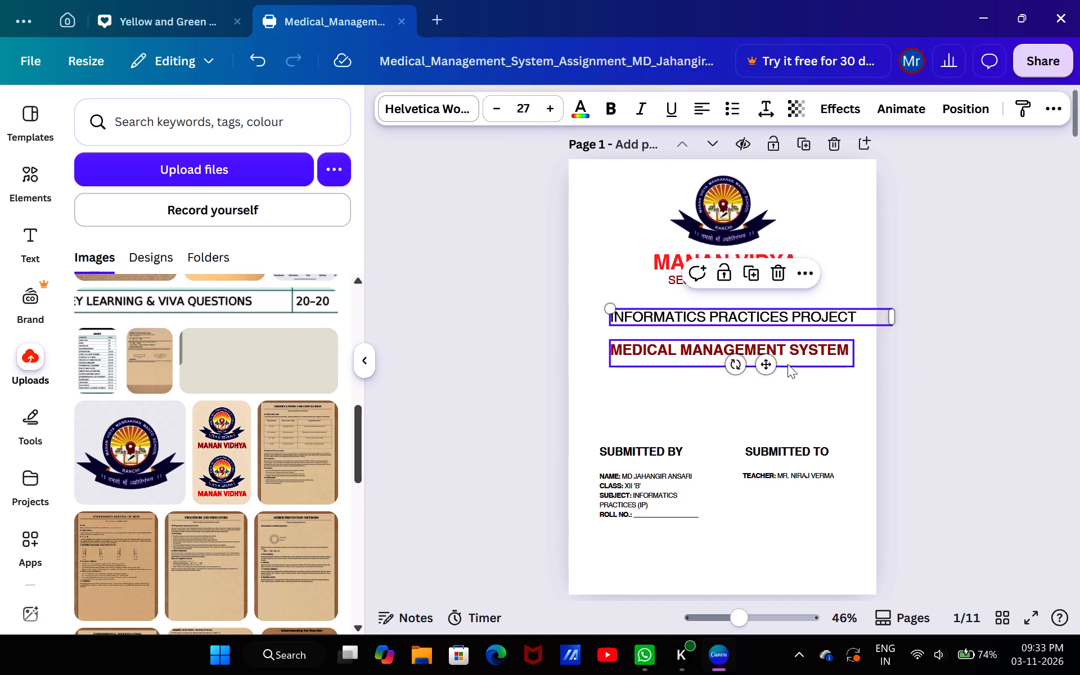
pyautogui.moveTo(768, 368); pyautogui.dragTo(758, 368)
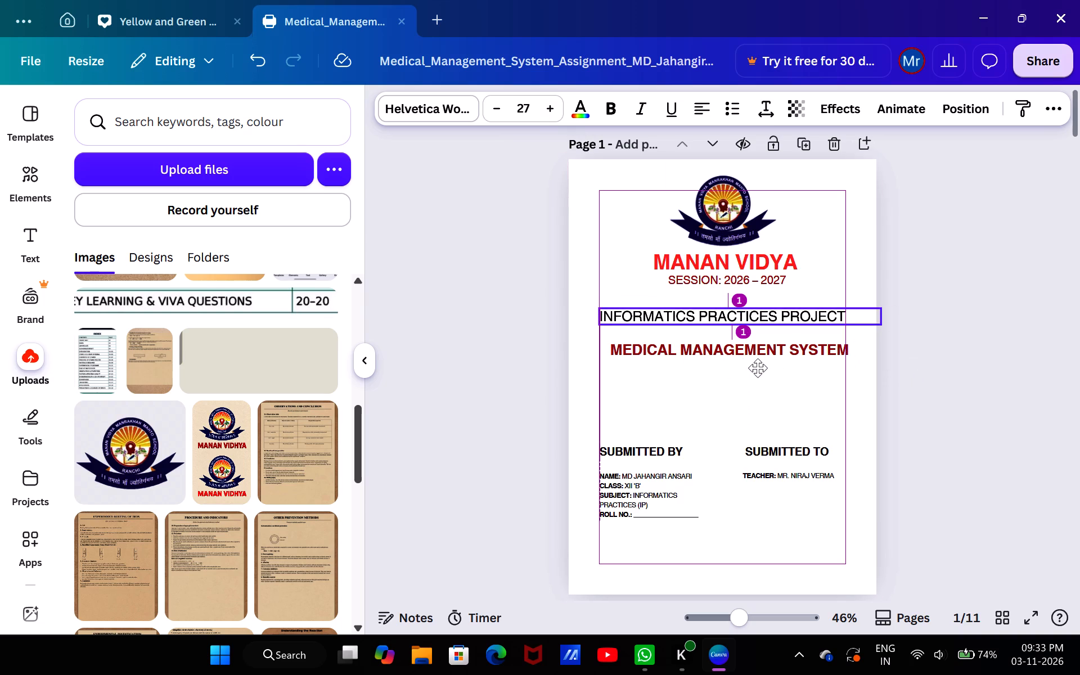
pyautogui.moveTo(758, 368); pyautogui.dragTo(757, 368)
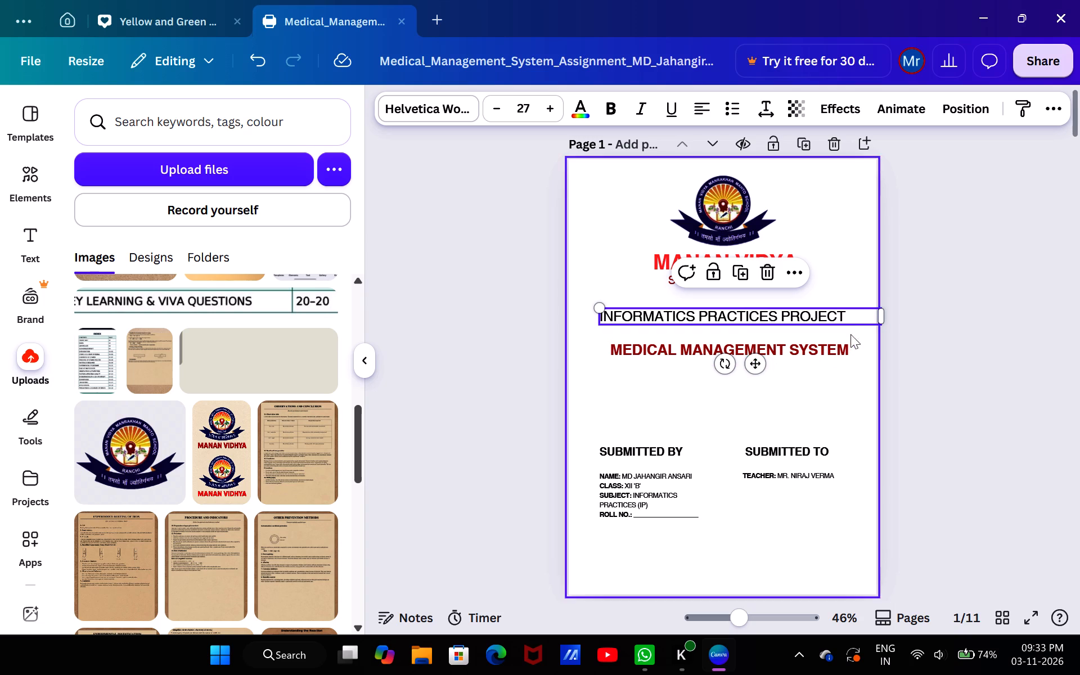
# Recolour the INFORMATICS PRACTICES PROJECT text with the orange photo colour taken from the logo.
pyautogui.click(848, 316)
pyautogui.moveTo(848, 316); pyautogui.dragTo(798, 326)
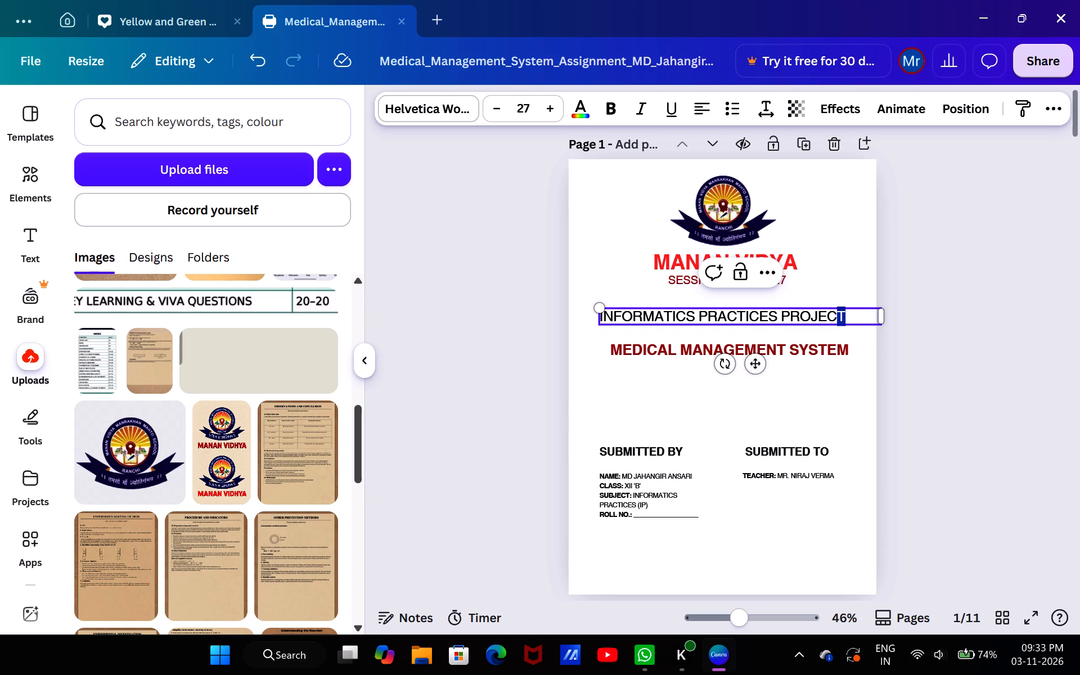
pyautogui.moveTo(798, 326); pyautogui.dragTo(623, 312)
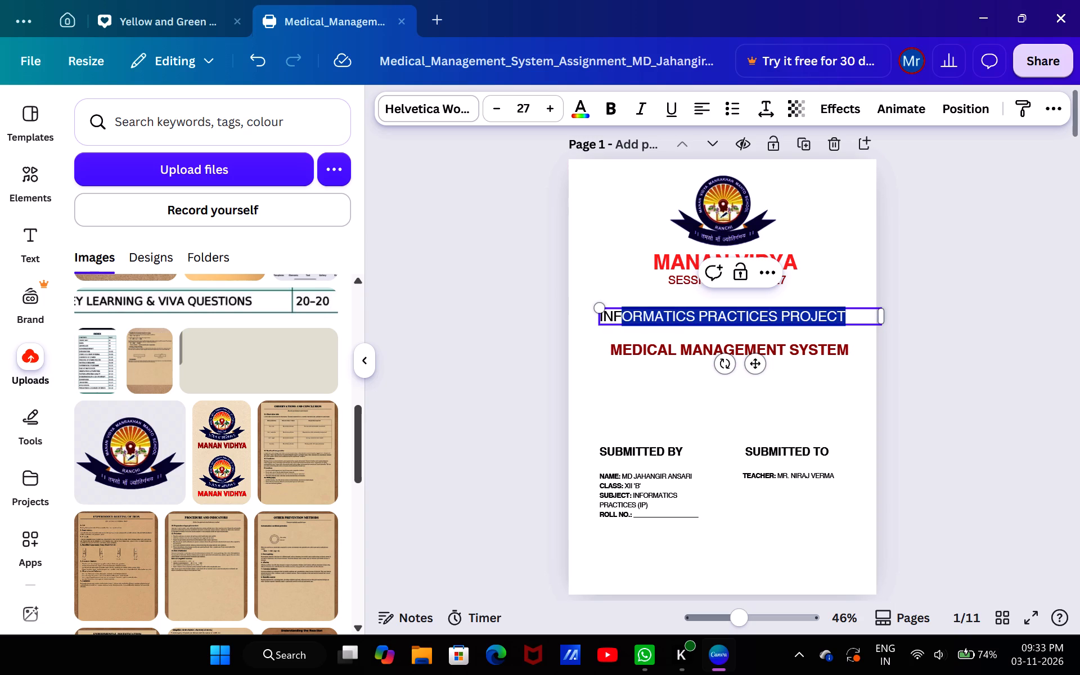
pyautogui.moveTo(623, 312); pyautogui.dragTo(583, 313)
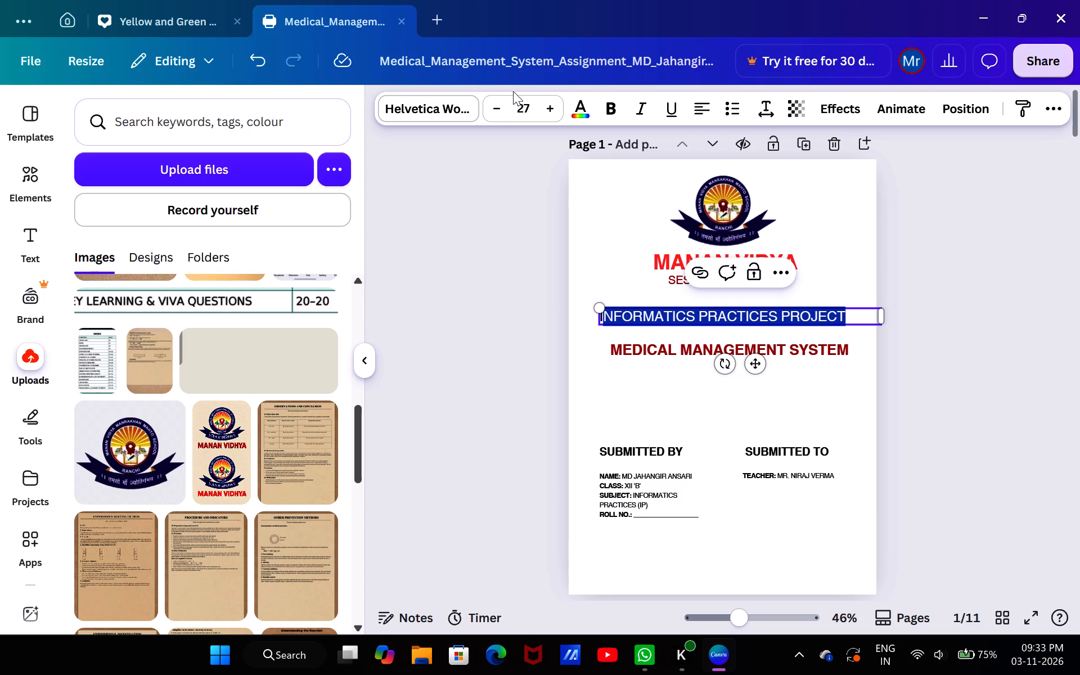
pyautogui.click(576, 109)
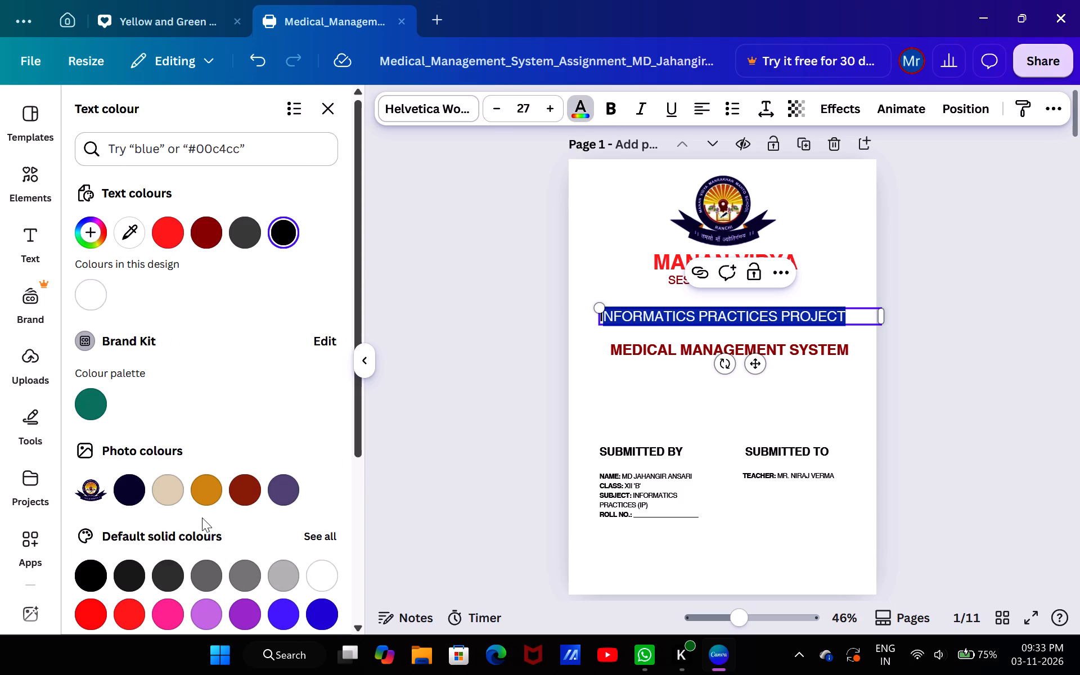
pyautogui.click(205, 492)
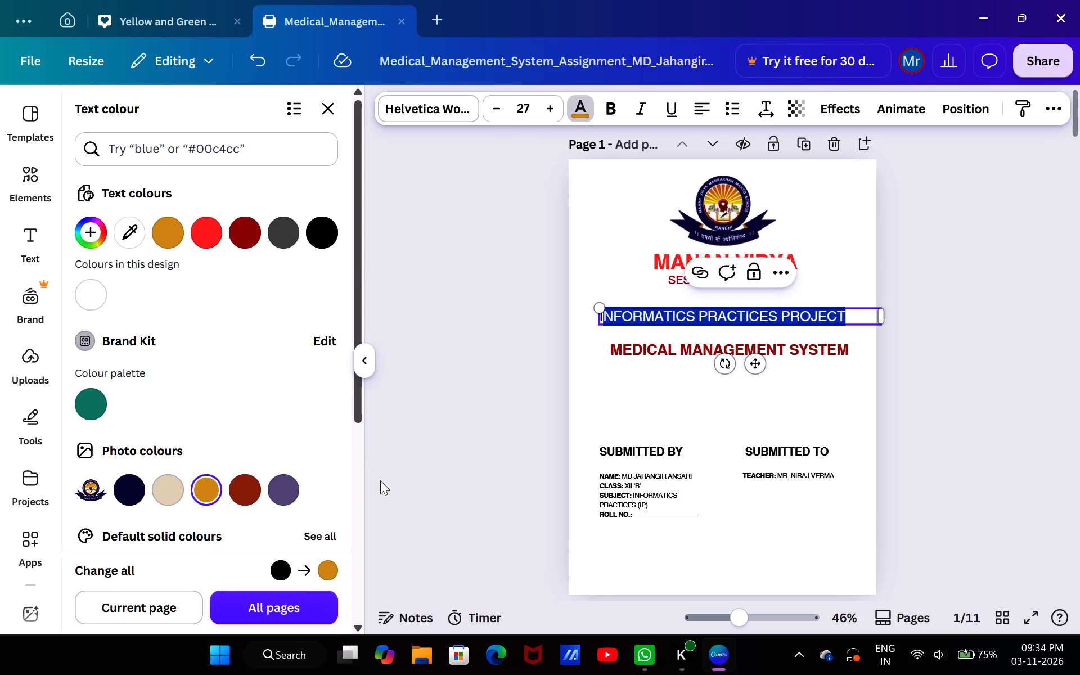
pyautogui.click(465, 502)
pyautogui.click(465, 502)
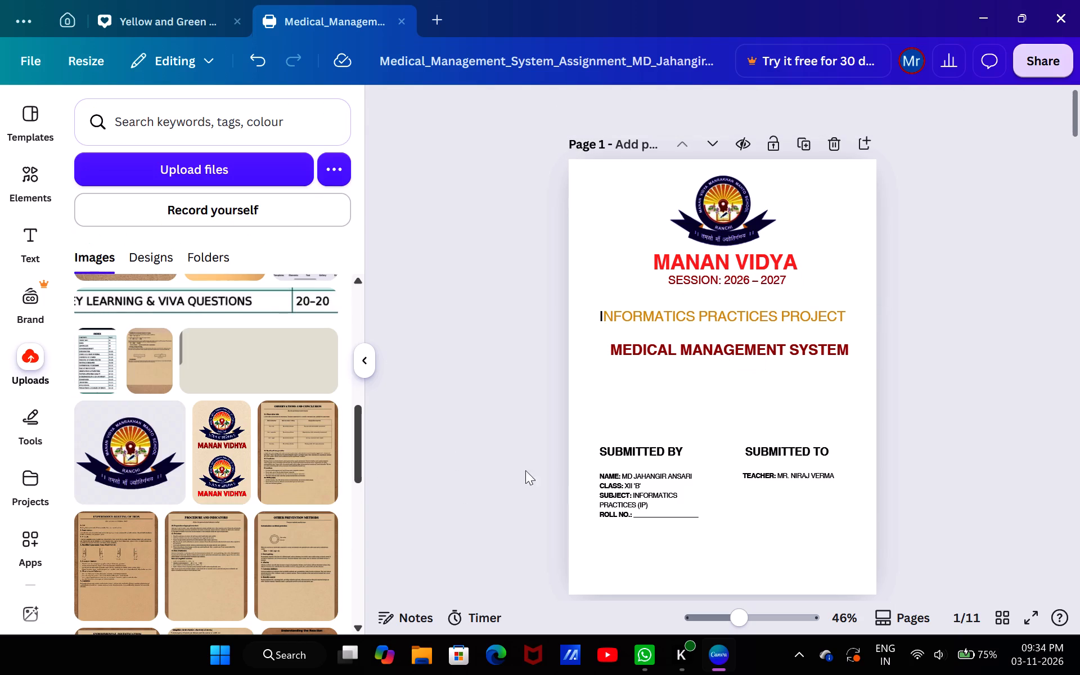
# Shift the INFORMATICS PRACTICES PROJECT line slightly left and up so it sits more centrally under the session line.
pyautogui.click(745, 318)
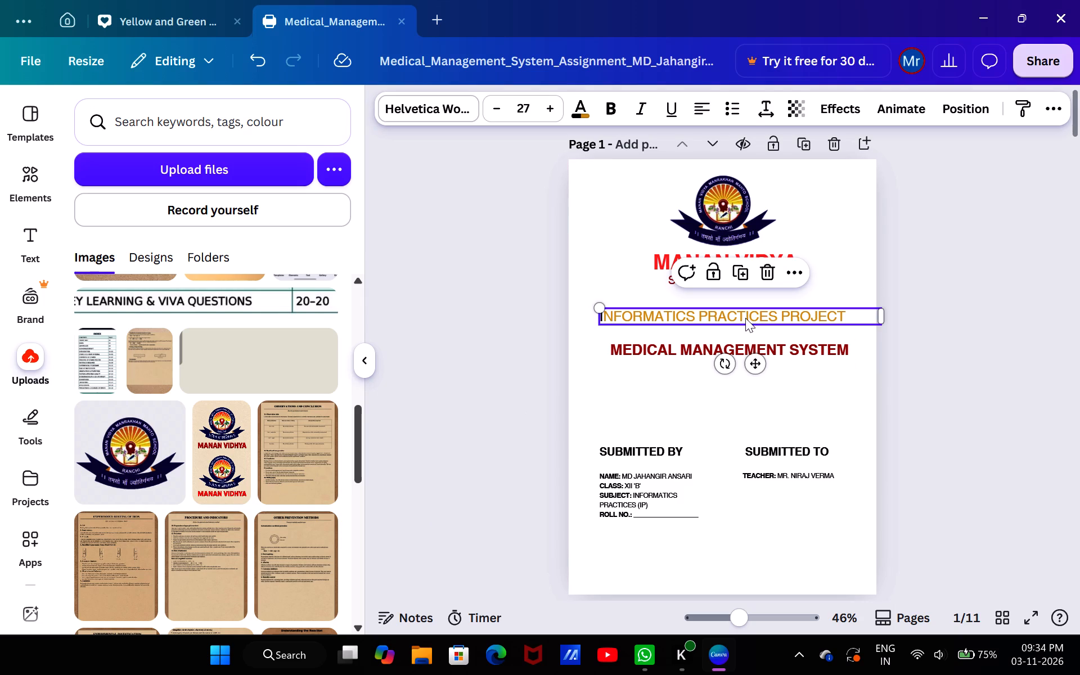
pyautogui.moveTo(653, 317); pyautogui.dragTo(641, 316)
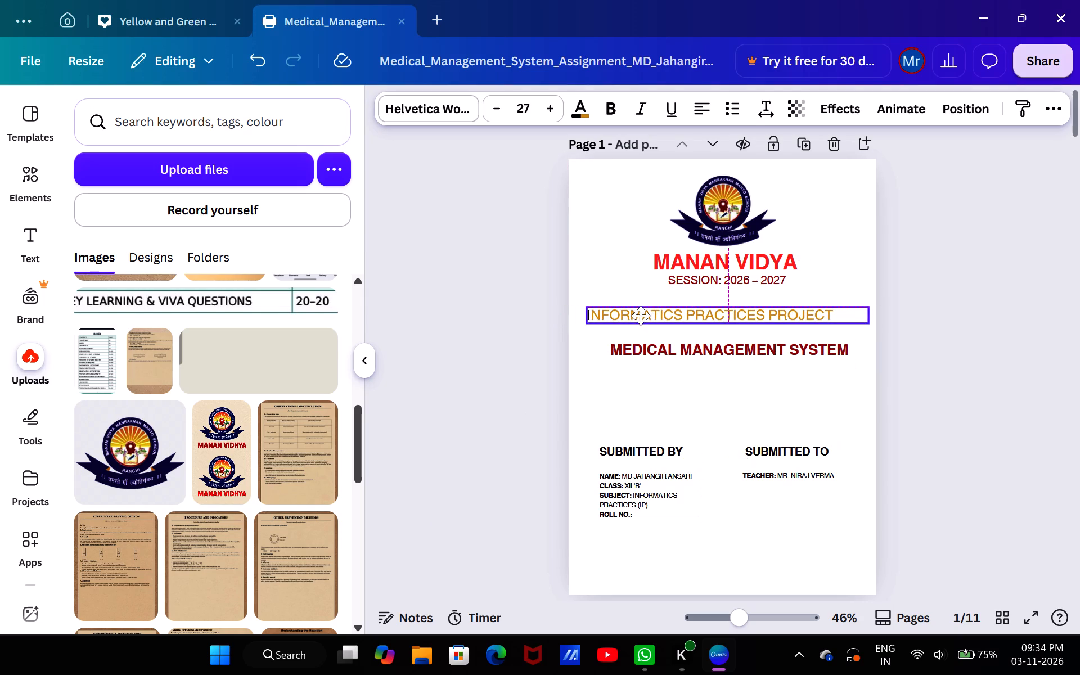
pyautogui.moveTo(641, 316); pyautogui.dragTo(645, 315)
# Apply the same orange photo colour to the start of INFORMATICS, including its remaining black first letter.
pyautogui.click(633, 310)
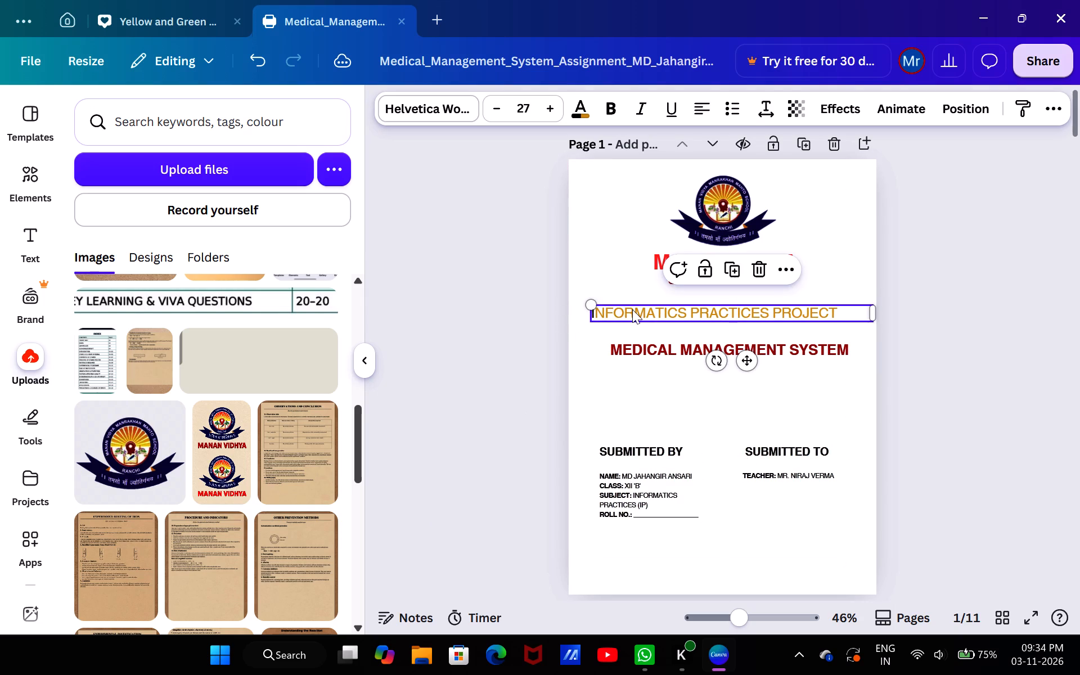
pyautogui.click(640, 310)
pyautogui.moveTo(640, 310); pyautogui.dragTo(584, 309)
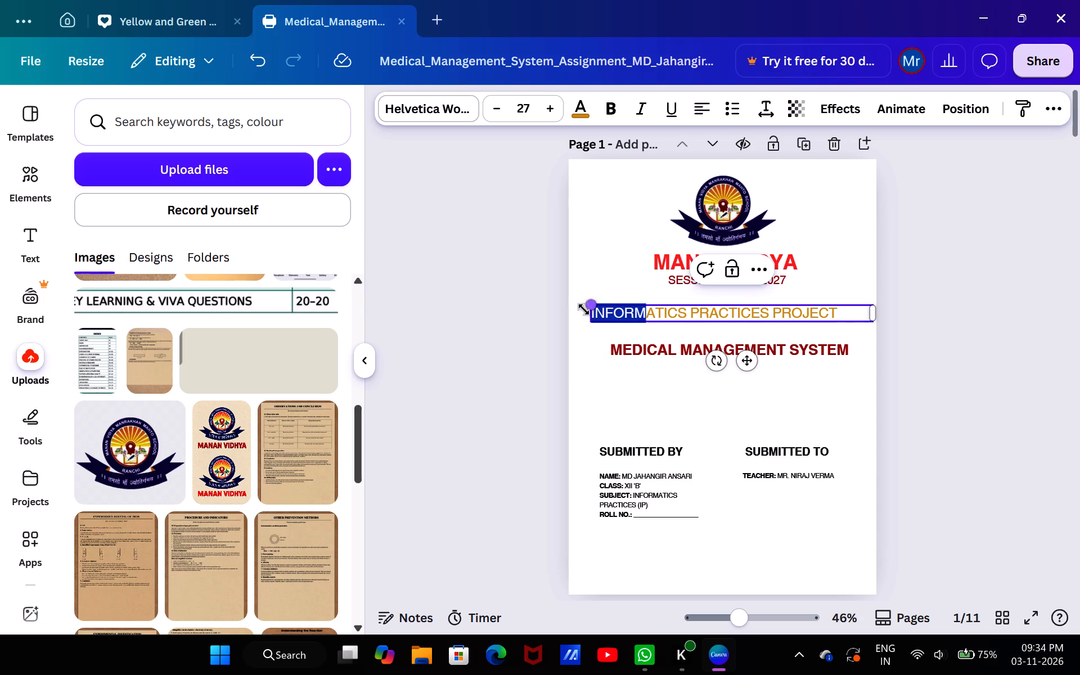
pyautogui.moveTo(584, 309); pyautogui.dragTo(577, 308)
pyautogui.click(580, 107)
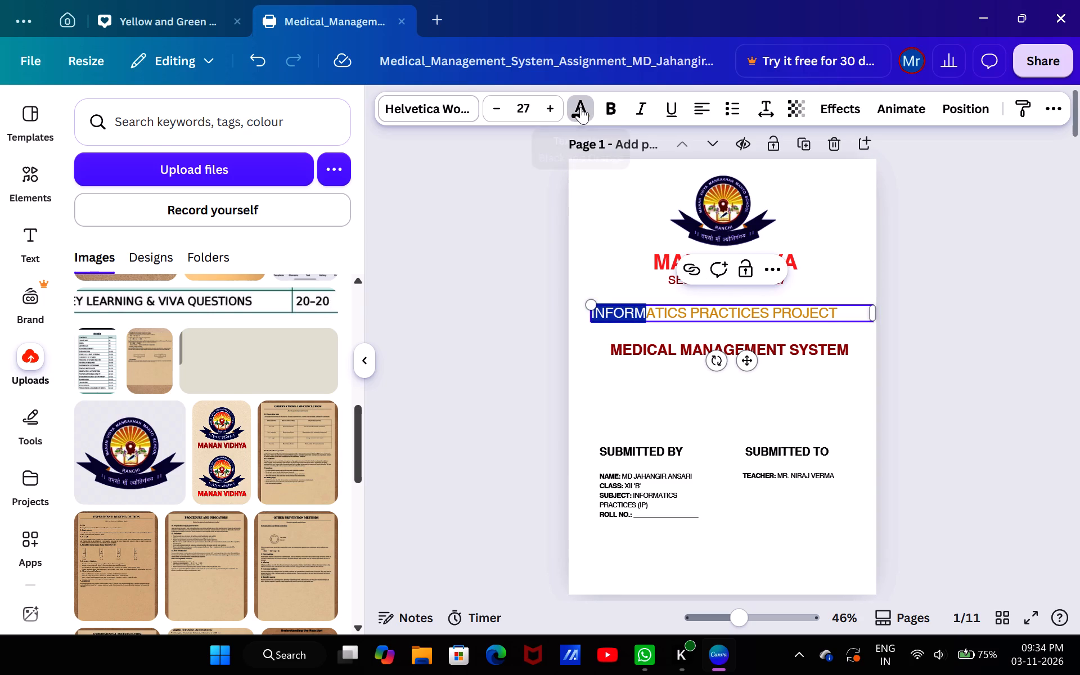
pyautogui.click(202, 483)
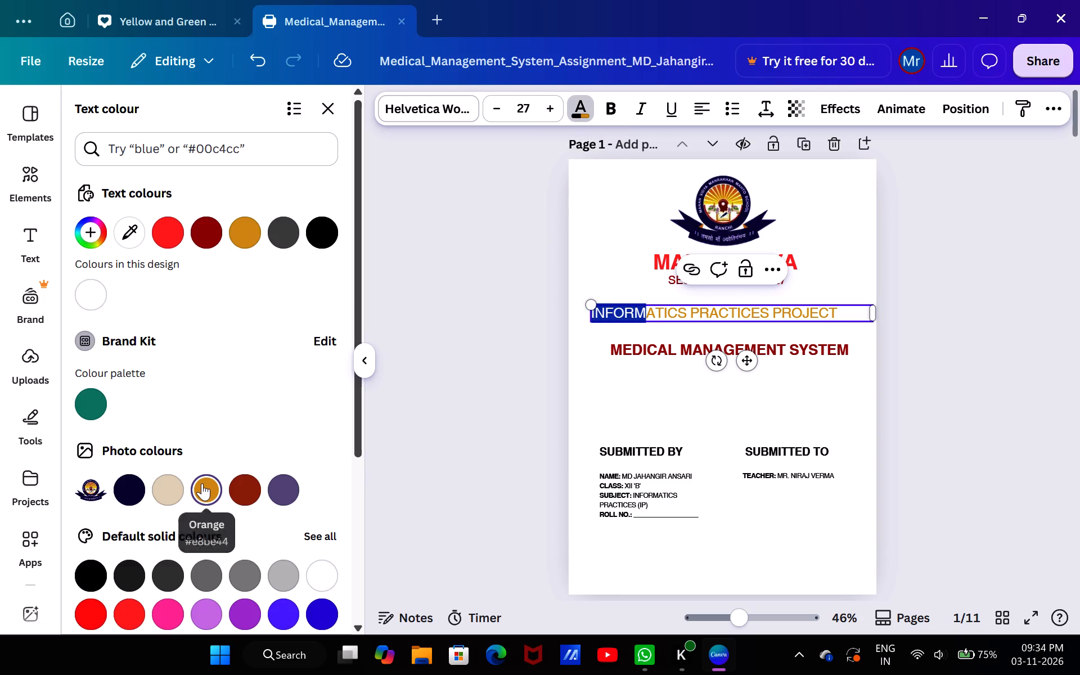
pyautogui.click(472, 431)
pyautogui.click(472, 431)
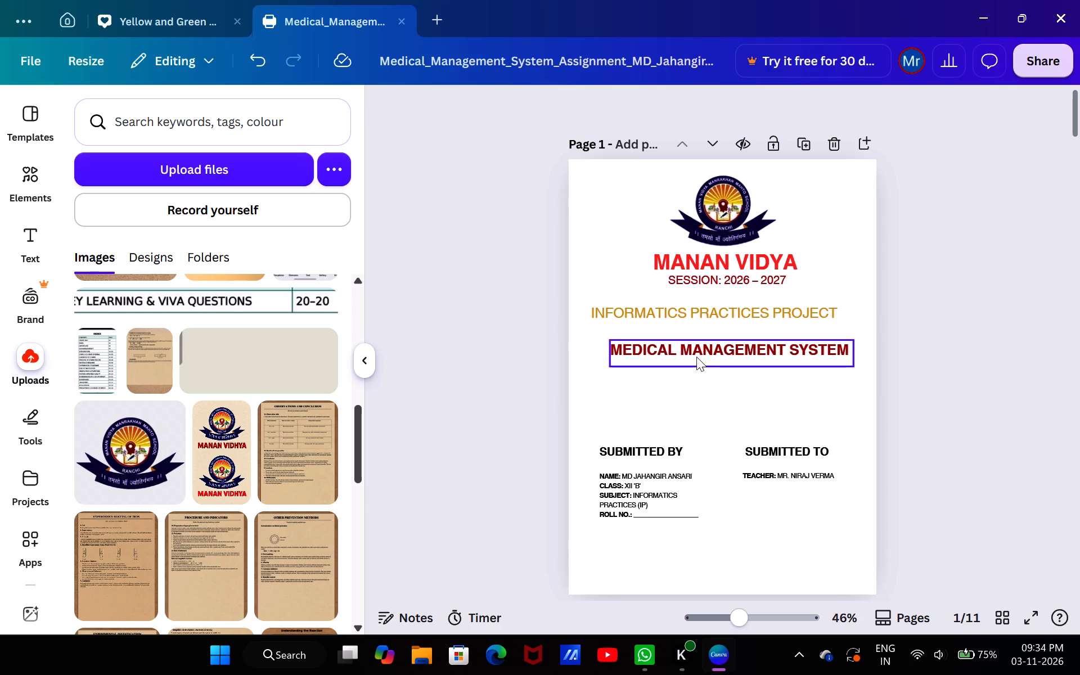
# Lower the MEDICAL MANAGEMENT SYSTEM heading to leave room for another line beneath INFORMATICS PRACTICES PROJECT.
pyautogui.moveTo(696, 357); pyautogui.dragTo(696, 372)
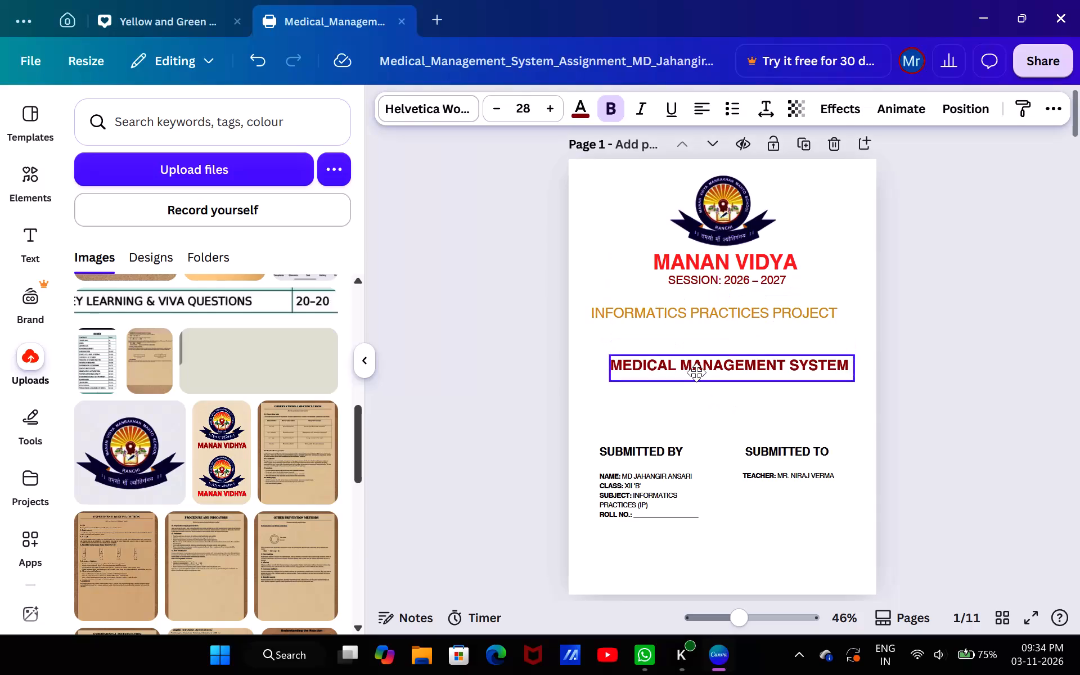
pyautogui.moveTo(696, 372); pyautogui.dragTo(696, 377)
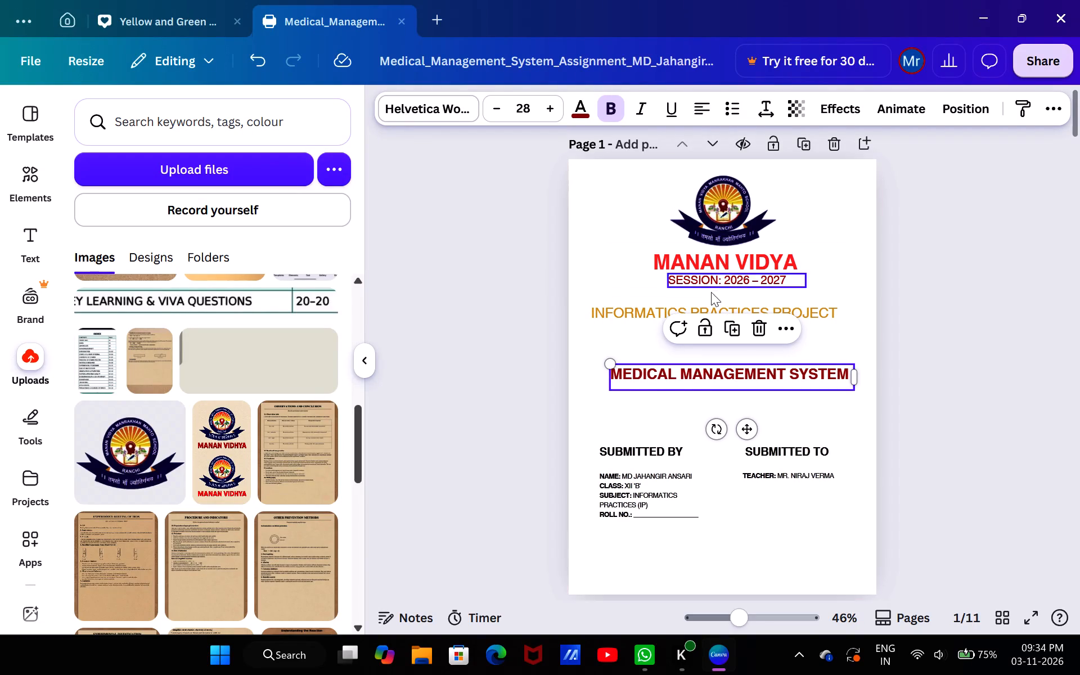
# Duplicate the MEDICAL MANAGEMENT SYSTEM heading, place the copy directly above the original, and replace the copy's text with TOPIC.
pyautogui.click(727, 322)
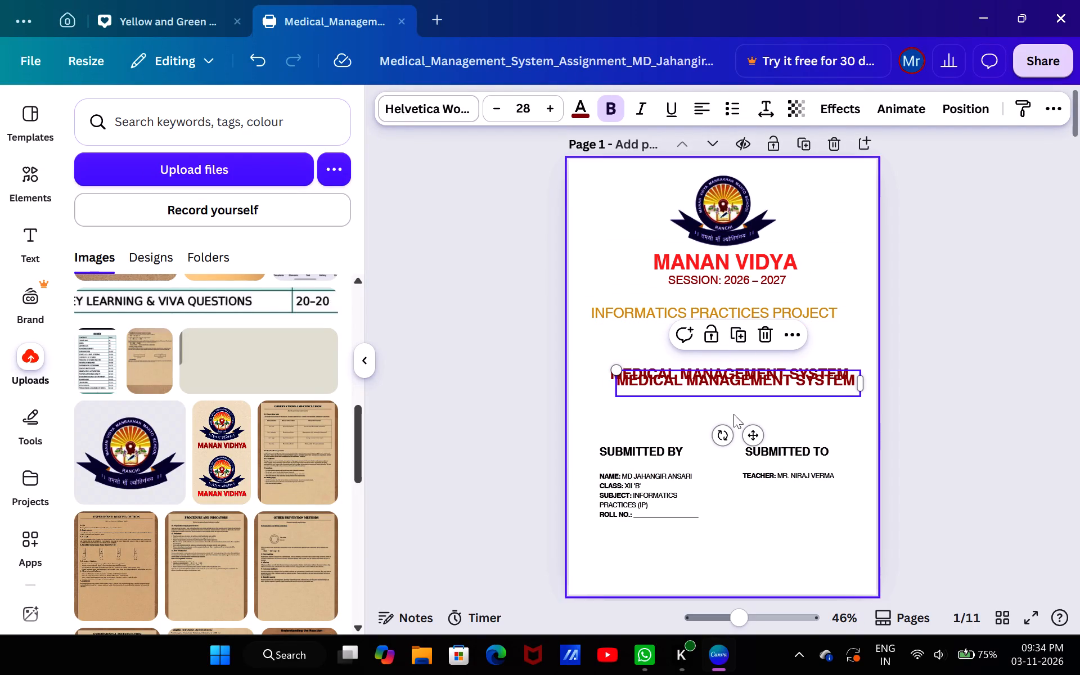
pyautogui.moveTo(753, 430); pyautogui.dragTo(749, 403)
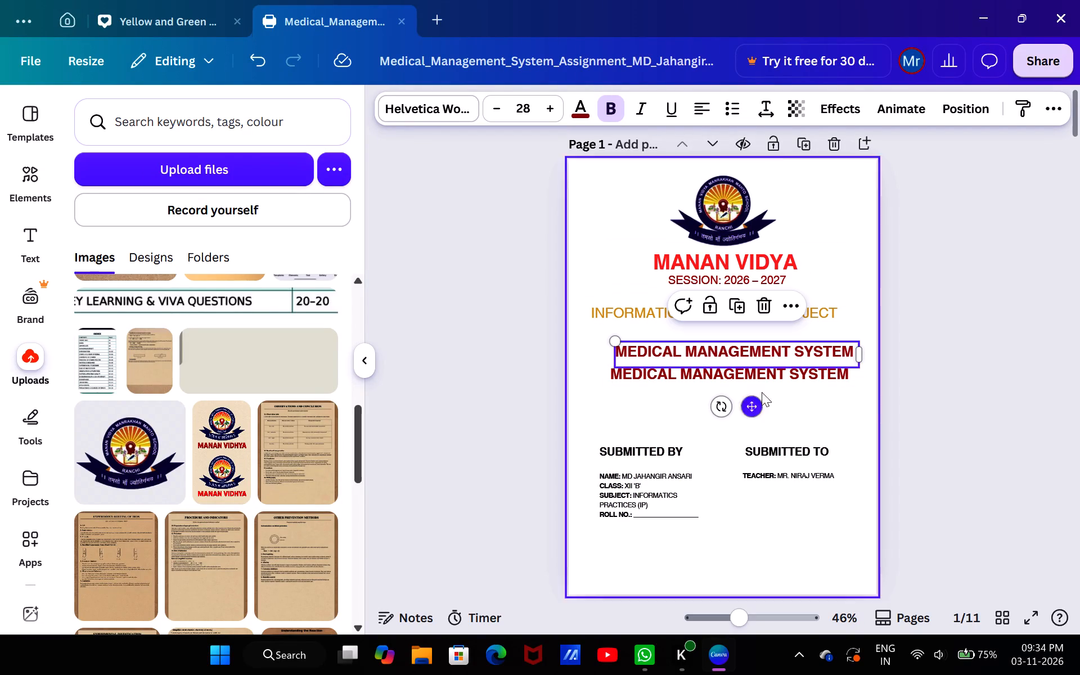
pyautogui.doubleClick(744, 349)
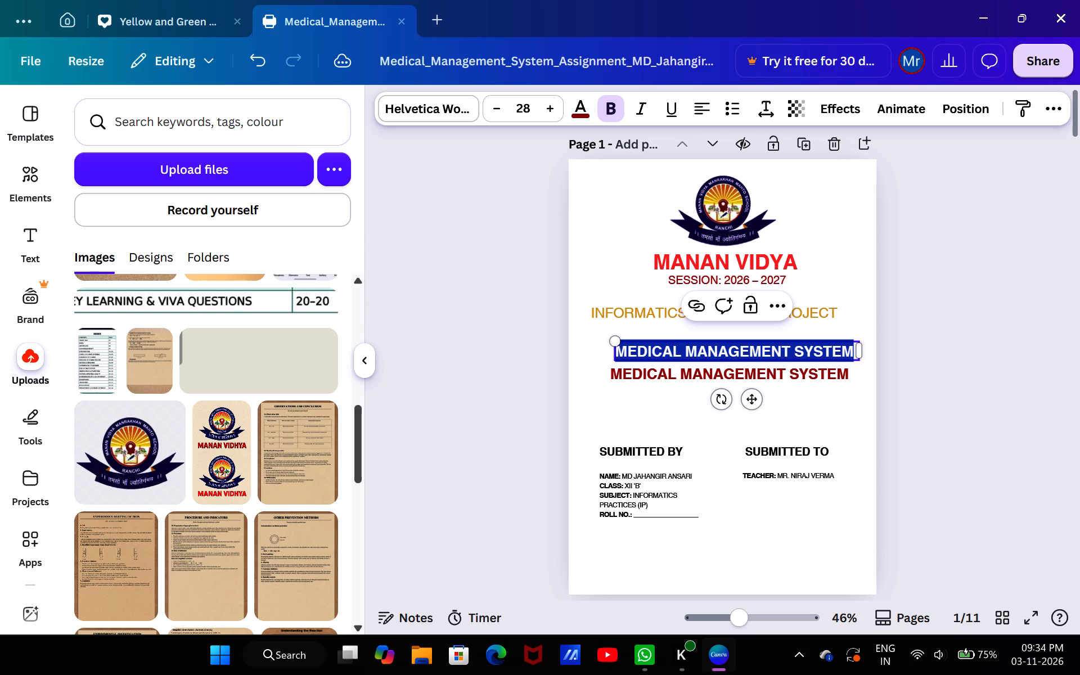
pyautogui.press('t')
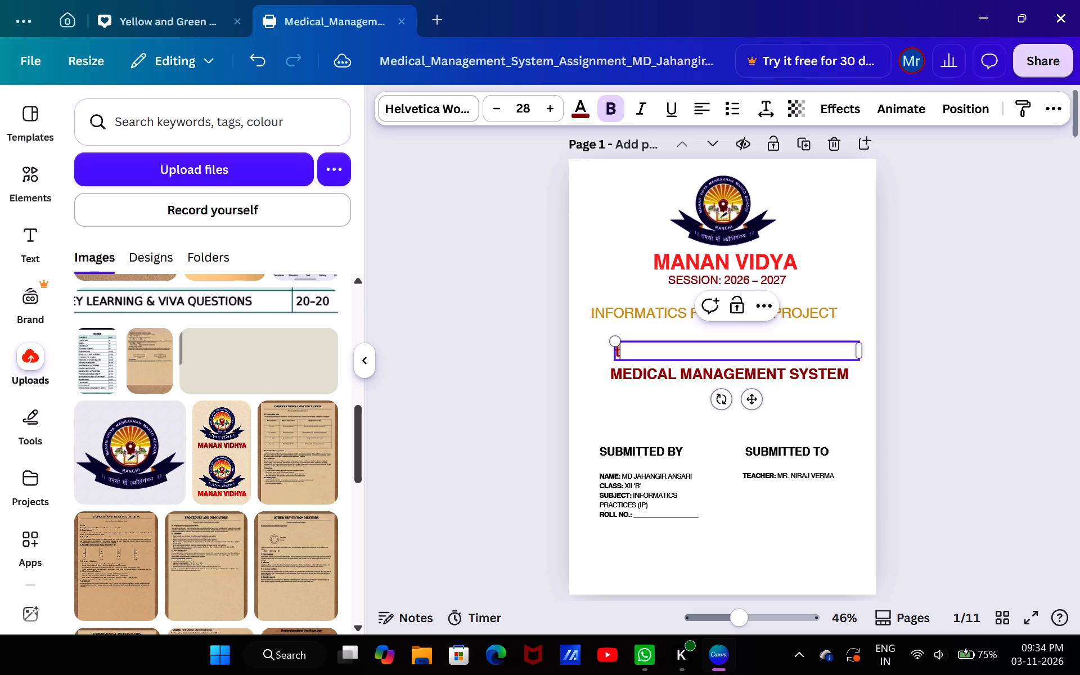
pyautogui.press('BackSpace')
pyautogui.write('TOPIC')
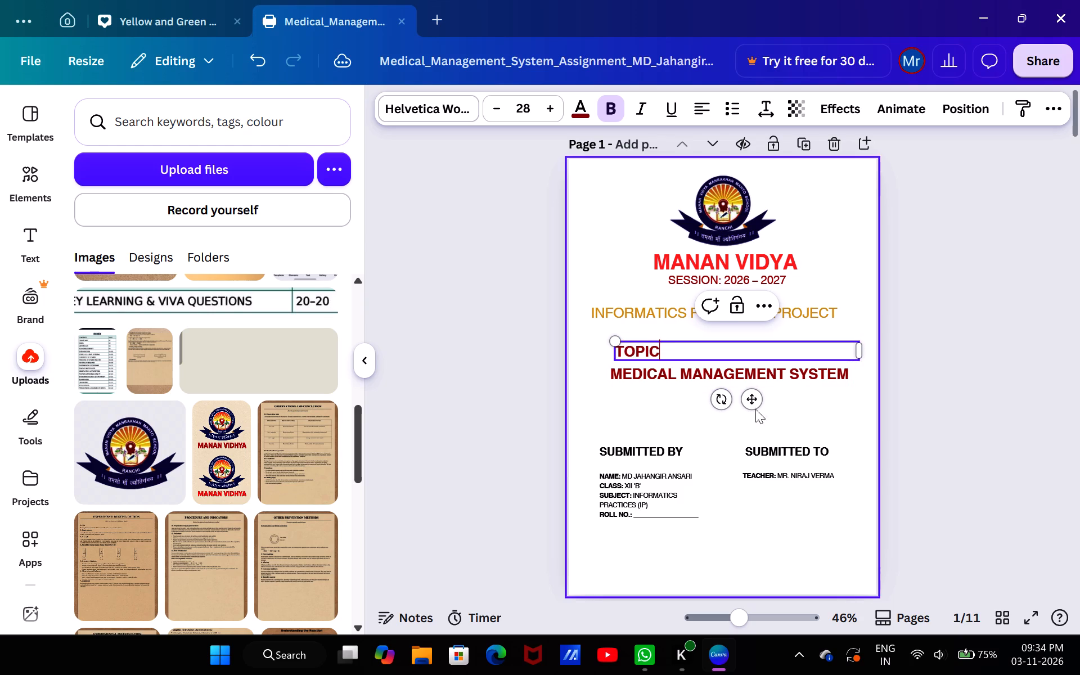
# Shift the TOPIC line right, towards the middle of the page above the MEDICAL MANAGEMENT SYSTEM heading.
pyautogui.moveTo(754, 403); pyautogui.dragTo(827, 403)
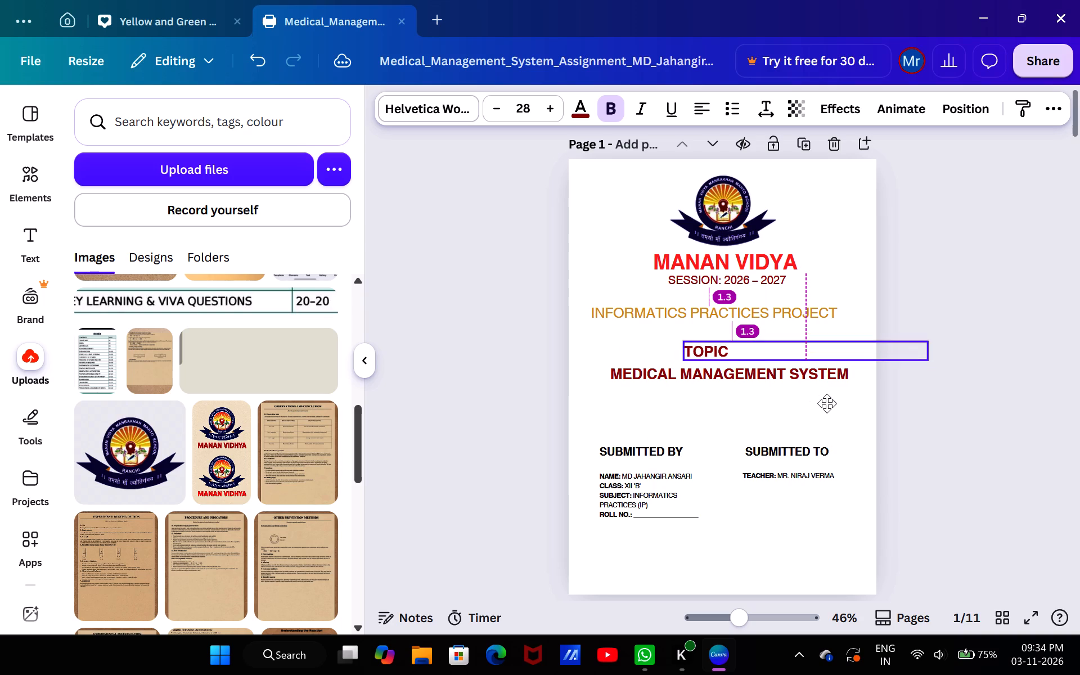
pyautogui.moveTo(827, 403); pyautogui.dragTo(827, 404)
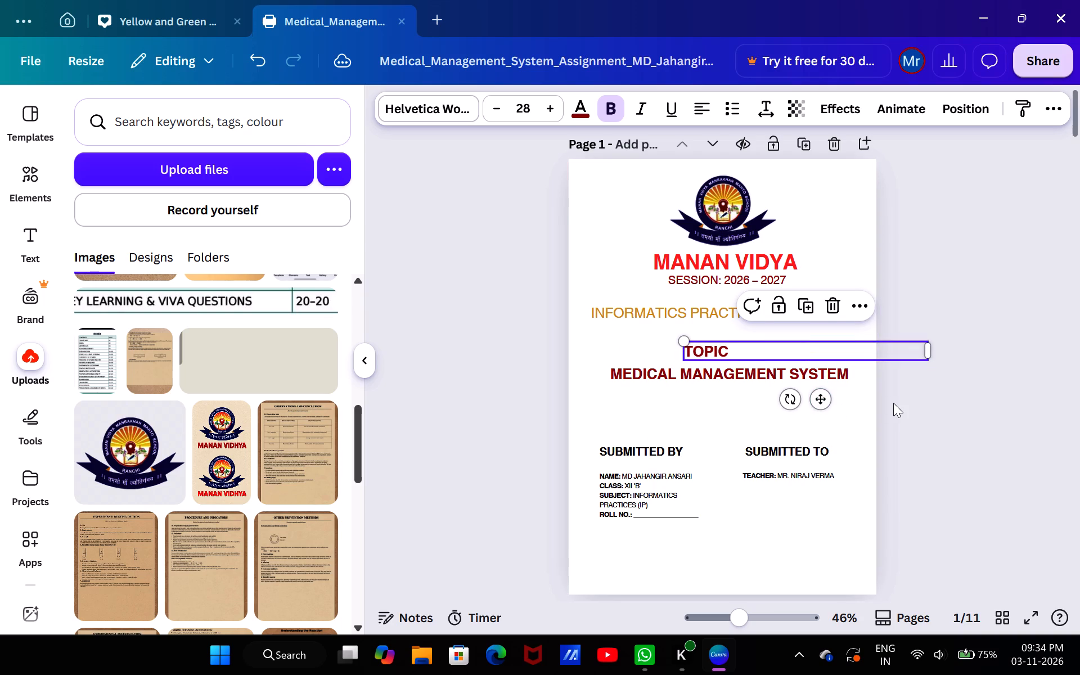
# Widen the student details box under SUBMITTED BY so the subject fits on one line, and start CLASS on its own line.
pyautogui.click(893, 403)
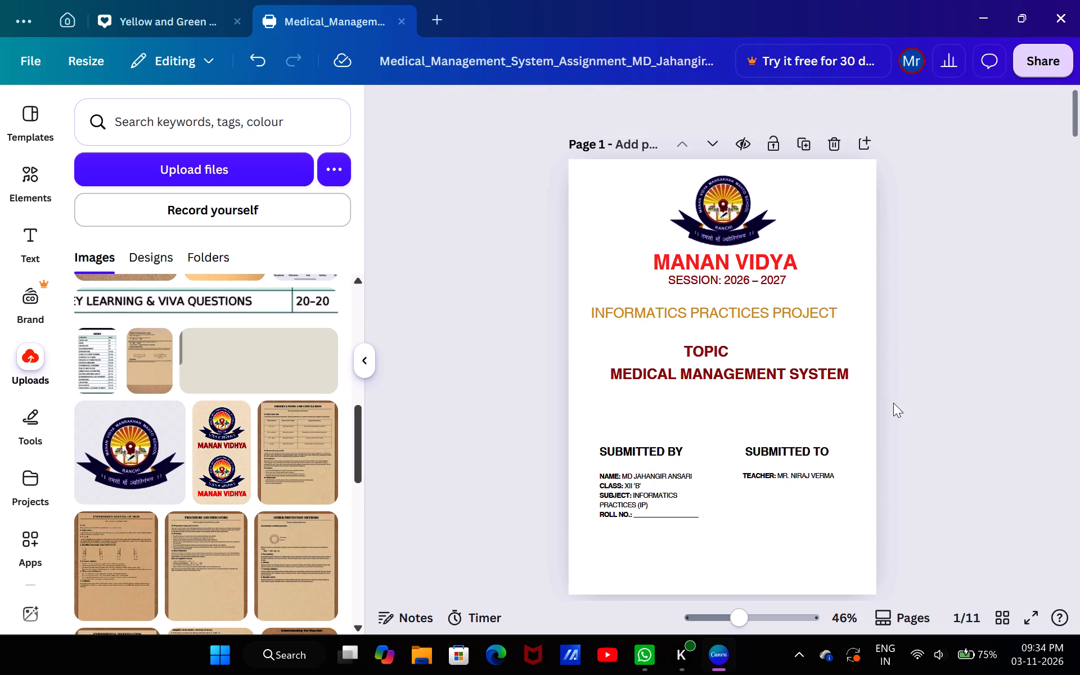
pyautogui.scroll(-1, 795, 502)
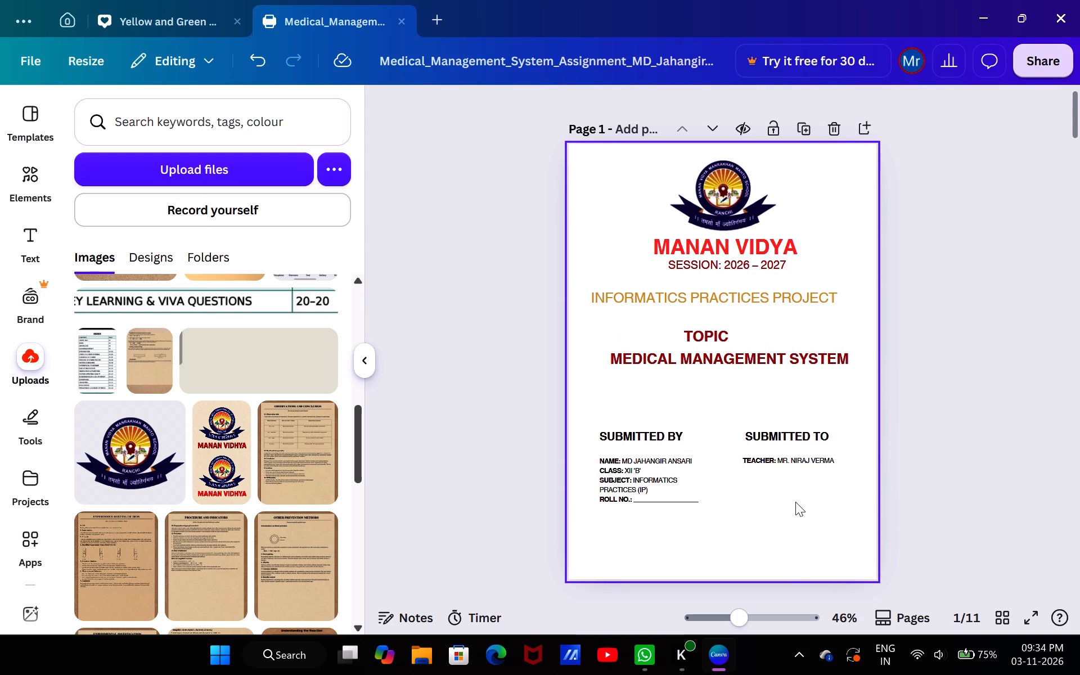
pyautogui.scroll(-1, 795, 502)
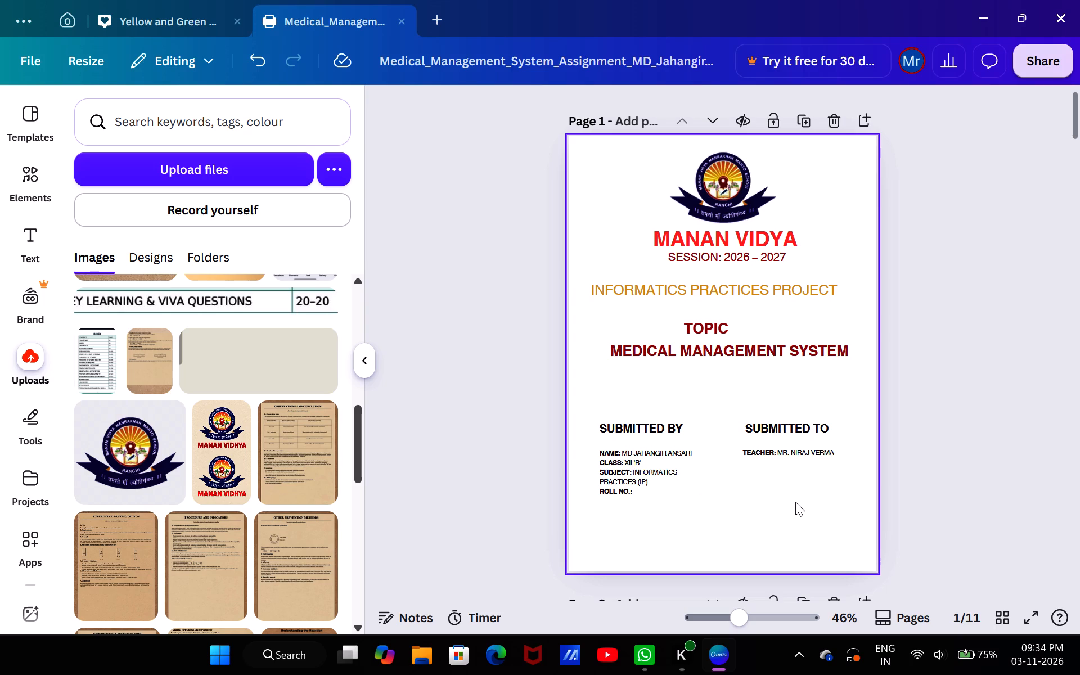
pyautogui.click(654, 479)
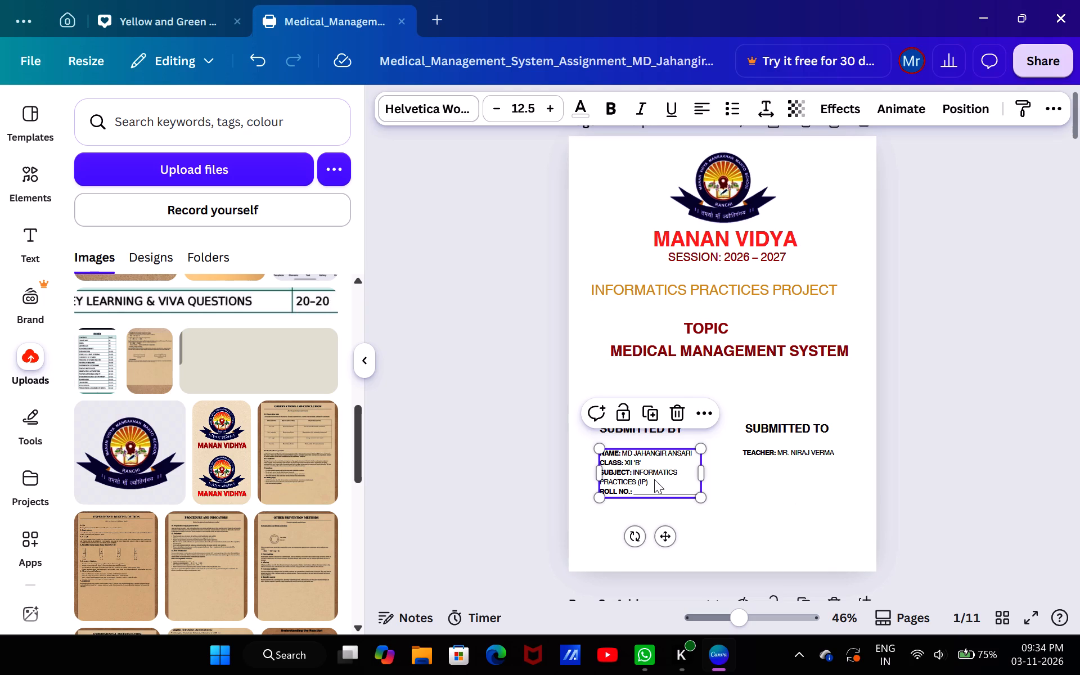
pyautogui.moveTo(703, 470); pyautogui.dragTo(739, 476)
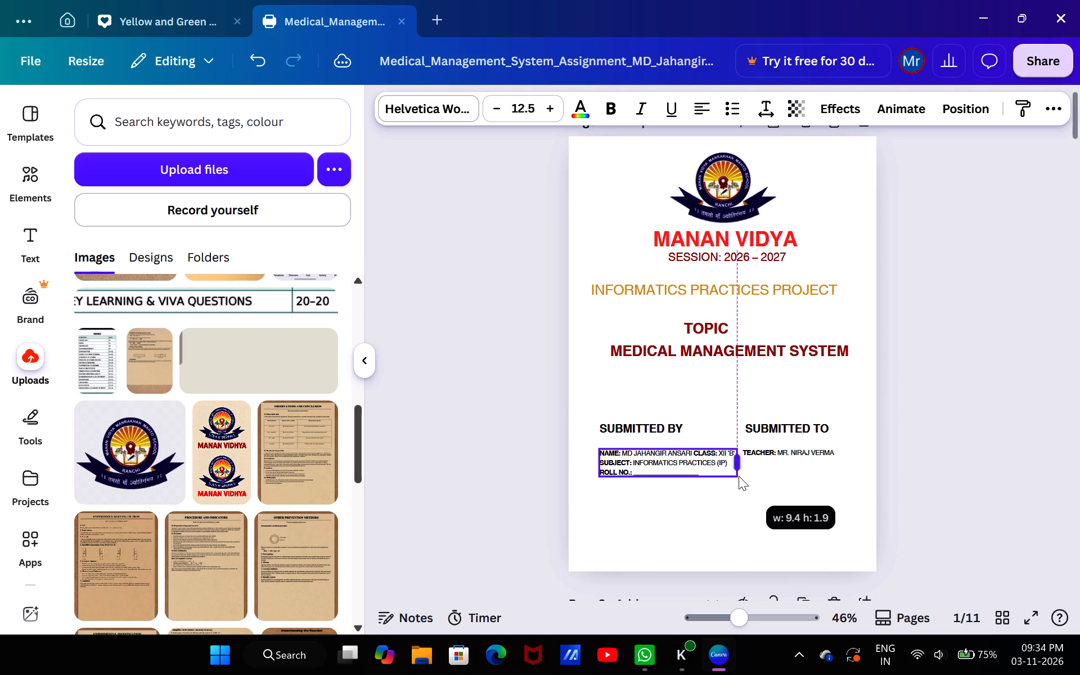
pyautogui.moveTo(739, 476); pyautogui.dragTo(736, 476)
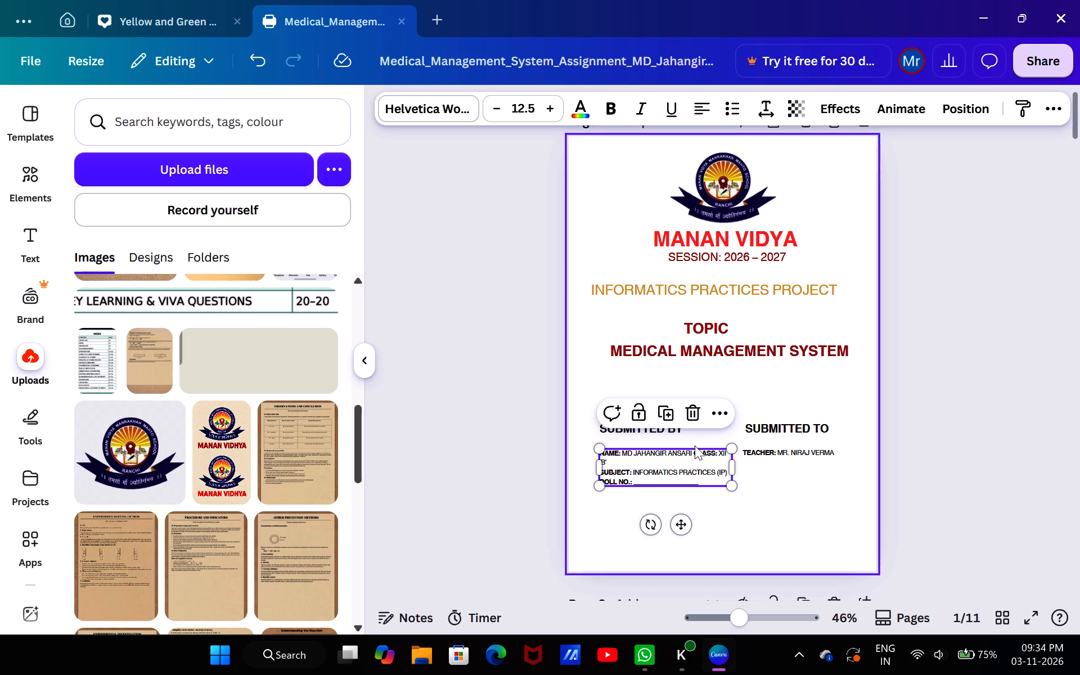
pyautogui.click(693, 451)
pyautogui.click(693, 451)
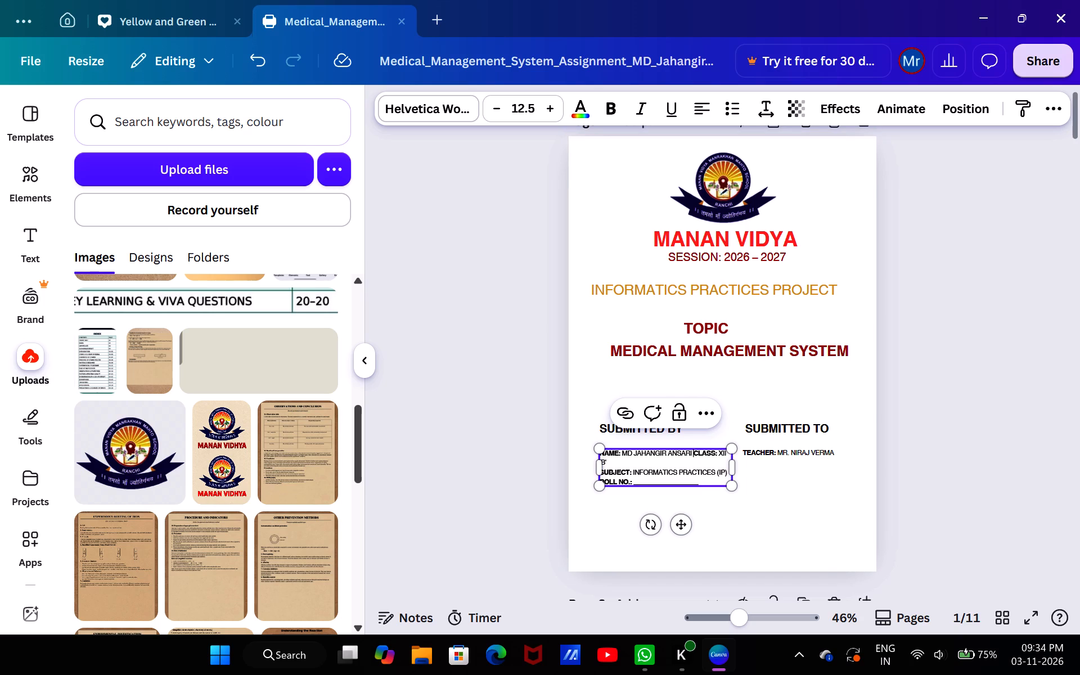
pyautogui.press('Return')
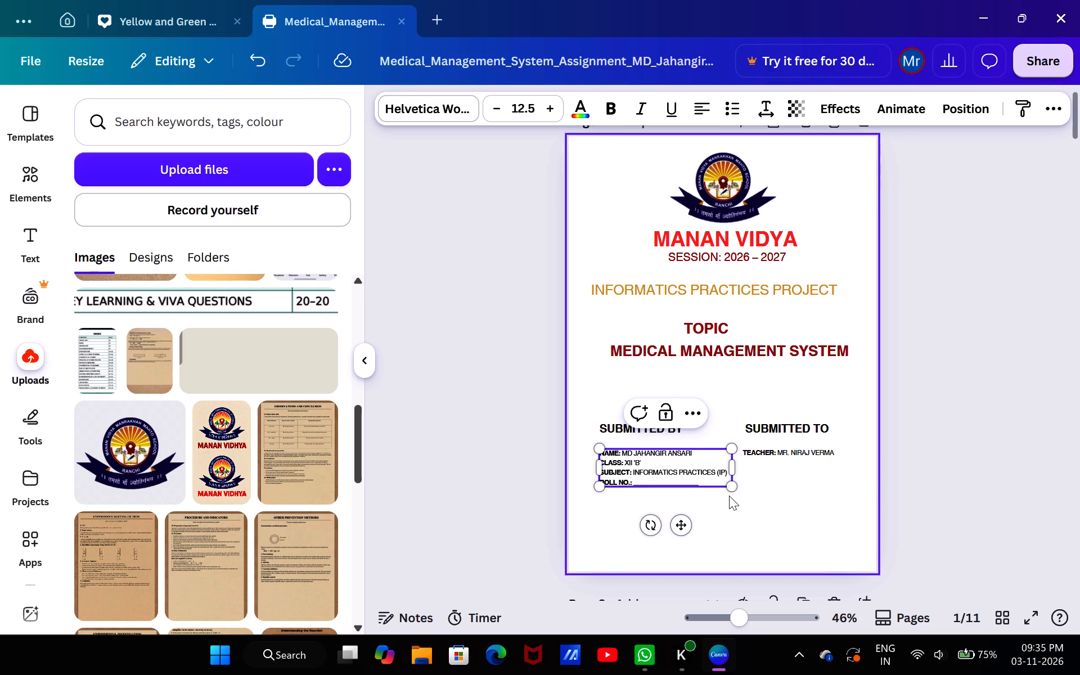
# Enlarge the student details text to about size 15.9 and lower it slightly, keeping it left-aligned with the SUBMITTED BY heading.
pyautogui.moveTo(731, 491); pyautogui.dragTo(755, 581)
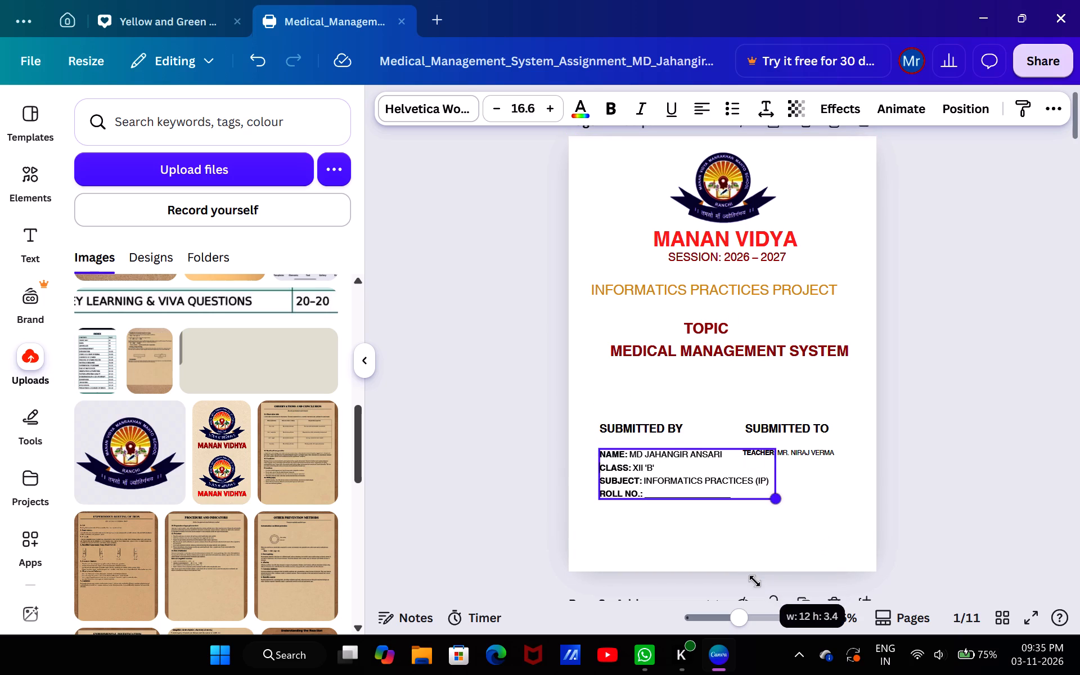
pyautogui.moveTo(755, 581); pyautogui.dragTo(748, 568)
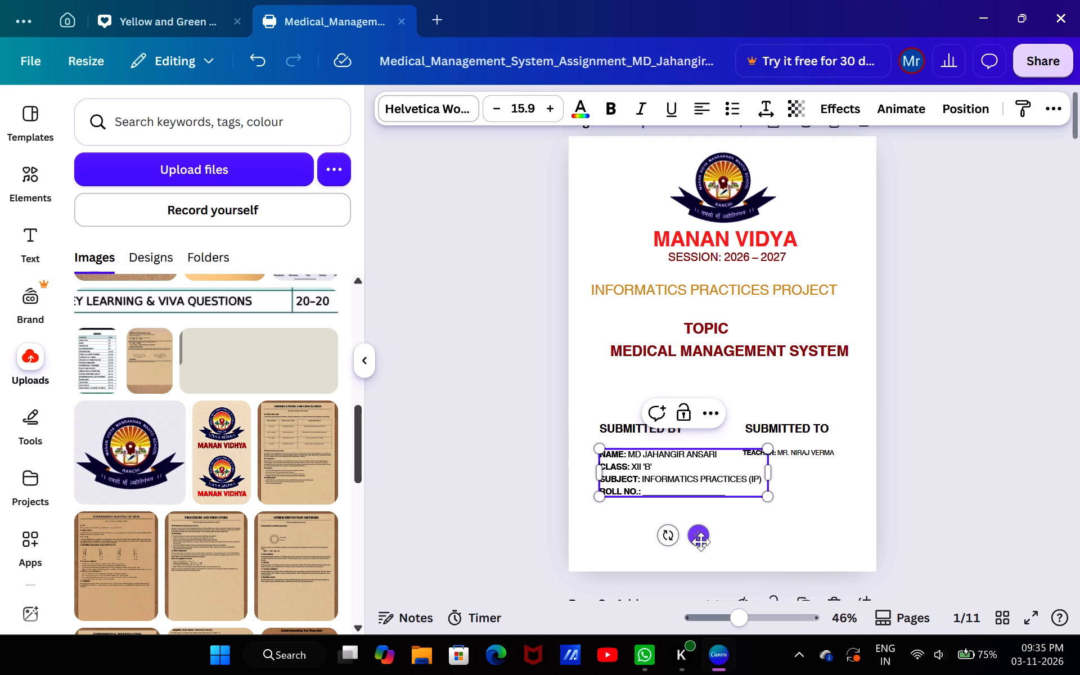
pyautogui.moveTo(700, 541); pyautogui.dragTo(692, 544)
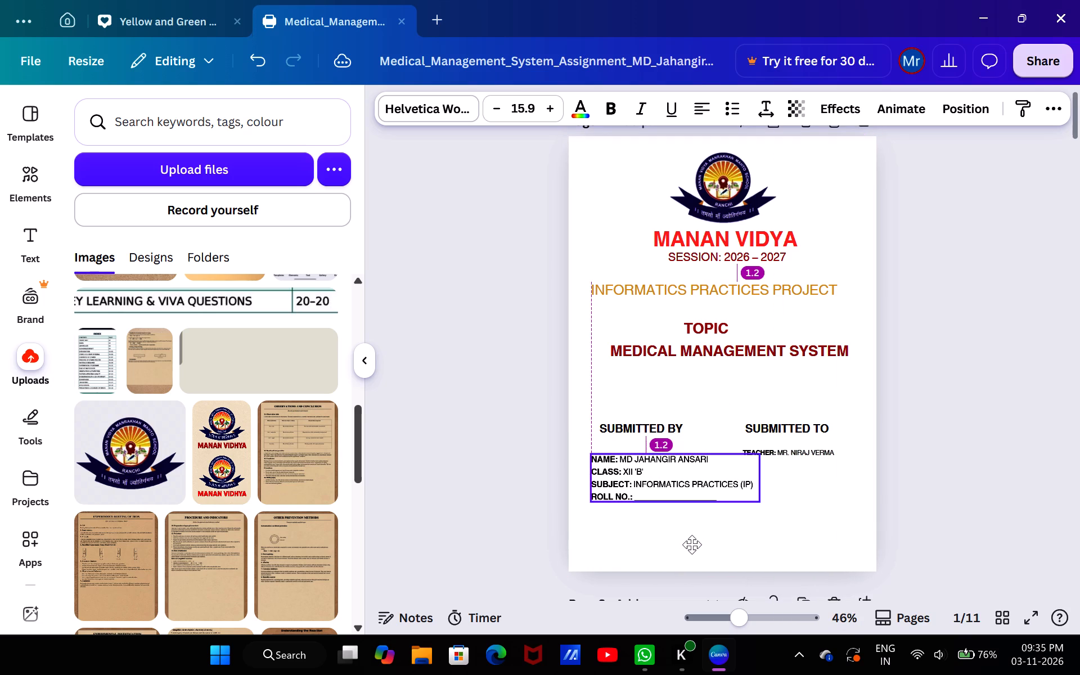
pyautogui.moveTo(692, 544); pyautogui.dragTo(699, 551)
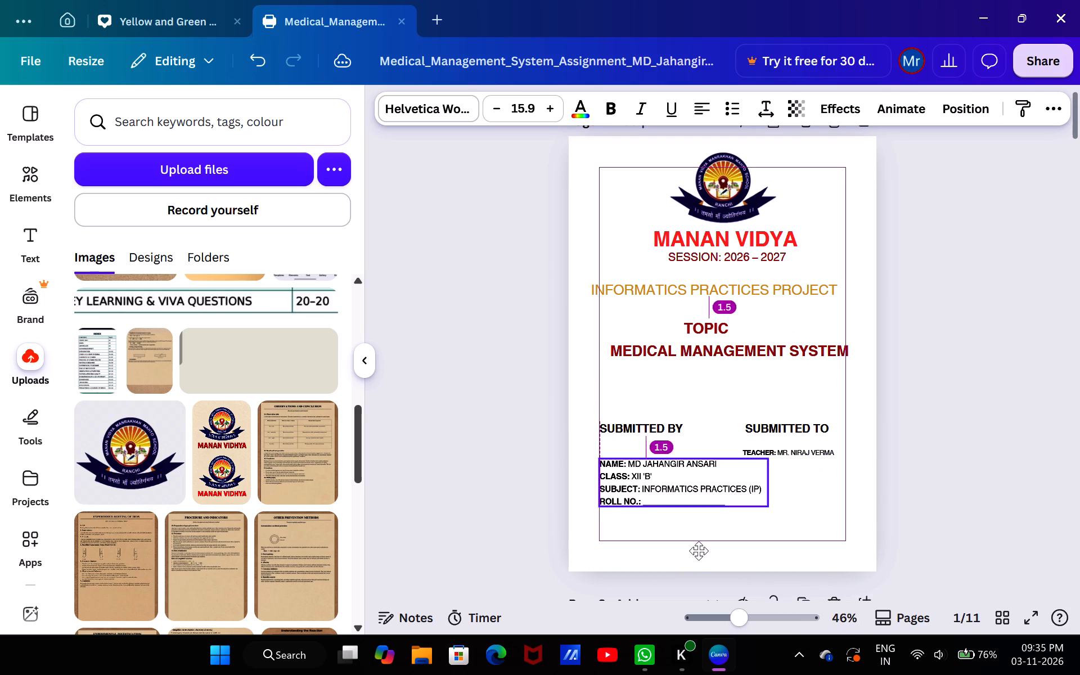
pyautogui.moveTo(699, 551); pyautogui.dragTo(699, 550)
pyautogui.click(930, 485)
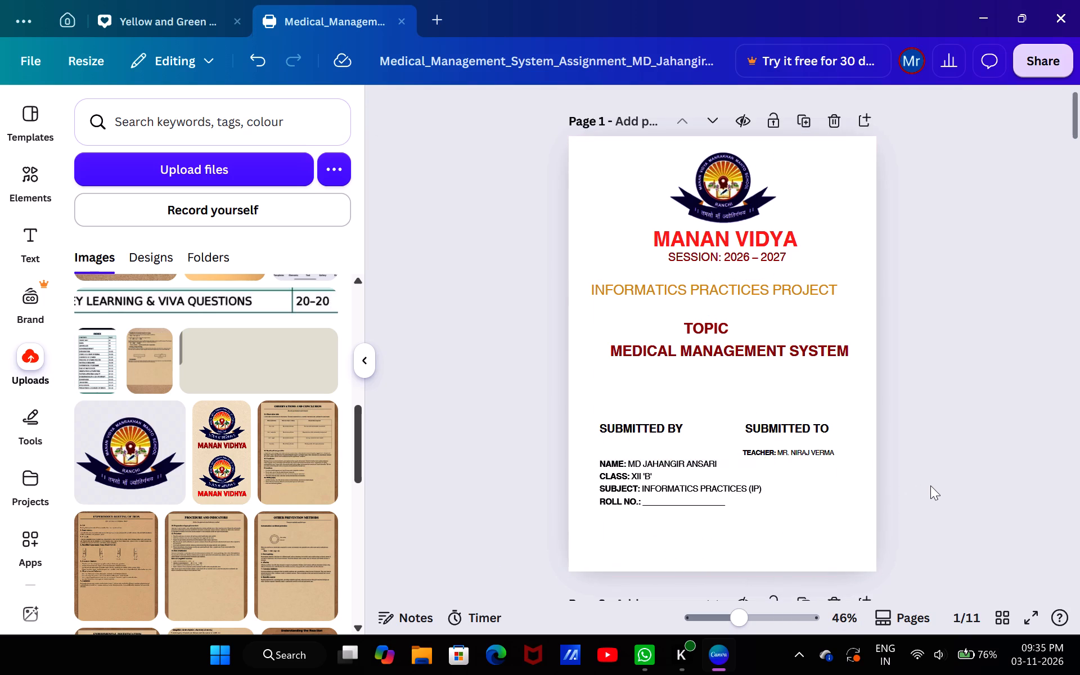
# Lower the TEACHER line under SUBMITTED TO until it is level with the student's NAME line.
pyautogui.moveTo(798, 456); pyautogui.dragTo(804, 466)
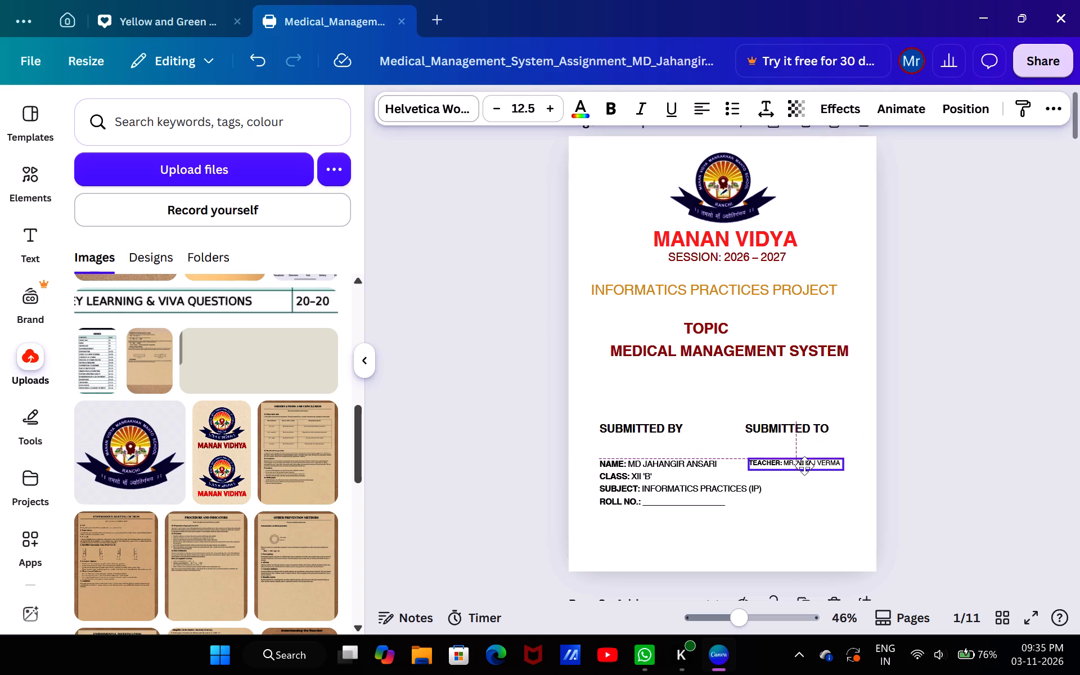
pyautogui.moveTo(804, 466); pyautogui.dragTo(805, 466)
pyautogui.click(943, 461)
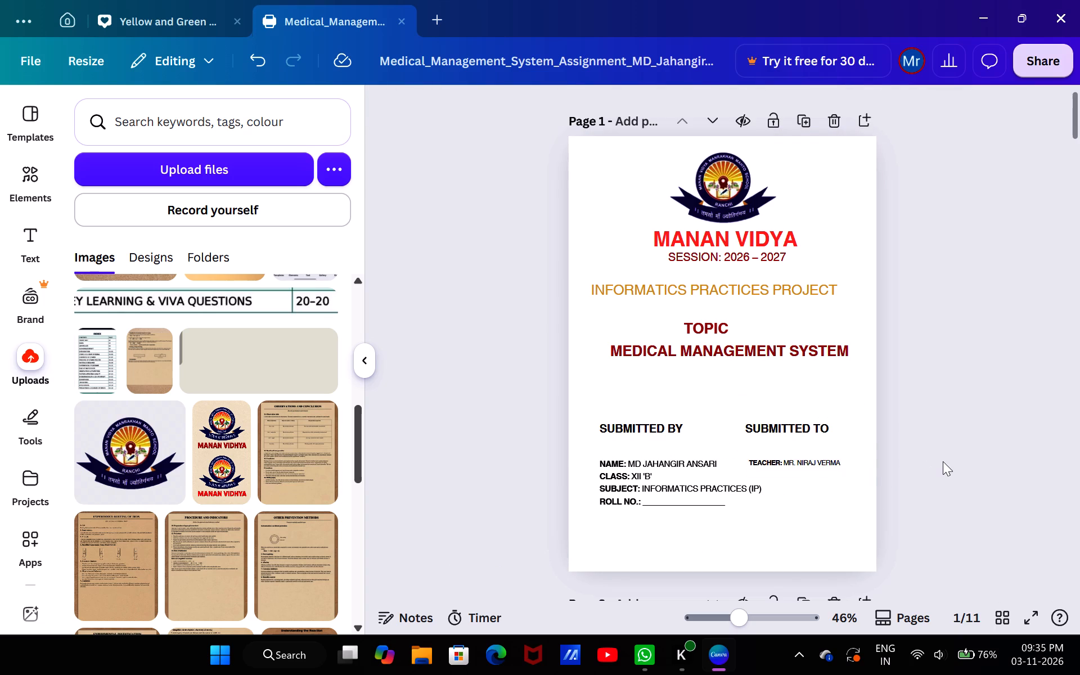
# Go on to the Certificate on page 2.
pyautogui.scroll(-3, 943, 461)
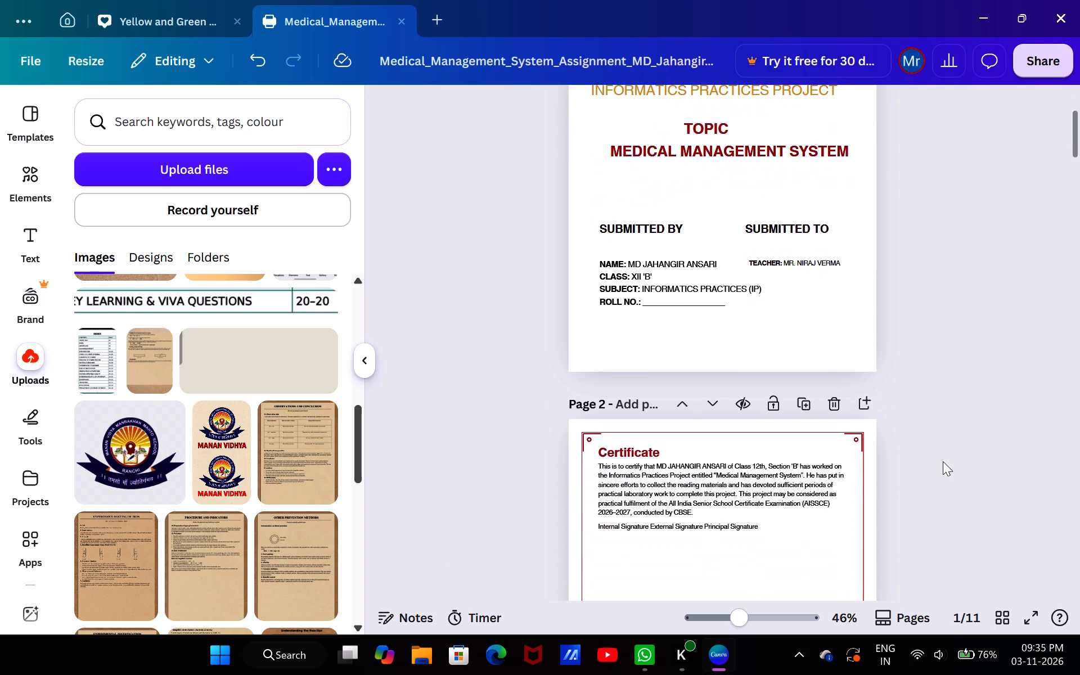
pyautogui.scroll(-4, 943, 461)
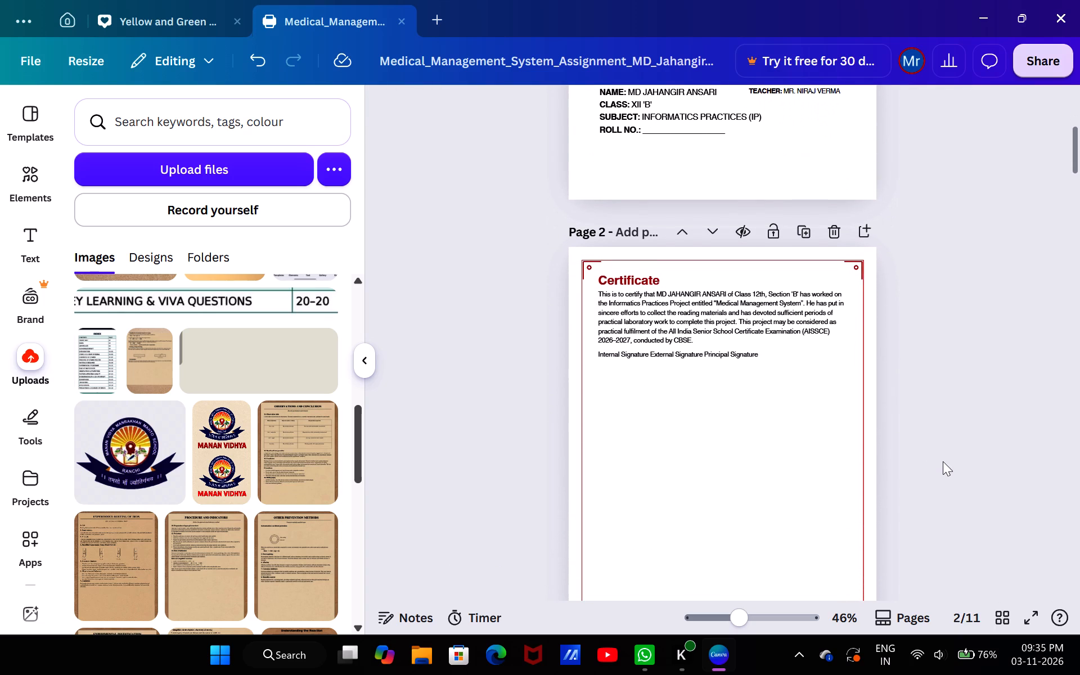
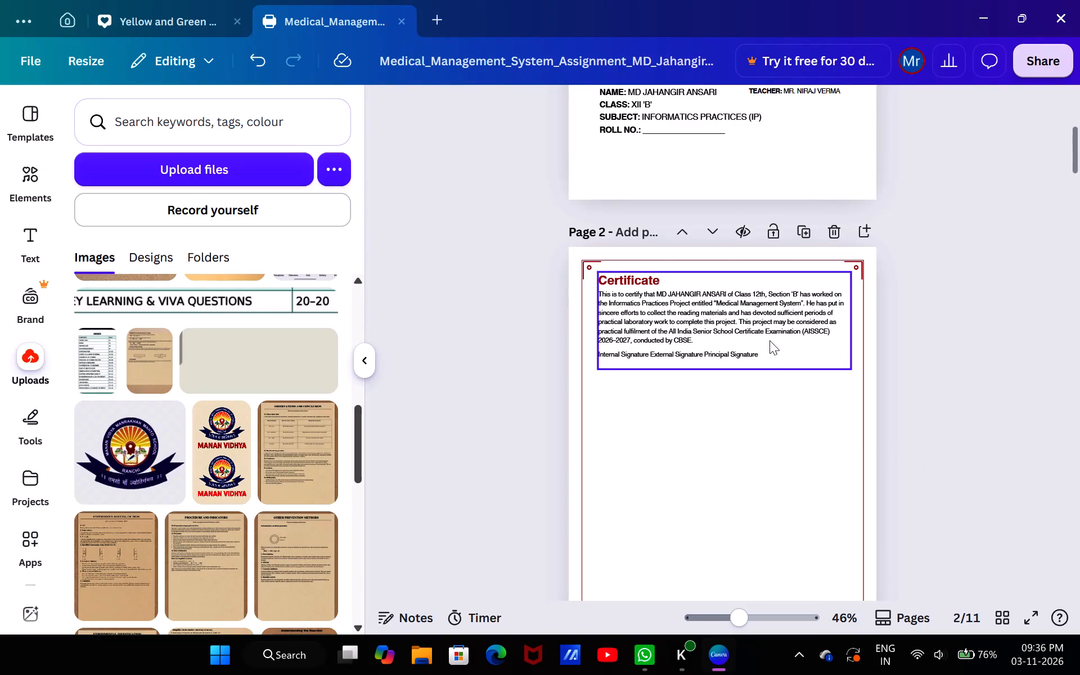
# Lower the certificate text block on page 2 to free space above it for a separate heading.
pyautogui.moveTo(764, 335); pyautogui.dragTo(767, 369)
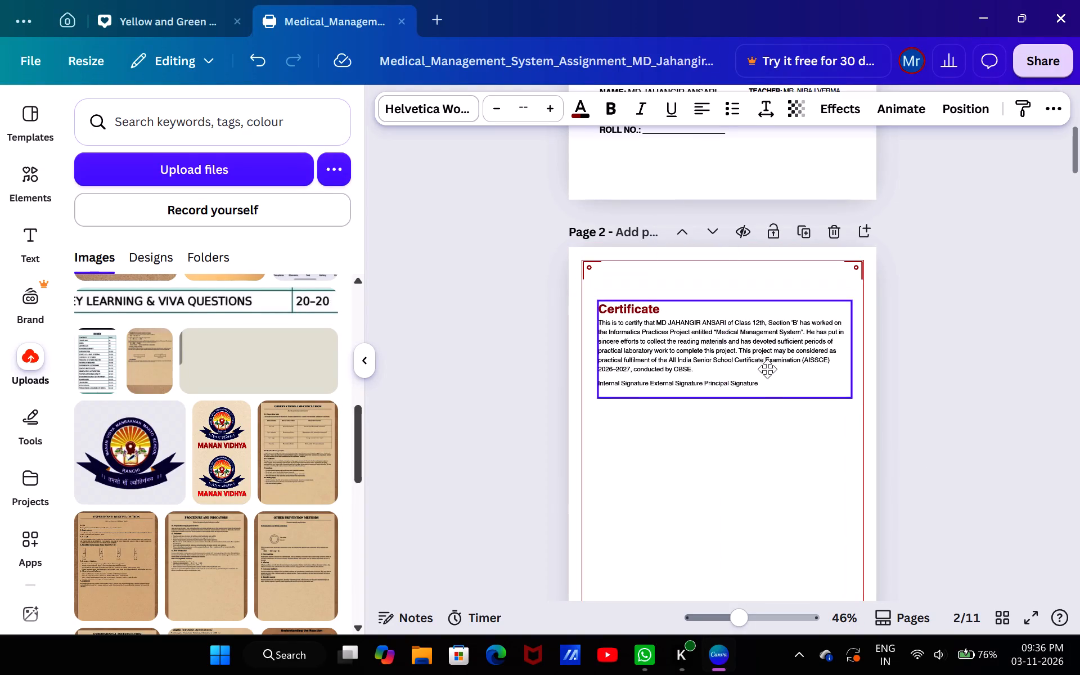
pyautogui.moveTo(767, 369); pyautogui.dragTo(767, 411)
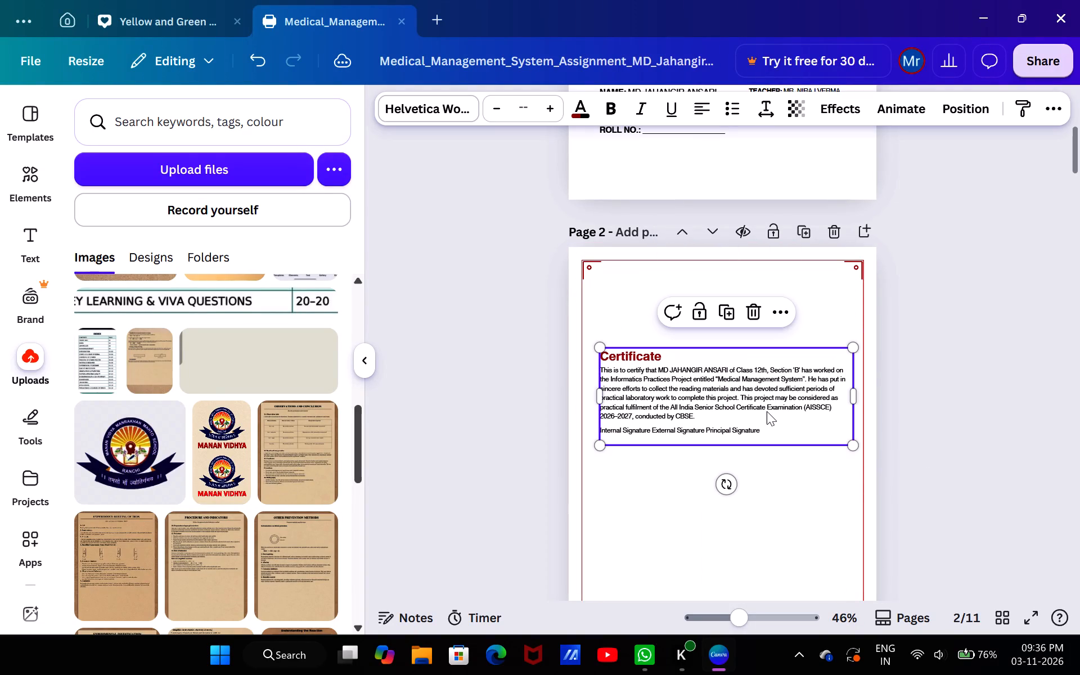
# Duplicate the certificate text block, place the copy at the top of page 2, and replace its text with CERTIFICATE.
pyautogui.click(723, 307)
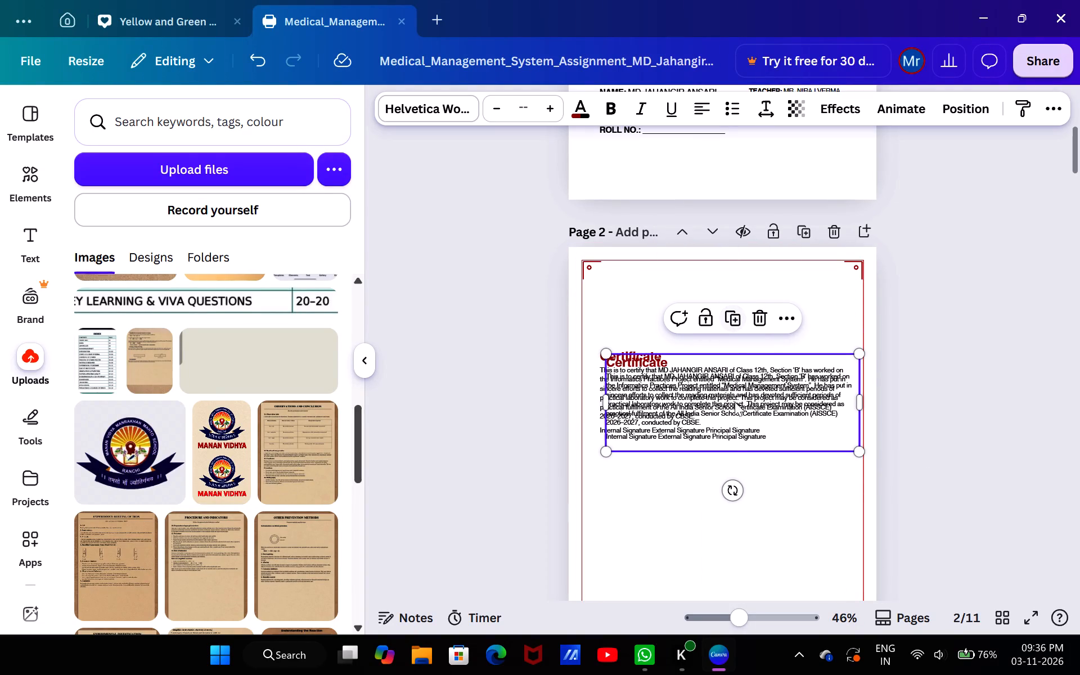
pyautogui.moveTo(740, 403); pyautogui.dragTo(730, 324)
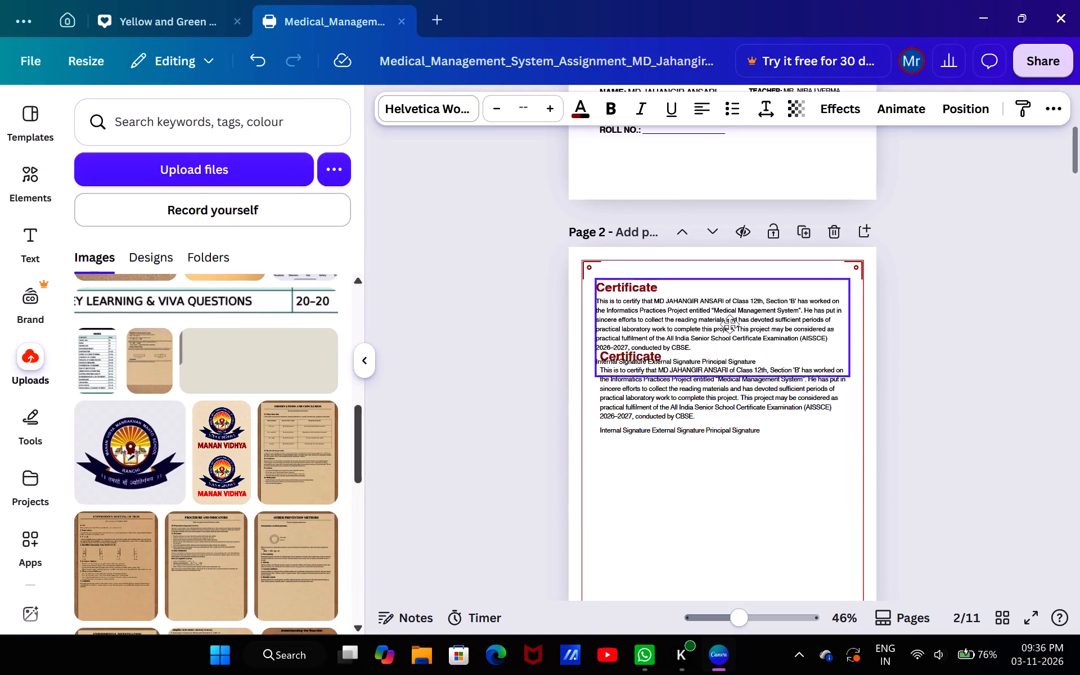
pyautogui.moveTo(730, 324); pyautogui.dragTo(740, 315)
pyautogui.click(772, 358)
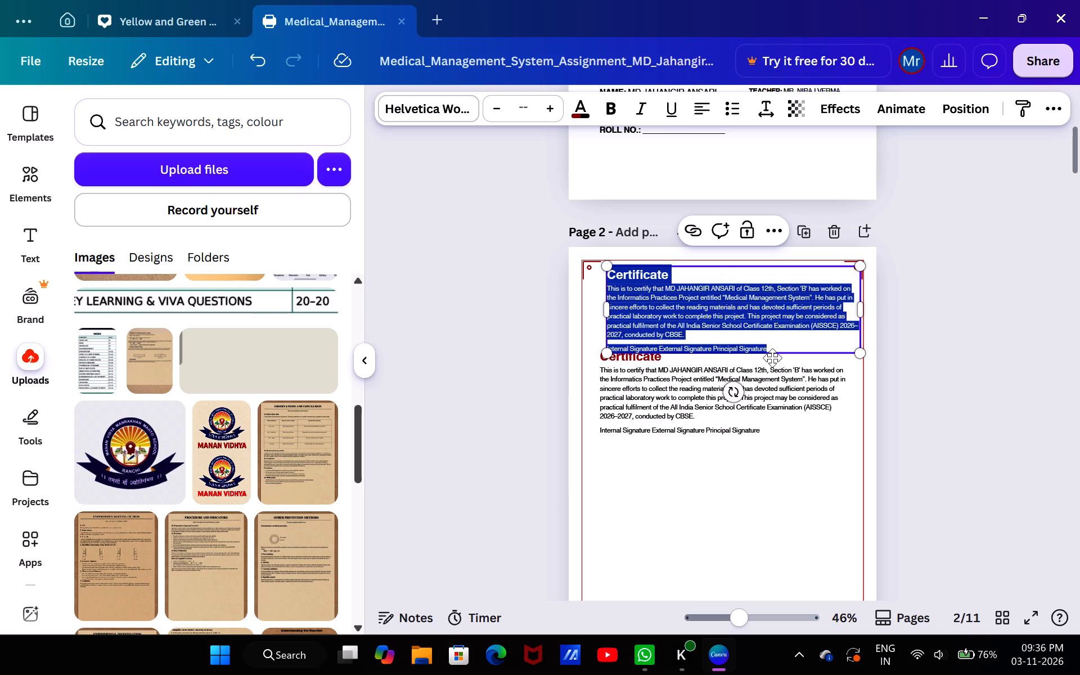
pyautogui.press('BackSpace')
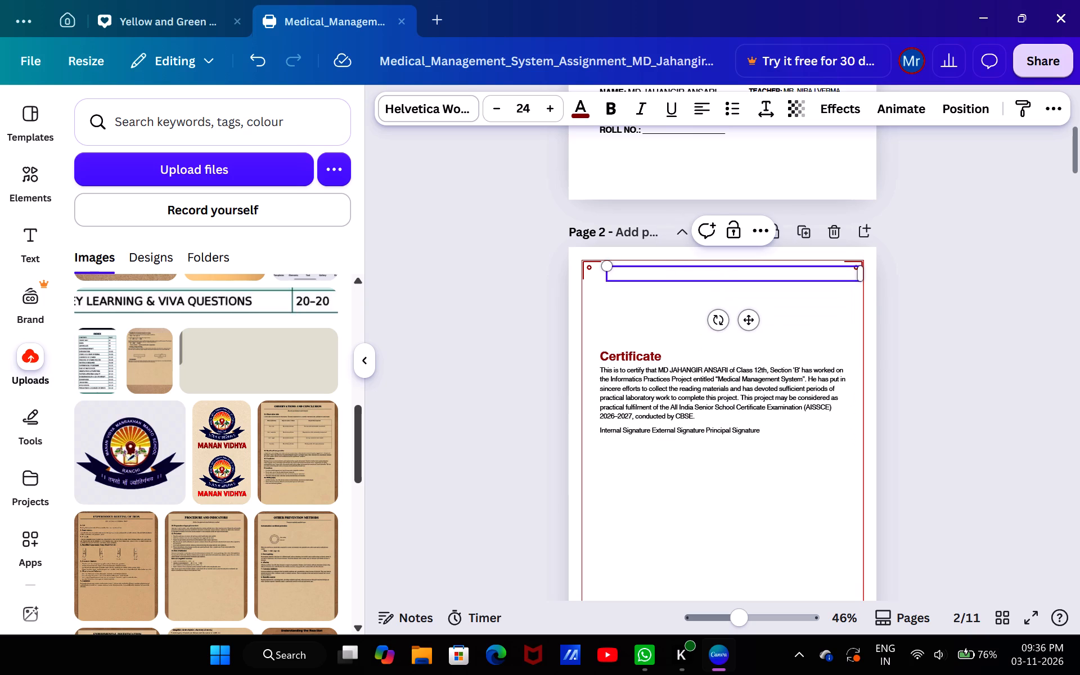
pyautogui.write('CEDR')
pyautogui.press('BackSpace')
pyautogui.press('BackSpace')
pyautogui.press('r')
pyautogui.write('TIFICATE')
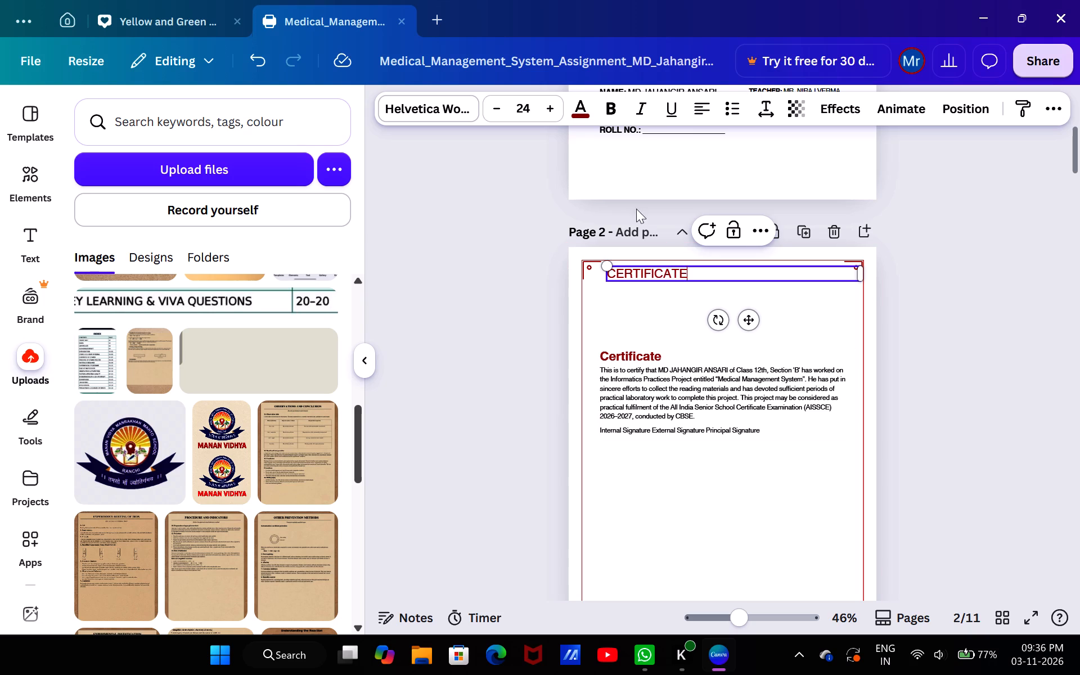
# Increase the CERTIFICATE heading's font size to 38.
pyautogui.tripleClick(546, 108)
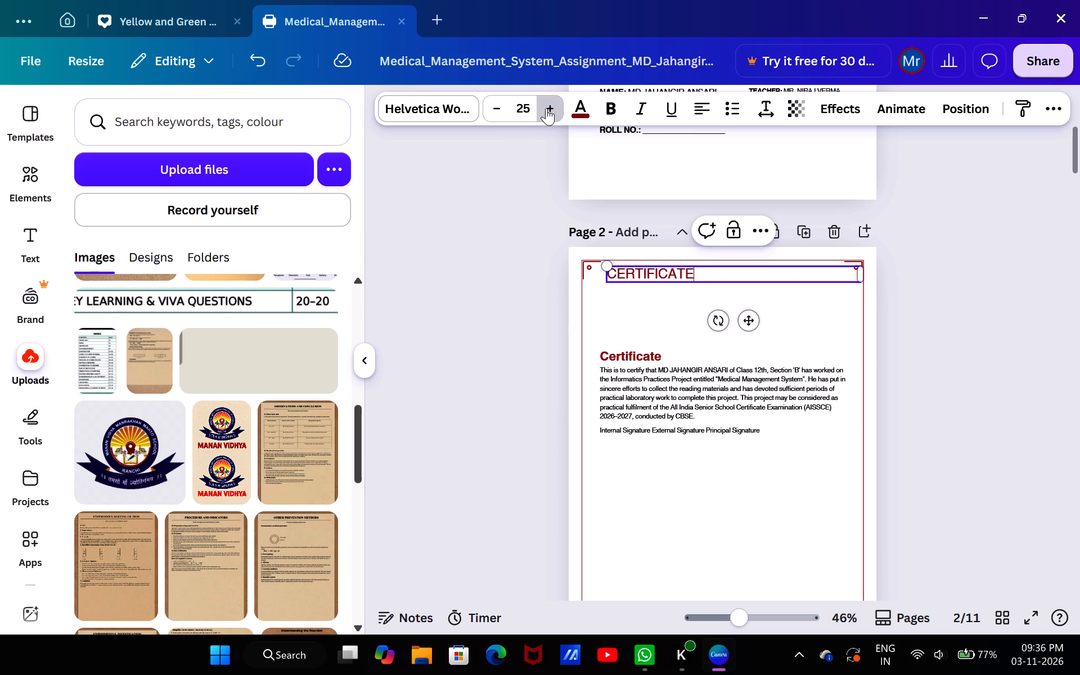
pyautogui.tripleClick(546, 108)
pyautogui.tripleClick(546, 108)
pyautogui.tripleClick(546, 108)
pyautogui.doubleClick(546, 108)
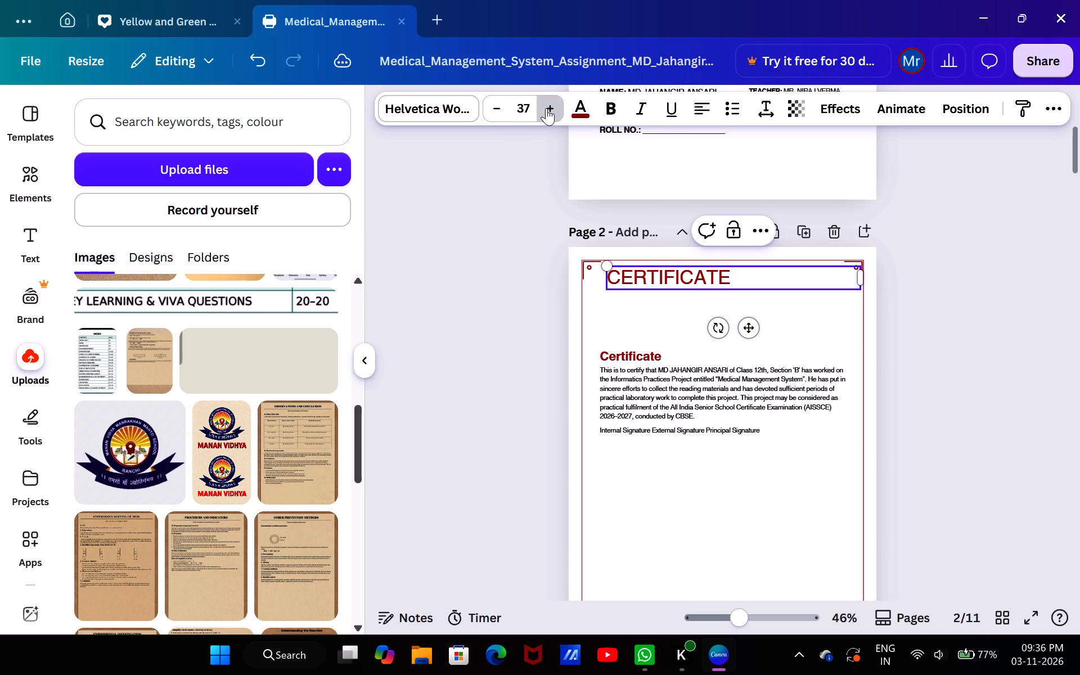
# Try Brick Sans on the CERTIFICATE heading, and settle on the Anton font.
pyautogui.click(467, 100)
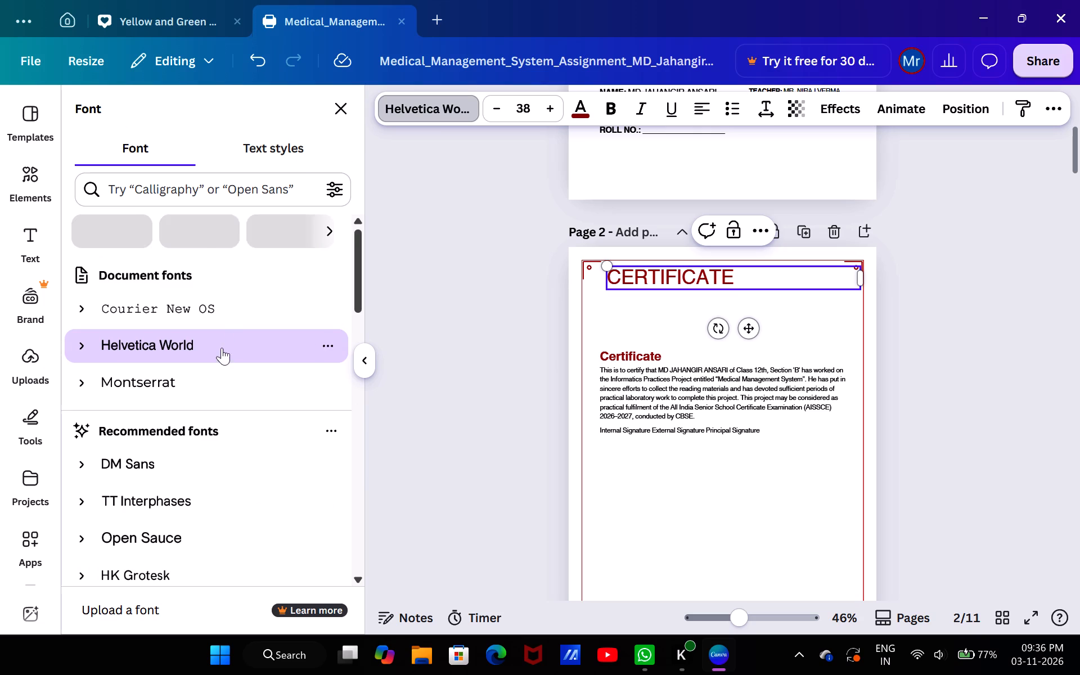
pyautogui.scroll(-3, 219, 353)
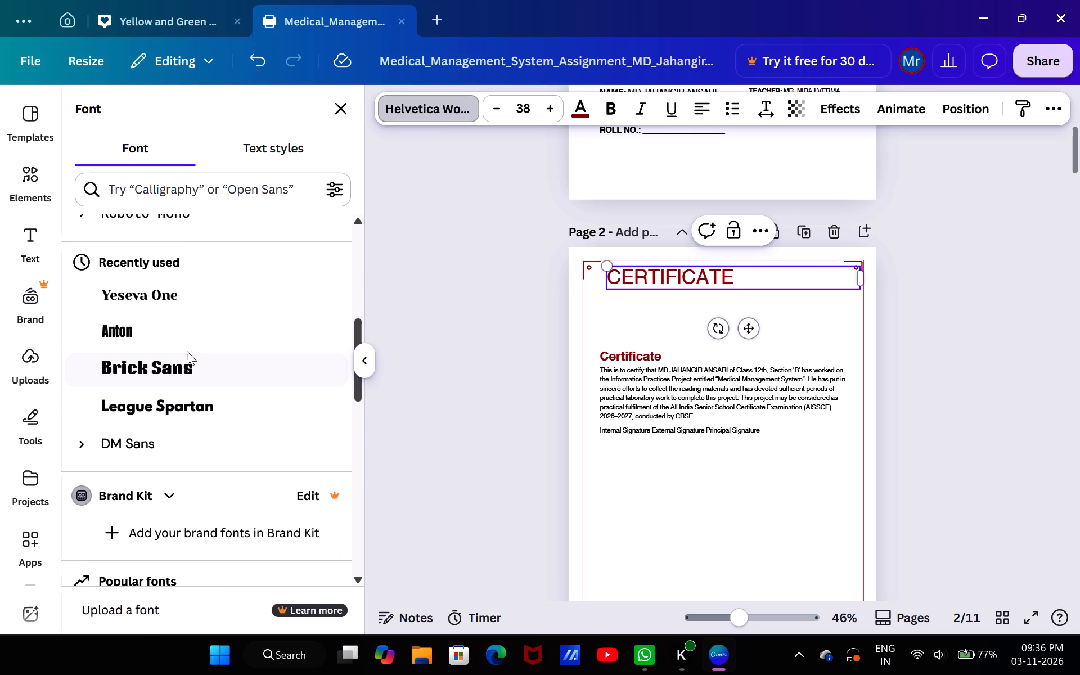
pyautogui.moveTo(186, 351); pyautogui.dragTo(181, 365)
pyautogui.click(181, 365)
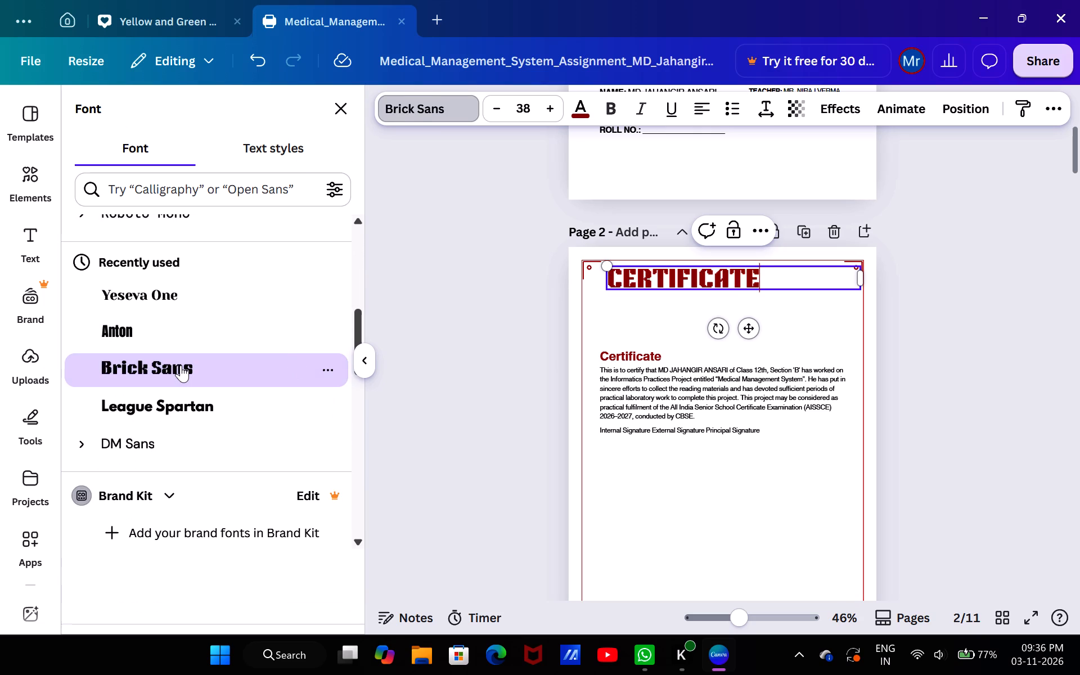
pyautogui.click(160, 342)
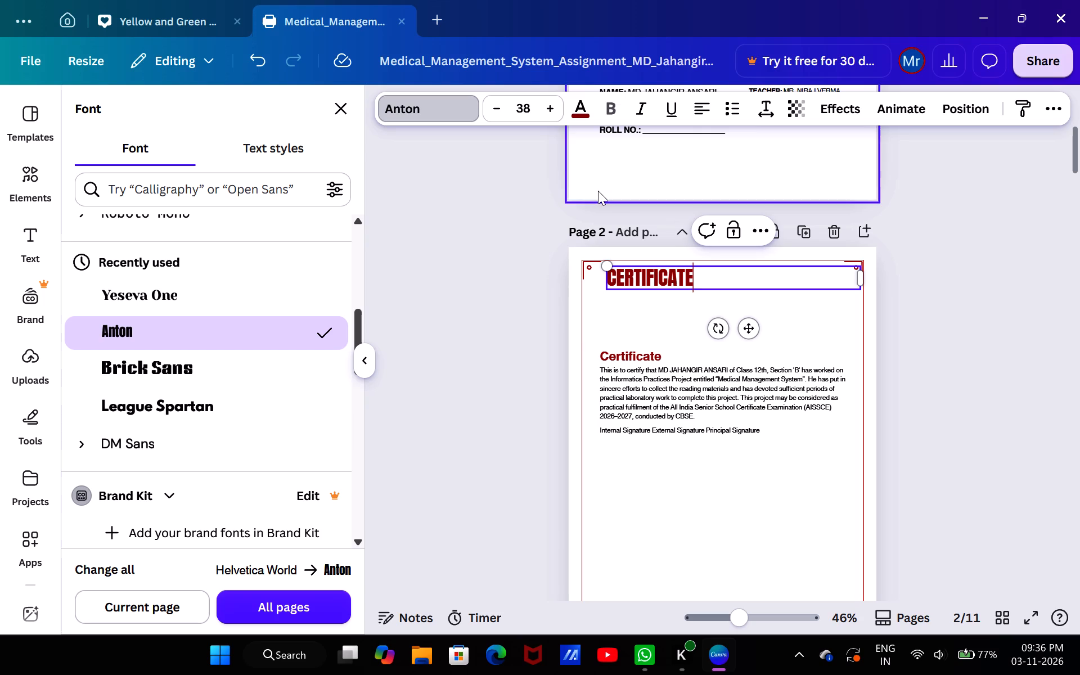
# Increase the CERTIFICATE heading's font size to 51.
pyautogui.tripleClick(552, 112)
pyautogui.tripleClick(552, 112)
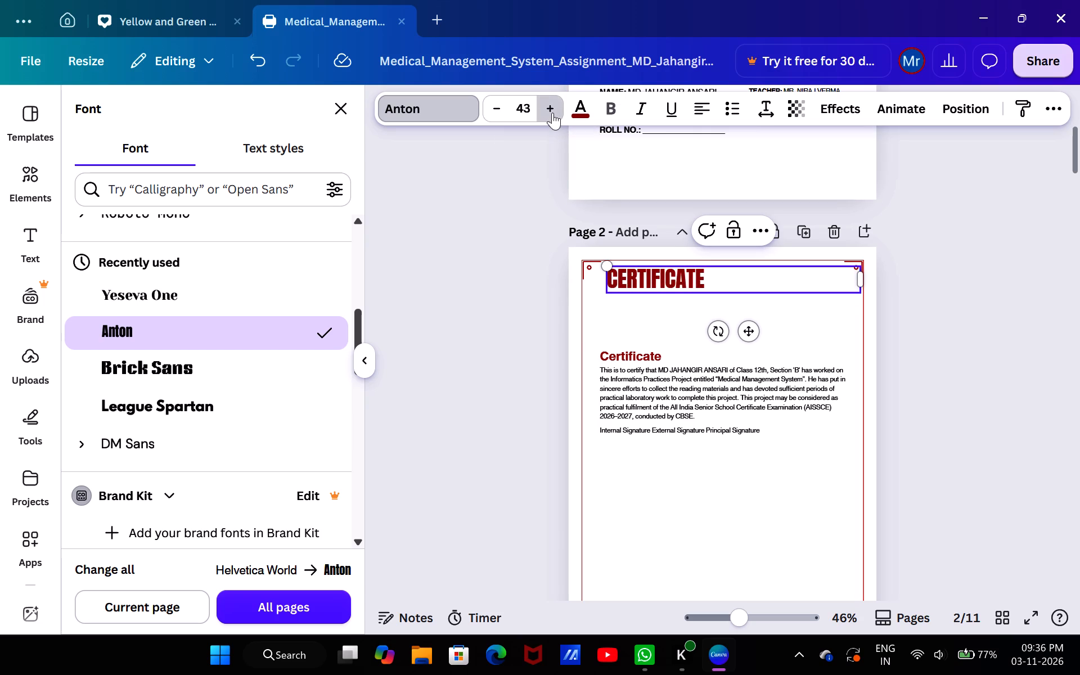
pyautogui.tripleClick(552, 112)
pyautogui.tripleClick(552, 112)
pyautogui.click(552, 112)
pyautogui.moveTo(552, 112); pyautogui.dragTo(732, 249)
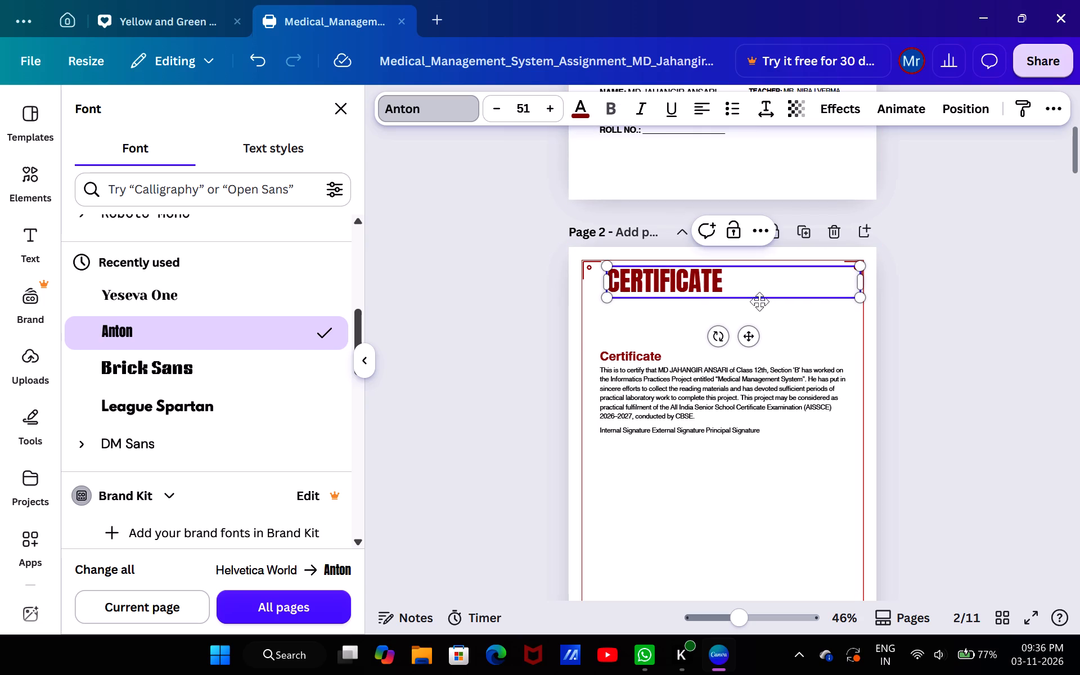
# Shift the CERTIFICATE heading right so its text sits centred at the top of page 2.
pyautogui.moveTo(753, 332); pyautogui.dragTo(811, 335)
pyautogui.click(521, 291)
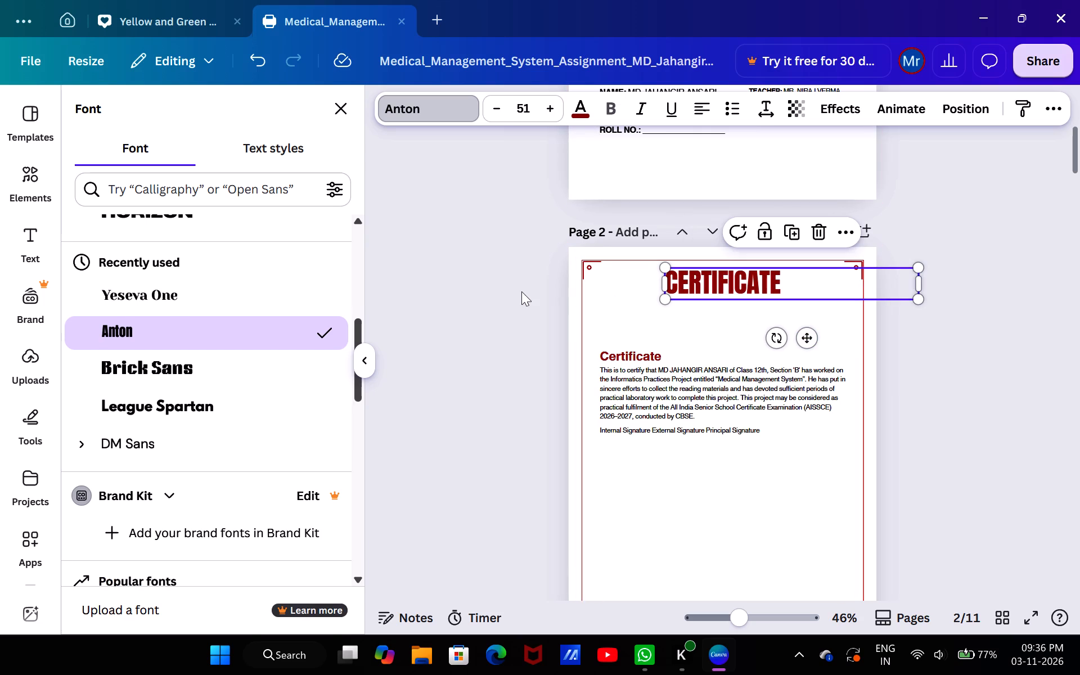
pyautogui.click(521, 291)
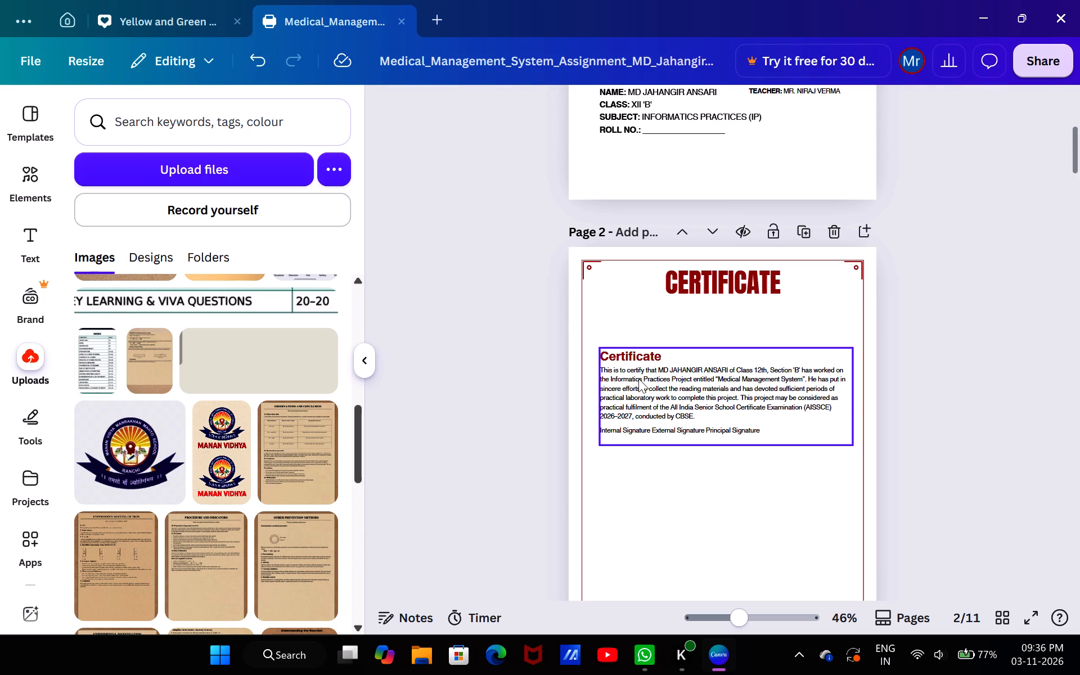
# Delete the old Certificate title line from the text block on page 2, keeping the paragraph and signature line.
pyautogui.click(641, 384)
pyautogui.moveTo(670, 363); pyautogui.dragTo(667, 353)
pyautogui.click(667, 353)
pyautogui.click(670, 344)
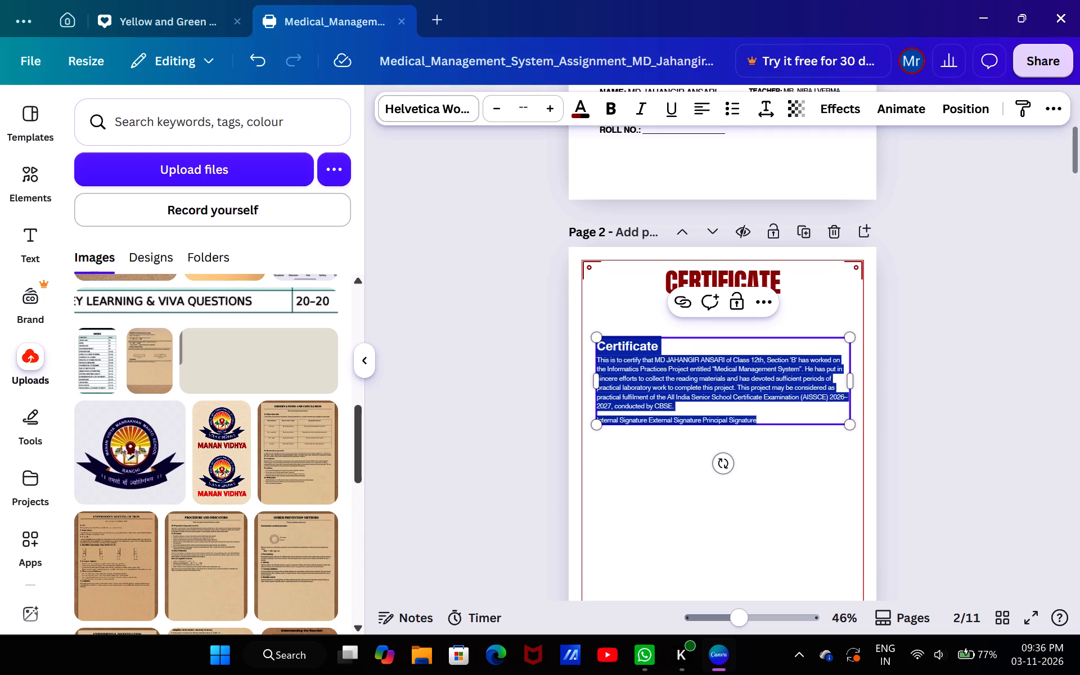
pyautogui.press('BackSpace')
pyautogui.press('BackSpace')
pyautogui.press('BackSpace')
pyautogui.press('BackSpace')
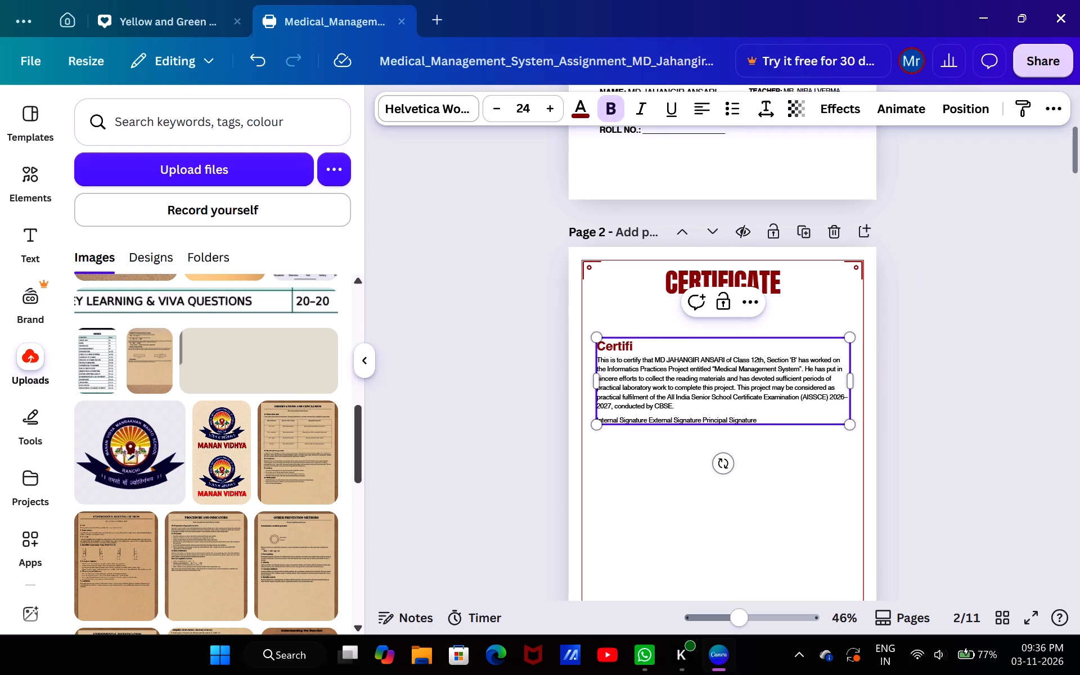
pyautogui.press('BackSpace')
pyautogui.press('BackSpace')
pyautogui.press('BackSpace')
pyautogui.press('BackSpace')
pyautogui.press('BackSpace')
pyautogui.press('BackSpace')
pyautogui.press('BackSpace')
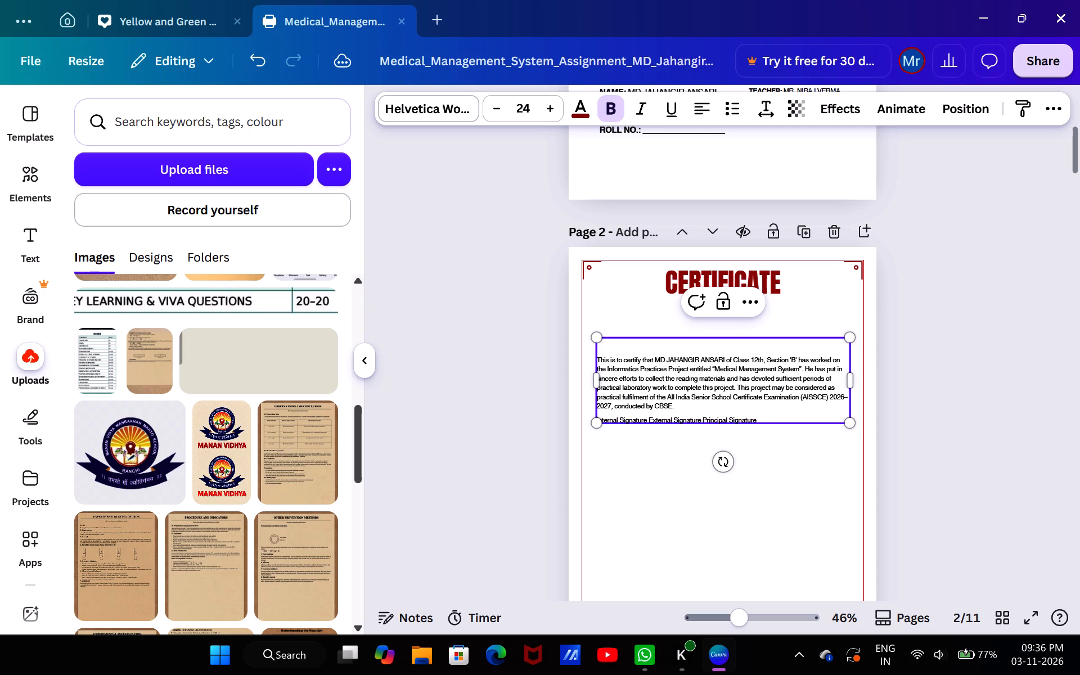
# Enlarge the certificate paragraph's text to size 20.8 and narrow its text box to fit inside the page border.
pyautogui.click(850, 373)
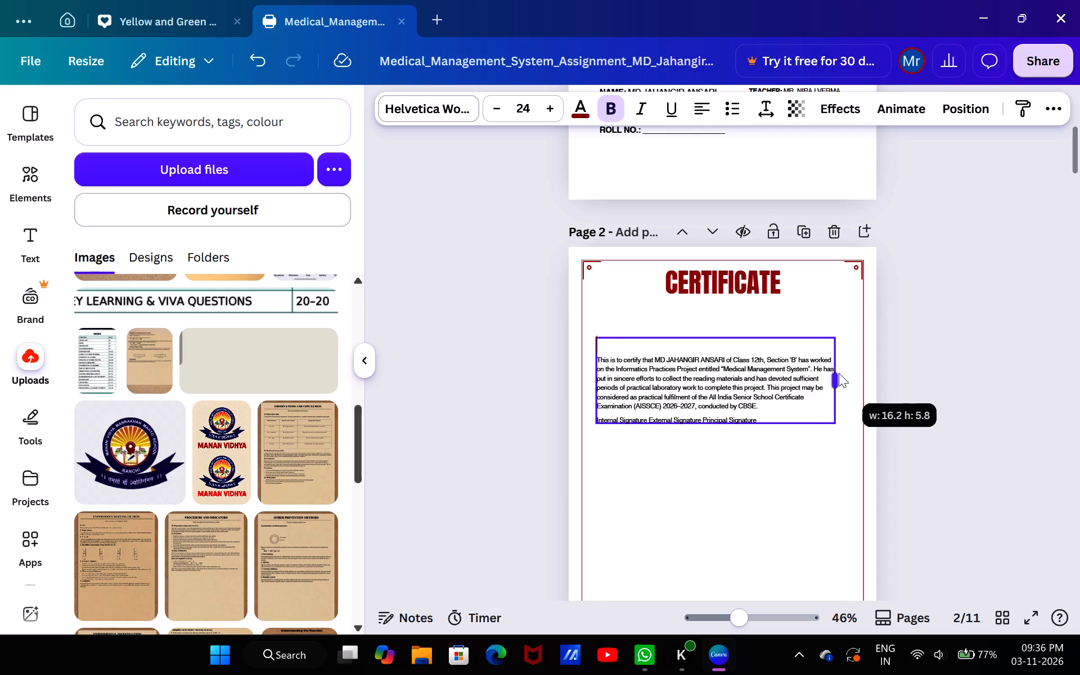
pyautogui.moveTo(849, 430); pyautogui.dragTo(859, 513)
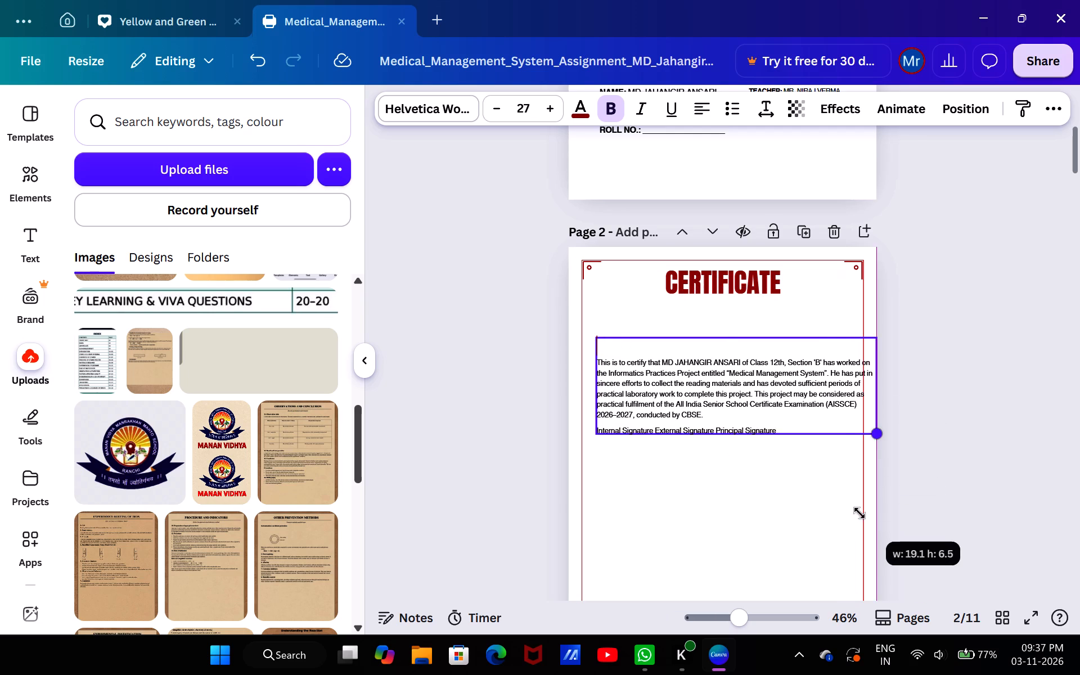
pyautogui.moveTo(859, 513); pyautogui.dragTo(950, 674)
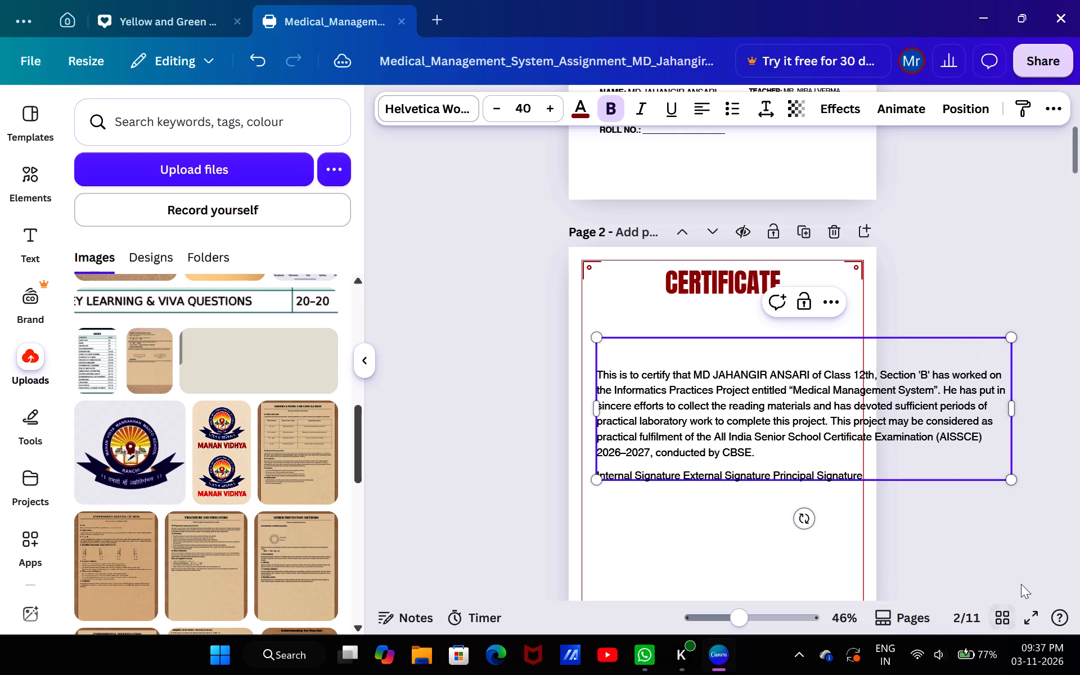
pyautogui.moveTo(1016, 403); pyautogui.dragTo(852, 394)
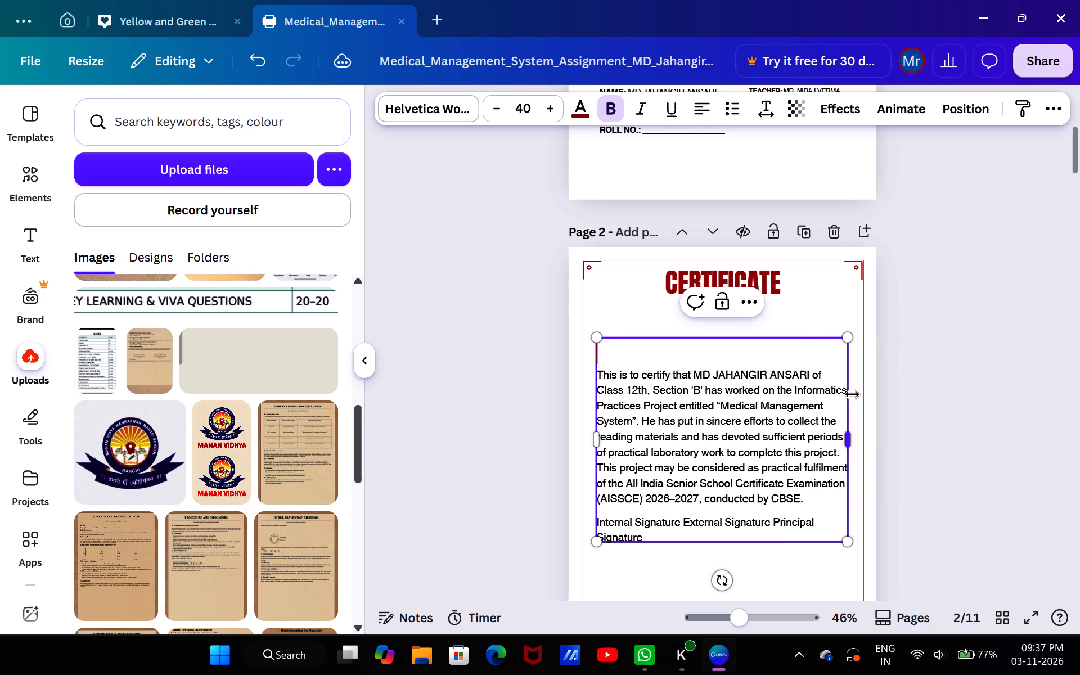
pyautogui.moveTo(784, 355); pyautogui.dragTo(780, 328)
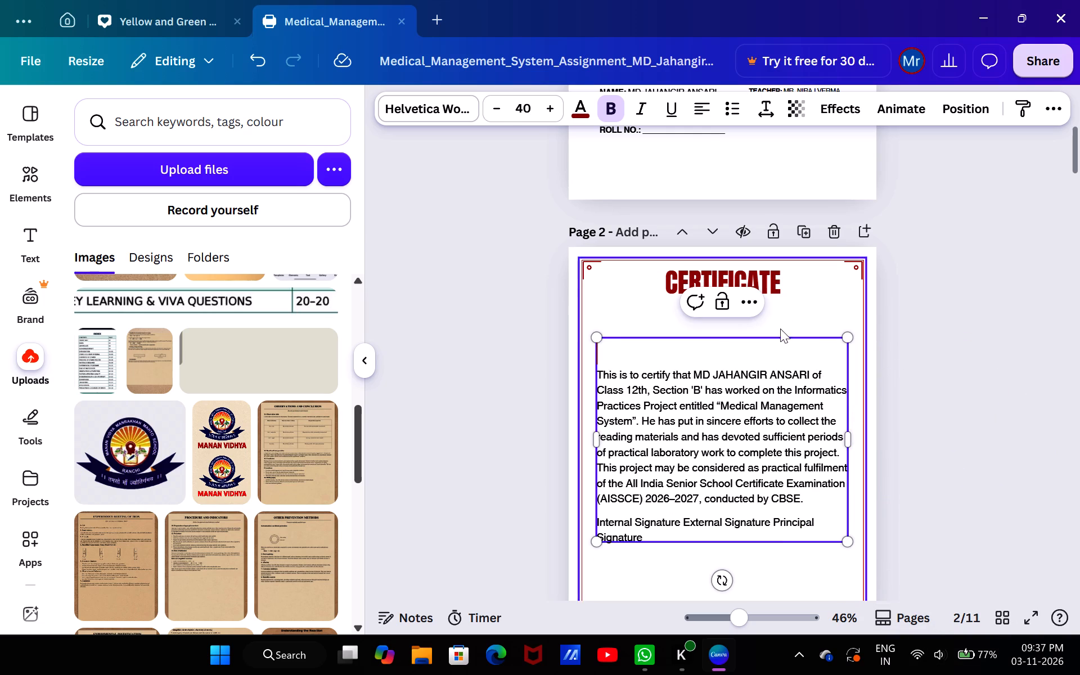
pyautogui.moveTo(780, 328); pyautogui.dragTo(775, 421)
pyautogui.click(785, 487)
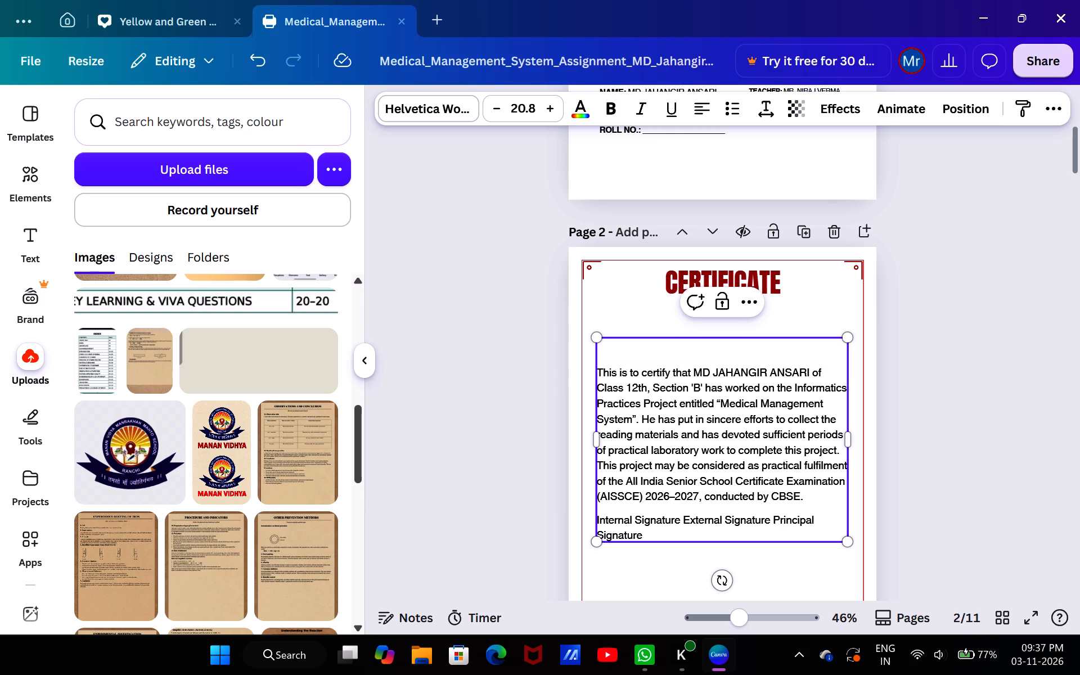
# Move the decorative border on page 2 slightly up and stretch it towards the page's top-left corner.
pyautogui.moveTo(694, 565); pyautogui.dragTo(690, 536)
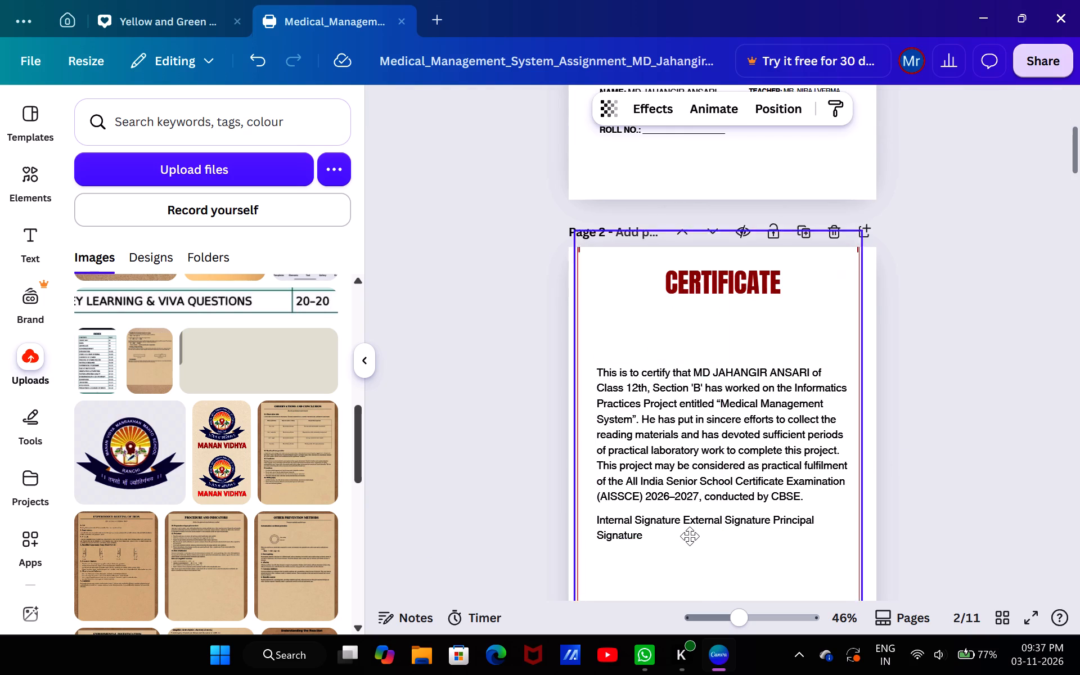
pyautogui.moveTo(690, 536); pyautogui.dragTo(691, 559)
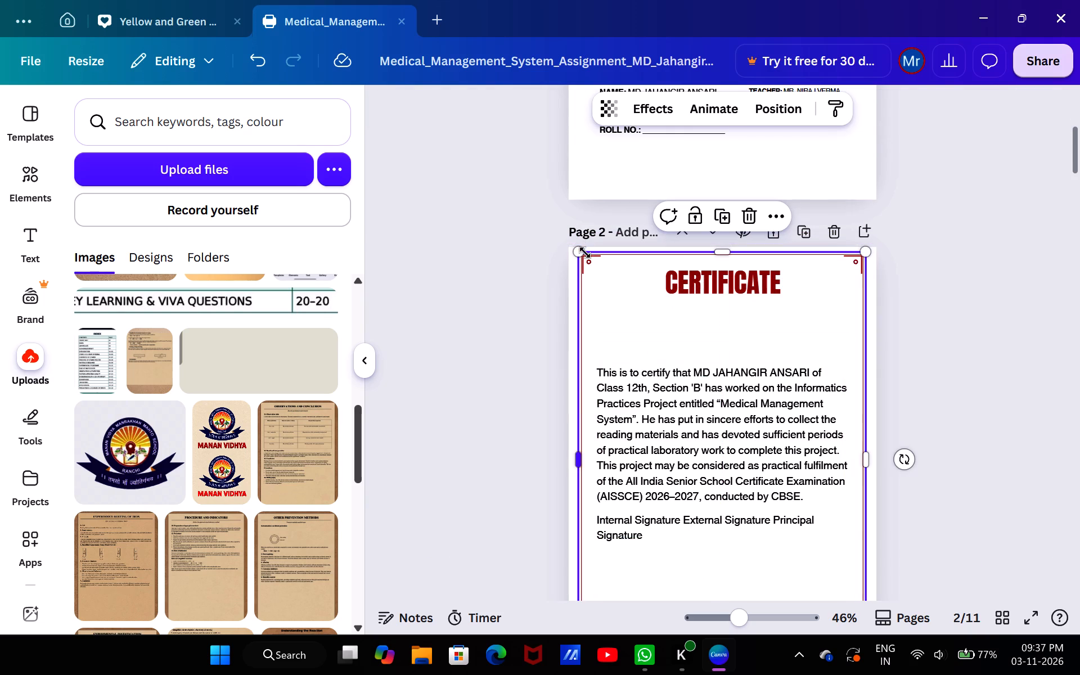
pyautogui.moveTo(574, 254); pyautogui.dragTo(561, 254)
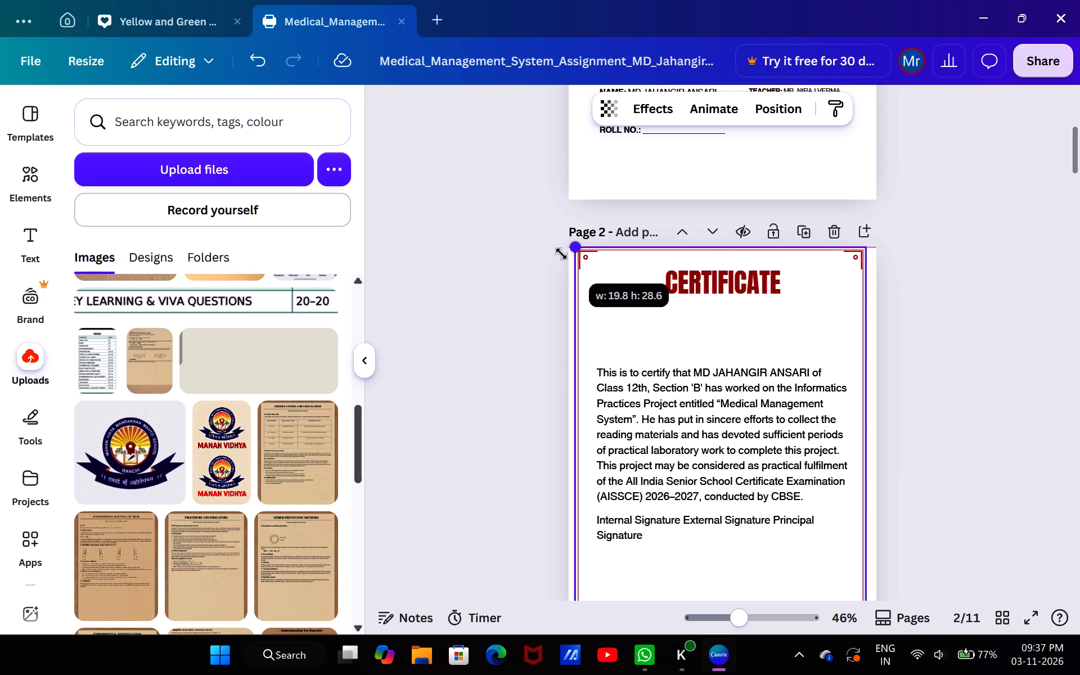
pyautogui.moveTo(561, 254); pyautogui.dragTo(548, 256)
pyautogui.click(548, 256)
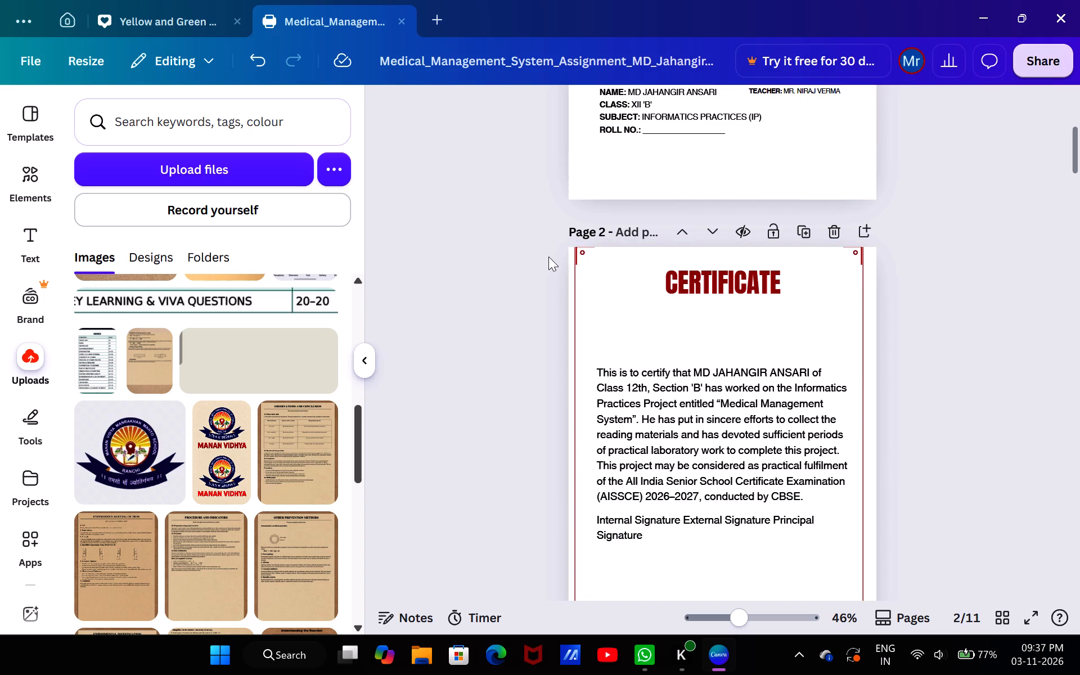
# Nudge the CERTIFICATE heading left and slightly up to re-centre it within the border.
pyautogui.moveTo(734, 280); pyautogui.dragTo(719, 277)
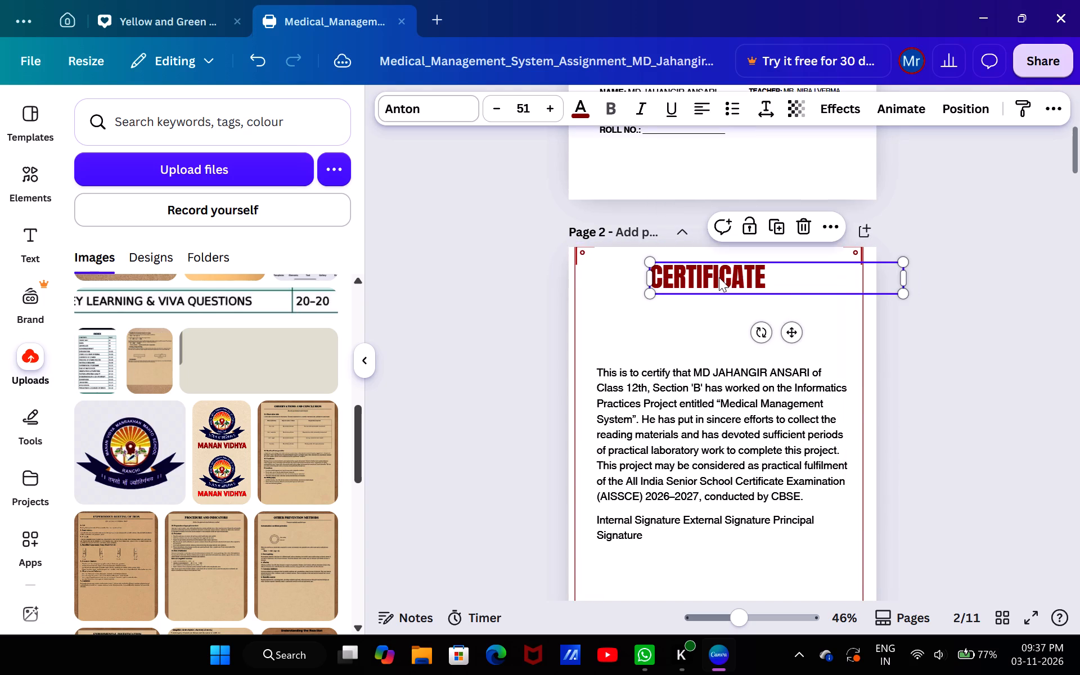
pyautogui.click(535, 299)
# Move the certificate paragraph up to sit centred directly beneath the CERTIFICATE heading.
pyautogui.moveTo(641, 393); pyautogui.dragTo(636, 364)
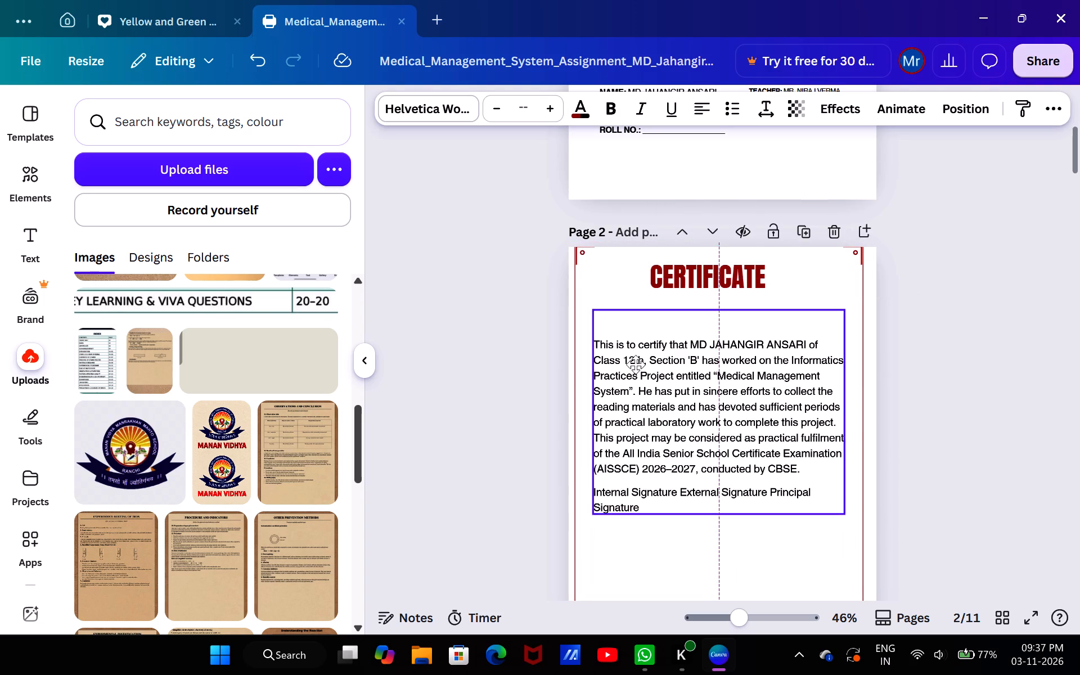
pyautogui.moveTo(636, 364); pyautogui.dragTo(637, 339)
pyautogui.scroll(-1, 637, 339)
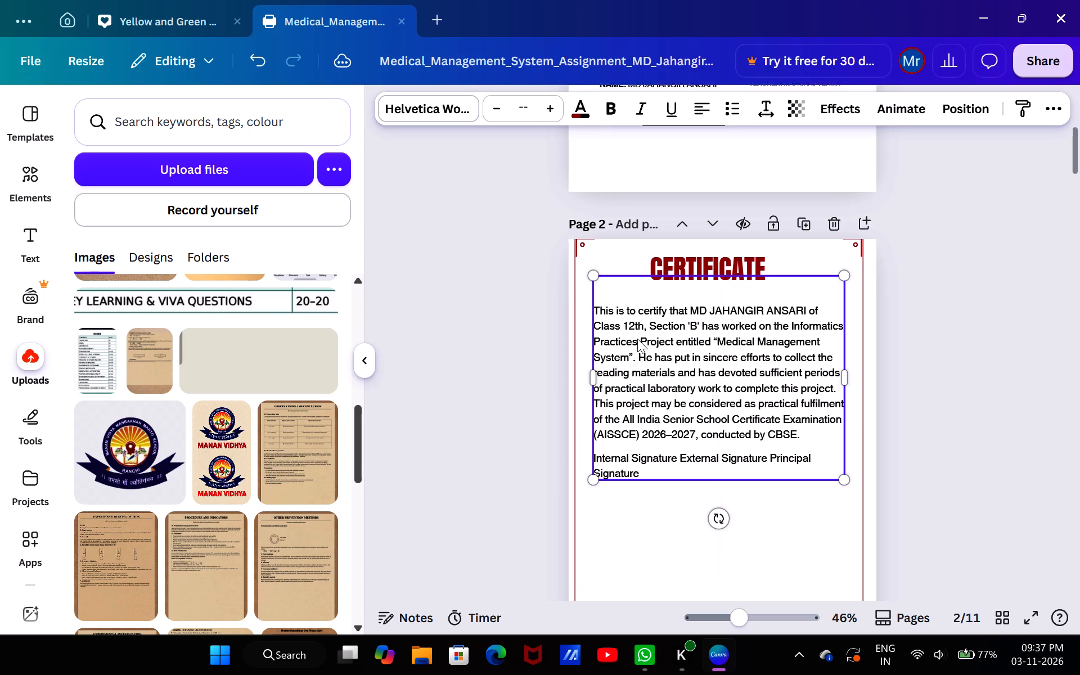
# Enlarge the certificate paragraph's text and adjust its box width from both sides to fit inside the page border.
pyautogui.scroll(-1, 637, 339)
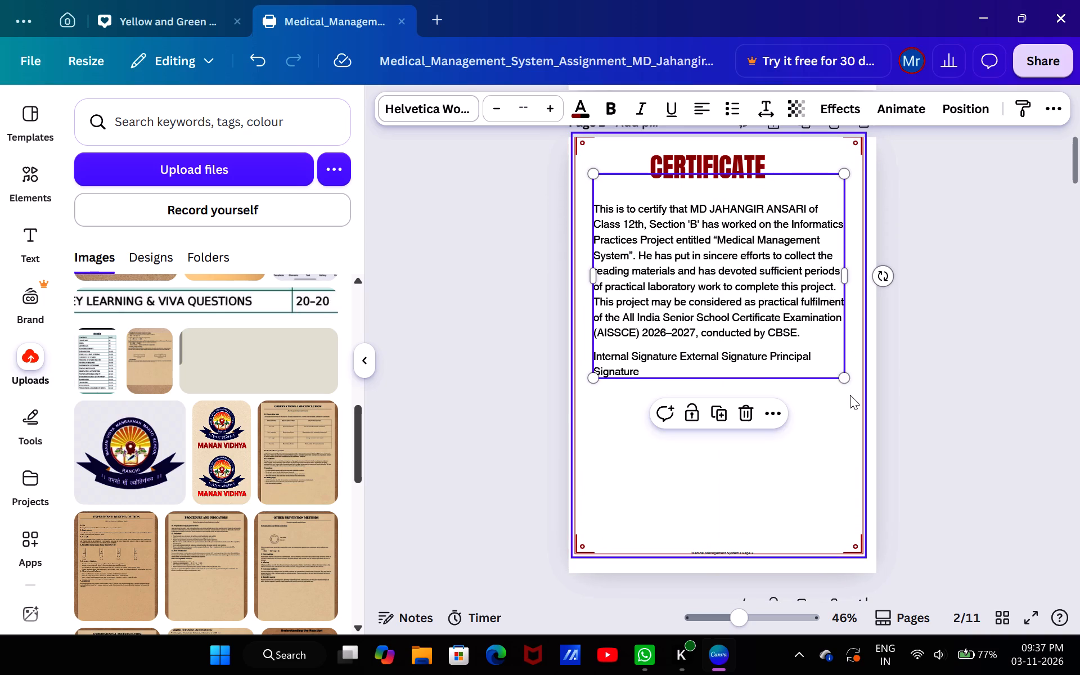
pyautogui.moveTo(852, 381); pyautogui.dragTo(941, 543)
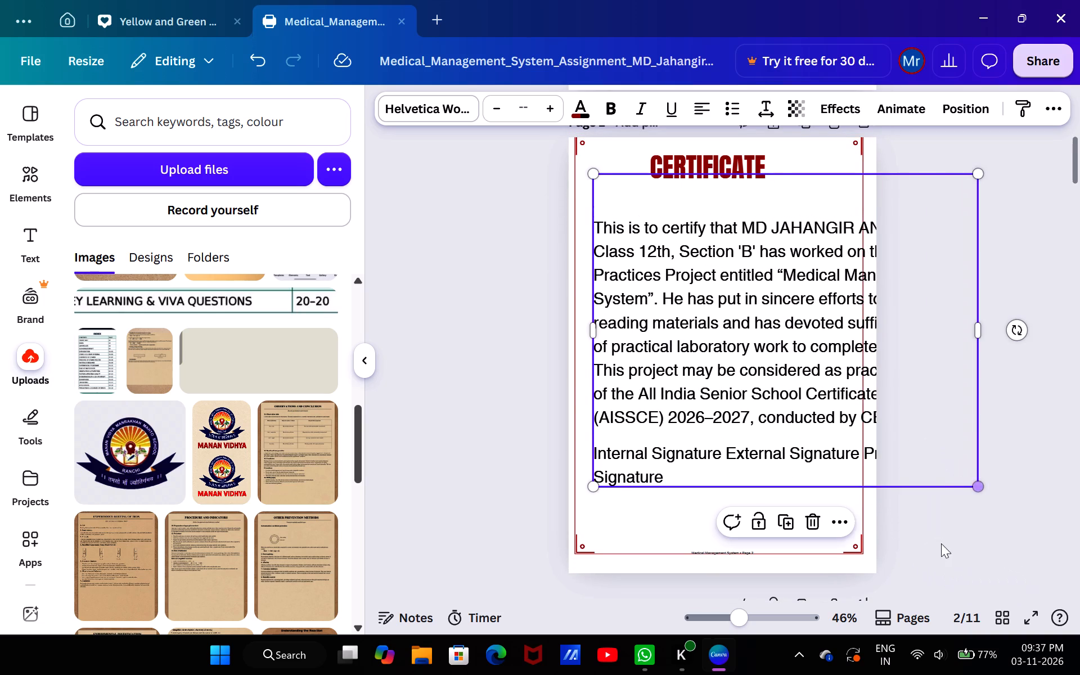
pyautogui.click(983, 331)
pyautogui.moveTo(983, 331); pyautogui.dragTo(853, 333)
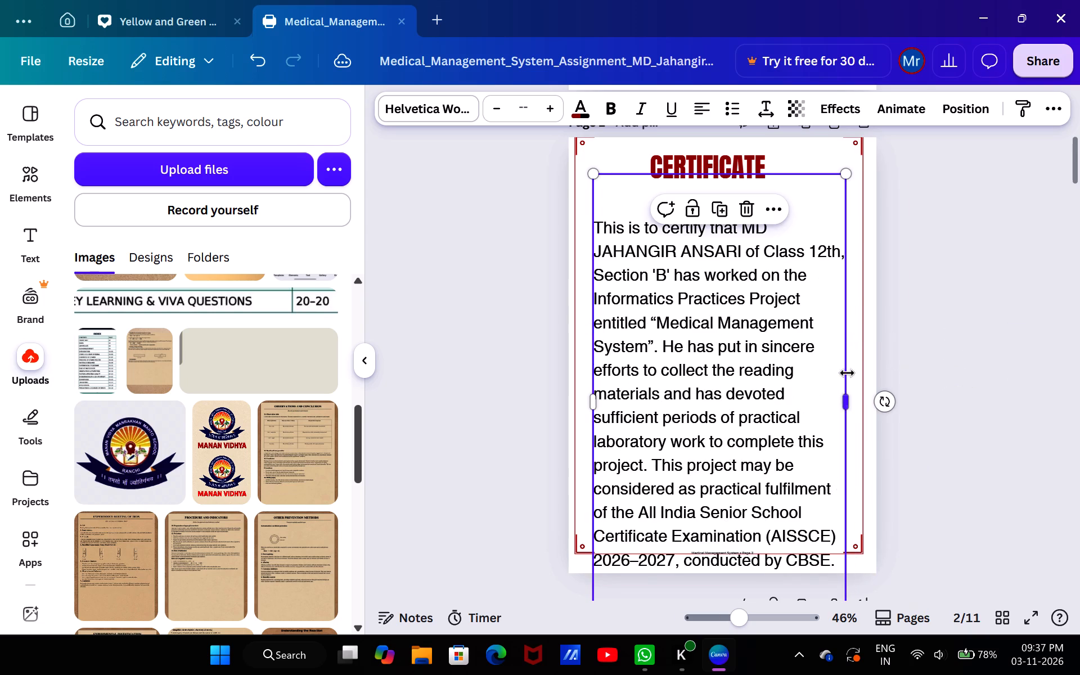
pyautogui.scroll(-2, 833, 485)
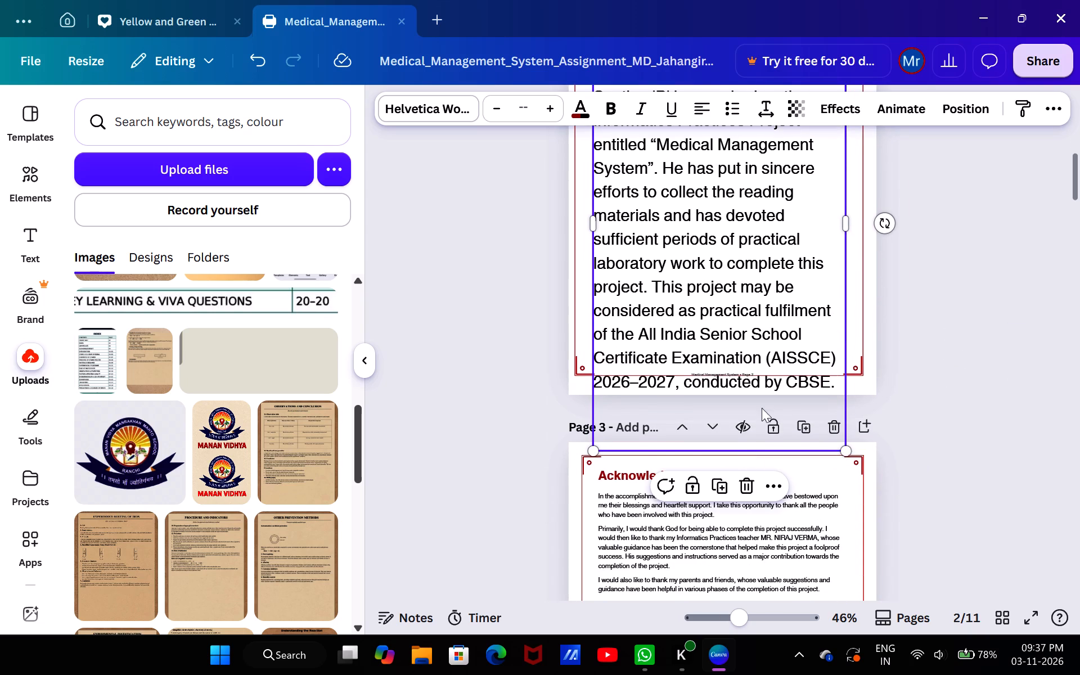
pyautogui.moveTo(596, 452); pyautogui.dragTo(596, 420)
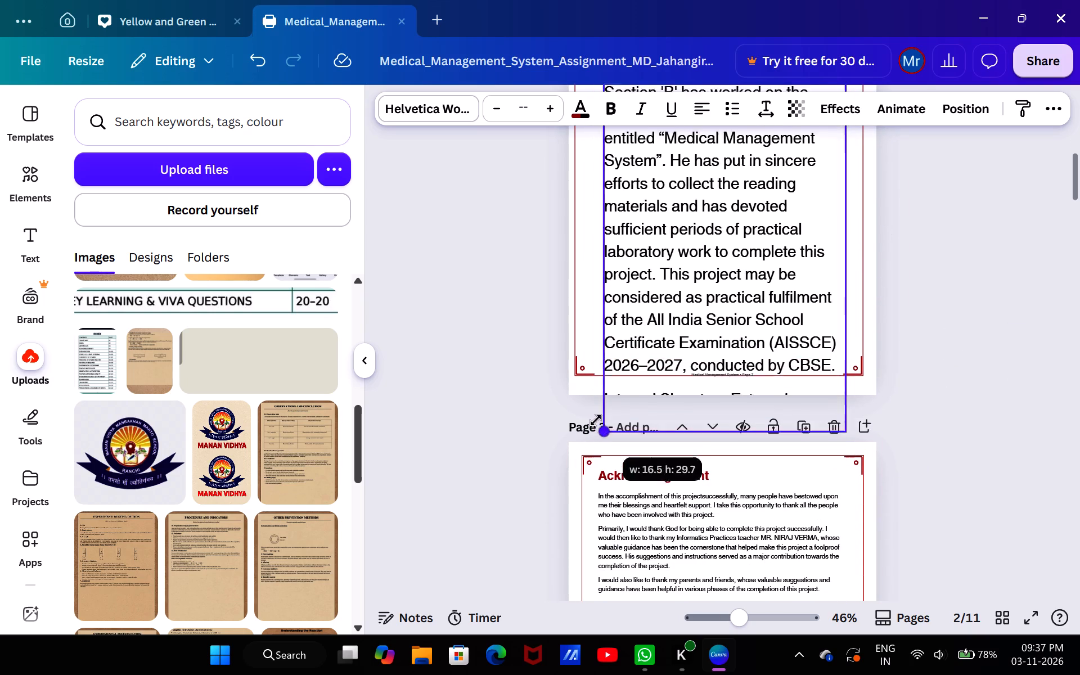
pyautogui.moveTo(596, 420); pyautogui.dragTo(588, 319)
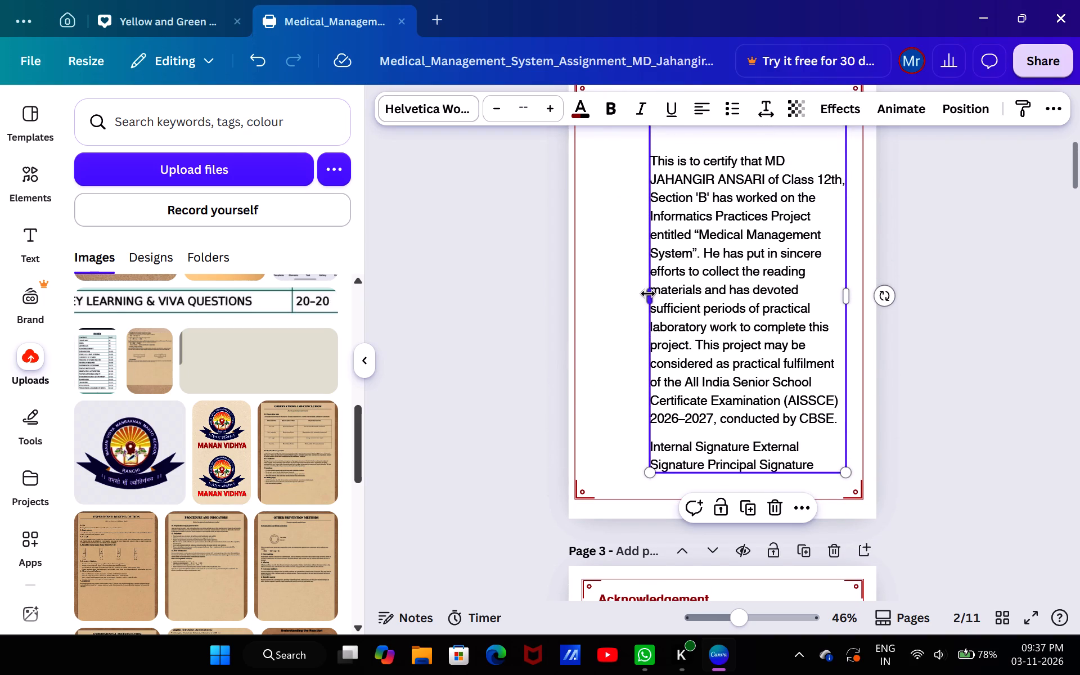
pyautogui.moveTo(649, 294); pyautogui.dragTo(604, 300)
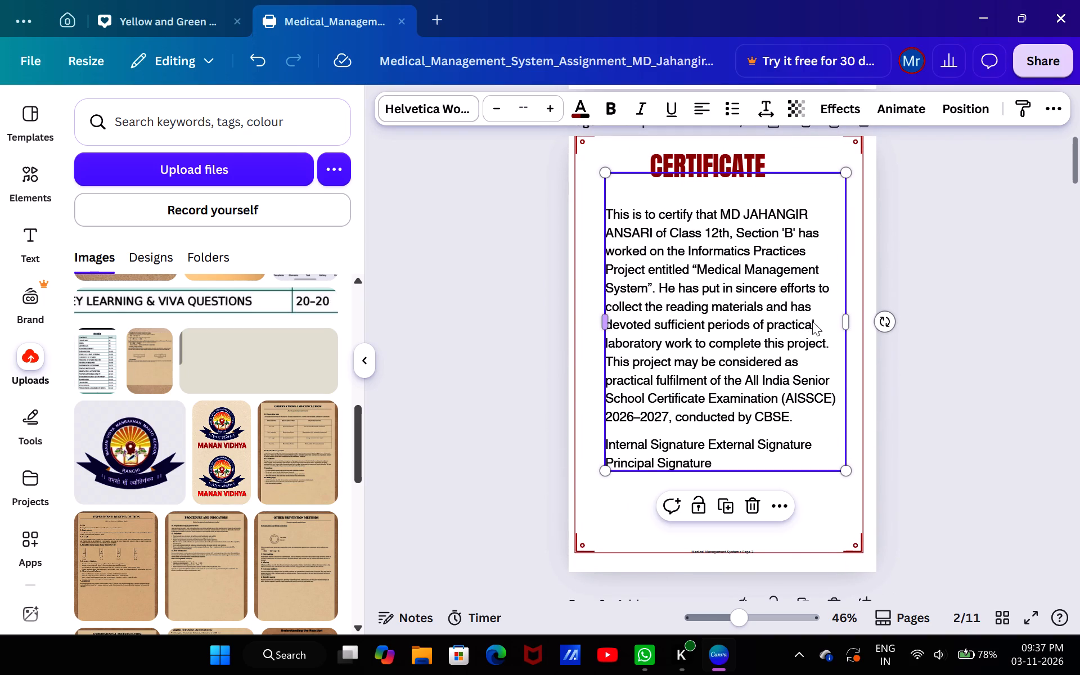
# Reduce the certificate paragraph's text to size 20.3 and reset its text box to about 17.2 wide.
pyautogui.click(848, 322)
pyautogui.moveTo(848, 322); pyautogui.dragTo(836, 322)
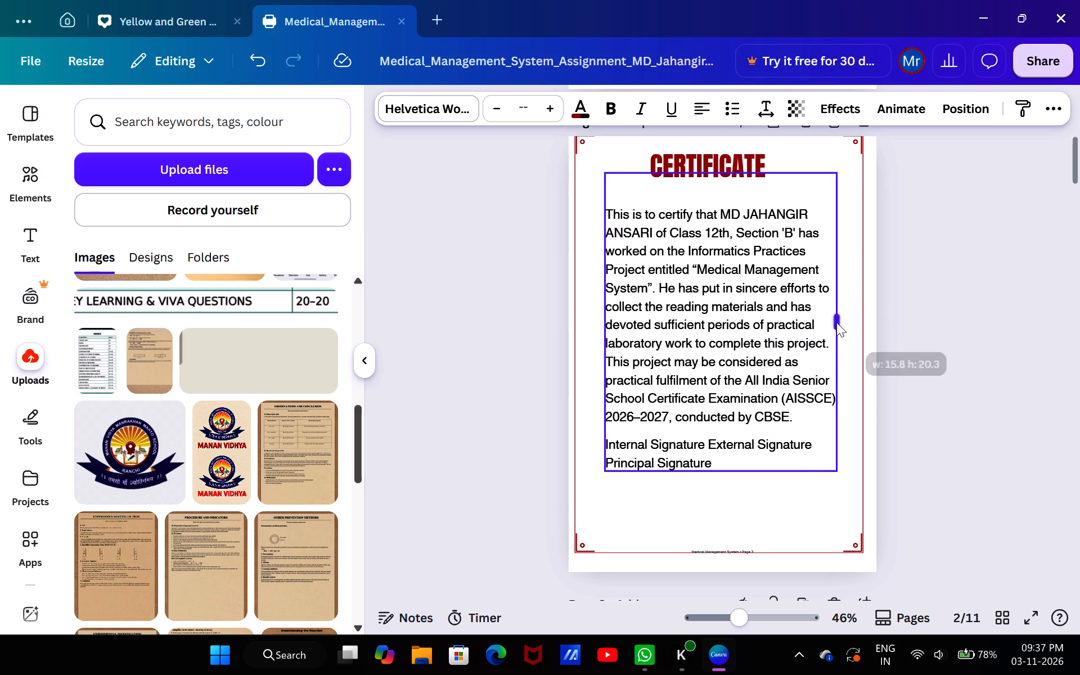
pyautogui.moveTo(836, 322); pyautogui.dragTo(807, 322)
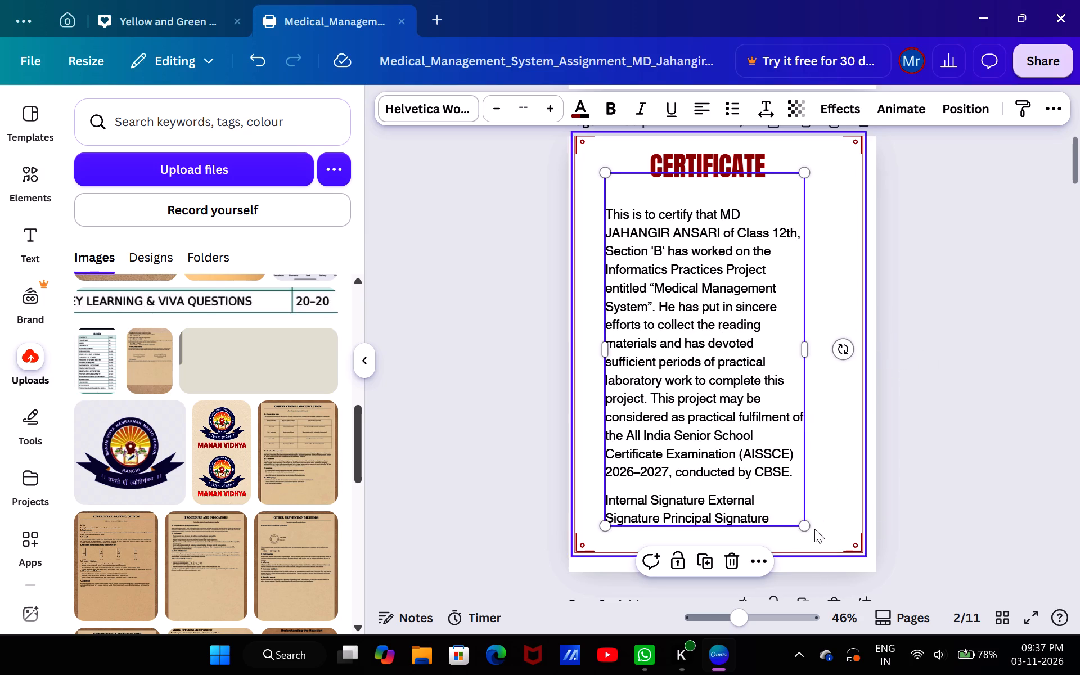
pyautogui.moveTo(805, 521); pyautogui.dragTo(793, 445)
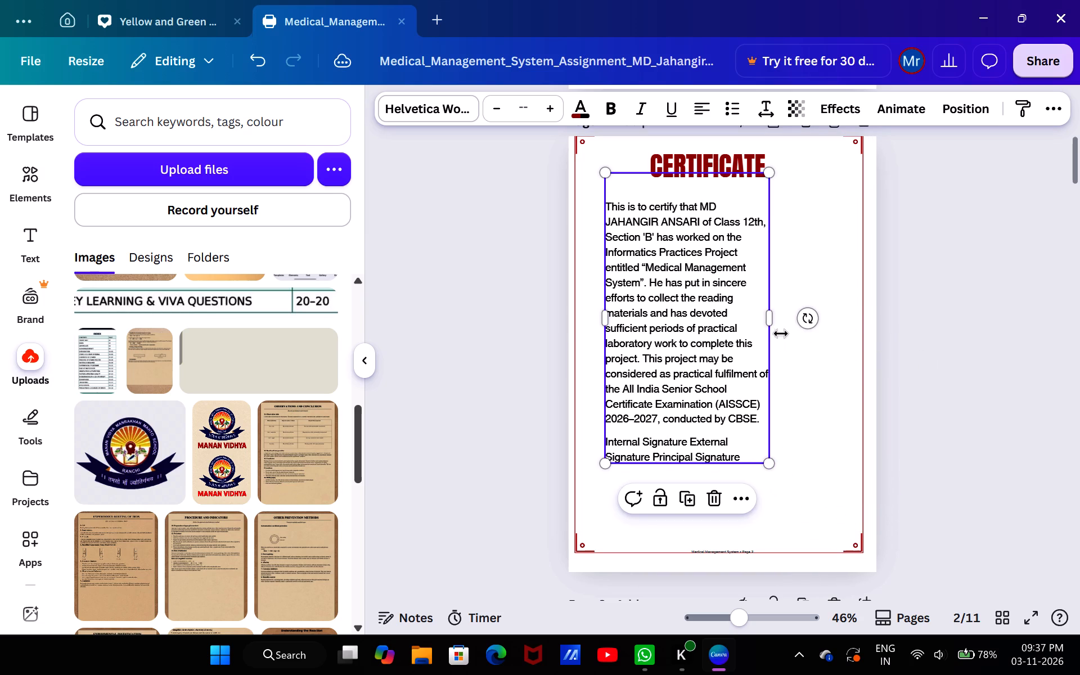
pyautogui.moveTo(773, 323); pyautogui.dragTo(859, 323)
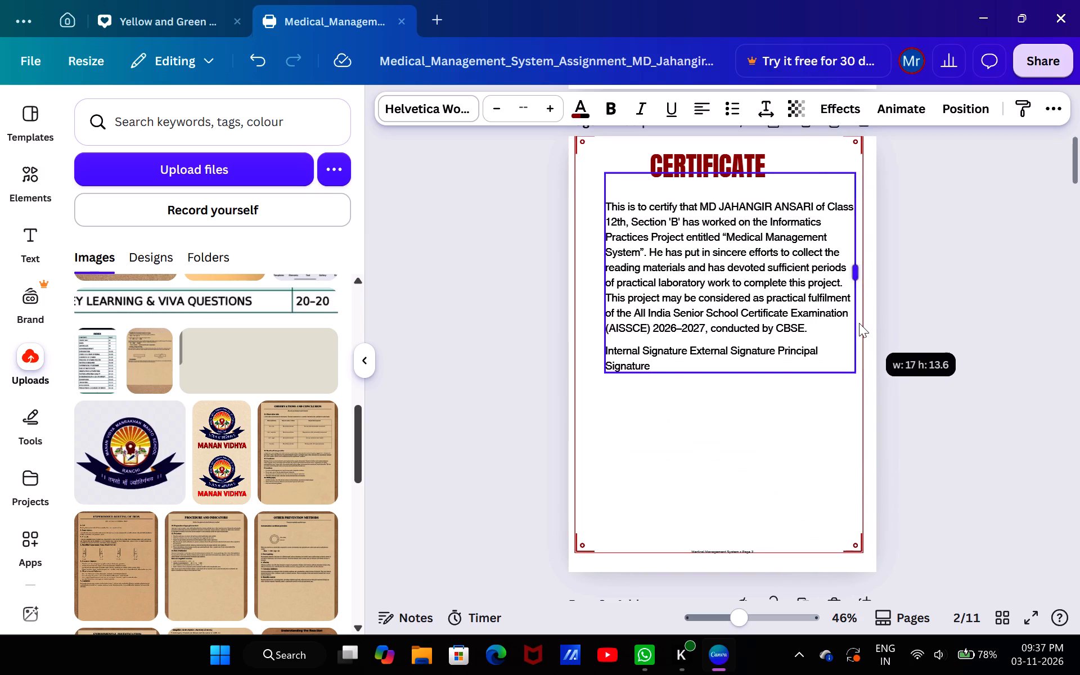
pyautogui.moveTo(859, 323); pyautogui.dragTo(848, 328)
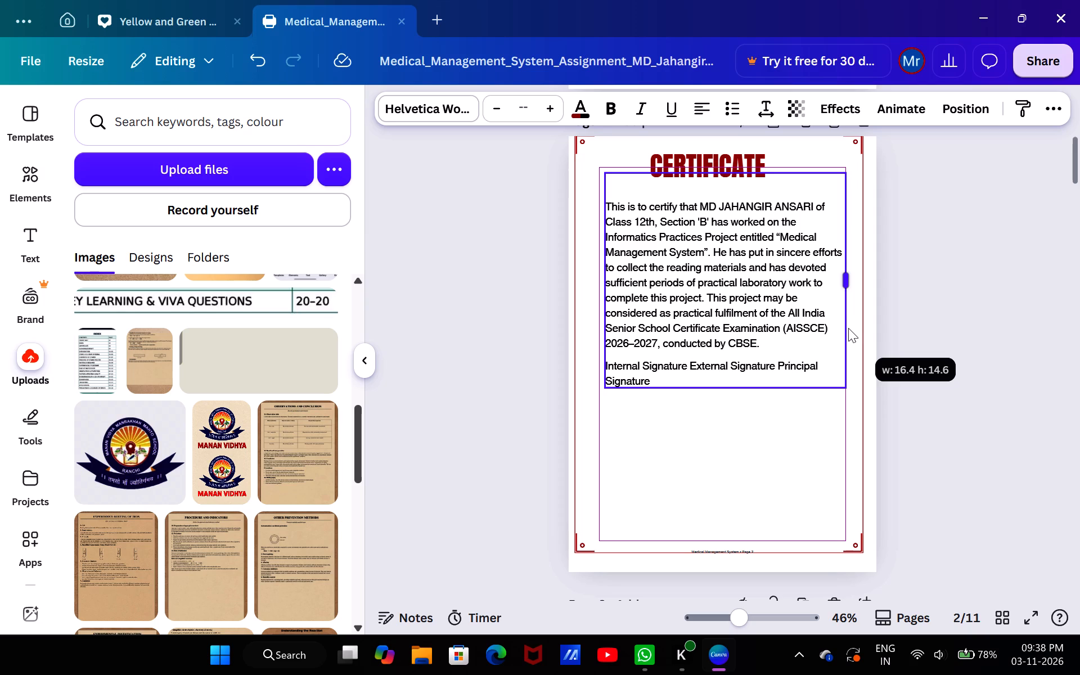
pyautogui.moveTo(848, 328); pyautogui.dragTo(862, 328)
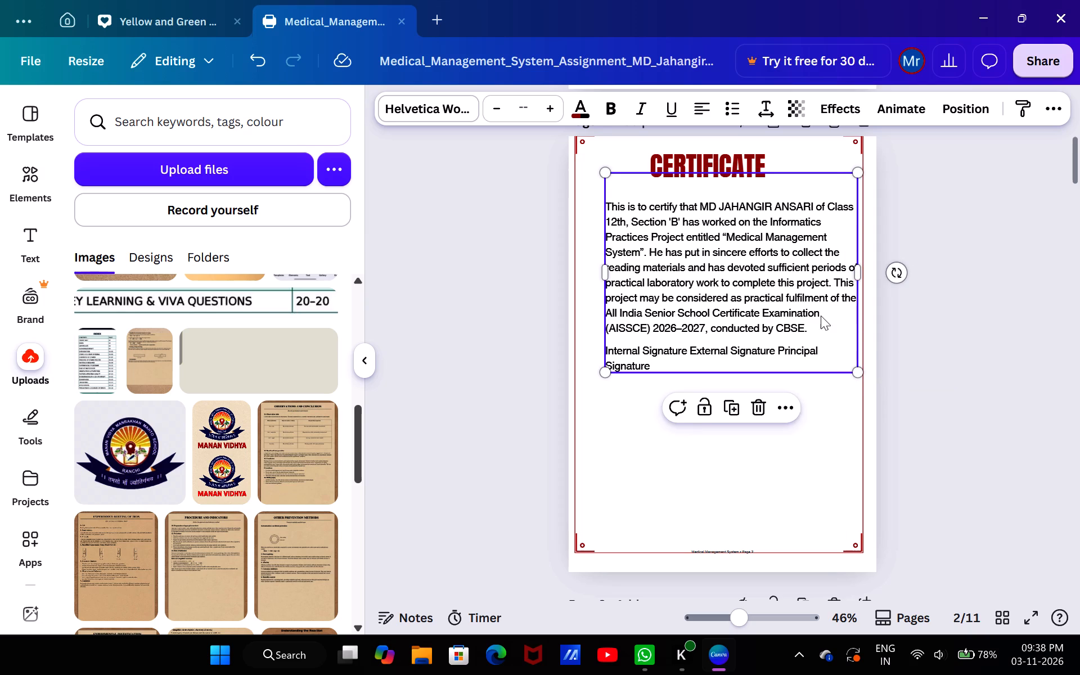
# Scale the certificate paragraph up slightly by extending its upper-left corner towards the border.
pyautogui.click(821, 316)
pyautogui.moveTo(821, 316); pyautogui.dragTo(838, 345)
pyautogui.click(838, 345)
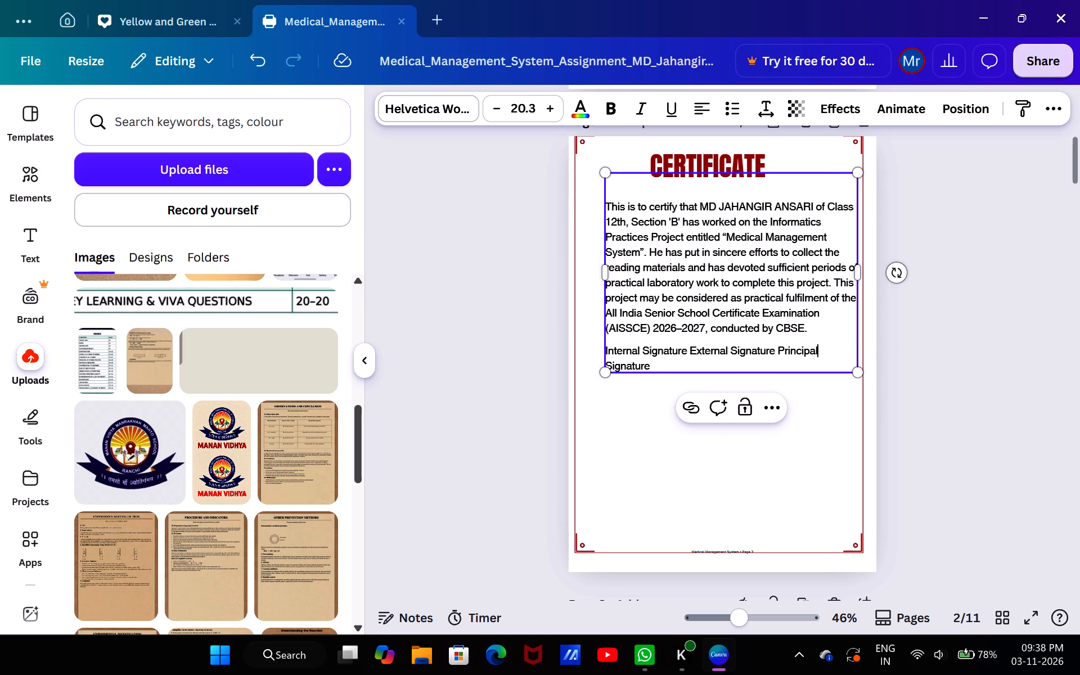
pyautogui.click(838, 345)
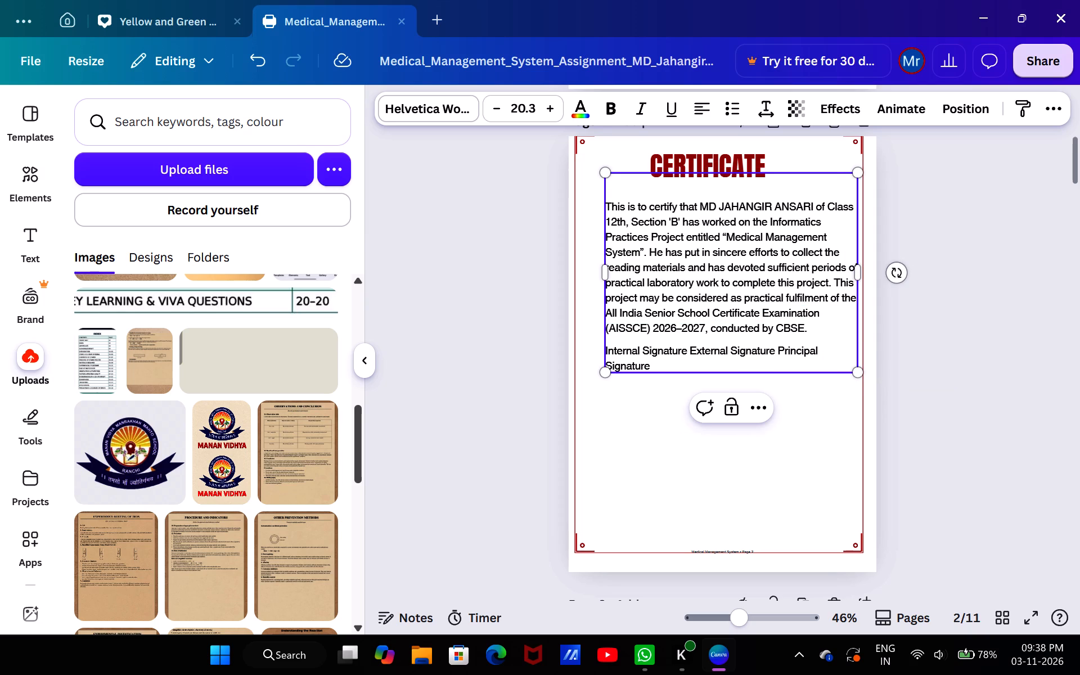
pyautogui.moveTo(637, 179); pyautogui.dragTo(632, 201)
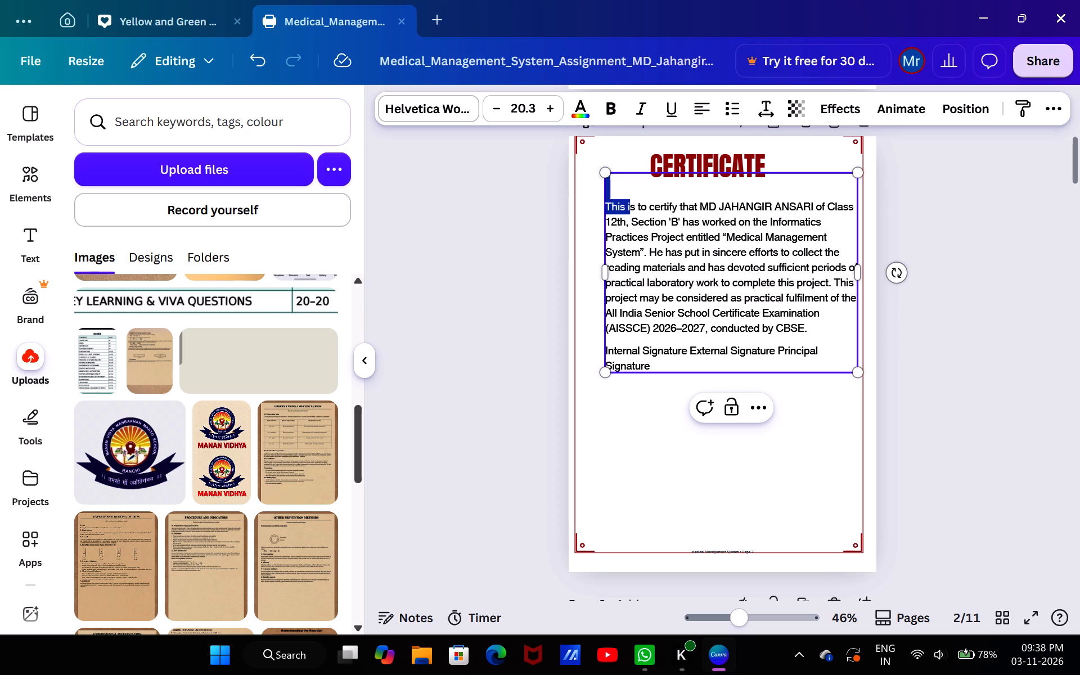
pyautogui.moveTo(632, 201); pyautogui.dragTo(604, 174)
pyautogui.moveTo(604, 174); pyautogui.dragTo(591, 189)
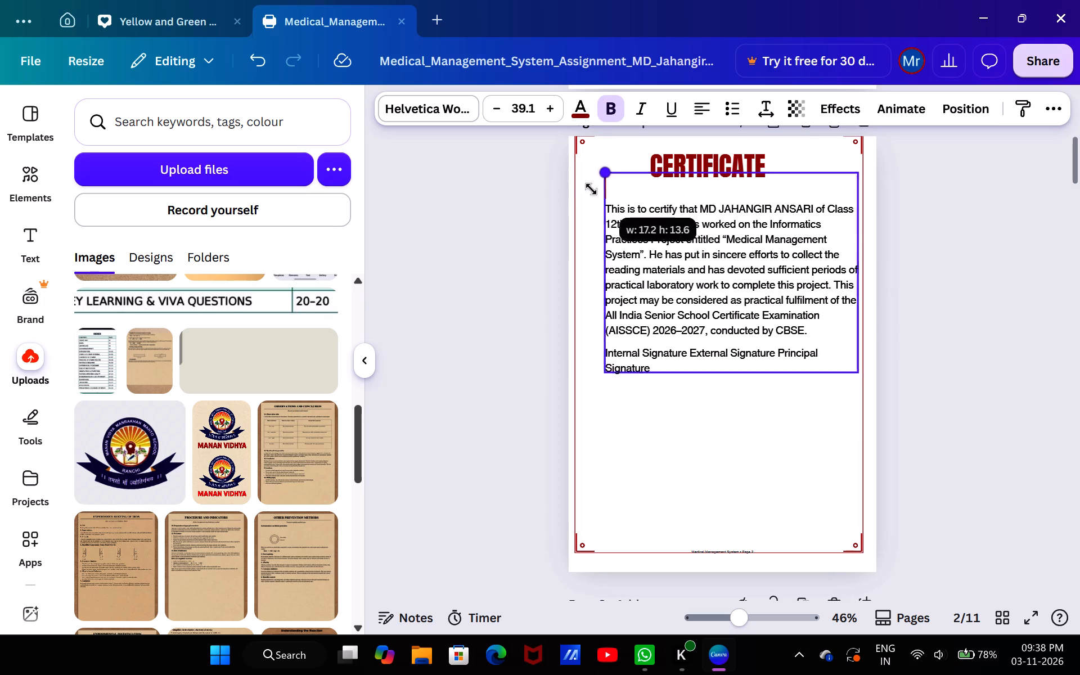
pyautogui.moveTo(591, 189); pyautogui.dragTo(566, 213)
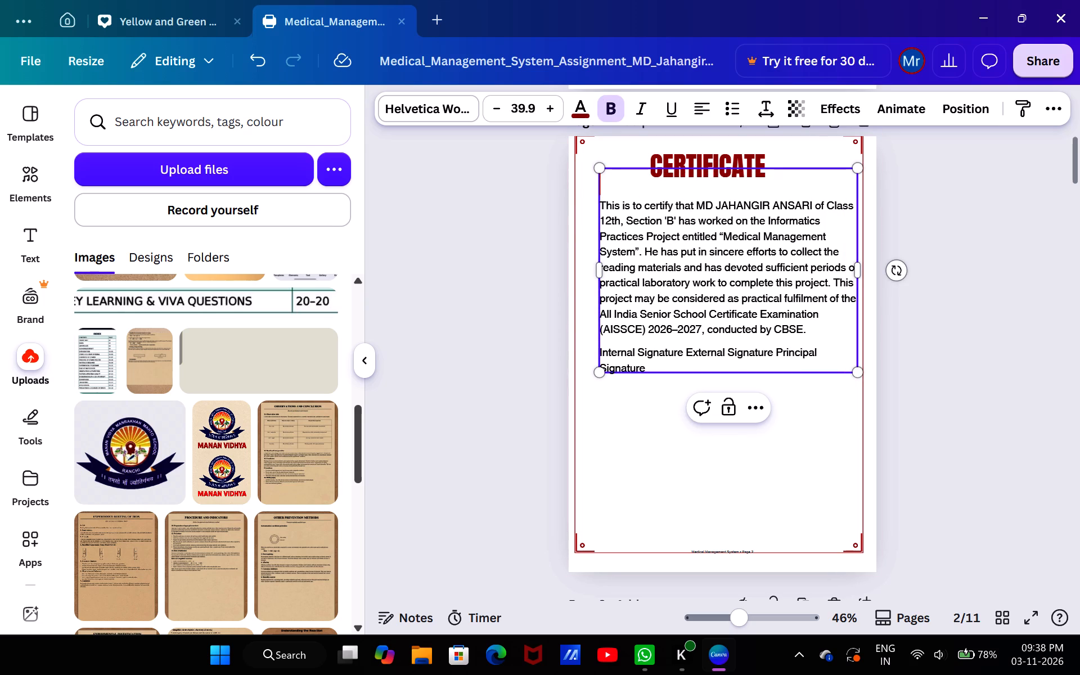
# Move the certificate paragraph down and slightly left so it sits clear of the CERTIFICATE heading.
pyautogui.click(688, 472)
pyautogui.click(678, 353)
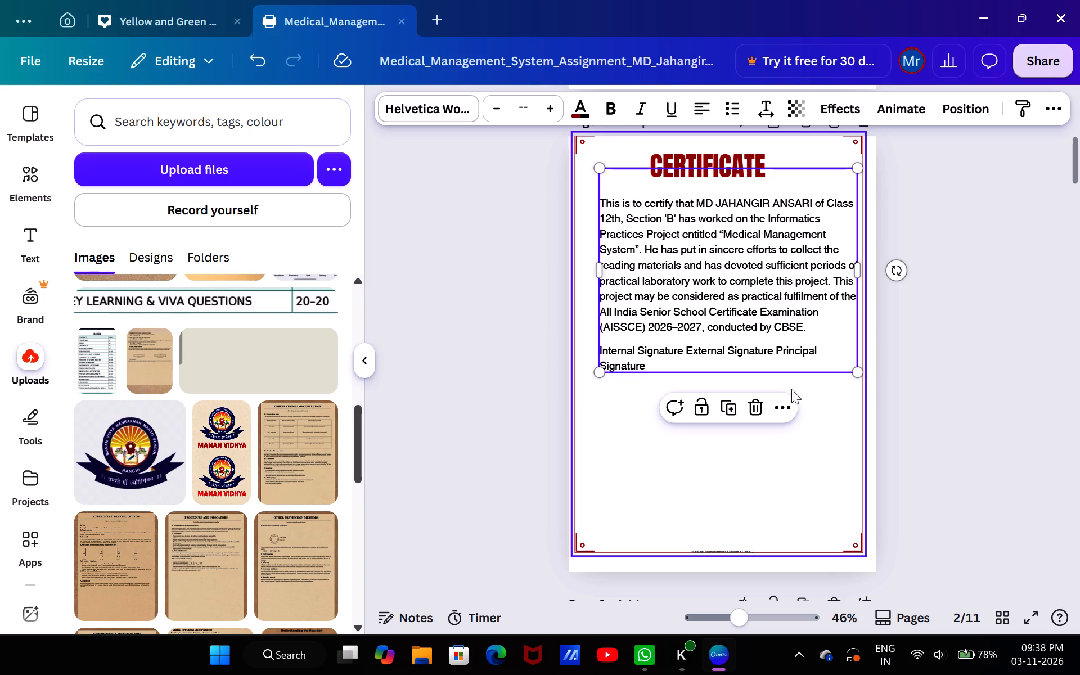
pyautogui.moveTo(768, 341); pyautogui.dragTo(764, 362)
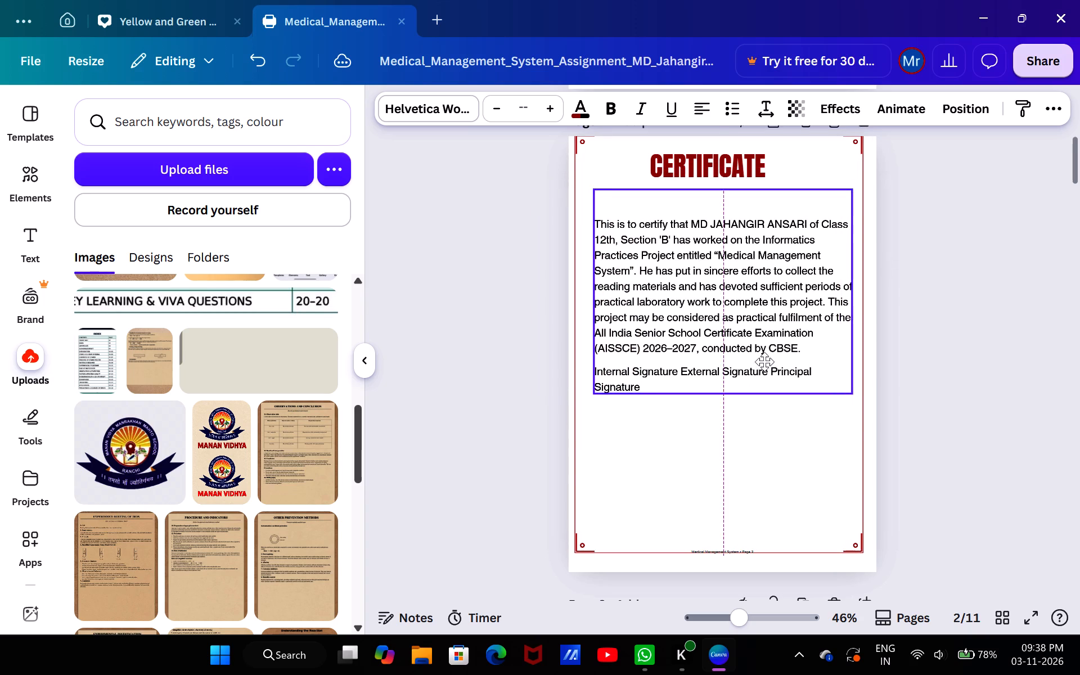
pyautogui.moveTo(764, 362); pyautogui.dragTo(758, 357)
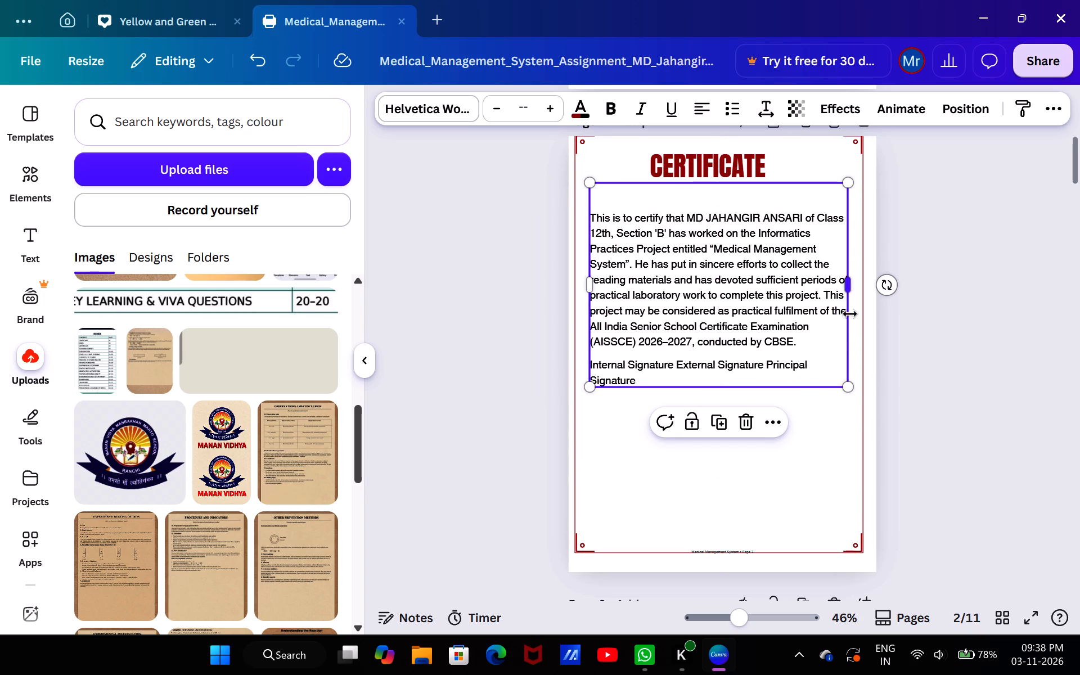
# Enlarge the certificate paragraph's text and narrow its box to about 18.4 wide, inside the page border.
pyautogui.moveTo(848, 384); pyautogui.dragTo(856, 423)
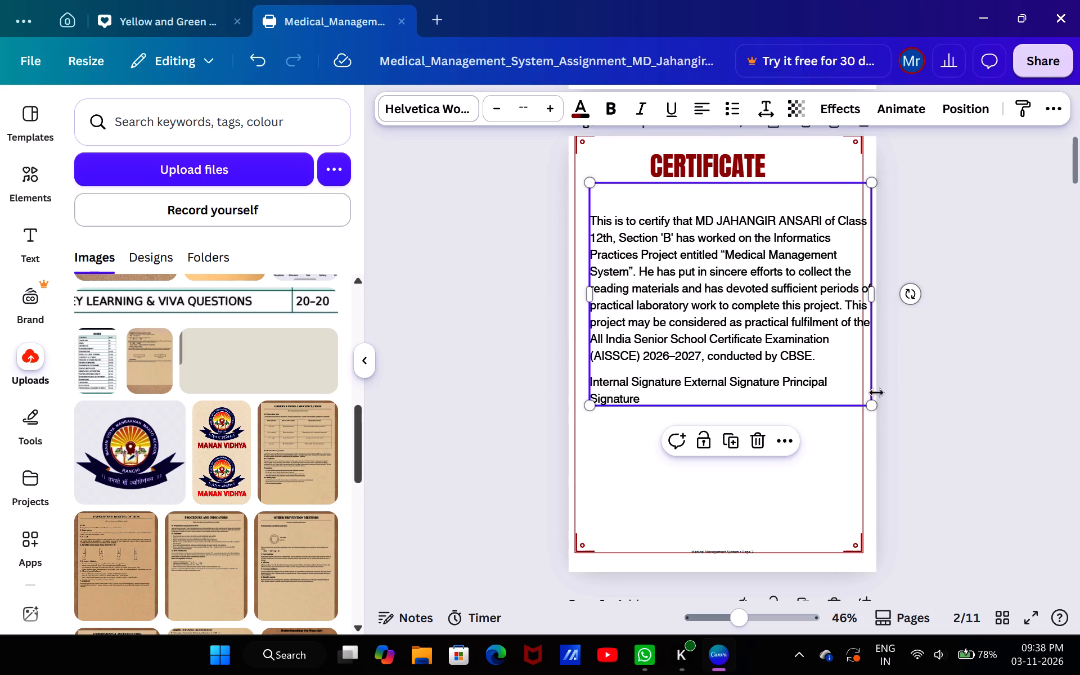
pyautogui.moveTo(875, 298); pyautogui.dragTo(859, 298)
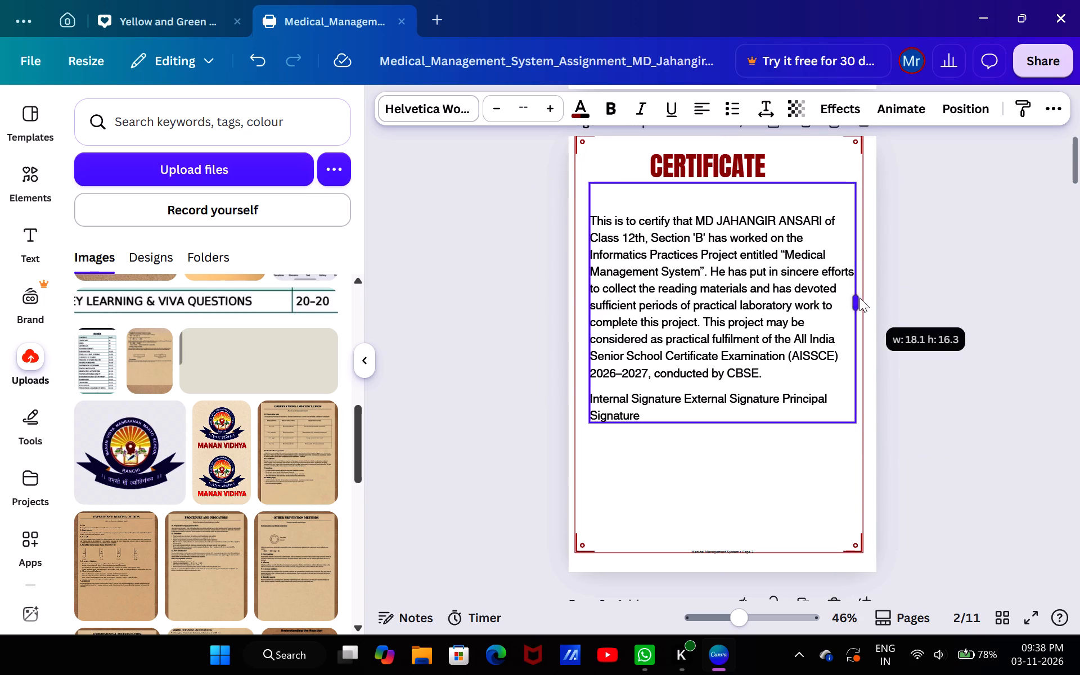
pyautogui.moveTo(859, 298); pyautogui.dragTo(862, 298)
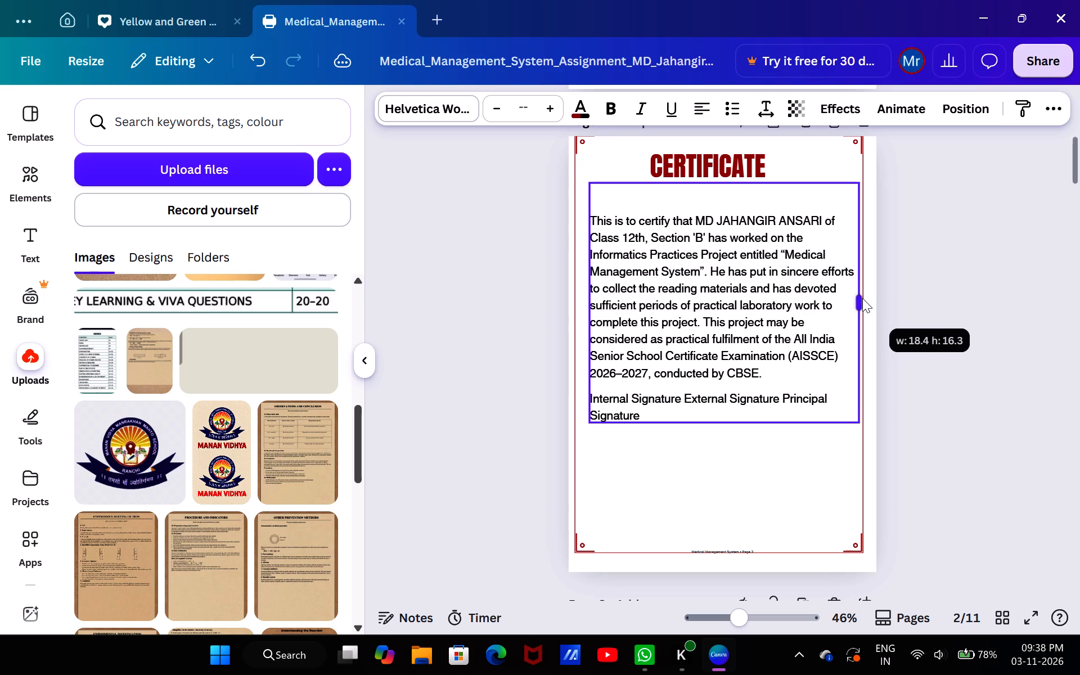
pyautogui.moveTo(862, 298); pyautogui.dragTo(862, 299)
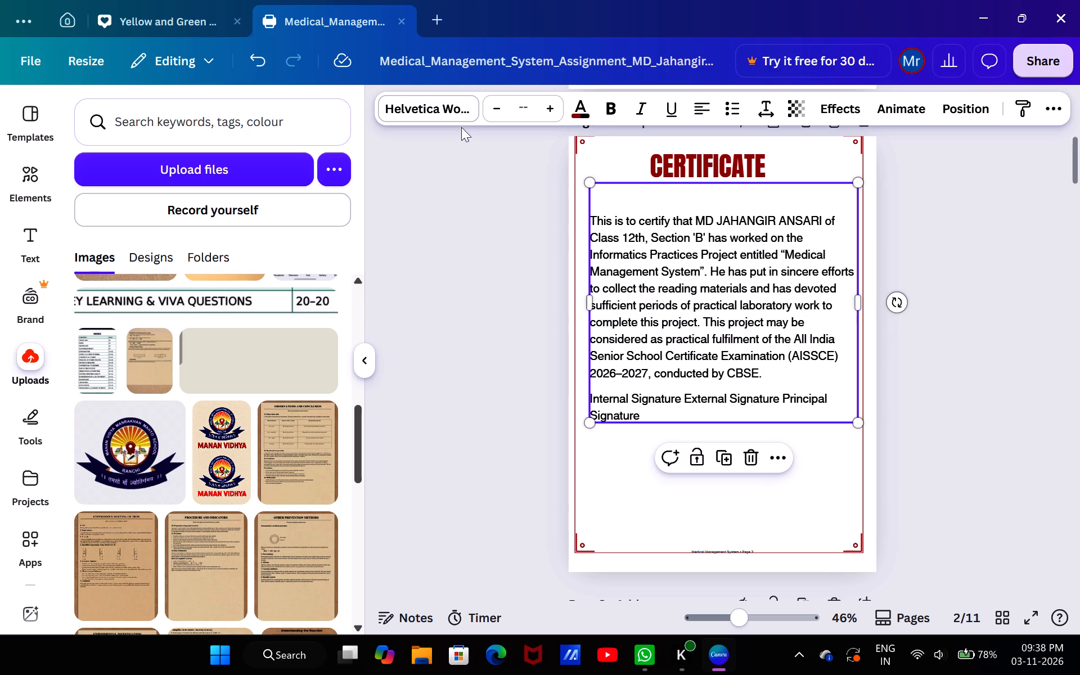
# Try League Spartan on the certificate paragraph and change its font to Archivo Black.
pyautogui.click(454, 121)
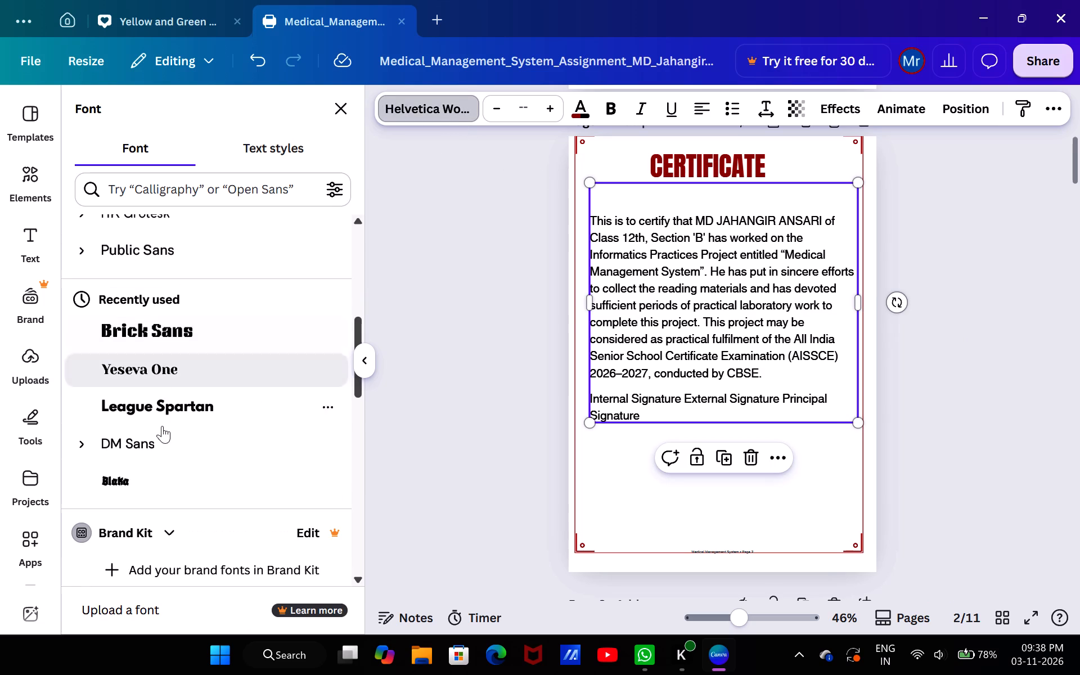
pyautogui.click(188, 408)
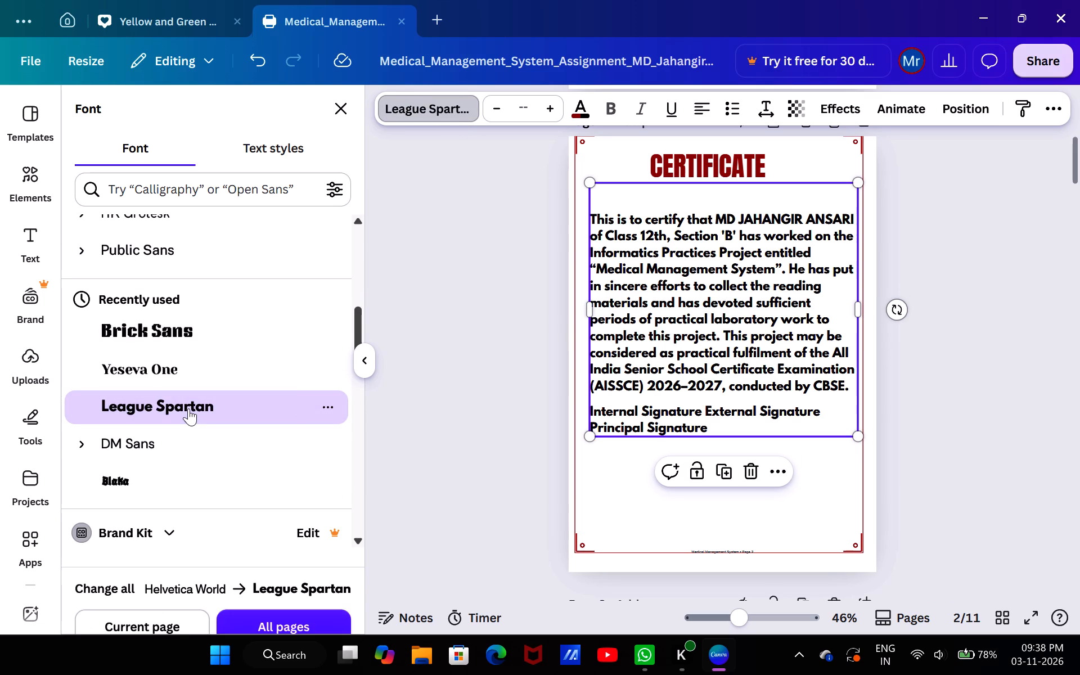
pyautogui.scroll(-3, 179, 447)
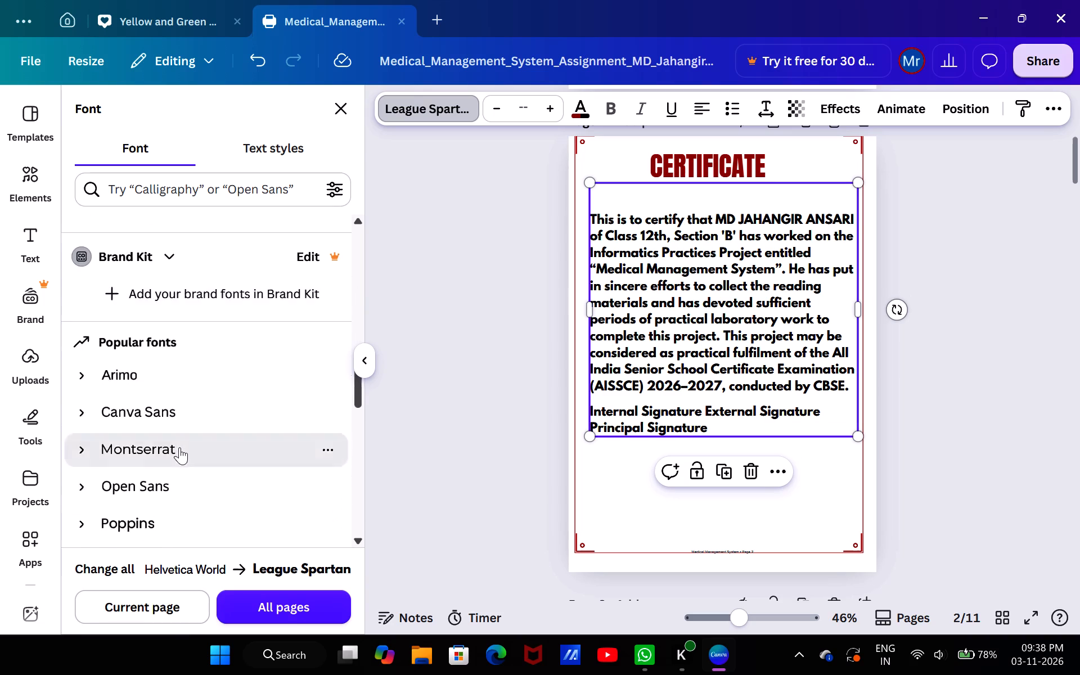
pyautogui.scroll(-1, 179, 447)
pyautogui.scroll(1, 179, 447)
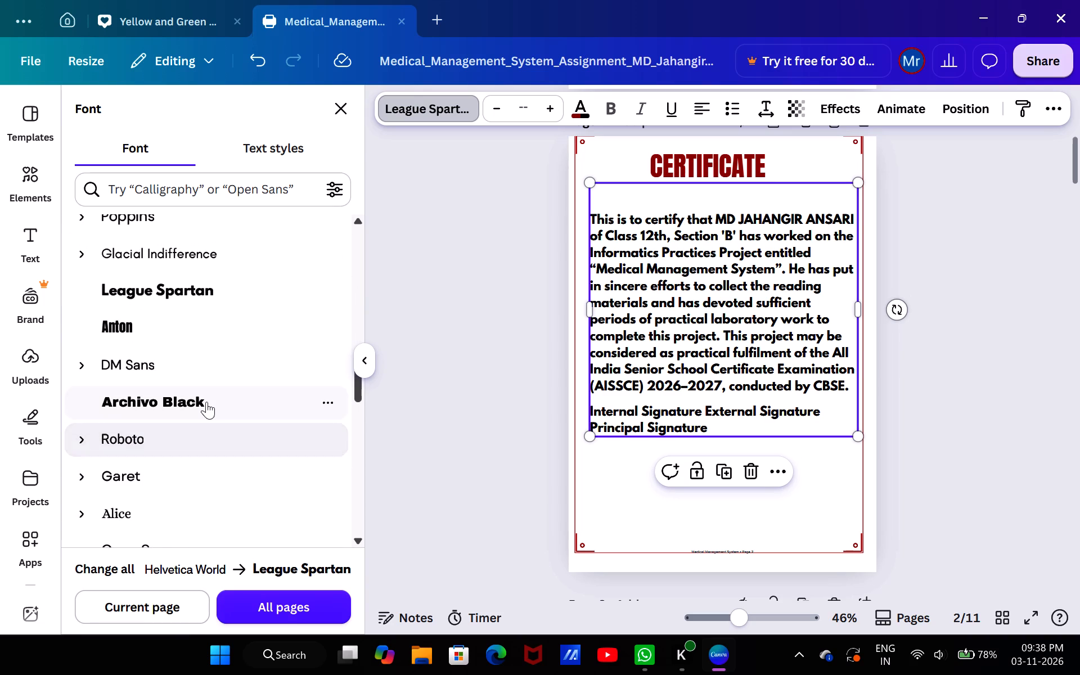
pyautogui.click(206, 402)
pyautogui.scroll(-1, 206, 402)
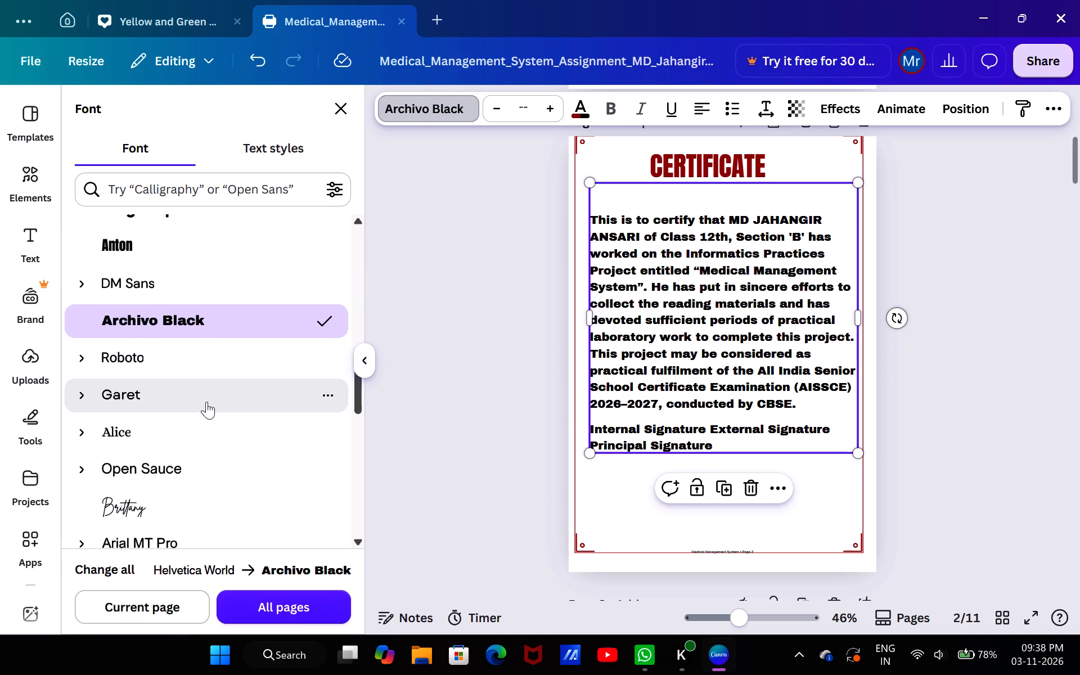
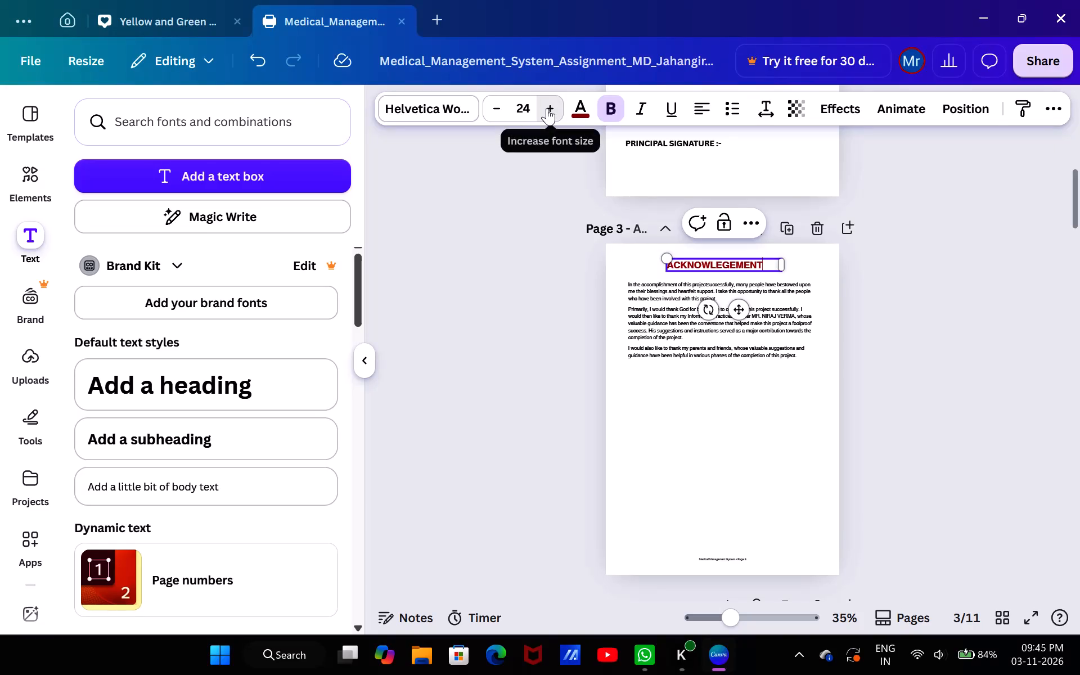
# Enlarge the ACKNOWLEGEMENT heading on page 3 to size 32, widen its box to fit one line, and centre it above the text.
pyautogui.tripleClick(547, 108)
pyautogui.tripleClick(547, 108)
pyautogui.doubleClick(547, 108)
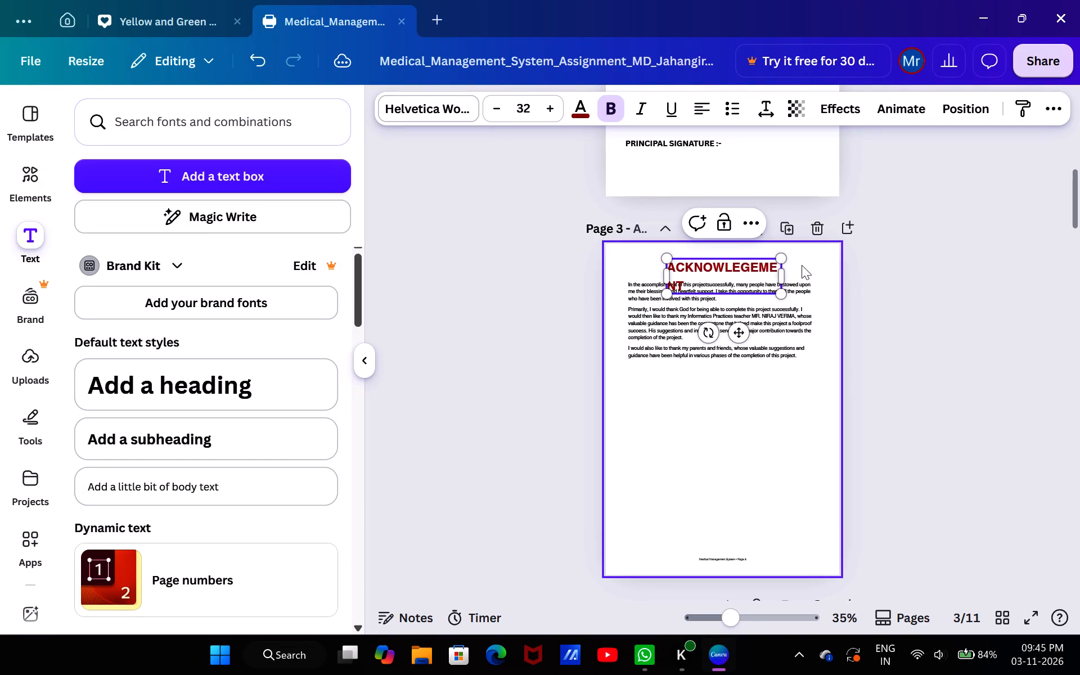
pyautogui.moveTo(782, 283); pyautogui.dragTo(808, 280)
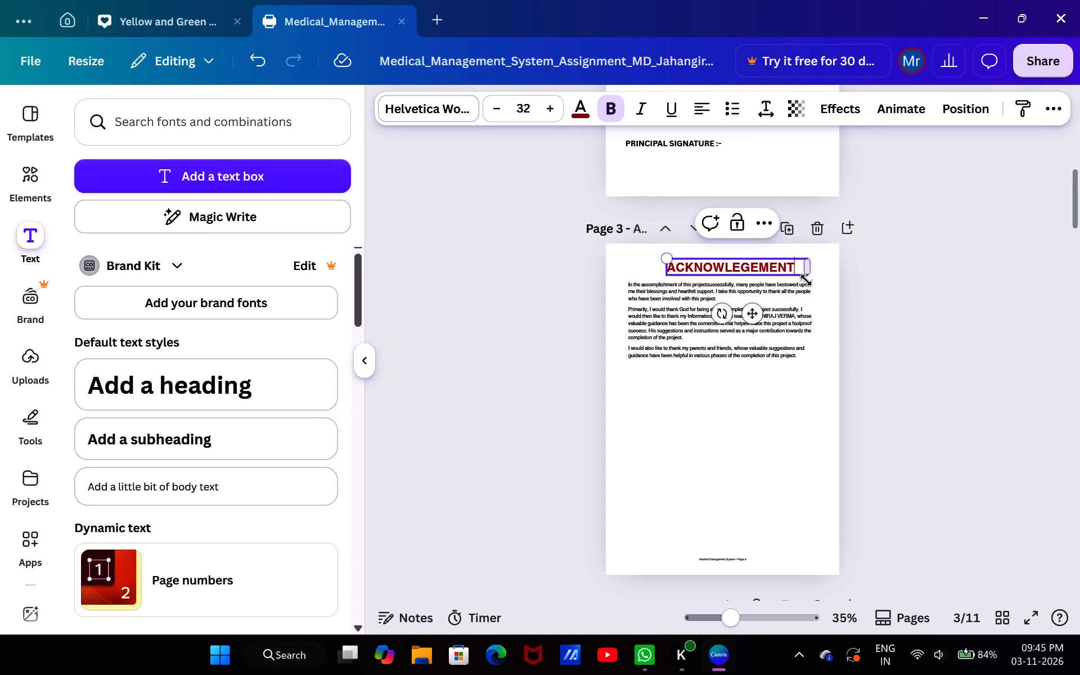
pyautogui.moveTo(756, 316); pyautogui.dragTo(748, 311)
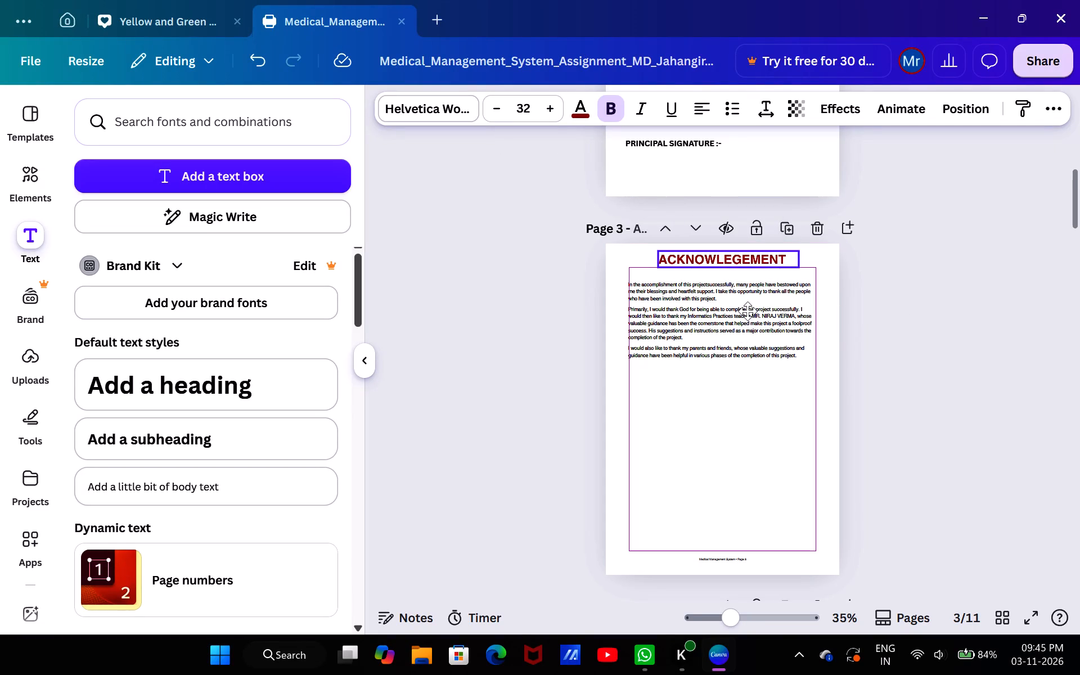
pyautogui.moveTo(748, 311); pyautogui.dragTo(744, 314)
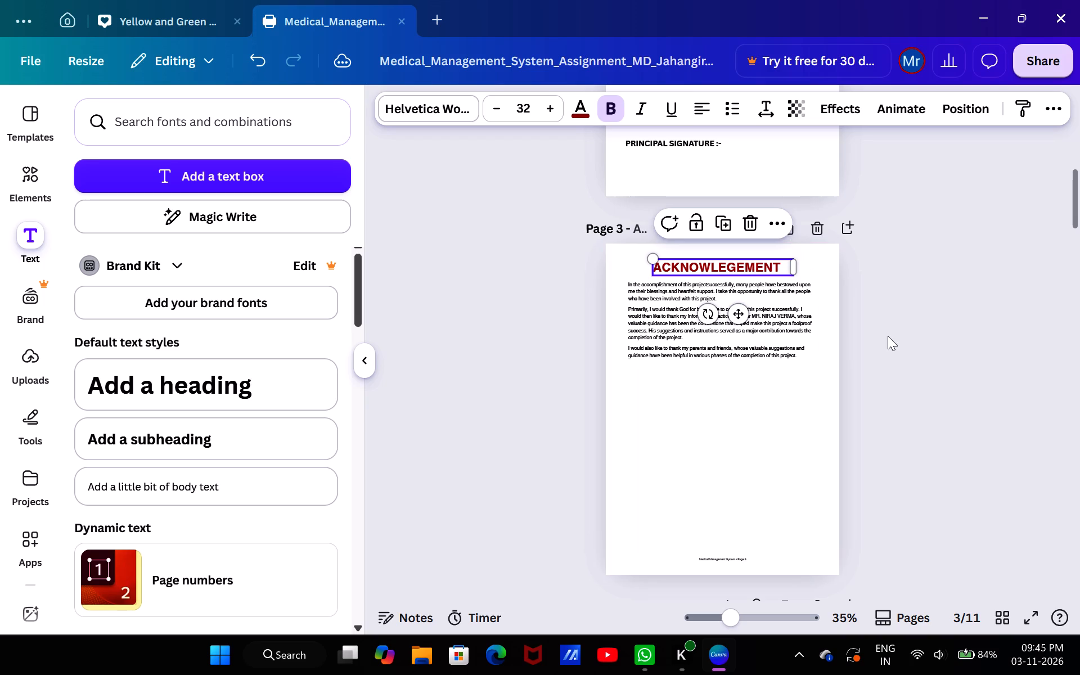
pyautogui.click(888, 336)
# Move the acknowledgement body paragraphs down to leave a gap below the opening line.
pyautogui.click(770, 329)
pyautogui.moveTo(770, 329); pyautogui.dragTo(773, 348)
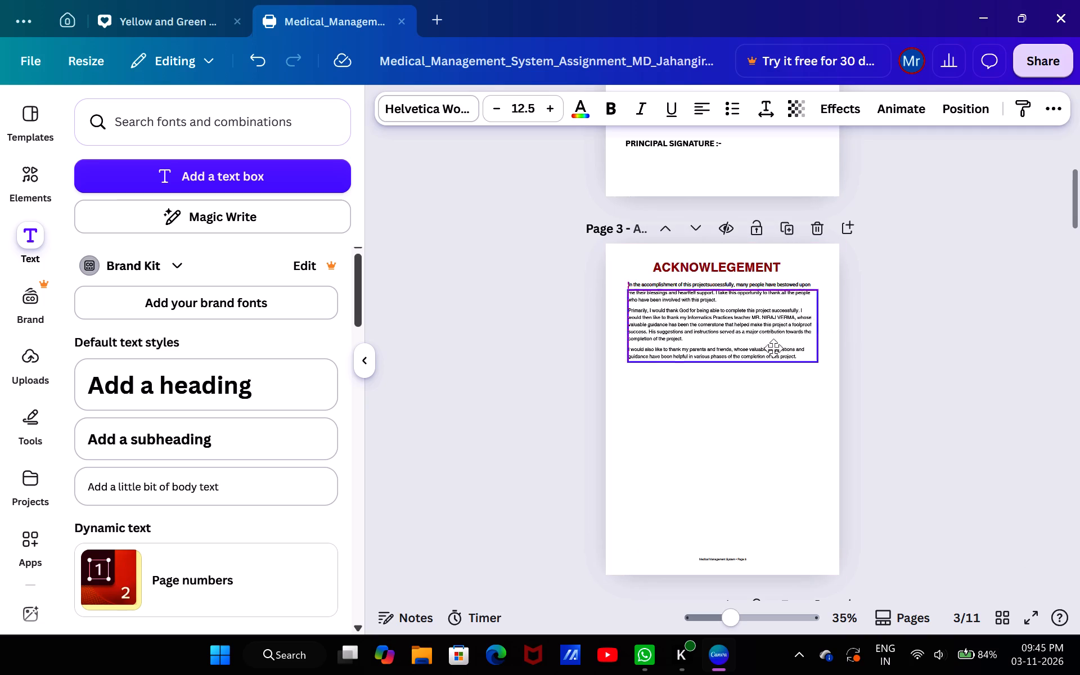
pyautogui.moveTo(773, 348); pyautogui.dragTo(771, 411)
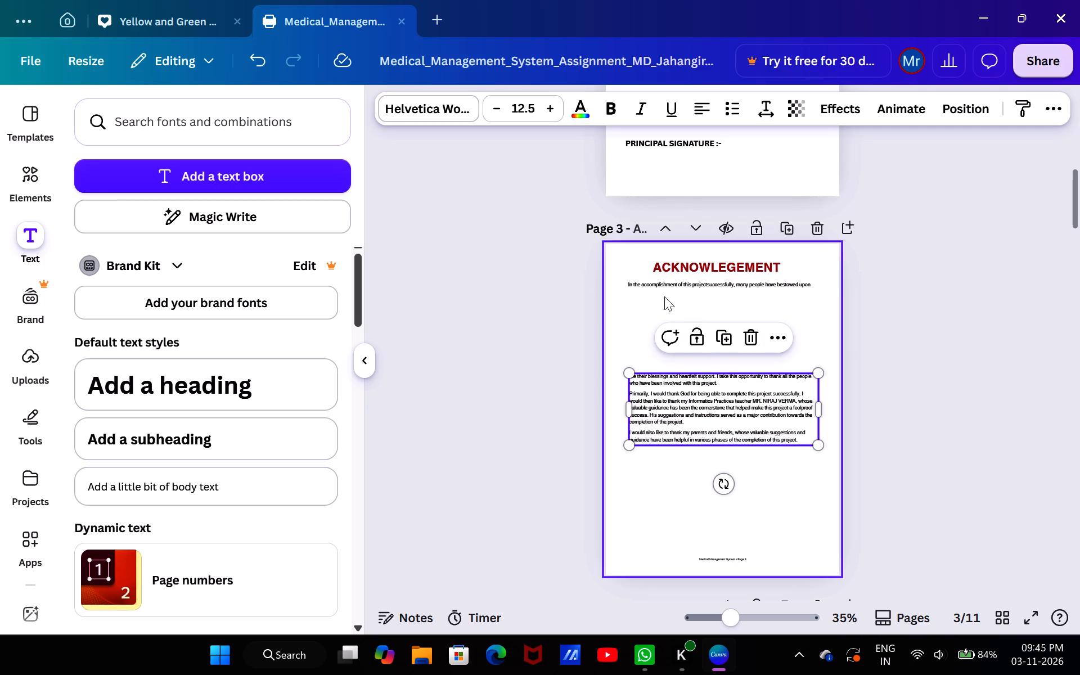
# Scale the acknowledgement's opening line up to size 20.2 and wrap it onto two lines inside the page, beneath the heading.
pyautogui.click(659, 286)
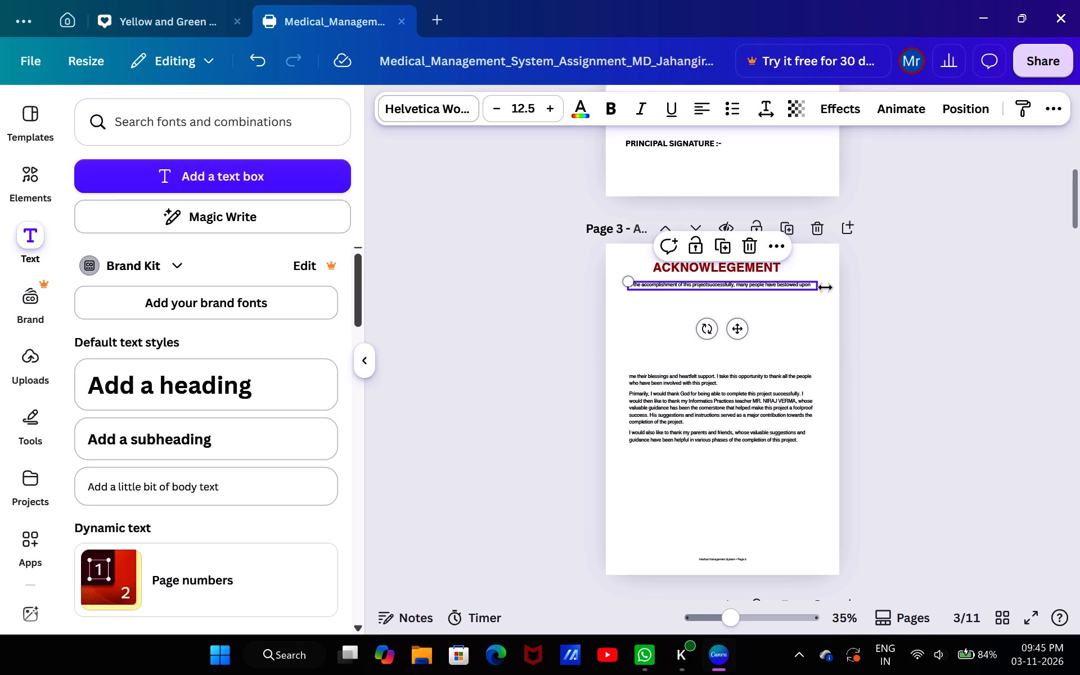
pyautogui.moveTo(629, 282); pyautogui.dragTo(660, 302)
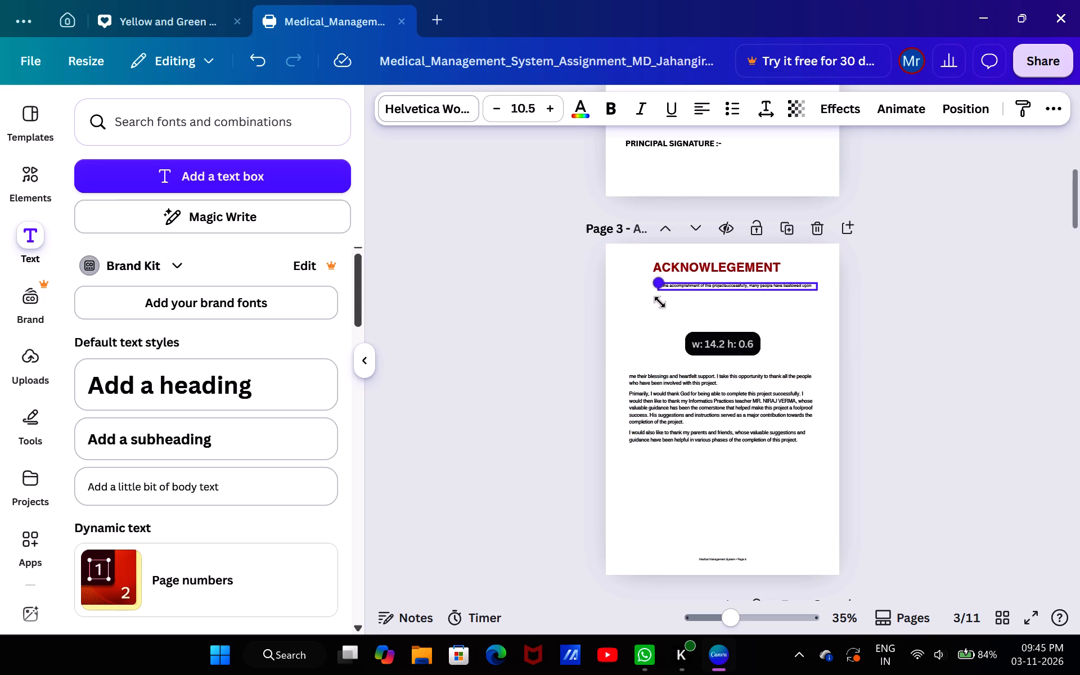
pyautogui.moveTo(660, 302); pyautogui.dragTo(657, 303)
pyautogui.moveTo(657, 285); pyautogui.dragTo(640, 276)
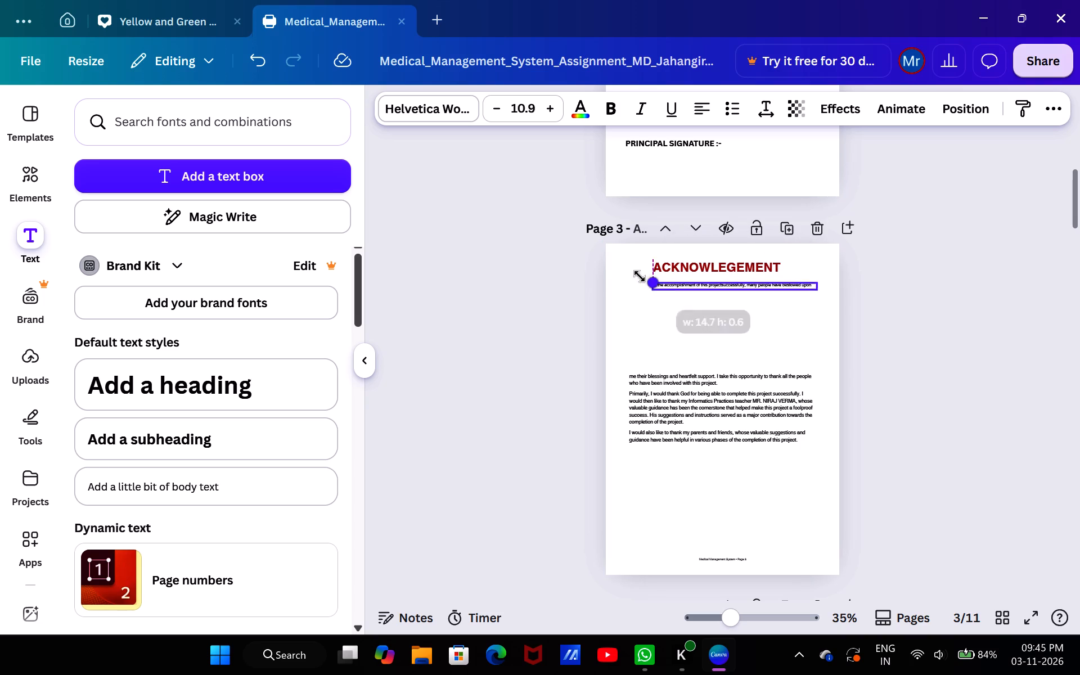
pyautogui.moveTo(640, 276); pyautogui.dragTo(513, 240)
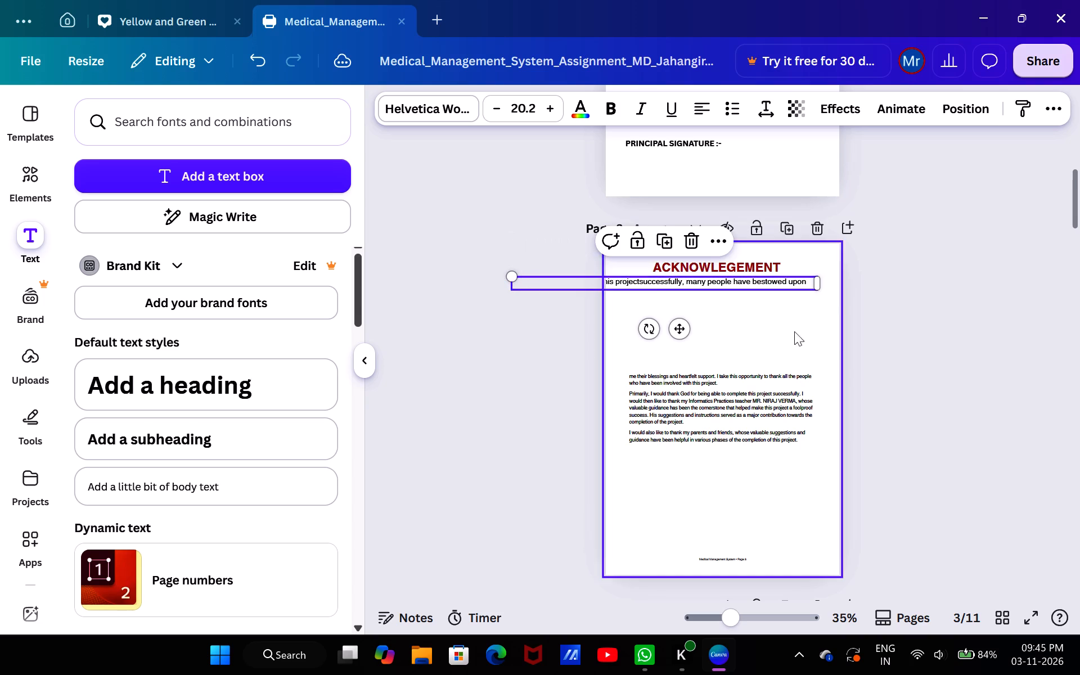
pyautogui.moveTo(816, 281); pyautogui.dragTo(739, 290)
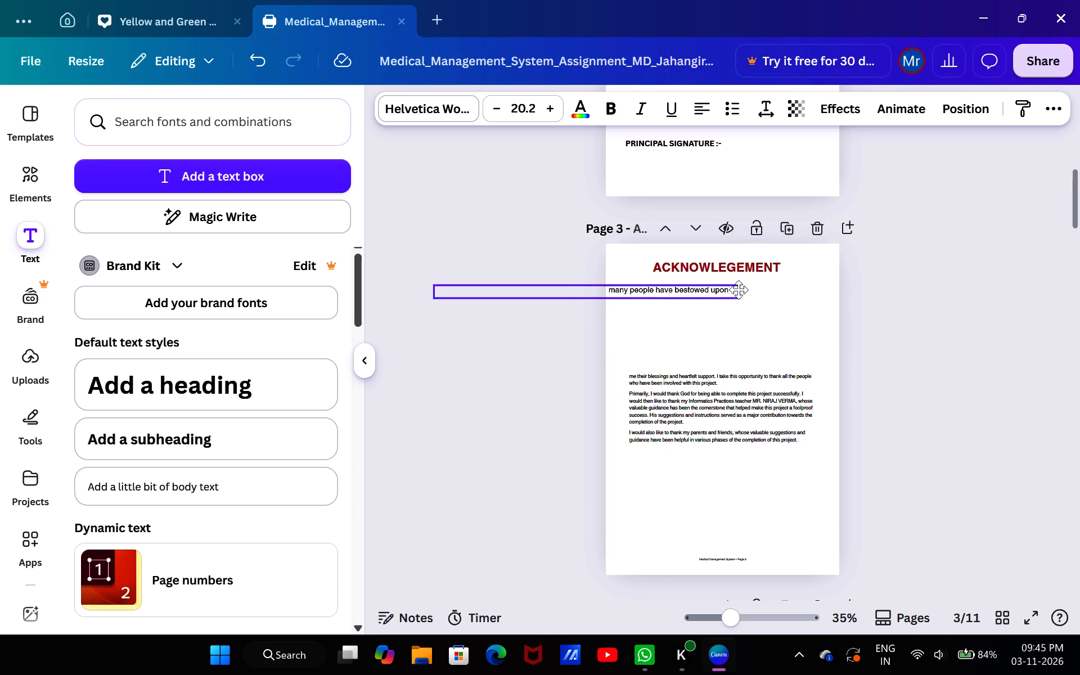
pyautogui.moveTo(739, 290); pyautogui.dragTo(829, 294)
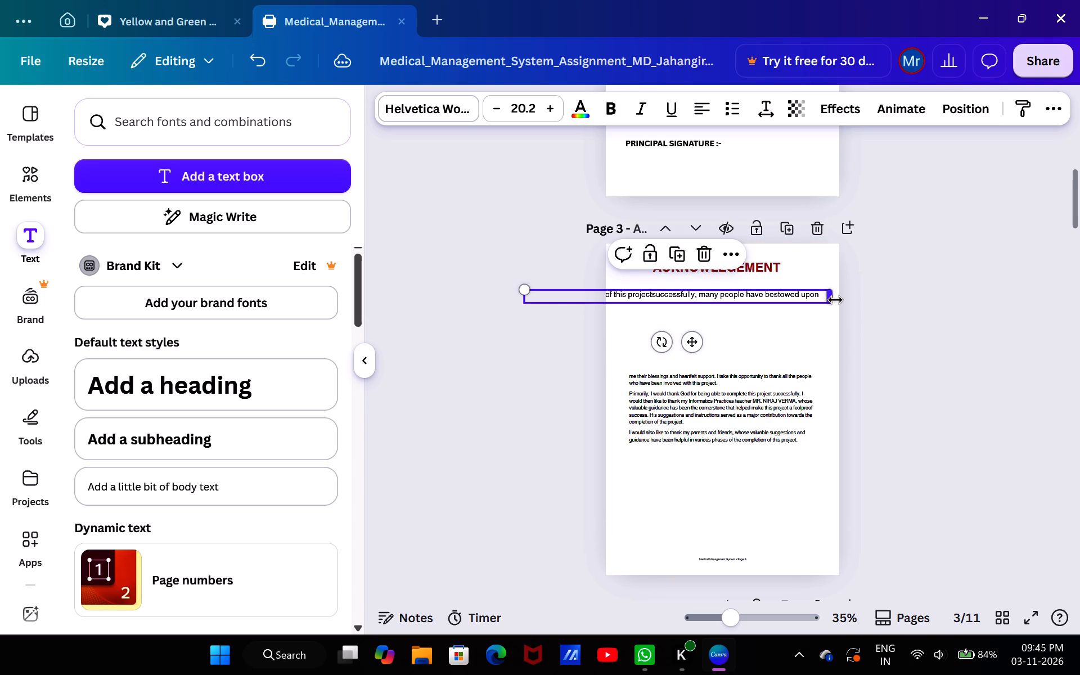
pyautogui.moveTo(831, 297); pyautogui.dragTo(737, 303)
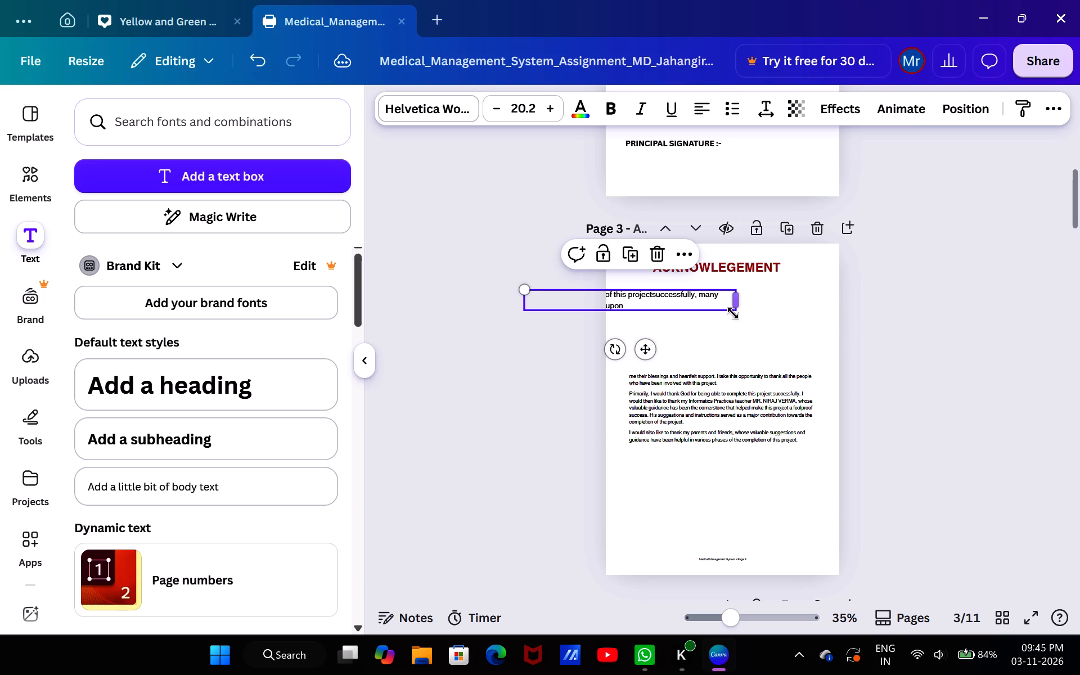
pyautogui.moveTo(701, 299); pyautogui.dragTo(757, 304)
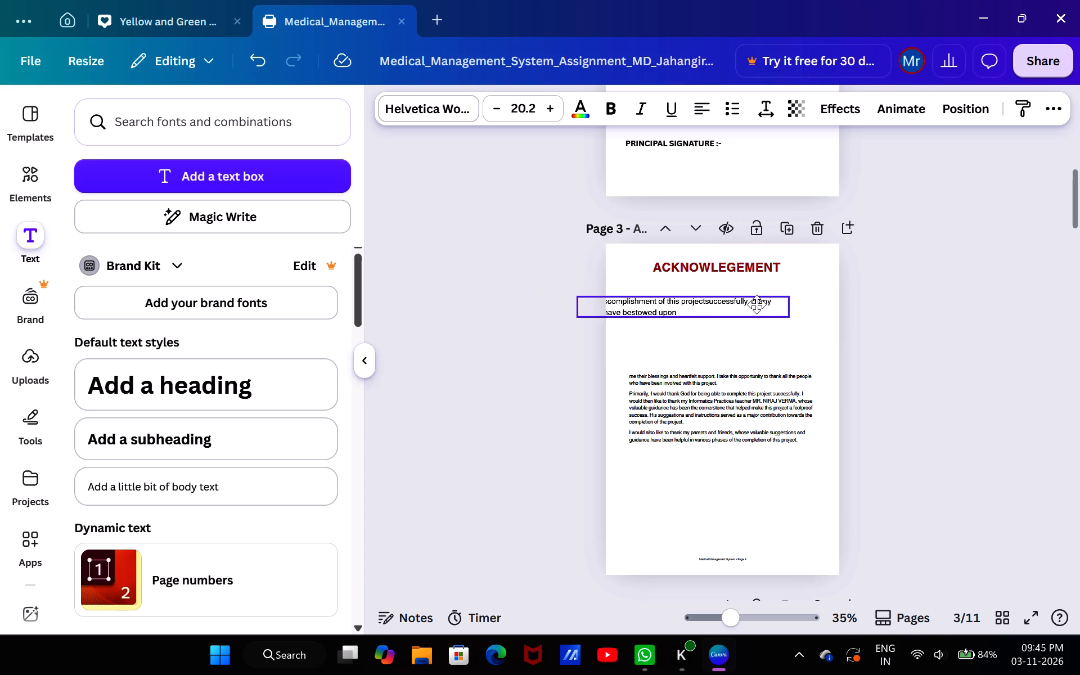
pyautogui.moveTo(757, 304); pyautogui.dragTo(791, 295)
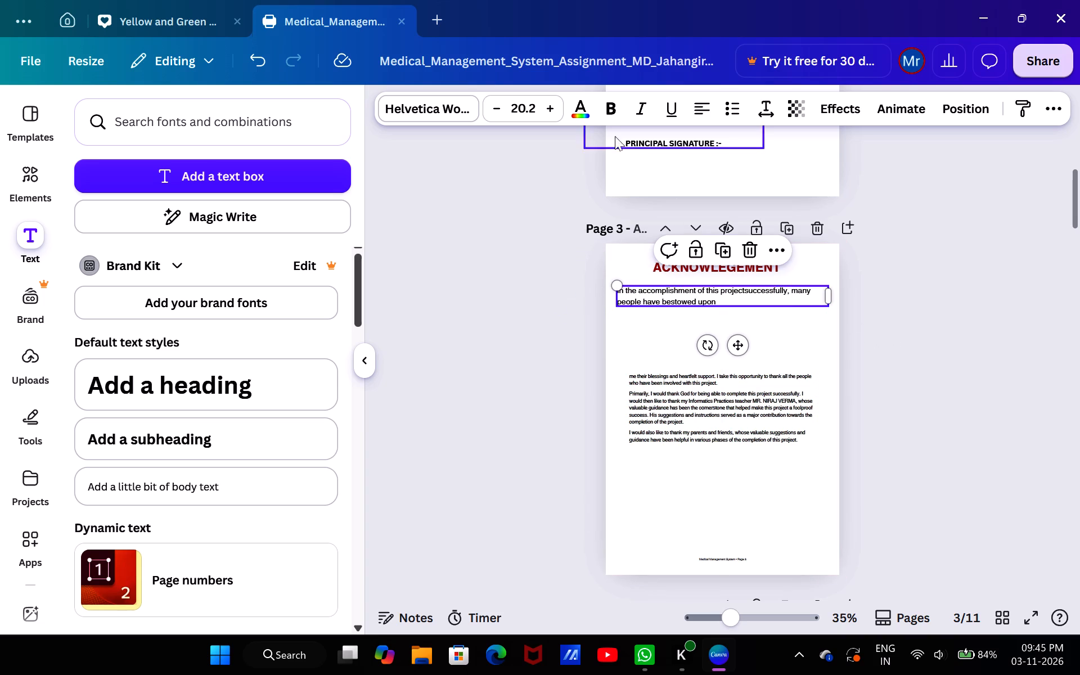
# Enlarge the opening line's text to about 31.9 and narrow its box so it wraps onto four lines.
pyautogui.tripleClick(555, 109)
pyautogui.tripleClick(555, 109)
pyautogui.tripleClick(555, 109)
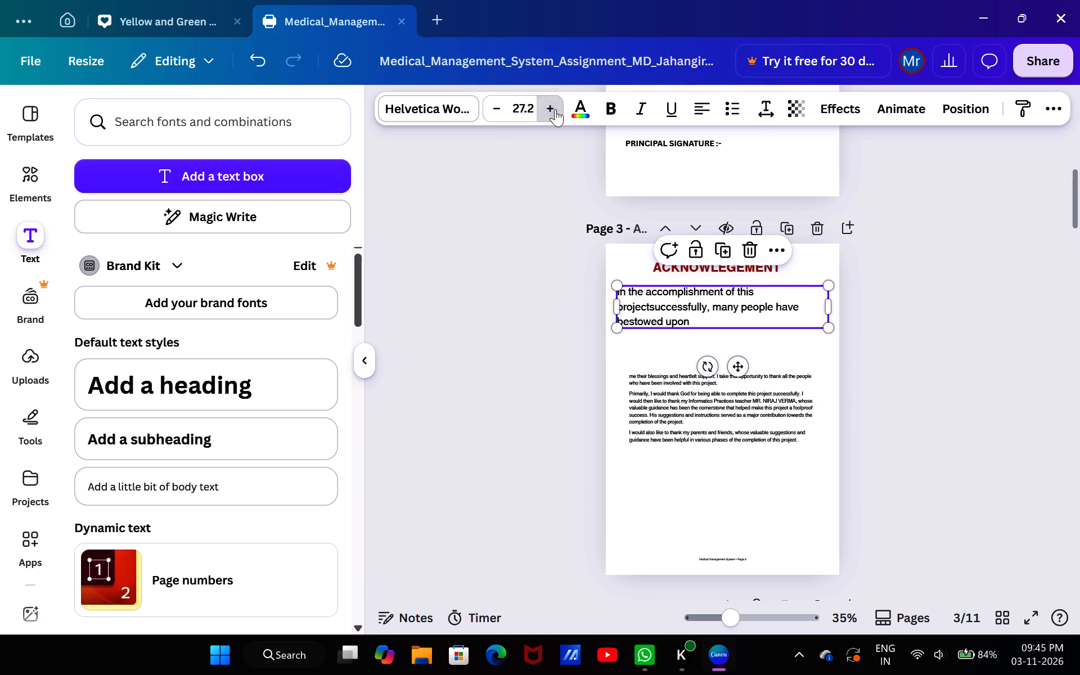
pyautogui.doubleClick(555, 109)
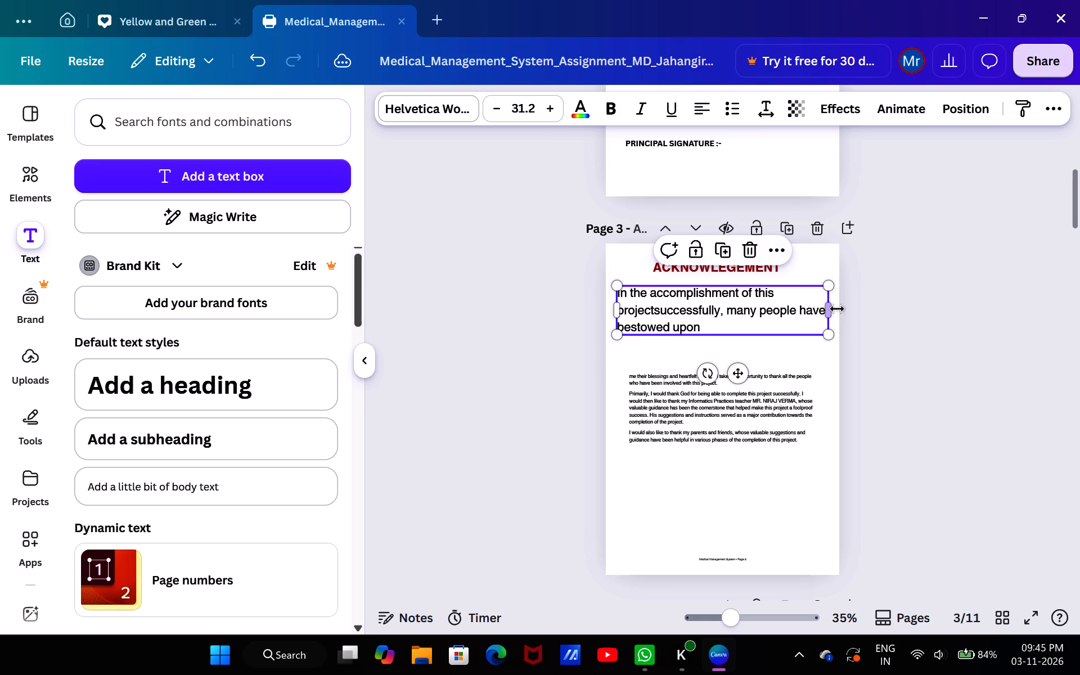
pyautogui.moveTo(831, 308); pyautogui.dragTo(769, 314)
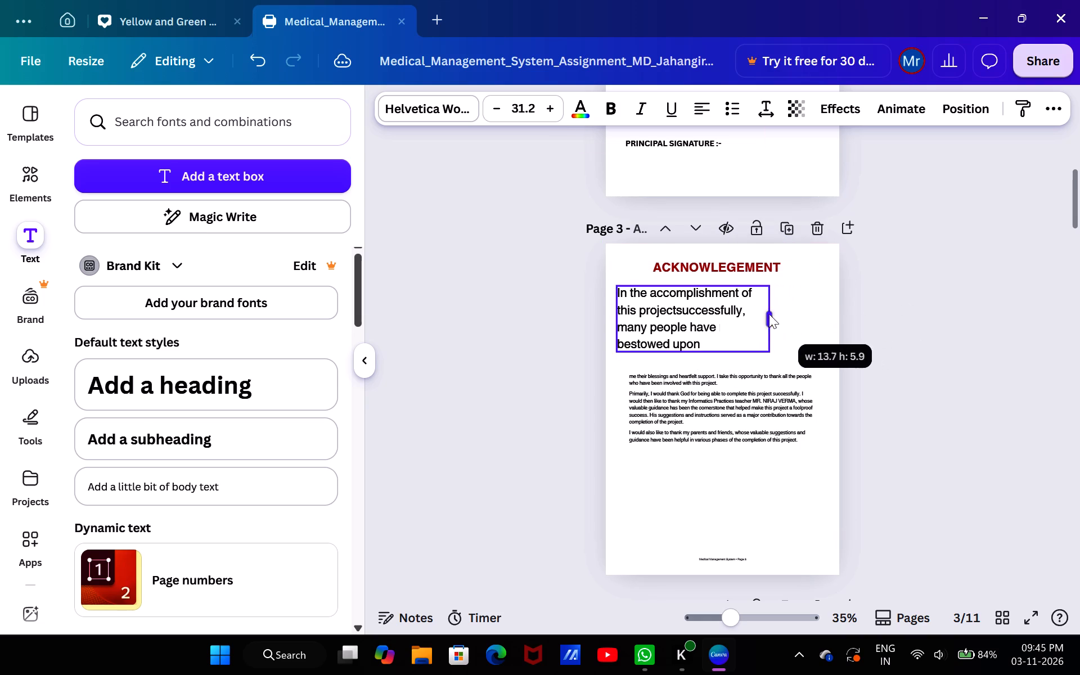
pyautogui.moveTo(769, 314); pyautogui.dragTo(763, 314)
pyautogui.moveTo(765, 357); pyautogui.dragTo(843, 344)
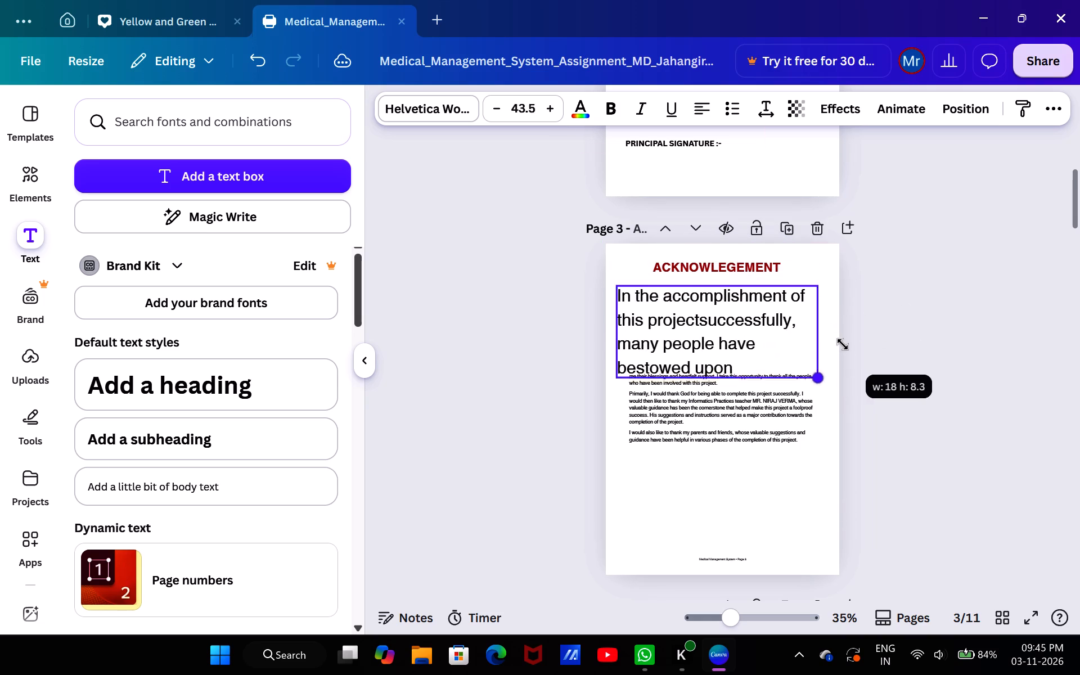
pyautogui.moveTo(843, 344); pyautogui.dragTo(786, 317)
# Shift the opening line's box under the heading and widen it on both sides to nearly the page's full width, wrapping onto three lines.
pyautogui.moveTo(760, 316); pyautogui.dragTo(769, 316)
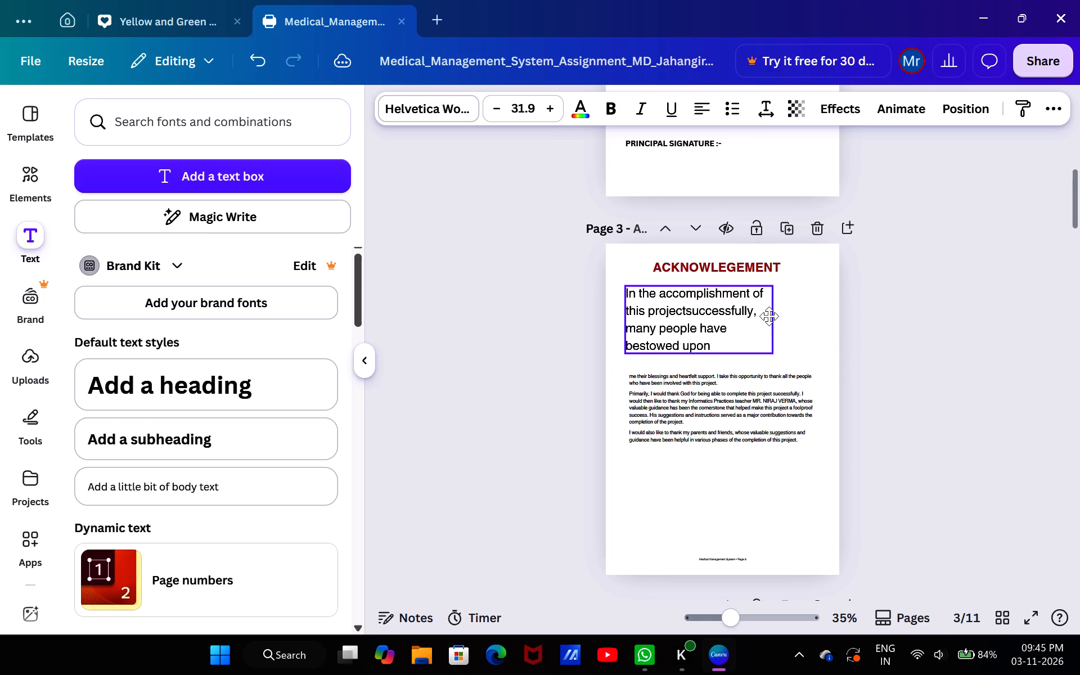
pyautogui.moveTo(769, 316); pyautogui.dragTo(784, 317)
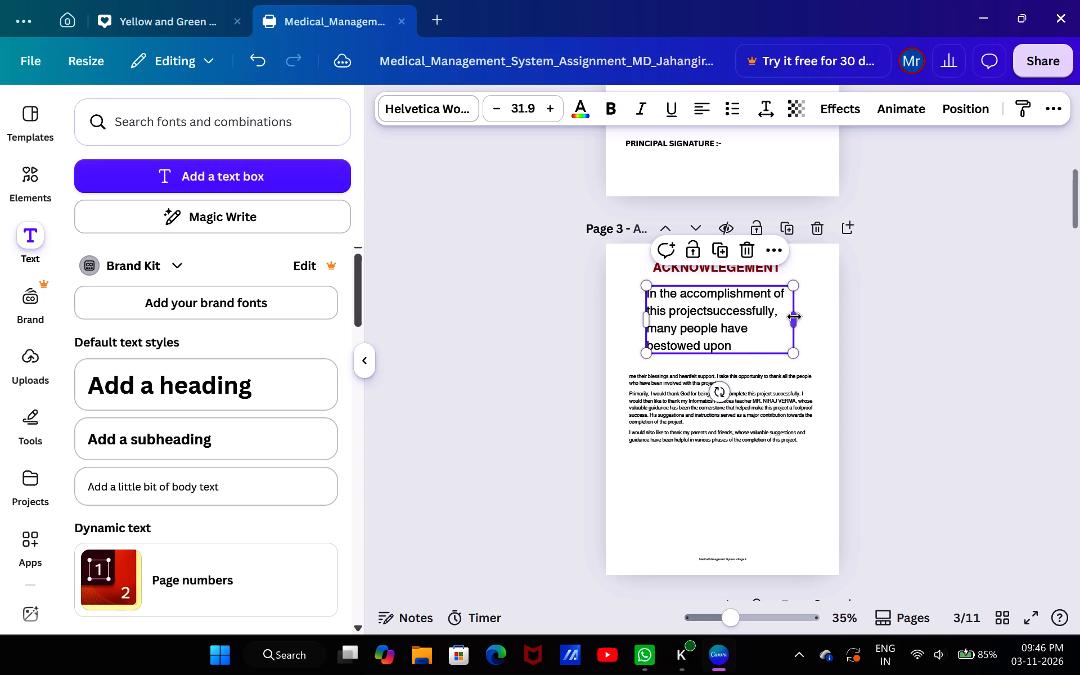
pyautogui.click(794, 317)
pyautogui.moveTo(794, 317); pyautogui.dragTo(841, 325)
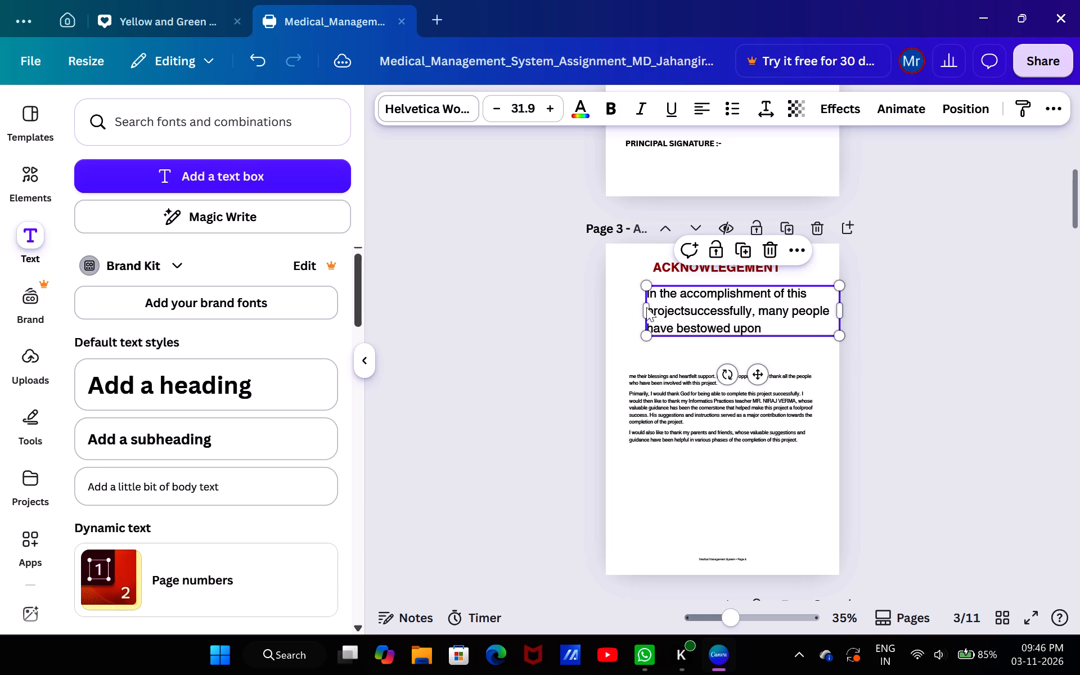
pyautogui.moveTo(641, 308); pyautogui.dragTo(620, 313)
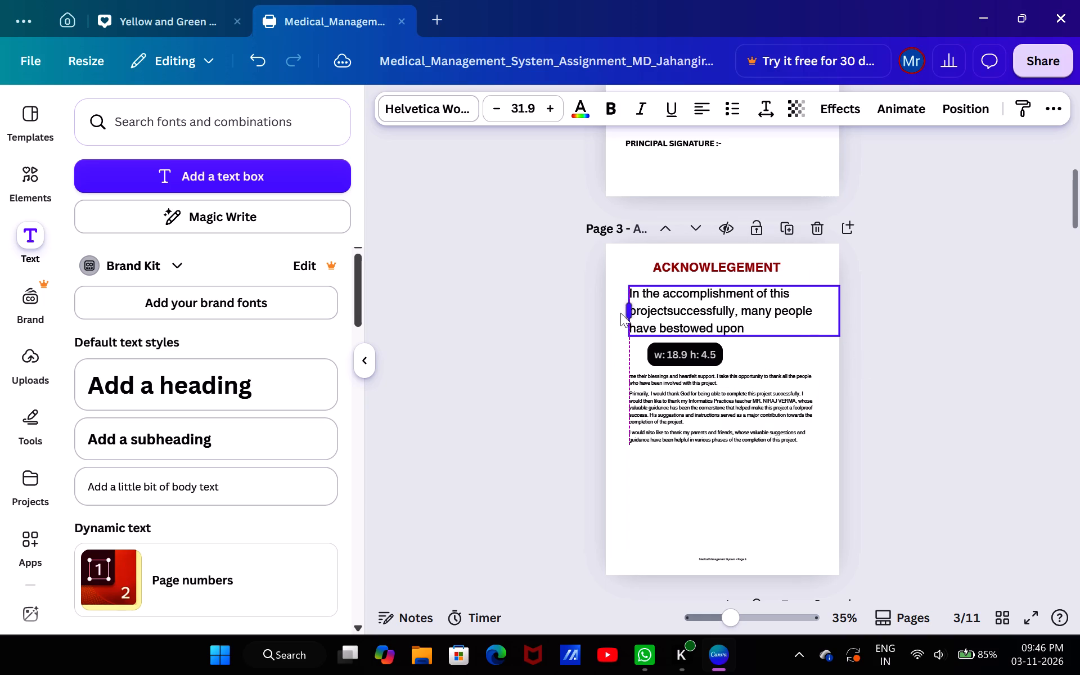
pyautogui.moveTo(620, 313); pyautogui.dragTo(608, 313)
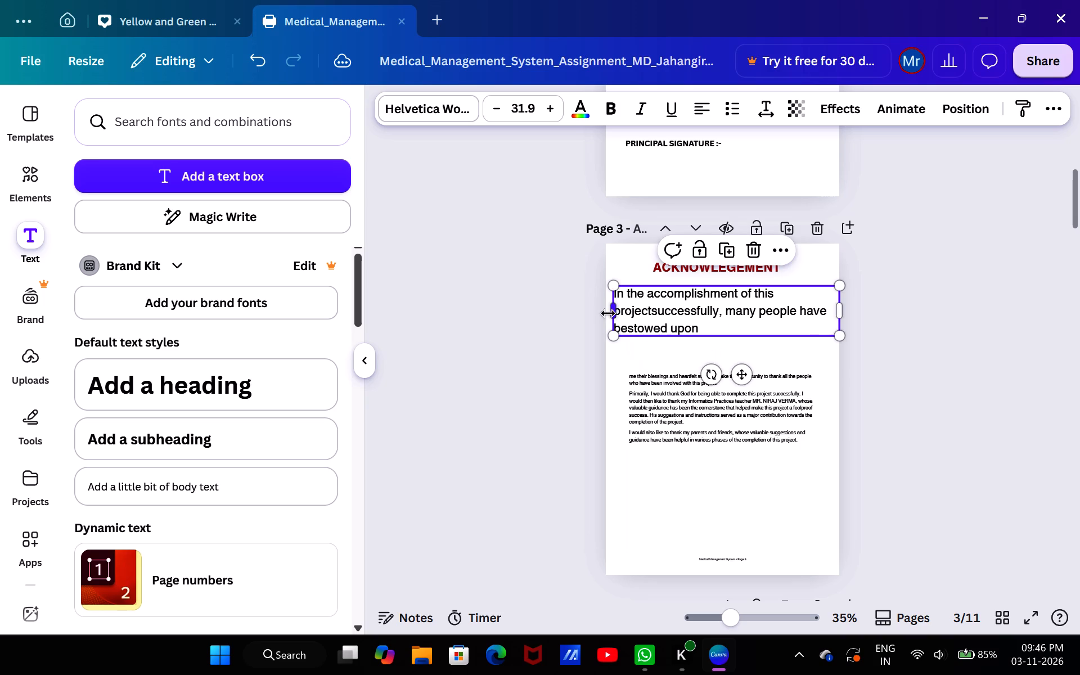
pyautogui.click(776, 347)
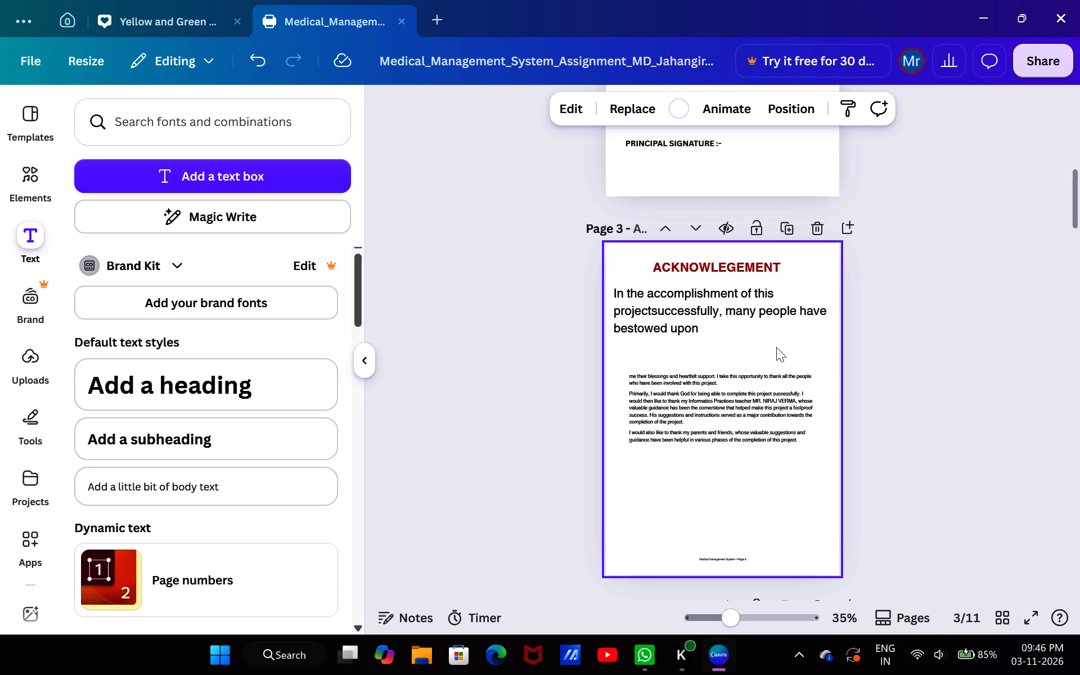
# Delete the opening line's text box beneath the ACKNOWLEGEMENT heading.
pyautogui.click(706, 318)
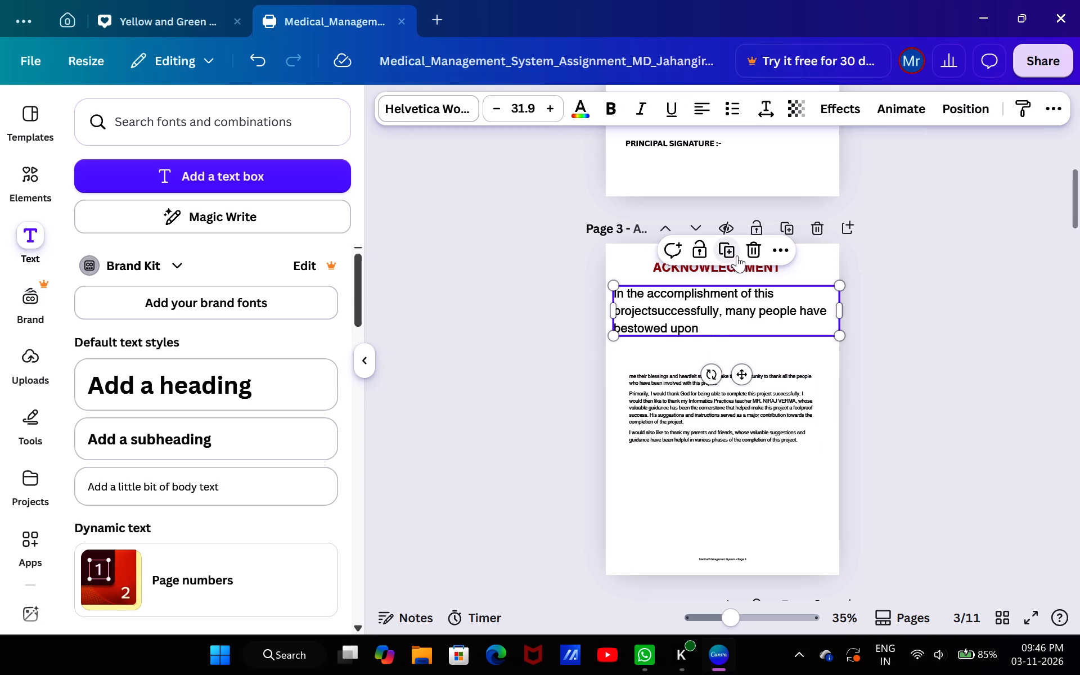
pyautogui.click(749, 249)
# Enlarge the acknowledgement body text to size 23.5 and move it up to just beneath the heading.
pyautogui.click(732, 394)
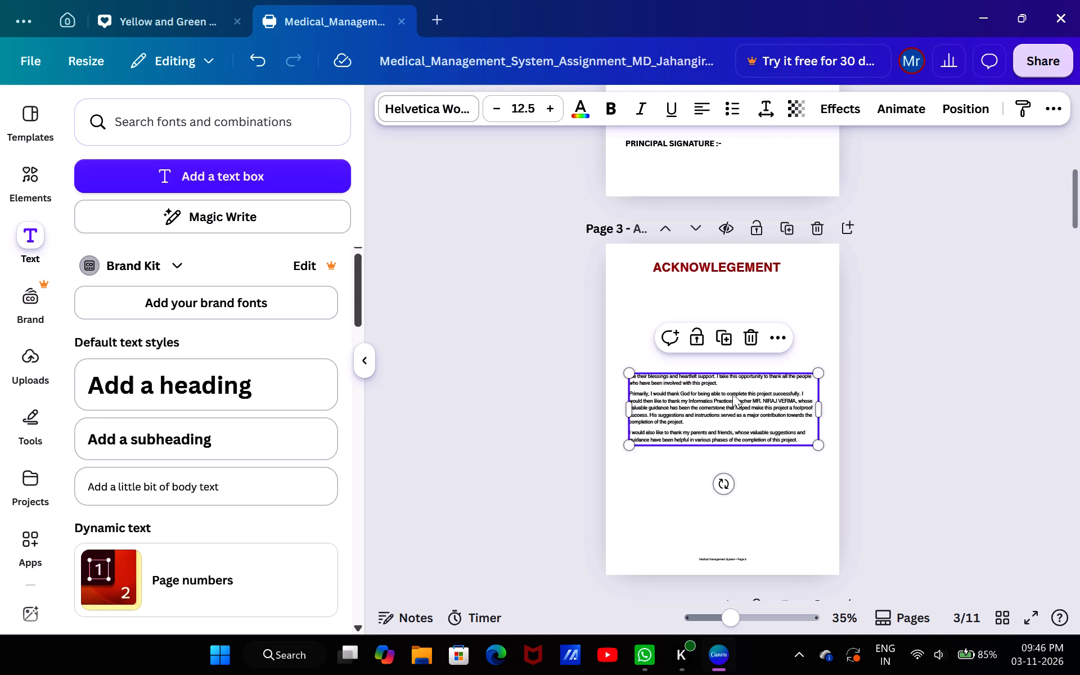
pyautogui.tripleClick(555, 112)
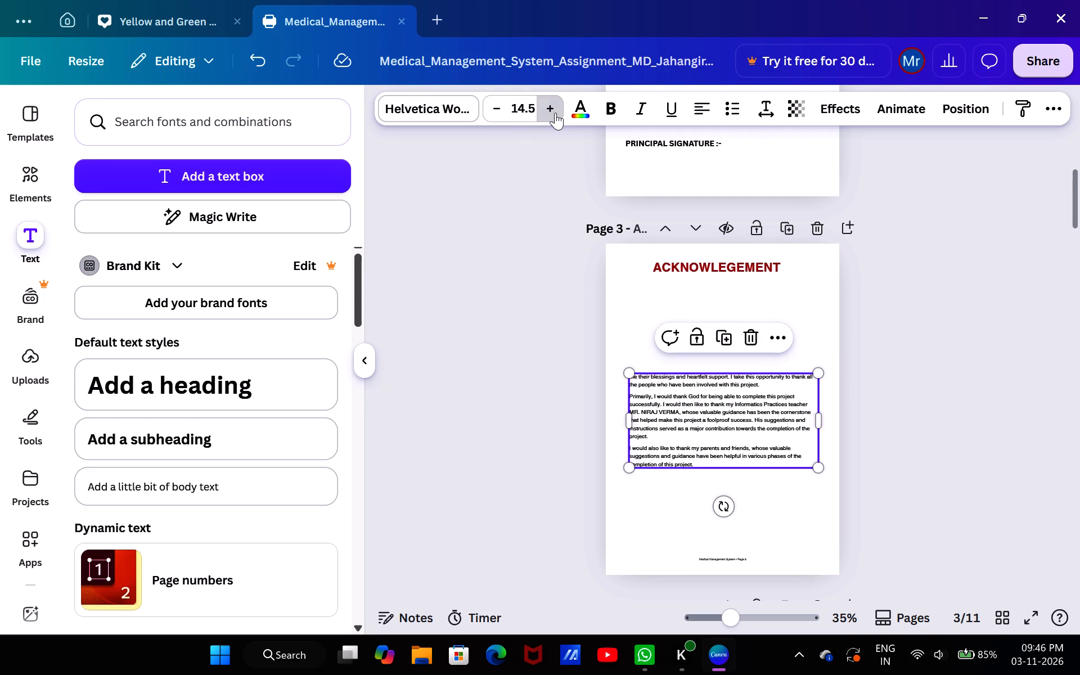
pyautogui.tripleClick(555, 112)
pyautogui.tripleClick(555, 112)
pyautogui.doubleClick(555, 112)
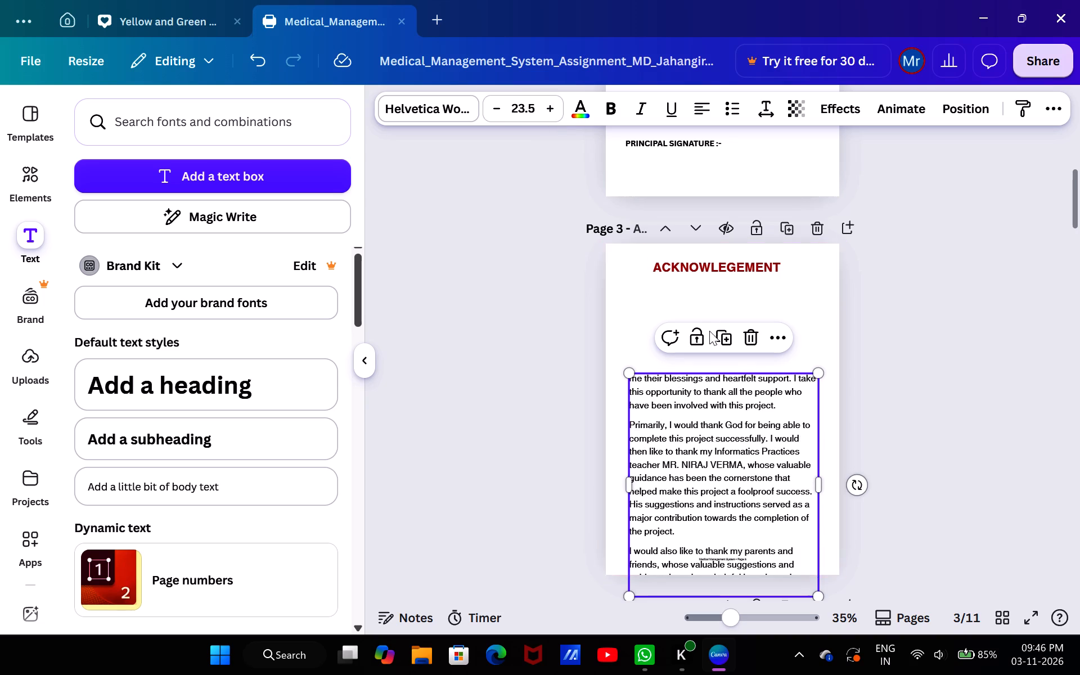
pyautogui.moveTo(700, 364); pyautogui.dragTo(705, 394)
pyautogui.moveTo(705, 394); pyautogui.dragTo(700, 322)
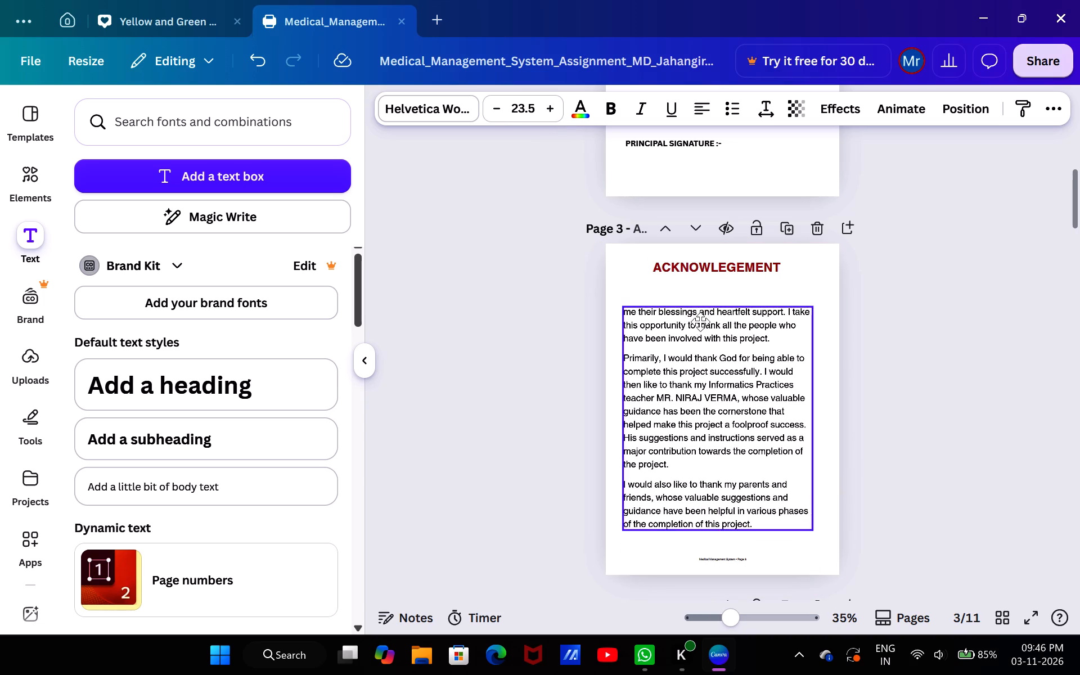
pyautogui.moveTo(700, 322); pyautogui.dragTo(703, 312)
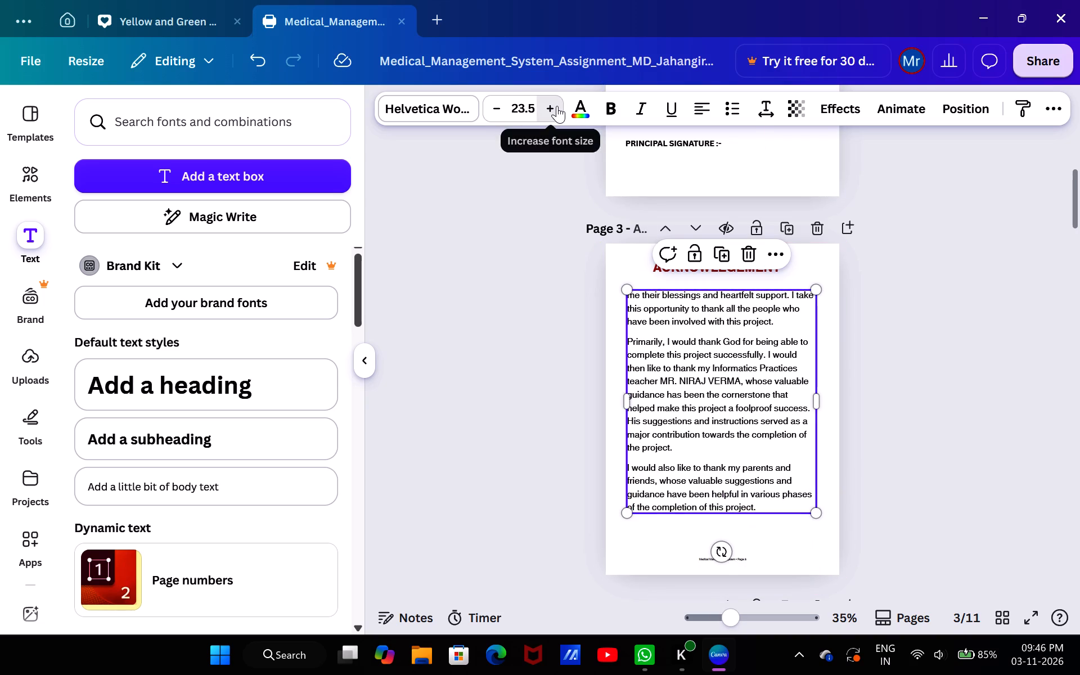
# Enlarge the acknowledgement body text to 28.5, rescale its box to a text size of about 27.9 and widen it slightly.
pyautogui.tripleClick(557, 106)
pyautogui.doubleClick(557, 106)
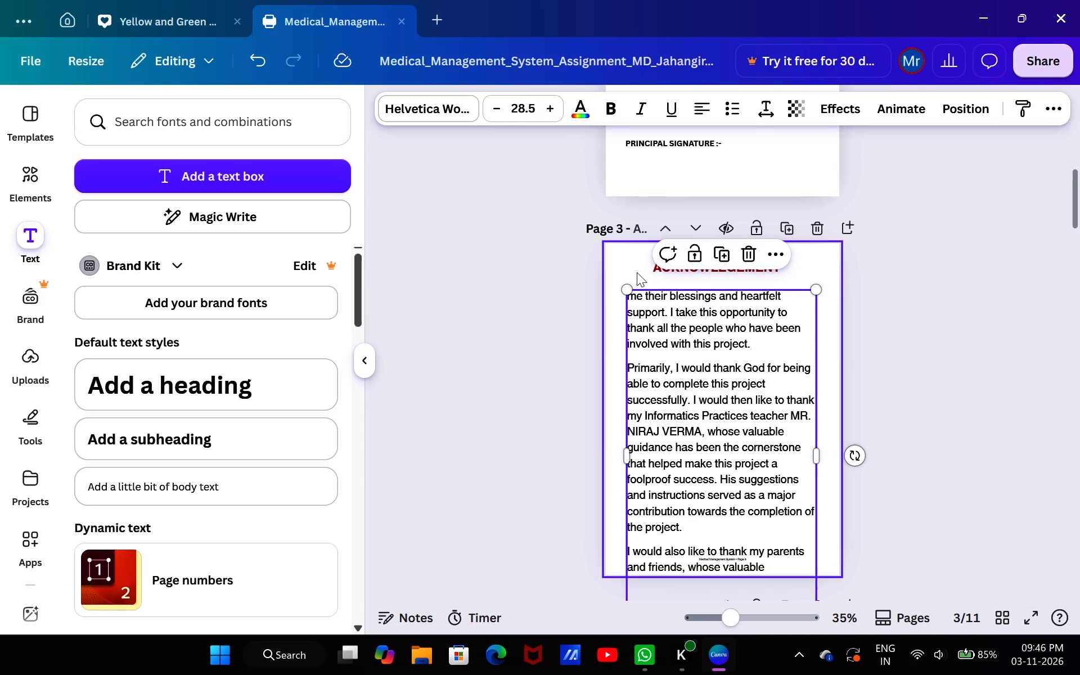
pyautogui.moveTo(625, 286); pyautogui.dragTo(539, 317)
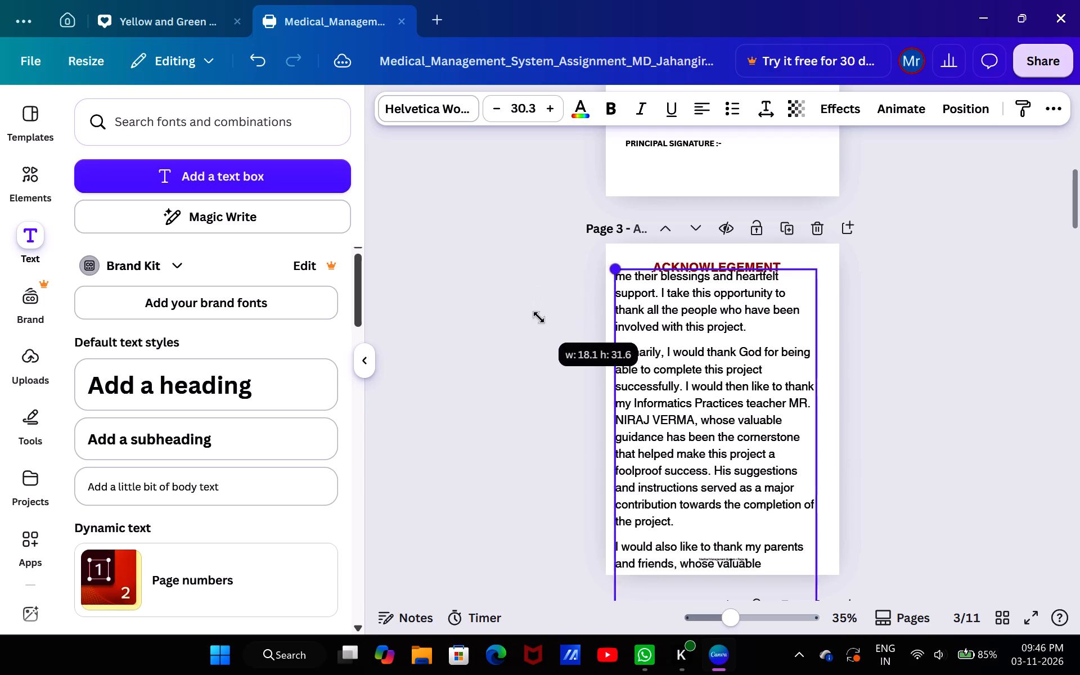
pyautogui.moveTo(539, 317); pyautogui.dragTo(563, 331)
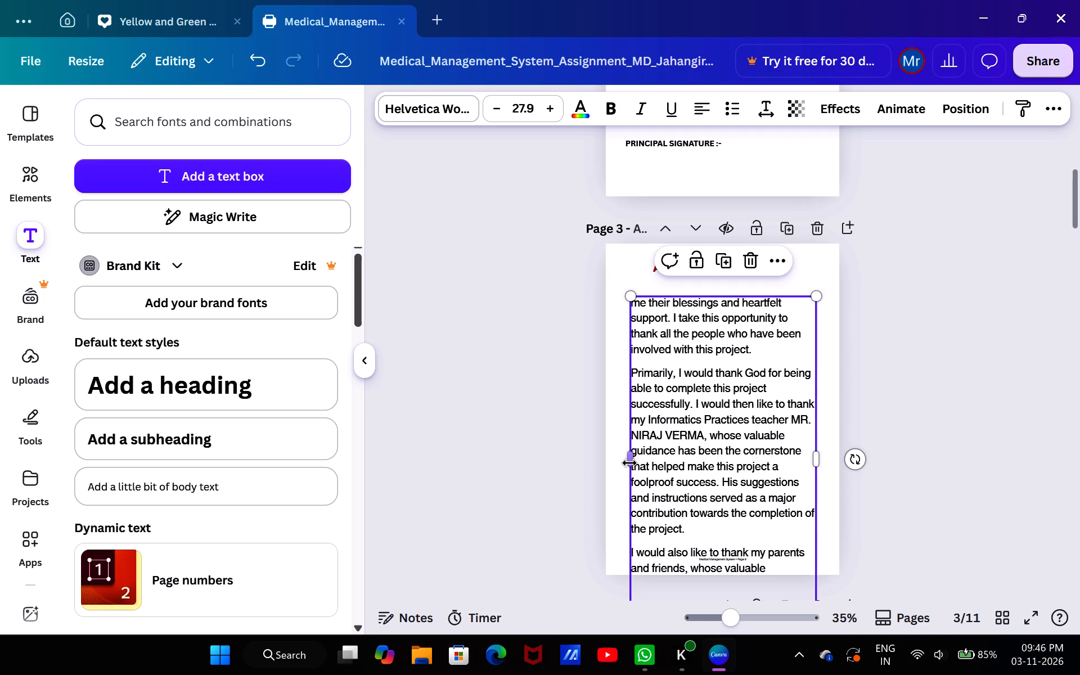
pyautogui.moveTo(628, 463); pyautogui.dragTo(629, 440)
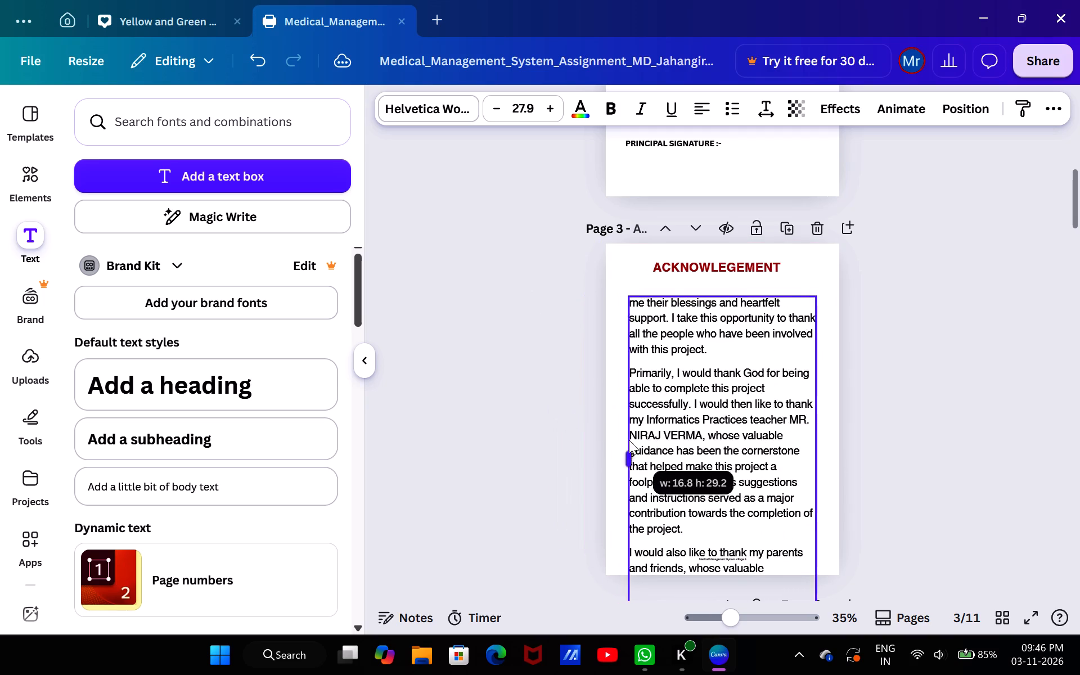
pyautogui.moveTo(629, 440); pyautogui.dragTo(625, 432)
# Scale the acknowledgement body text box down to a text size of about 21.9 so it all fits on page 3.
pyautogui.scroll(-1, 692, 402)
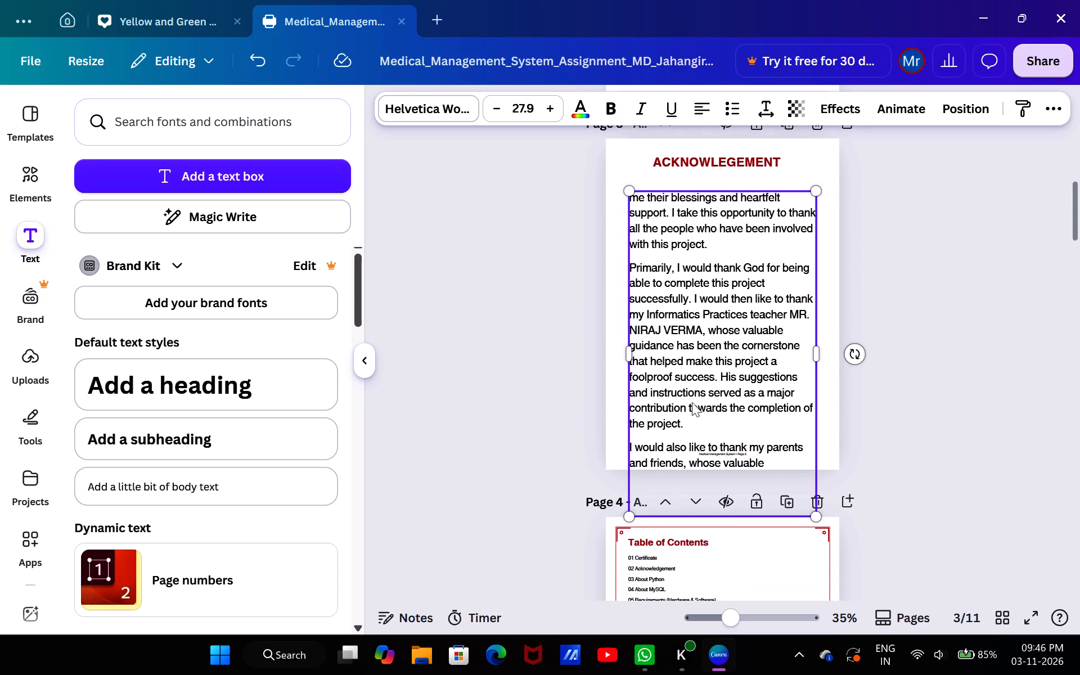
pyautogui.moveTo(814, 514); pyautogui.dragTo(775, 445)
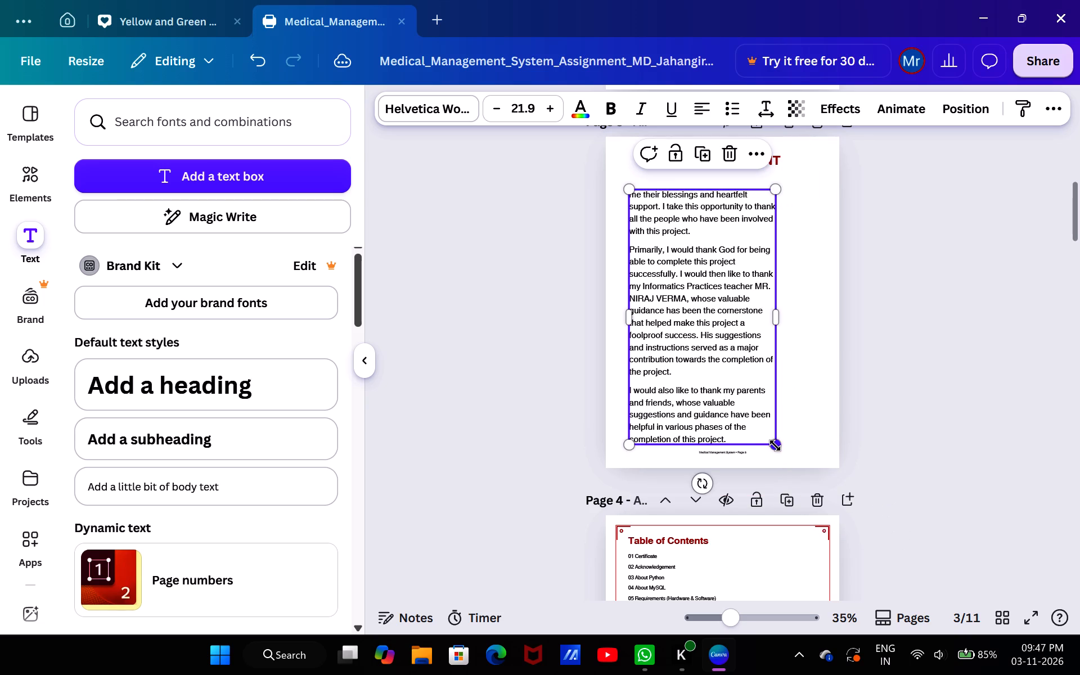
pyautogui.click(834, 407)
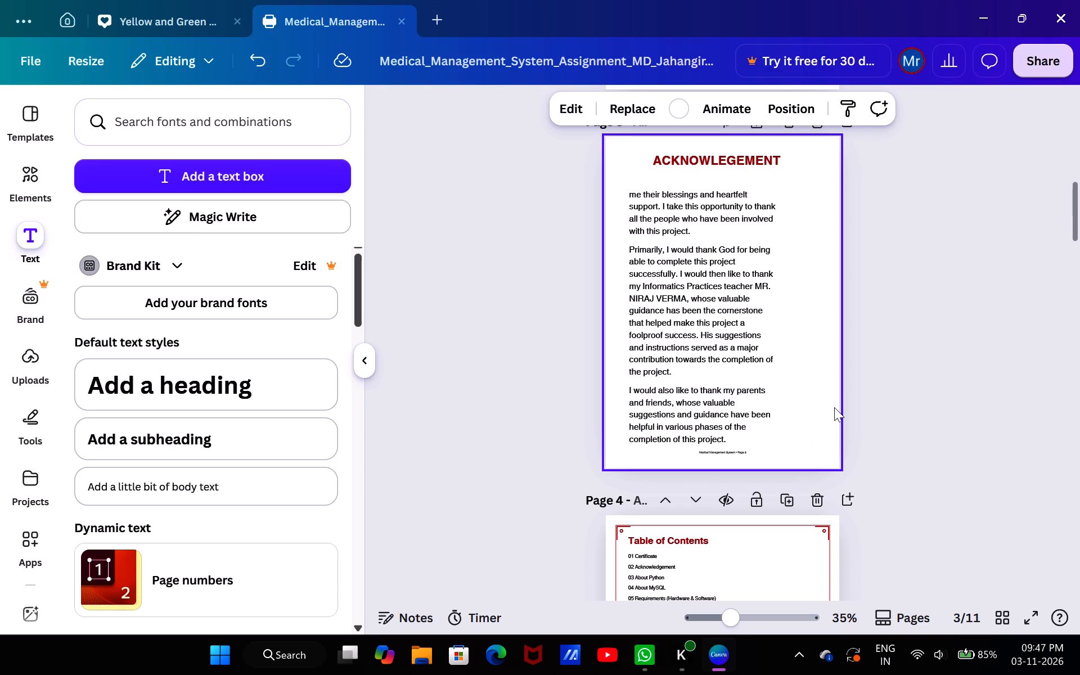
# Delete the small footer text line at the bottom of the acknowledgement page.
pyautogui.click(732, 451)
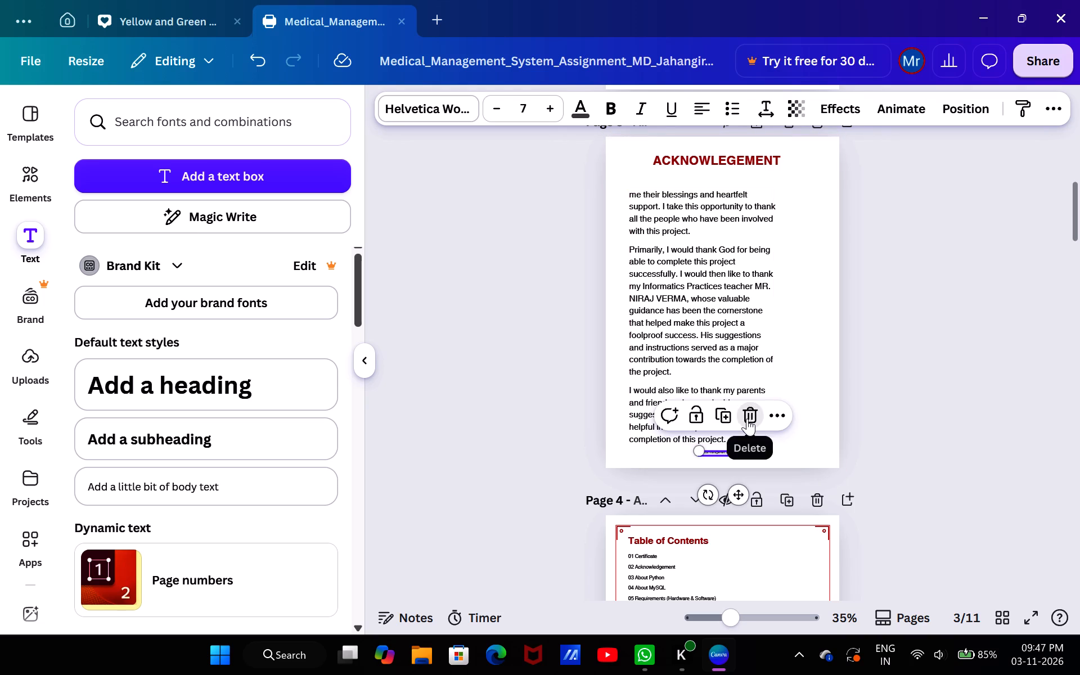
pyautogui.click(747, 418)
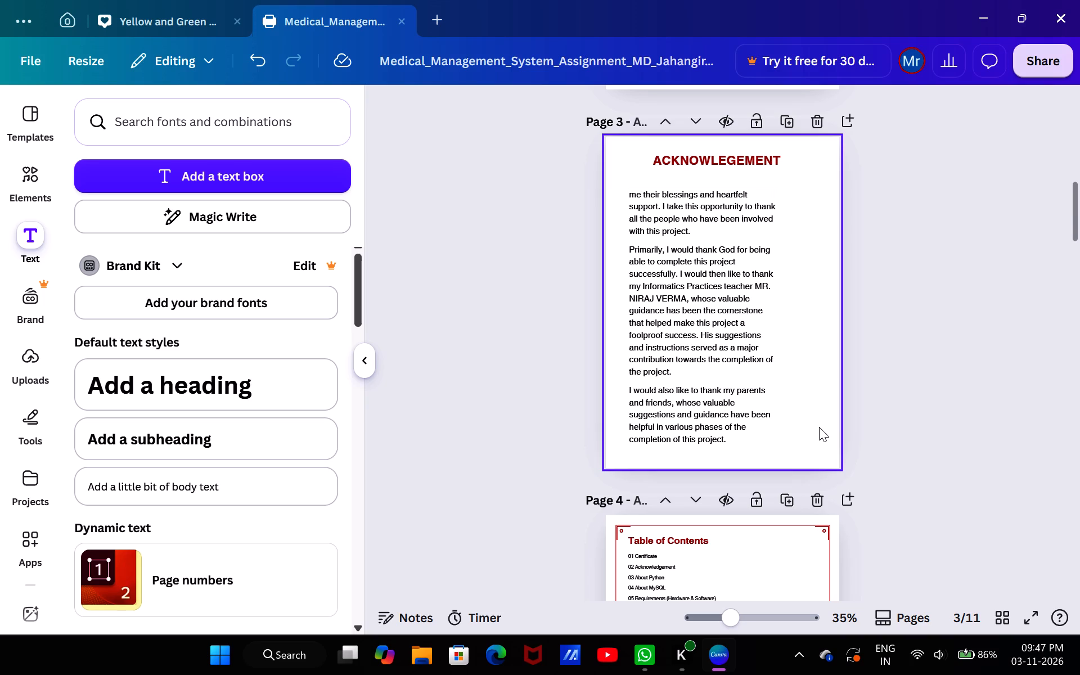
# Delete the acknowledgement body text box from page 3, keeping only the ACKNOWLEGEMENT heading.
pyautogui.click(747, 407)
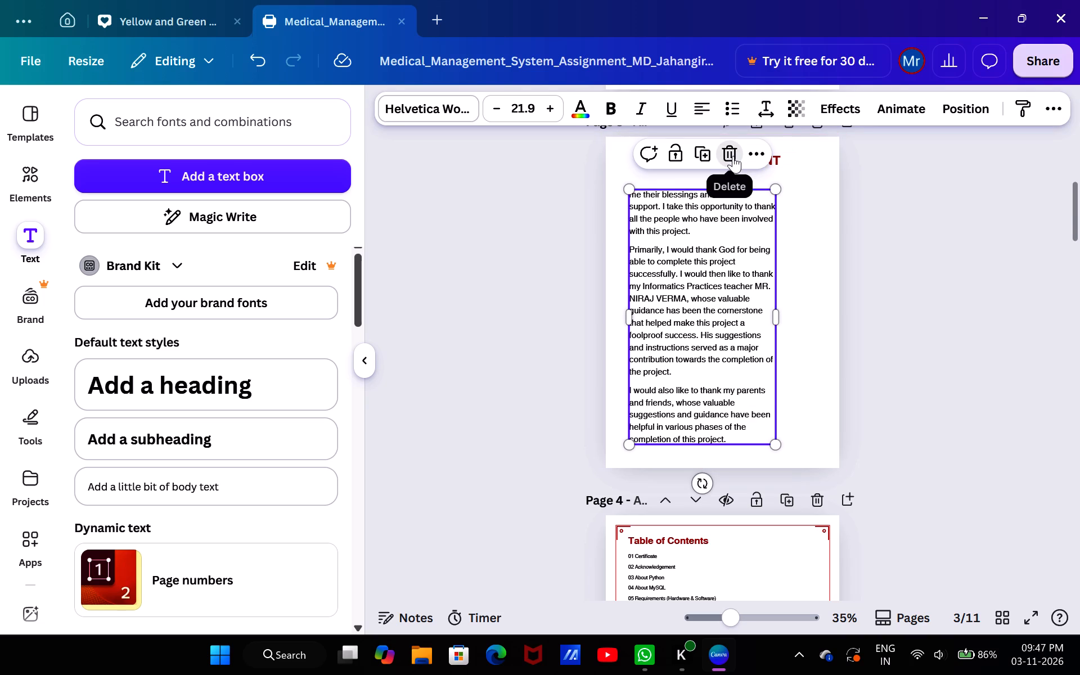
pyautogui.click(733, 156)
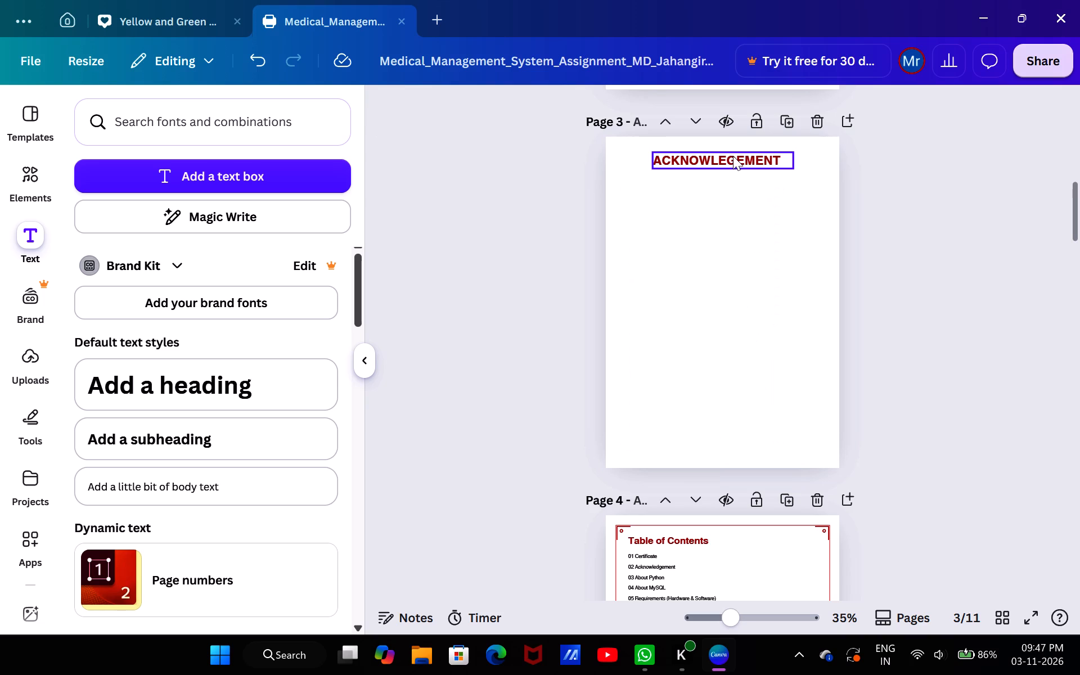
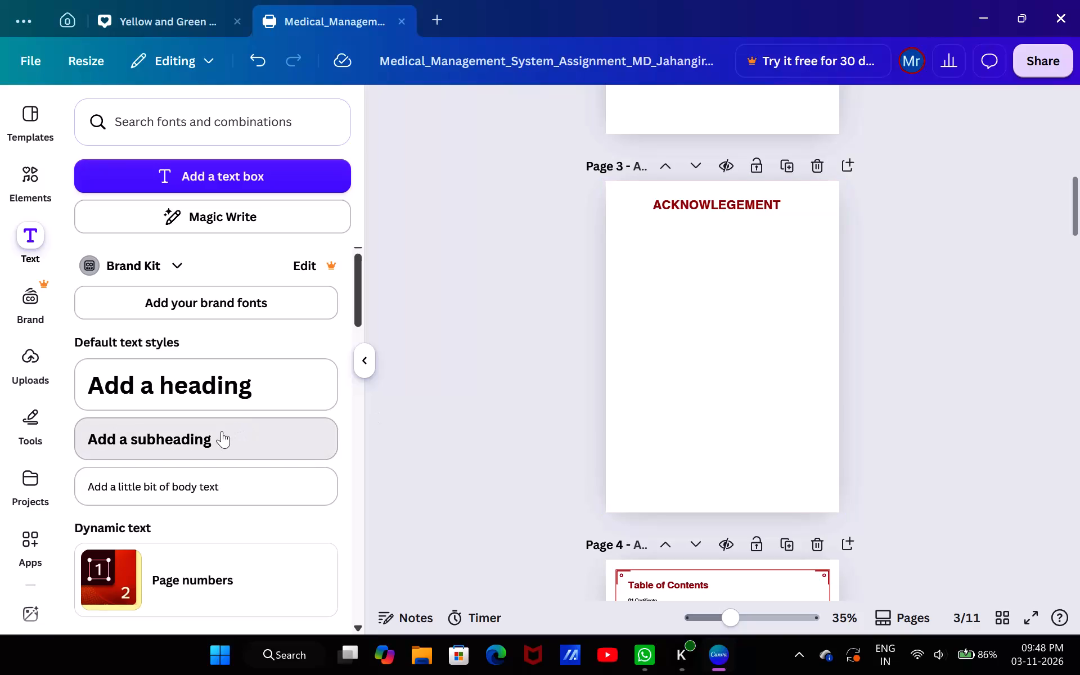
# Add a subheading text box on page 3 and replace its placeholder with five dots followed by the copied acknowledgement text.
pyautogui.click(222, 431)
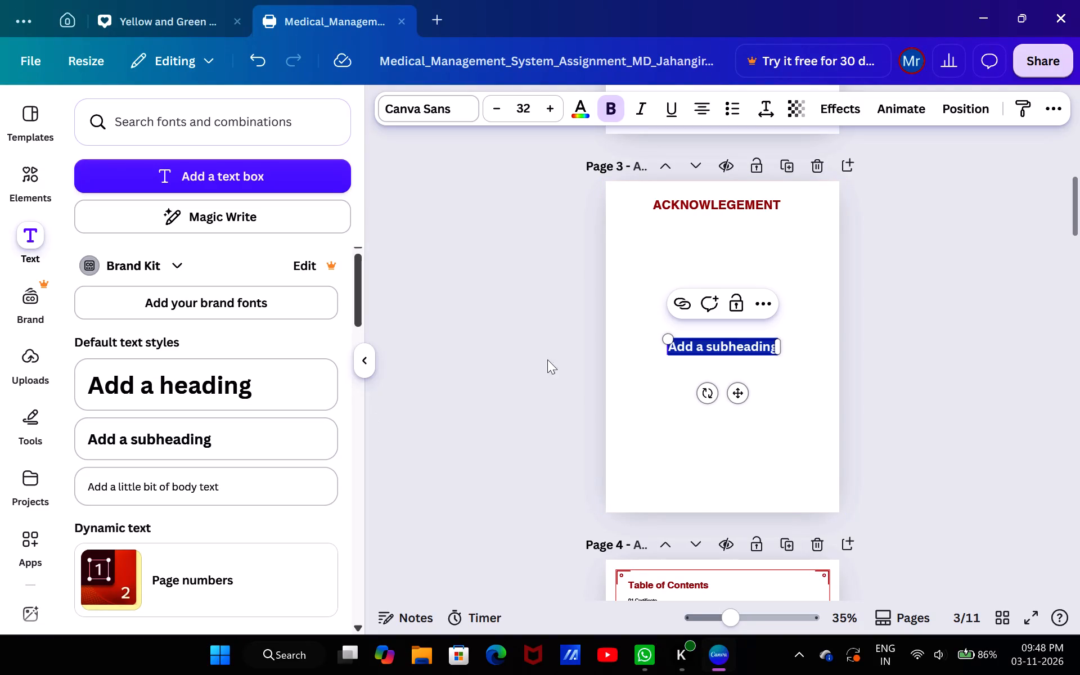
pyautogui.click(748, 346)
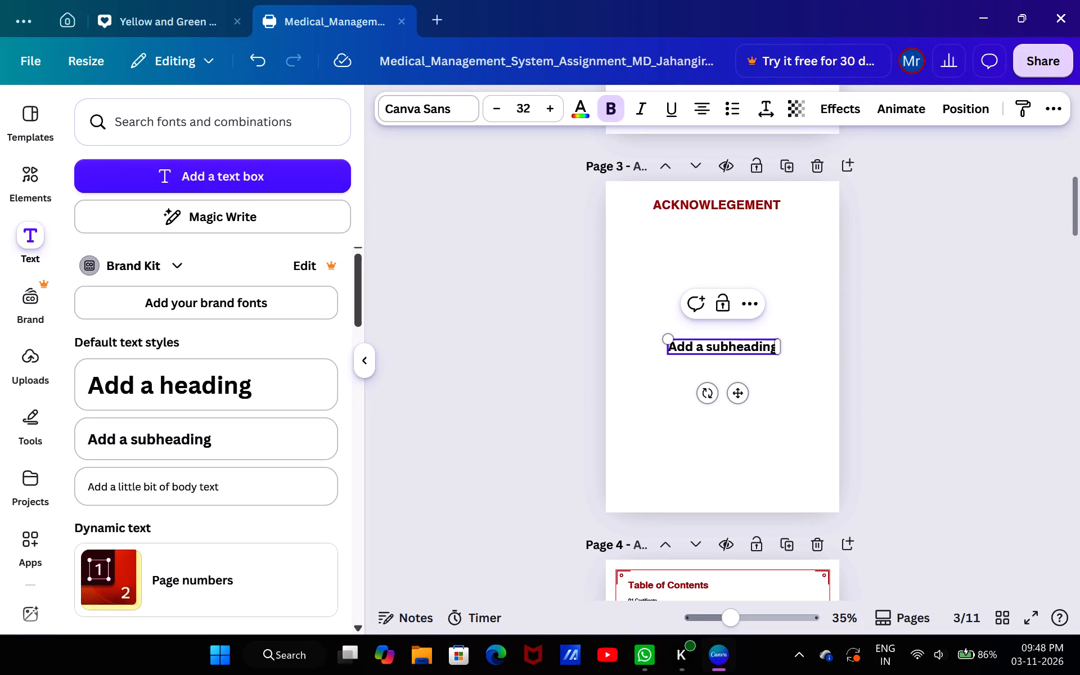
pyautogui.click(771, 346)
pyautogui.press('BackSpace')
pyautogui.press('BackSpace')
pyautogui.press('BackSpace')
pyautogui.press('BackSpace')
pyautogui.press('BackSpace')
pyautogui.press('BackSpace')
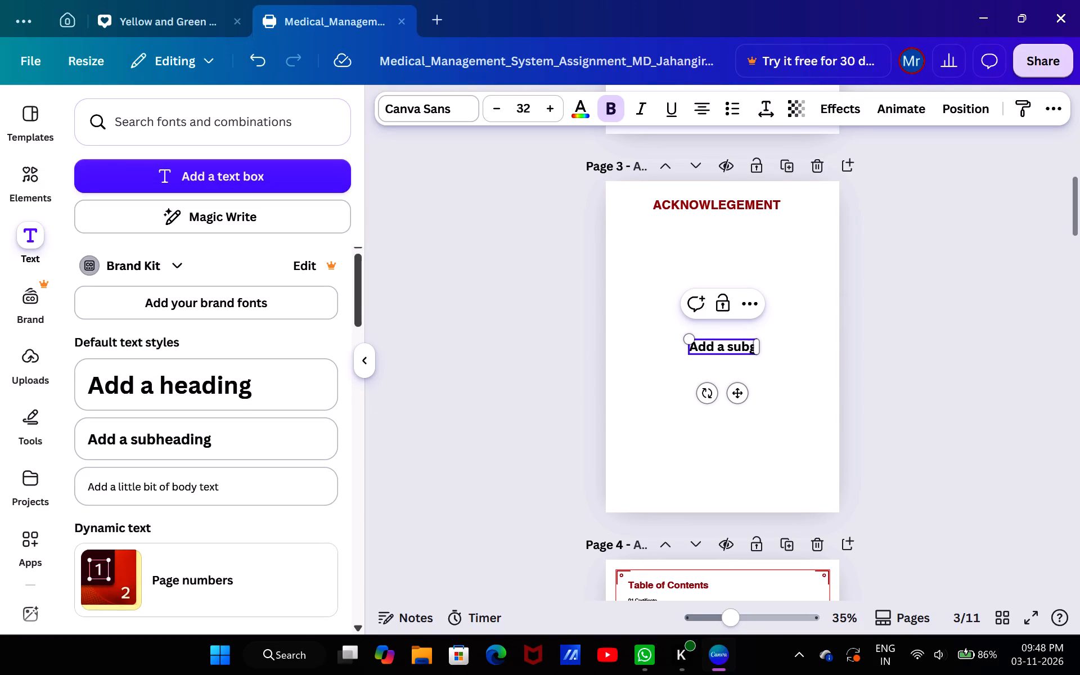
pyautogui.press('BackSpace')
pyautogui.press('BackSpace')
pyautogui.press('BackSpace')
pyautogui.press('BackSpace')
pyautogui.press('BackSpace')
pyautogui.press('Right')
pyautogui.press('BackSpace')
pyautogui.press('BackSpace')
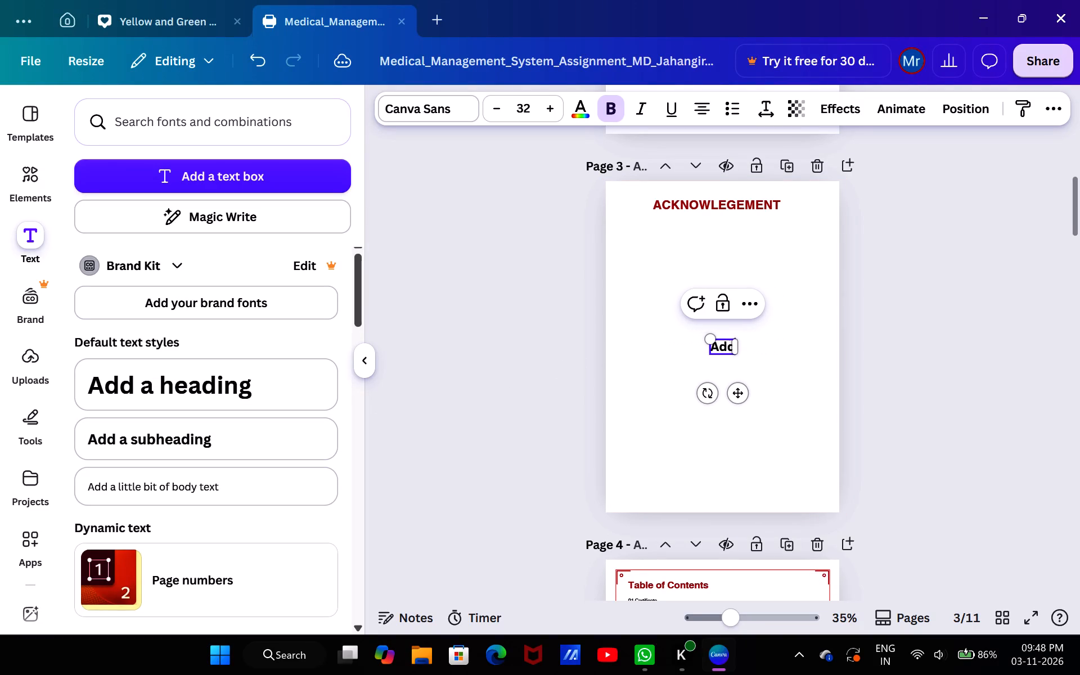
pyautogui.press('BackSpace')
pyautogui.press('BackSpace')
pyautogui.press('BackSpace')
pyautogui.write('.....')
pyautogui.hotkey('ctrl', 'v')
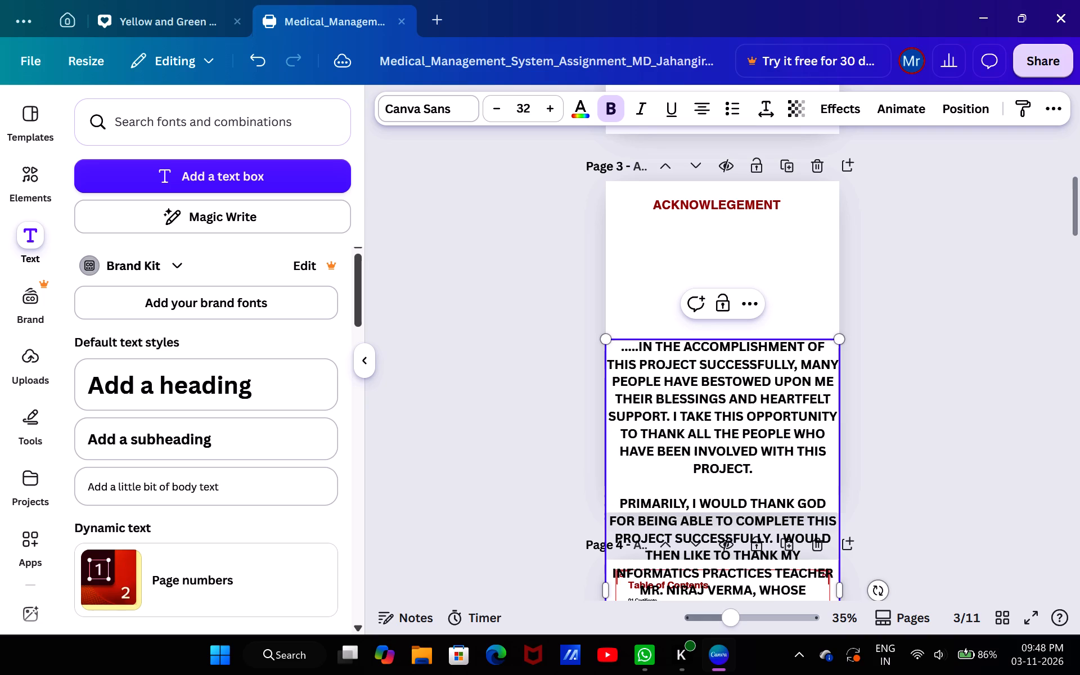
# Remove the leading dots so the acknowledgement text starts with "IN THE ACCOMPLISHMENT OF THIS PROJECT".
pyautogui.scroll(-1, 771, 346)
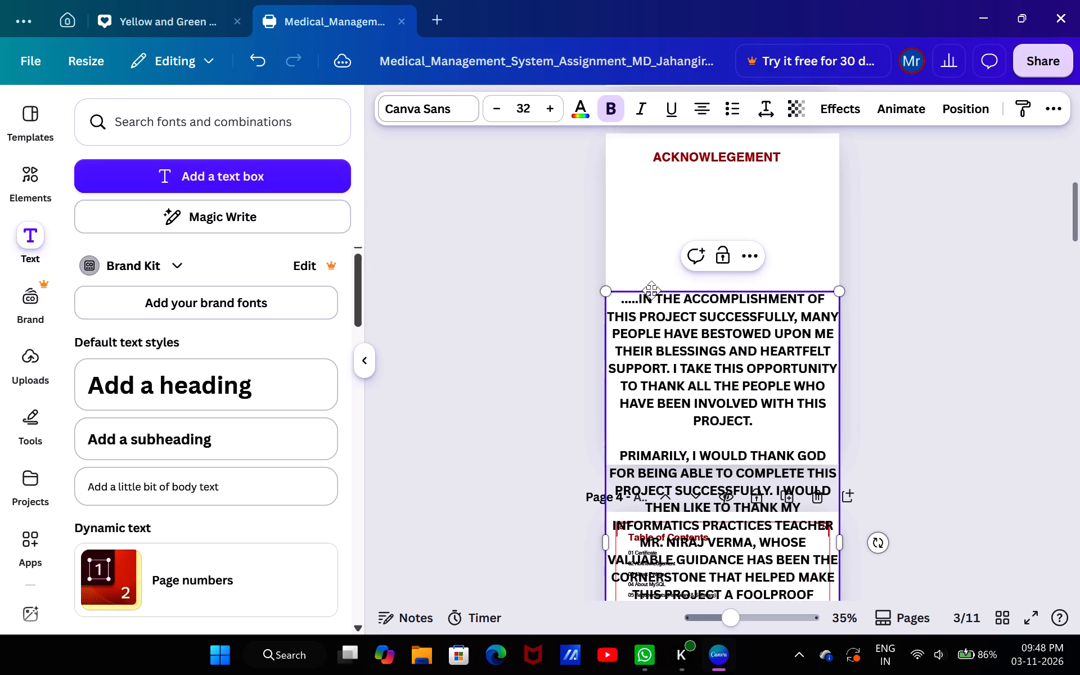
pyautogui.click(641, 302)
pyautogui.press('BackSpace')
pyautogui.press('BackSpace')
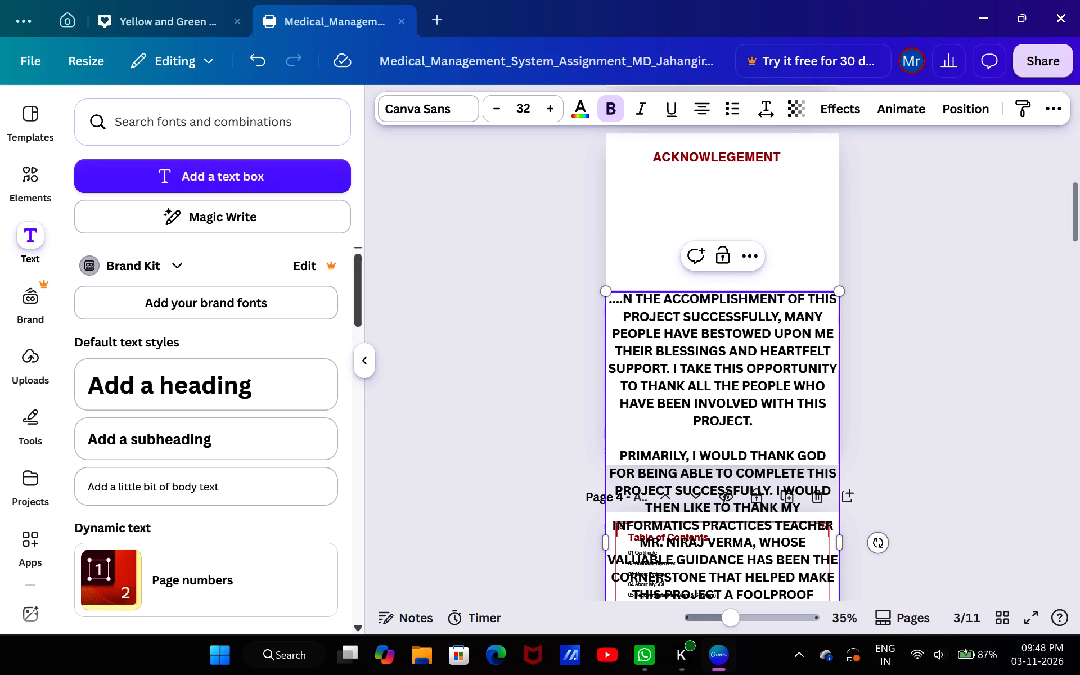
pyautogui.press('BackSpace')
pyautogui.press('BackSpace')
pyautogui.press('BackSpace')
pyautogui.press('BackSpace')
pyautogui.press('i')
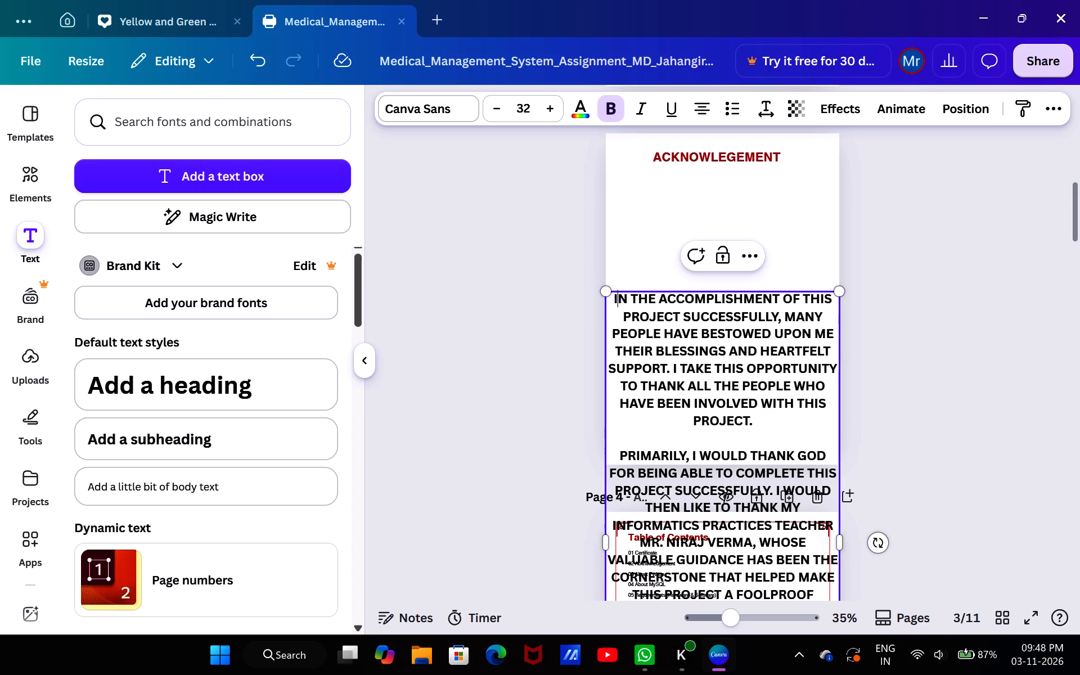
# Scale the acknowledgement text box down to a text size of about 15.7.
pyautogui.scroll(-1, 682, 320)
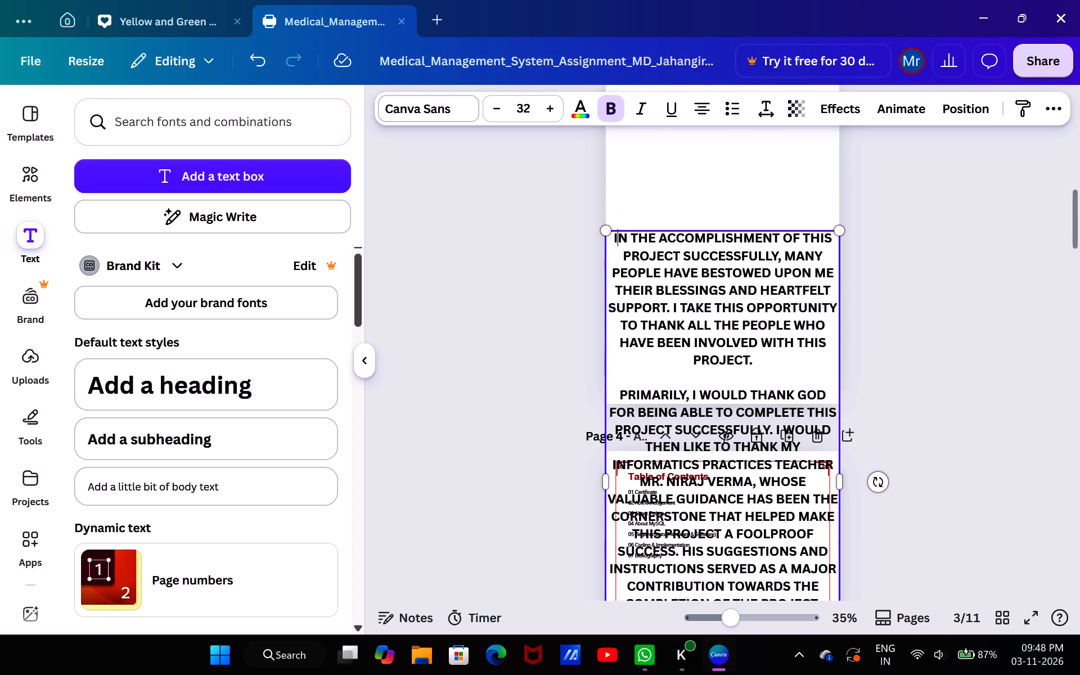
pyautogui.scroll(-3, 682, 320)
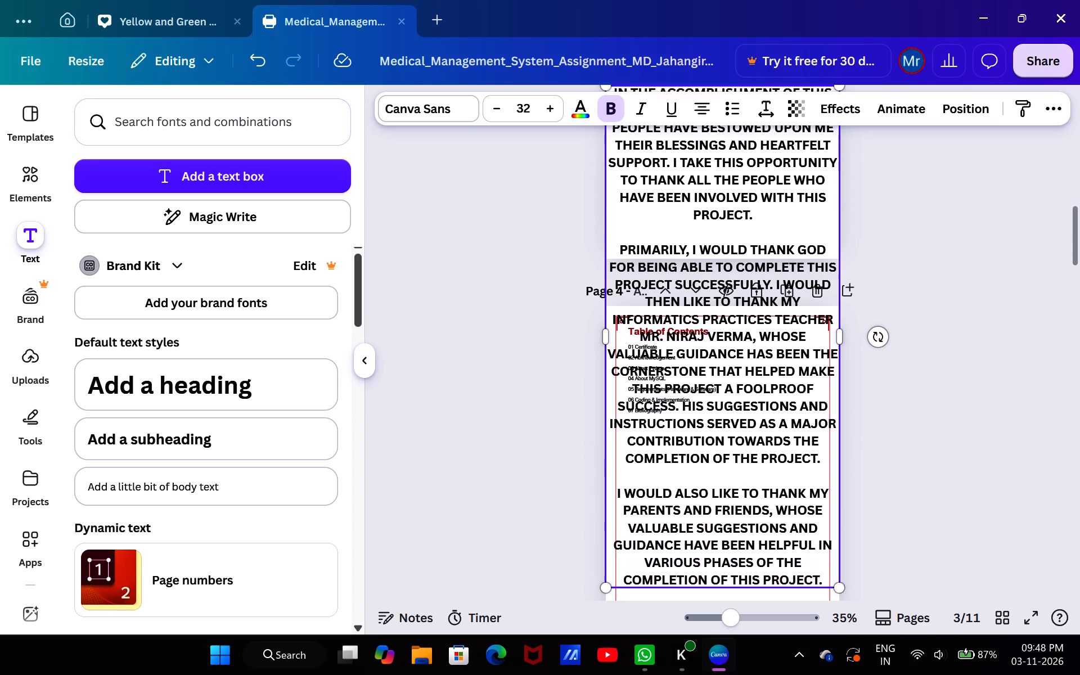
pyautogui.scroll(-1, 679, 317)
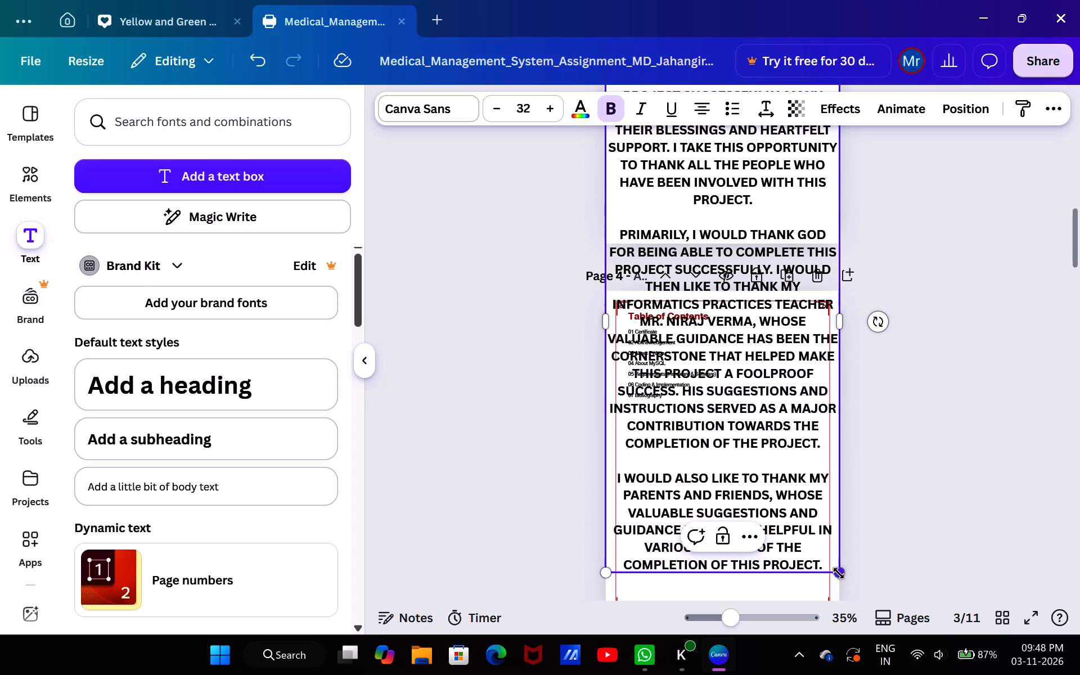
pyautogui.moveTo(839, 572); pyautogui.dragTo(745, 304)
pyautogui.scroll(1, 745, 304)
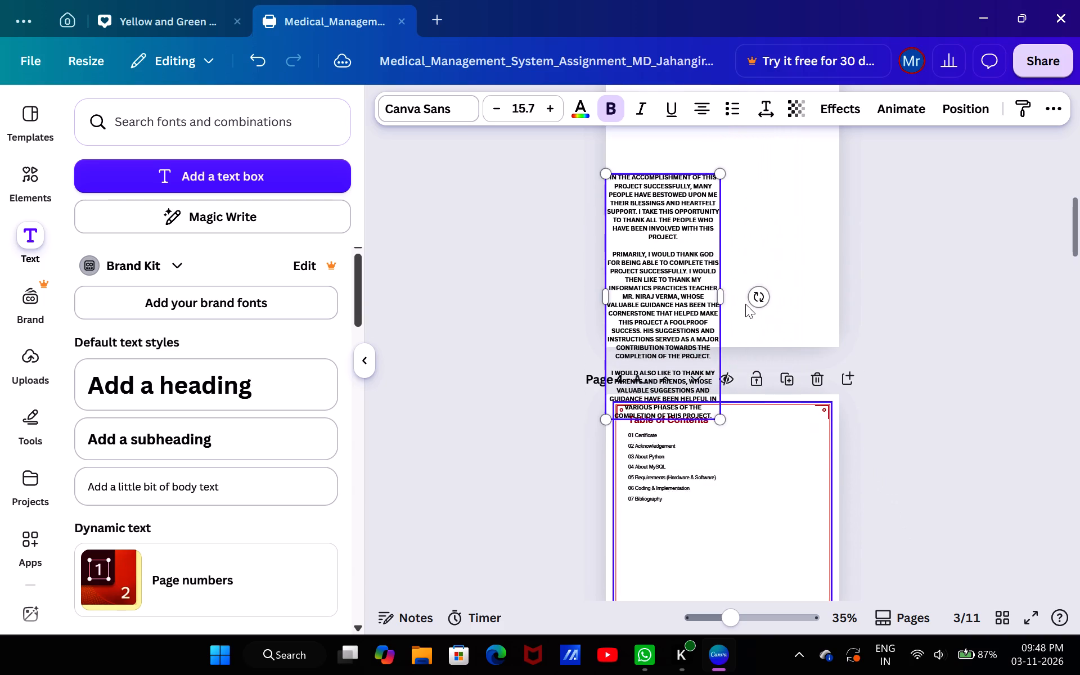
pyautogui.scroll(2, 745, 304)
# Move the acknowledgement text box up so it sits beneath the ACKNOWLEGEMENT heading, entirely on page 3.
pyautogui.moveTo(679, 304); pyautogui.dragTo(764, 263)
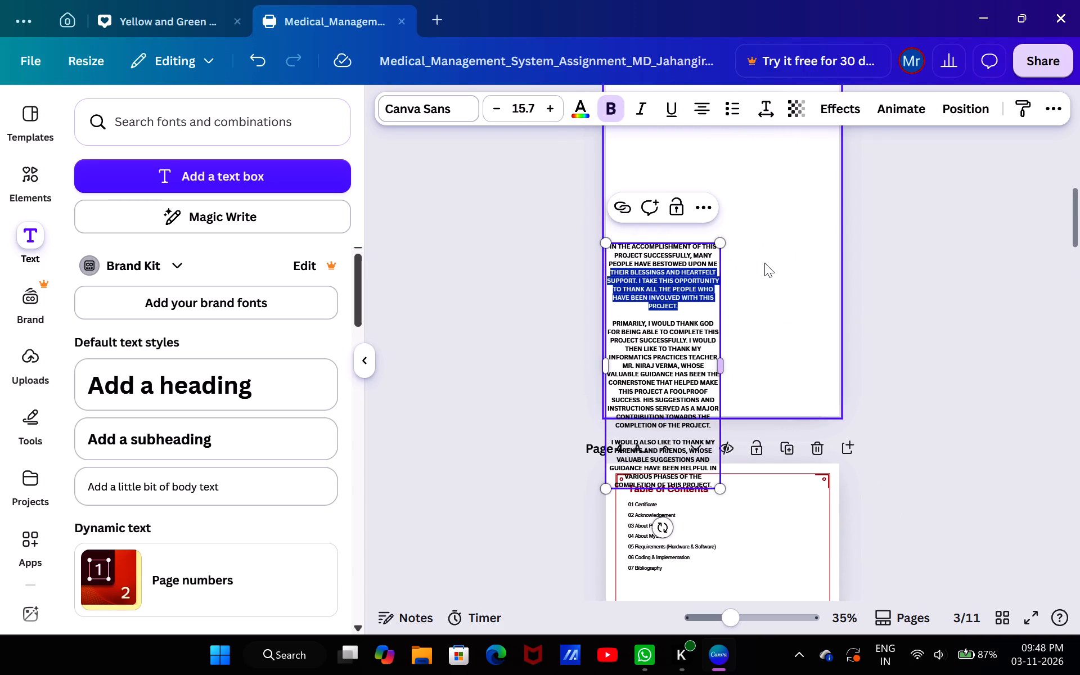
pyautogui.click(764, 263)
pyautogui.moveTo(685, 282); pyautogui.dragTo(736, 181)
pyautogui.scroll(1, 736, 181)
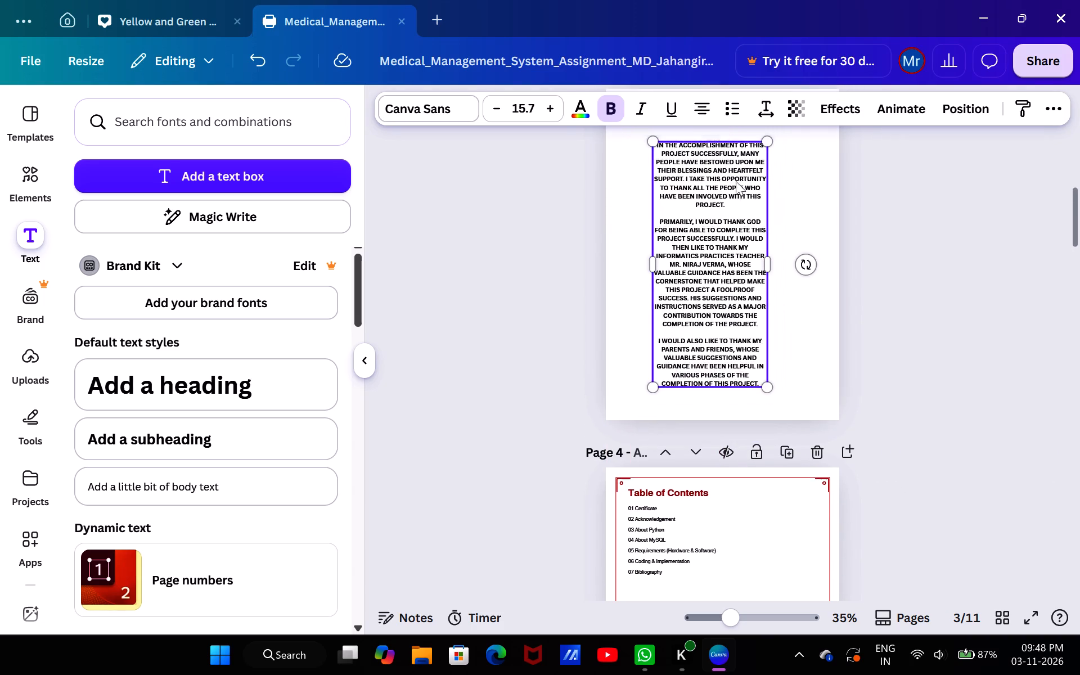
pyautogui.scroll(1, 736, 181)
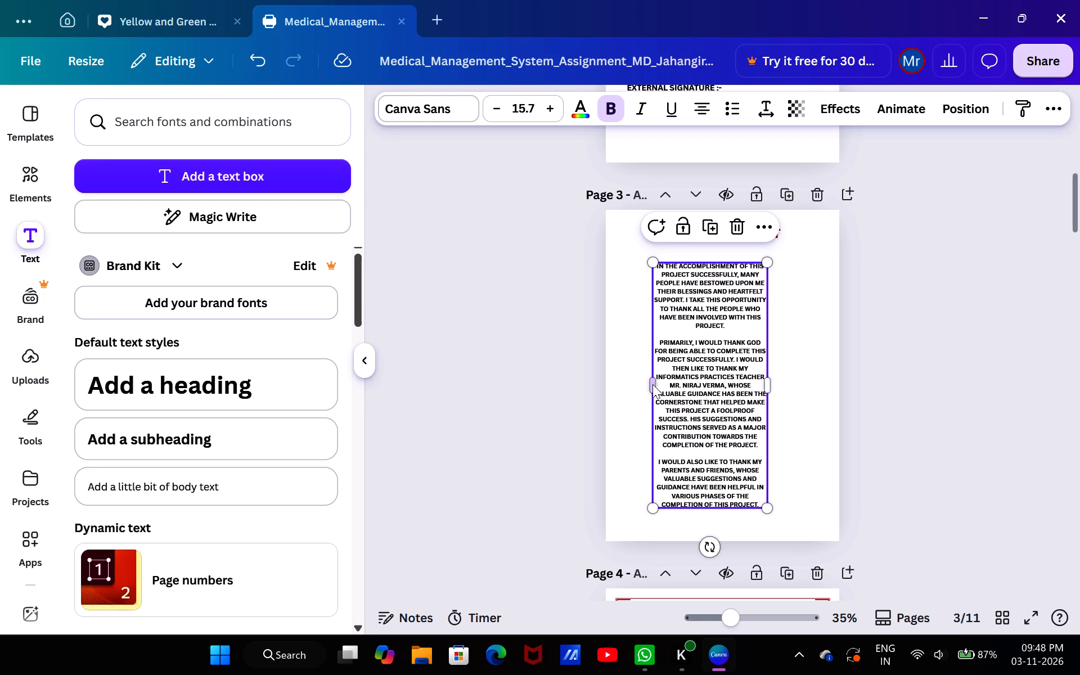
# Widen the acknowledgement text box on both sides to about 18.7, nearly the full page width.
pyautogui.moveTo(648, 384); pyautogui.dragTo(613, 385)
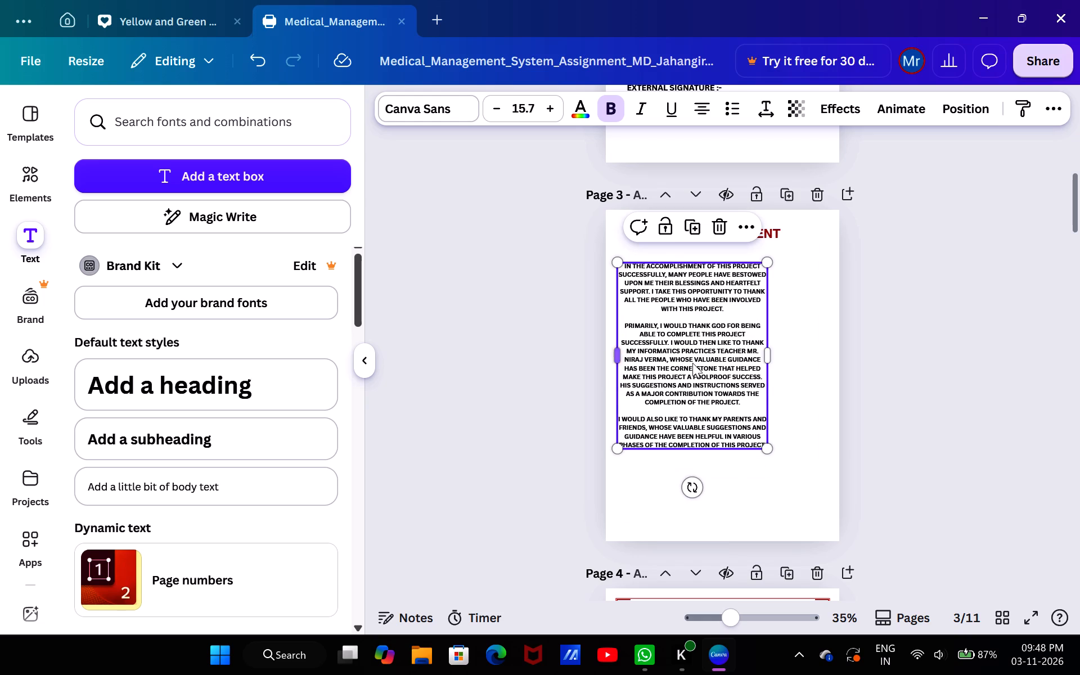
pyautogui.moveTo(769, 354); pyautogui.dragTo(830, 357)
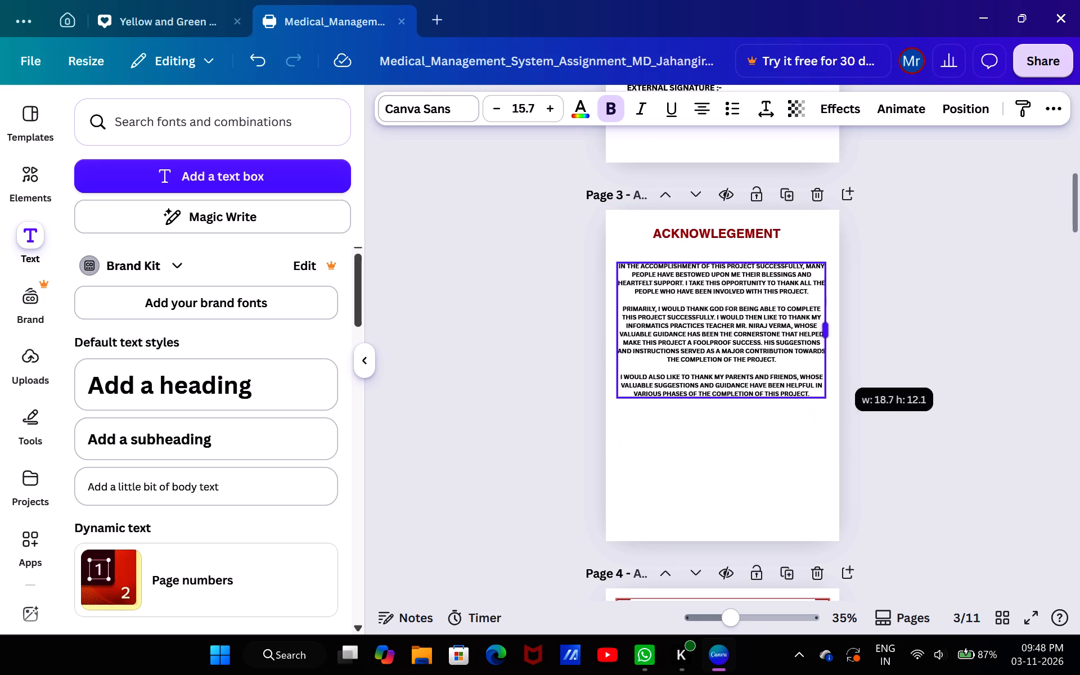
pyautogui.moveTo(830, 357); pyautogui.dragTo(829, 360)
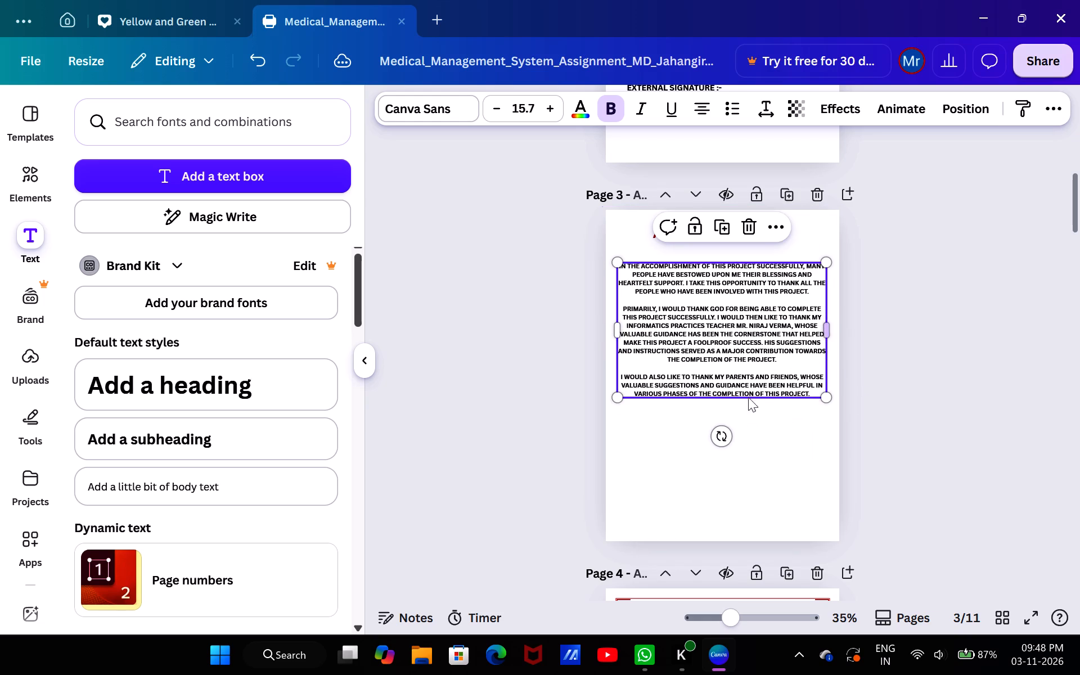
# Rewrap the acknowledgement text in a narrower box, scale it to a text size of about 20.2 and centre it beneath the heading.
pyautogui.moveTo(822, 393); pyautogui.dragTo(821, 393)
pyautogui.moveTo(821, 393); pyautogui.dragTo(790, 395)
pyautogui.moveTo(809, 326); pyautogui.dragTo(801, 326)
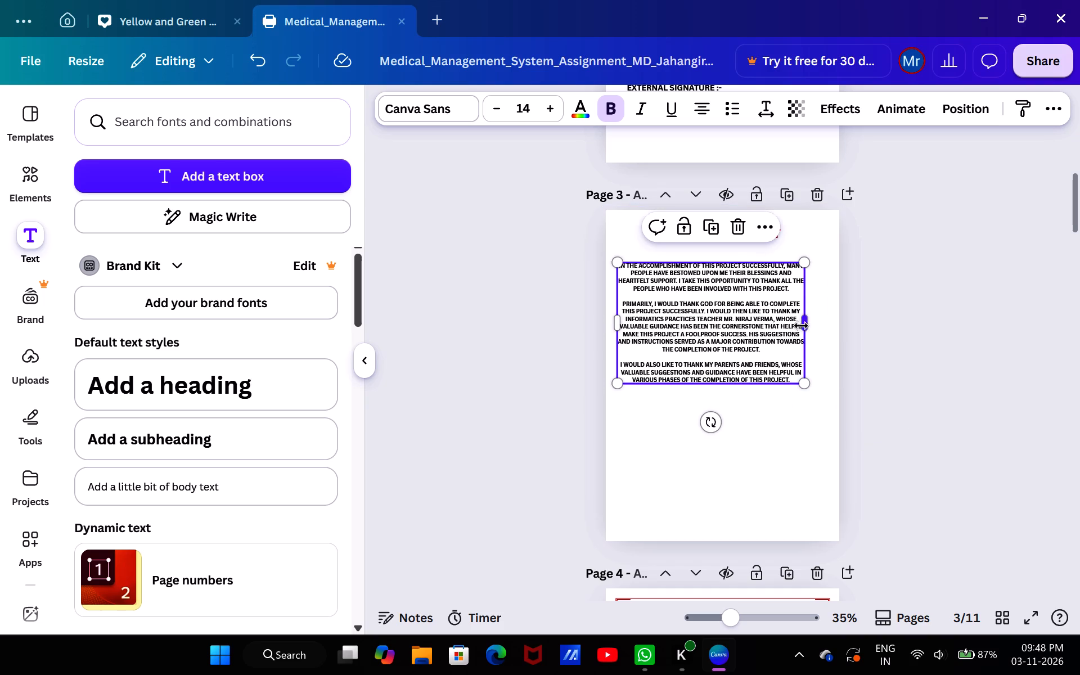
pyautogui.moveTo(801, 326); pyautogui.dragTo(758, 328)
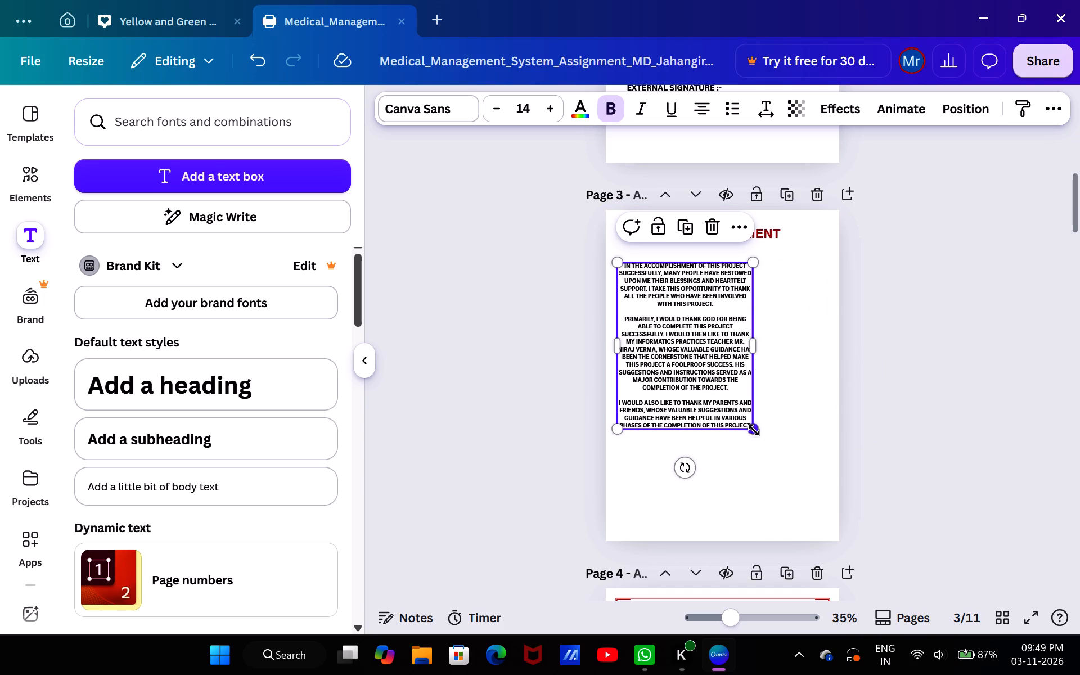
pyautogui.moveTo(753, 430); pyautogui.dragTo(819, 499)
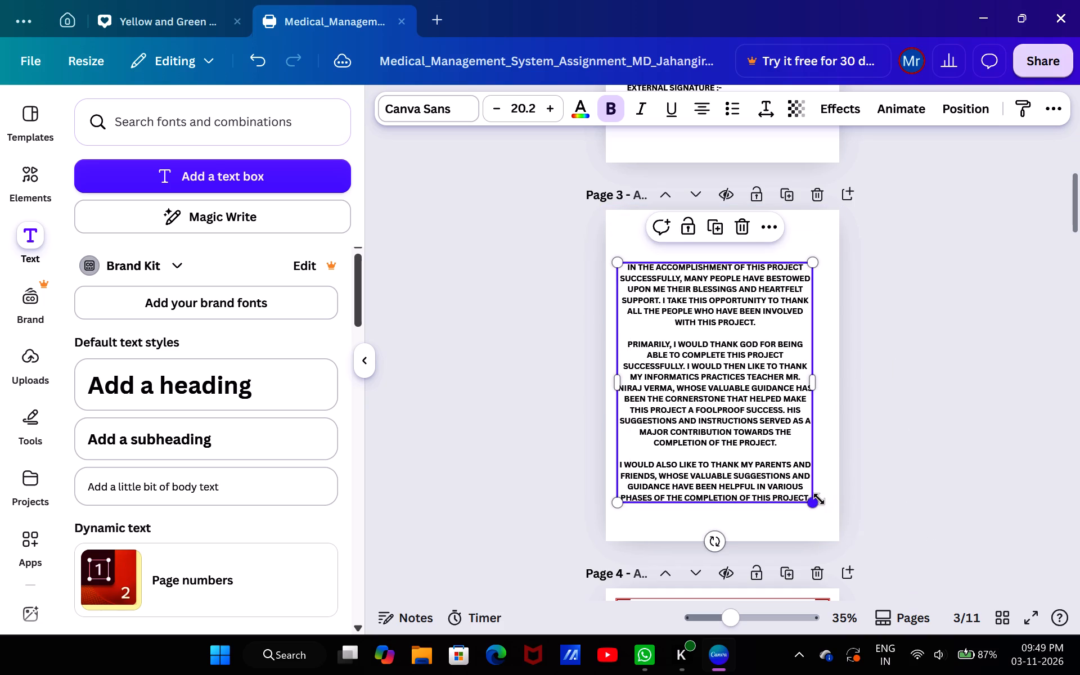
pyautogui.moveTo(757, 435); pyautogui.dragTo(771, 432)
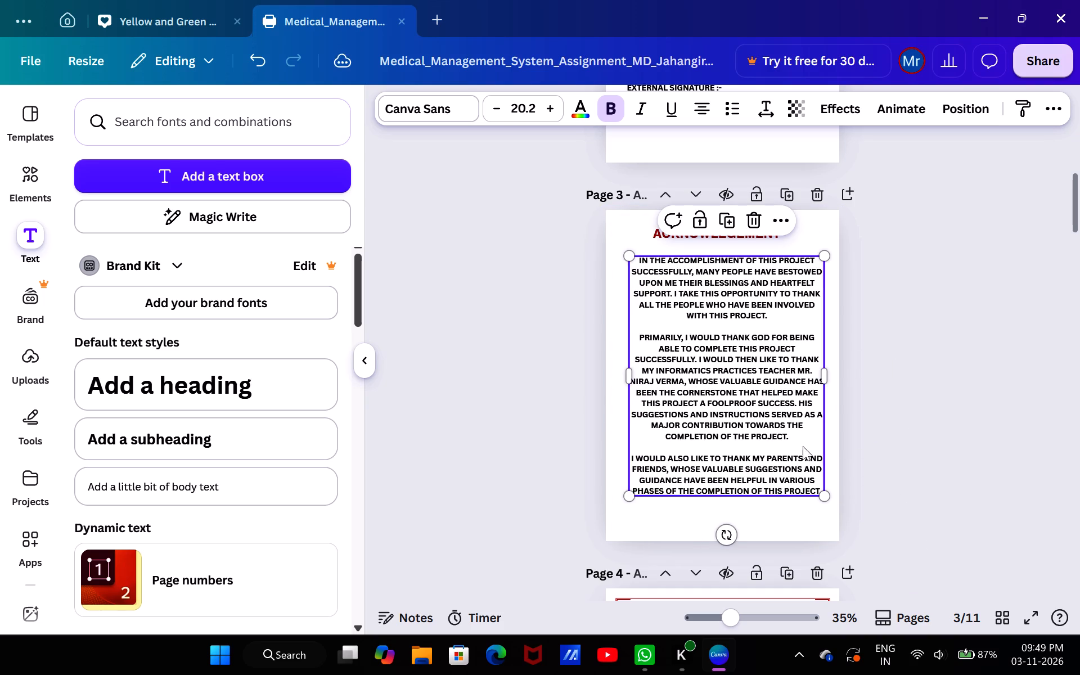
pyautogui.click(868, 453)
# Move the Table of Contents text box lower on page 4, duplicate it and place the copy above the original.
pyautogui.scroll(1, 868, 453)
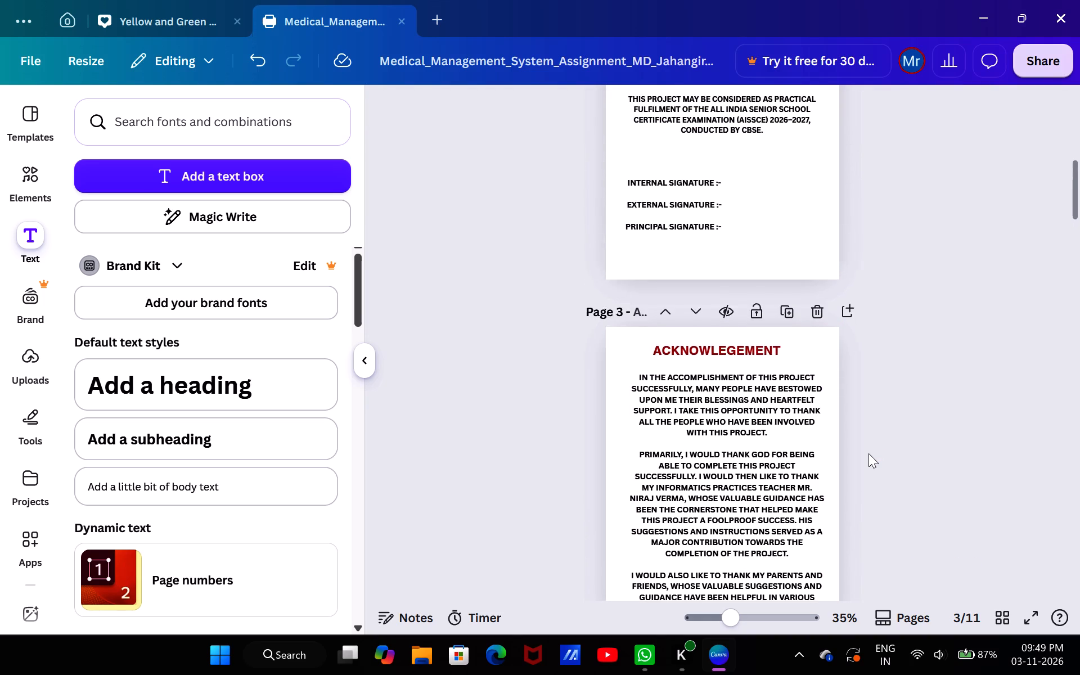
pyautogui.scroll(1, 868, 453)
pyautogui.scroll(-3, 868, 453)
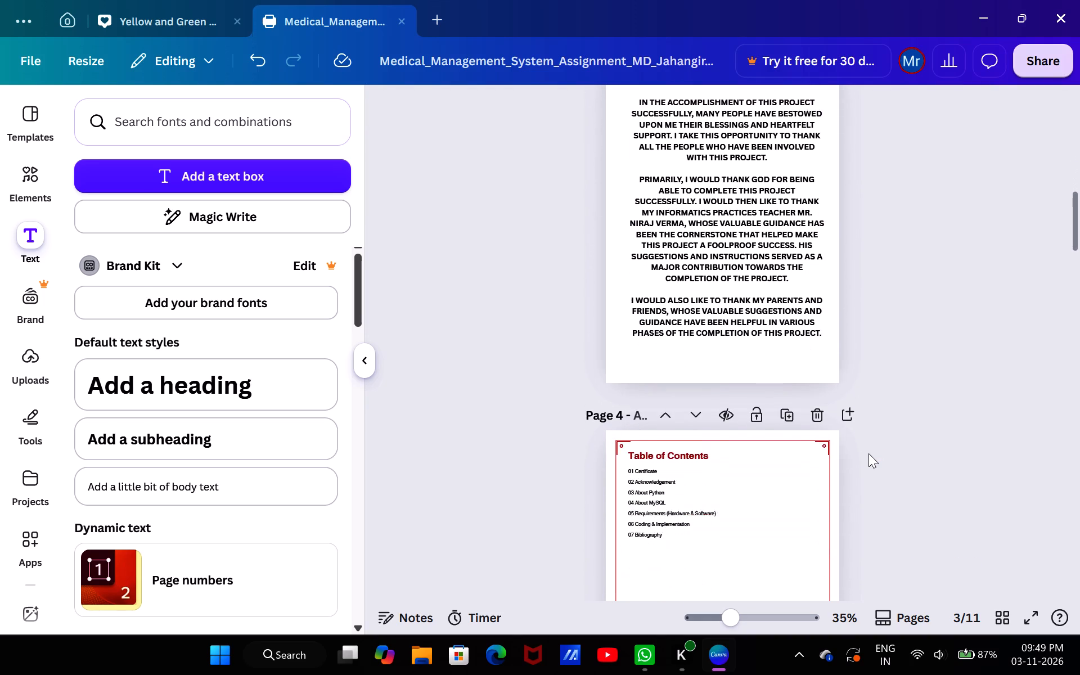
pyautogui.scroll(-2, 868, 453)
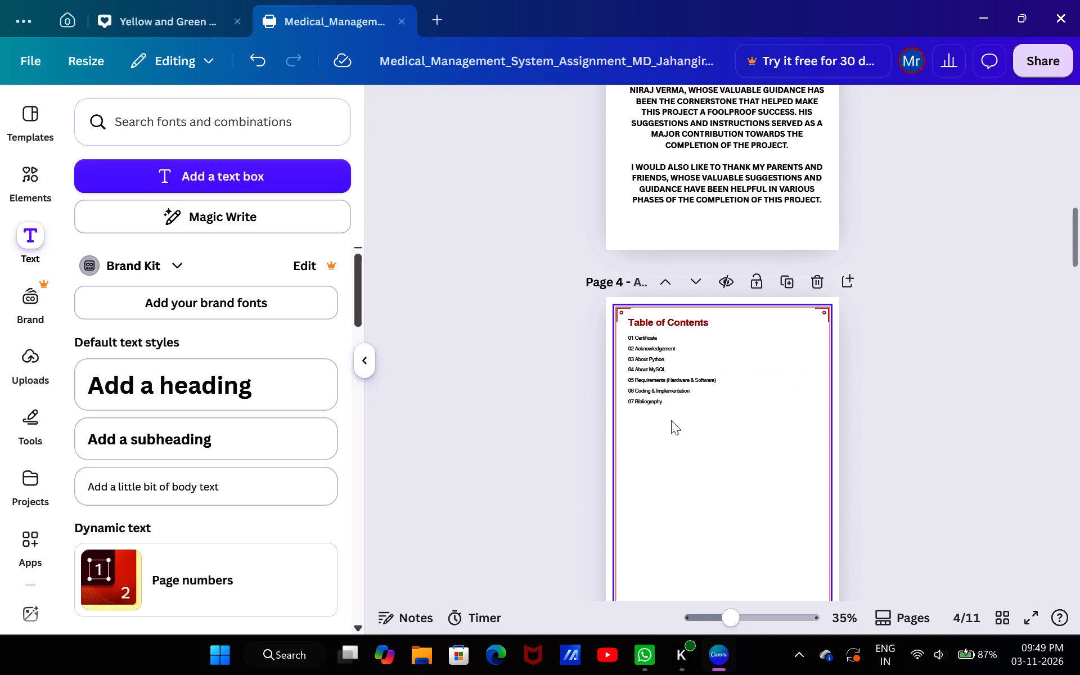
pyautogui.moveTo(651, 394); pyautogui.dragTo(686, 468)
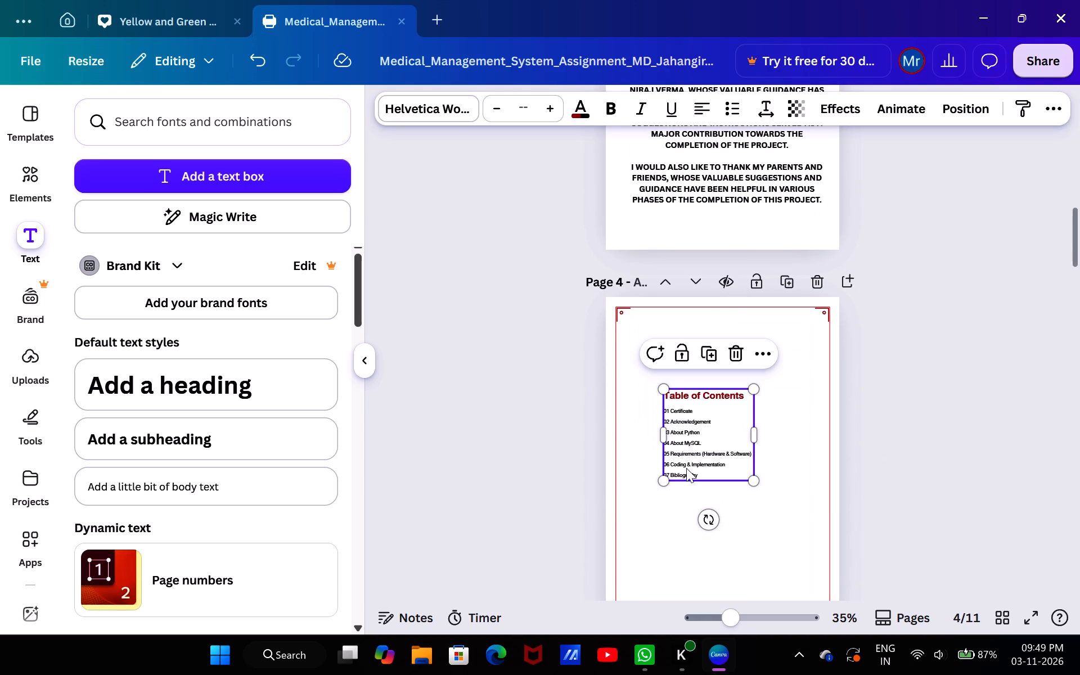
pyautogui.moveTo(715, 444); pyautogui.dragTo(727, 492)
pyautogui.click(724, 405)
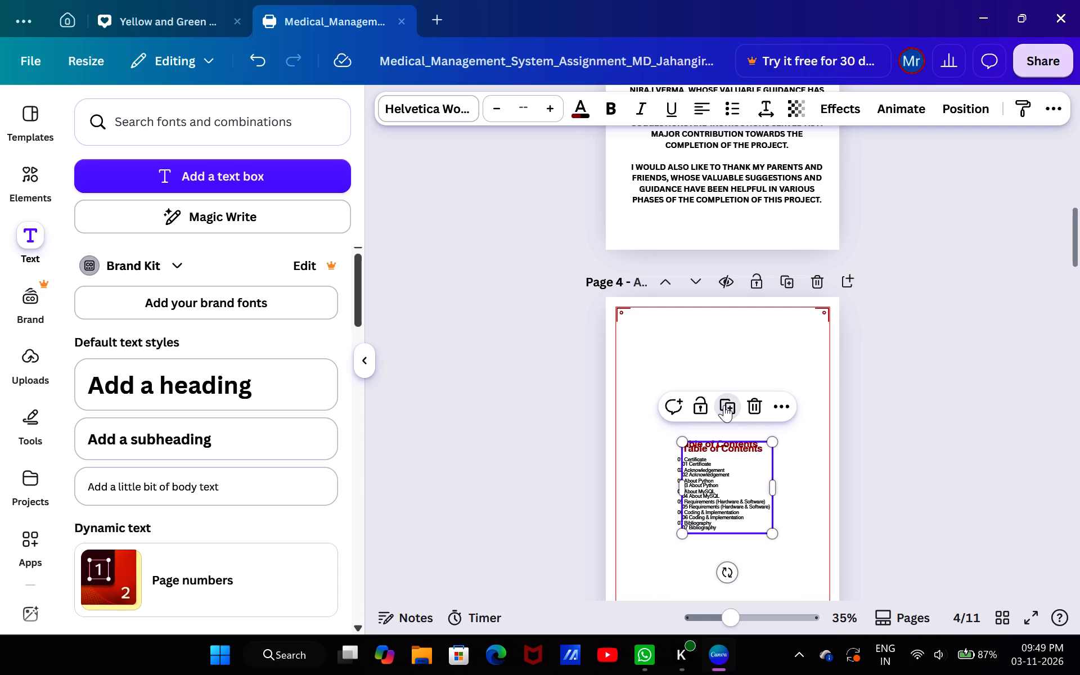
pyautogui.moveTo(731, 475); pyautogui.dragTo(715, 368)
# Delete all the entries from 01 Certificate to 07 Bibliography in the upper Table of Contents copy, keeping its heading.
pyautogui.click(715, 368)
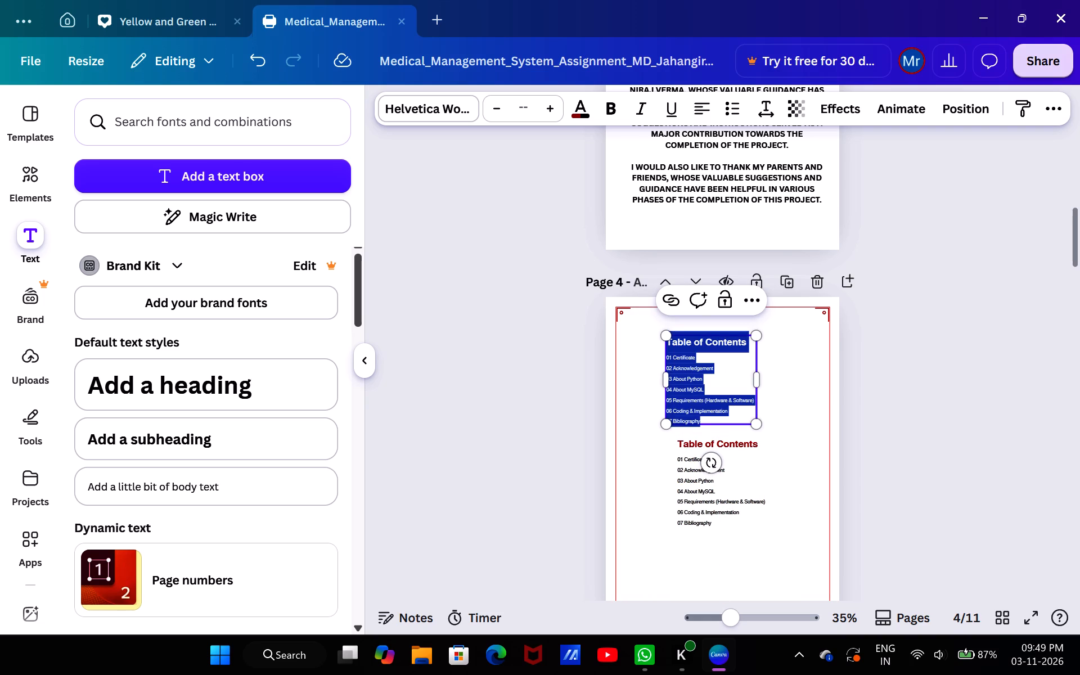
pyautogui.moveTo(667, 354); pyautogui.dragTo(700, 362)
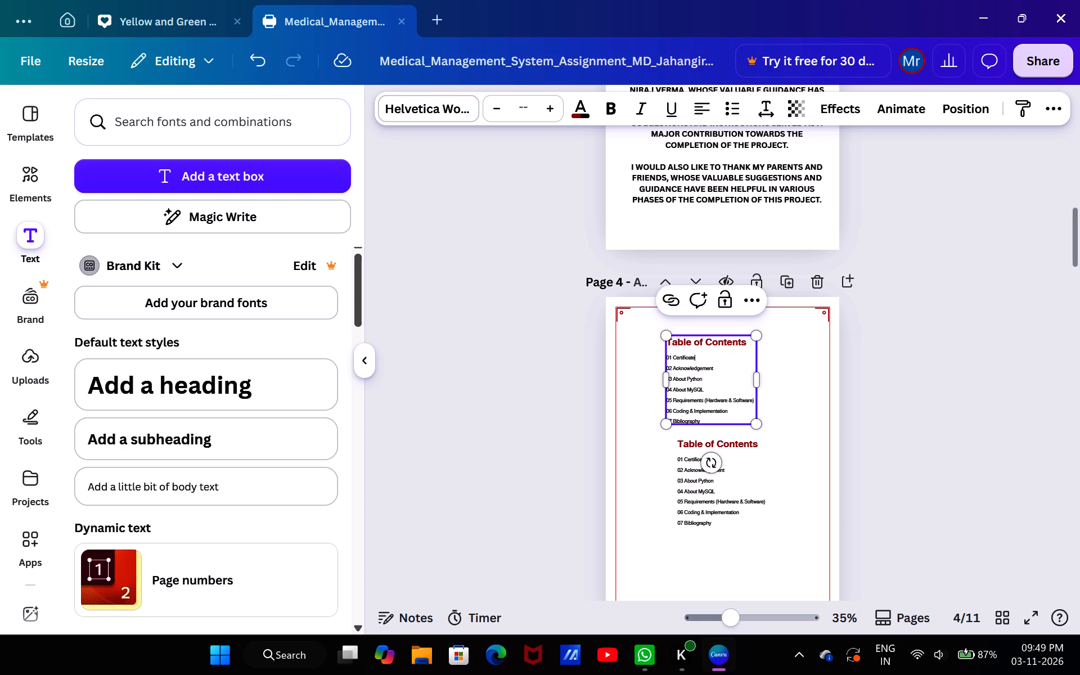
pyautogui.moveTo(700, 362); pyautogui.dragTo(701, 359)
pyautogui.moveTo(701, 359); pyautogui.dragTo(697, 422)
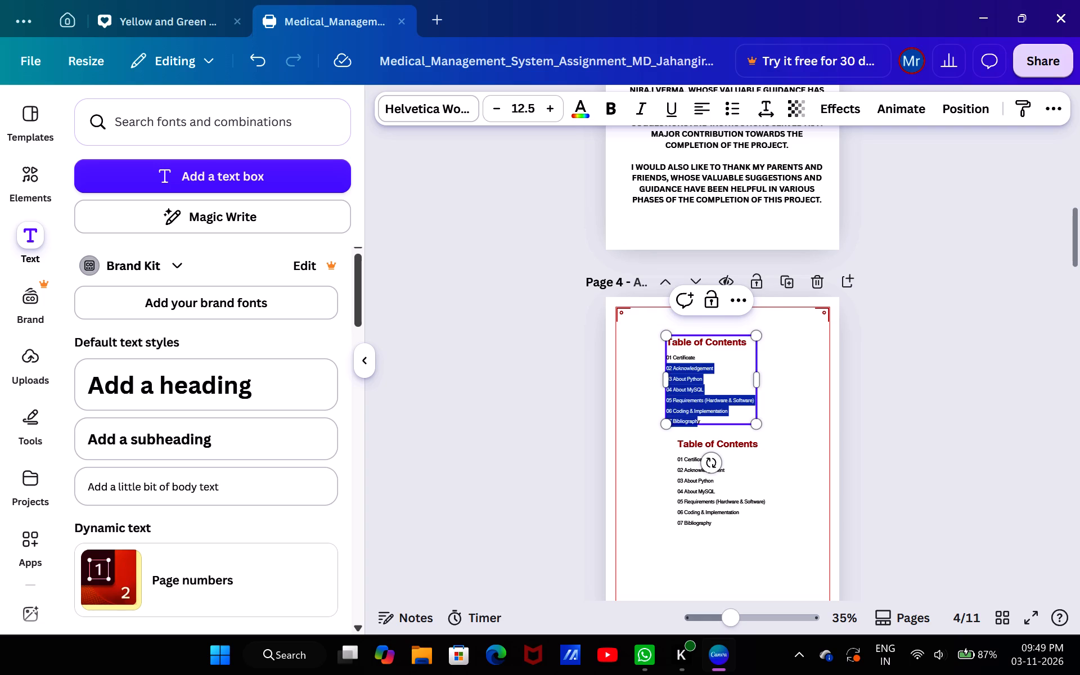
pyautogui.moveTo(697, 422); pyautogui.dragTo(698, 422)
pyautogui.press('BackSpace')
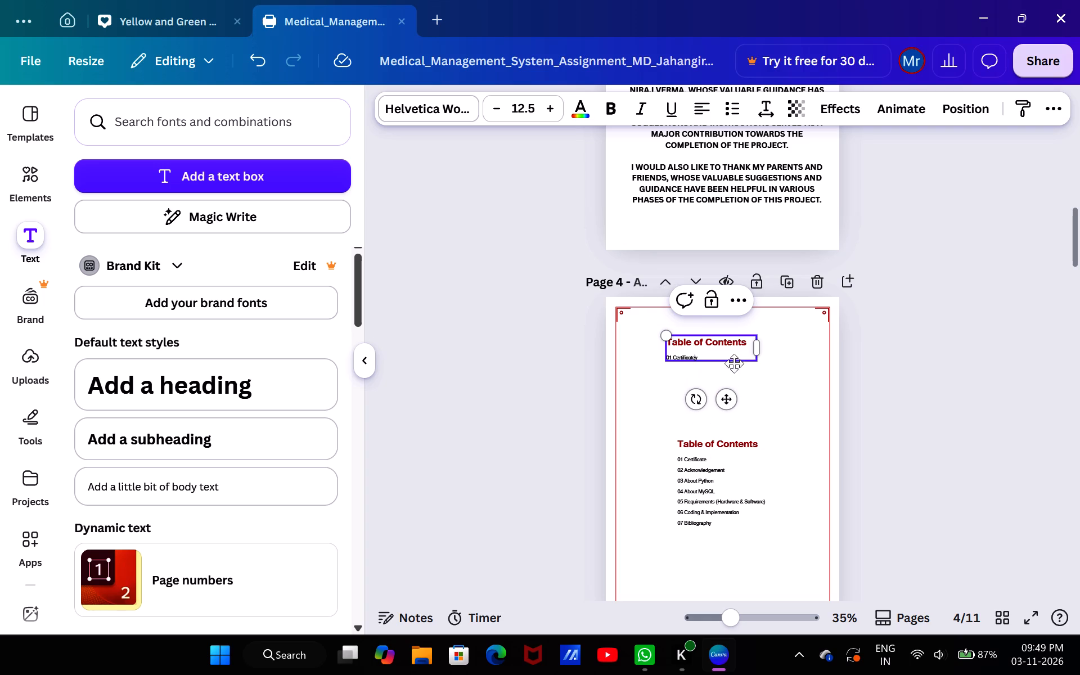
pyautogui.click(721, 356)
pyautogui.press('BackSpace')
pyautogui.press('BackSpace')
pyautogui.press('BackSpace')
pyautogui.press('BackSpace')
pyautogui.press('BackSpace')
pyautogui.press('BackSpace')
pyautogui.press('BackSpace')
pyautogui.press('BackSpace')
pyautogui.press('BackSpace')
pyautogui.press('BackSpace')
pyautogui.press('BackSpace')
pyautogui.press('BackSpace')
pyautogui.press('BackSpace')
pyautogui.press('BackSpace')
pyautogui.press('BackSpace')
# Enter TABLE OF CONTENTS in capitals on the line beneath the red heading in the upper text box on page 4.
pyautogui.write('TABLE')
pyautogui.press('space')
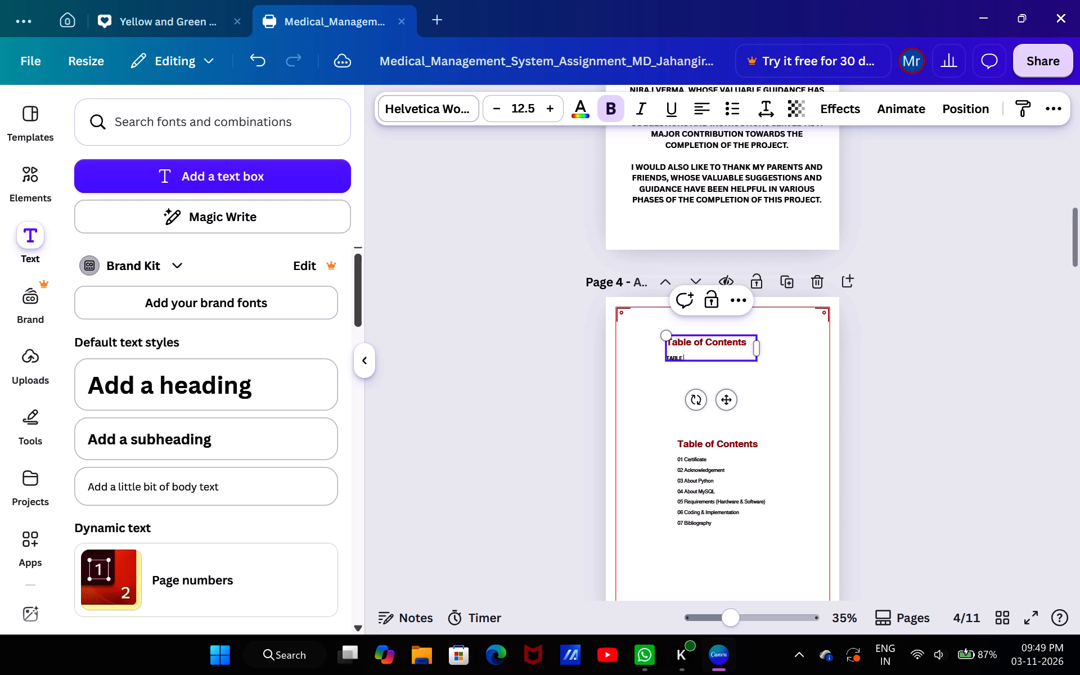
pyautogui.write('OF COIN')
pyautogui.press('BackSpace')
pyautogui.press('BackSpace')
pyautogui.write('NTENT')
pyautogui.press('s')
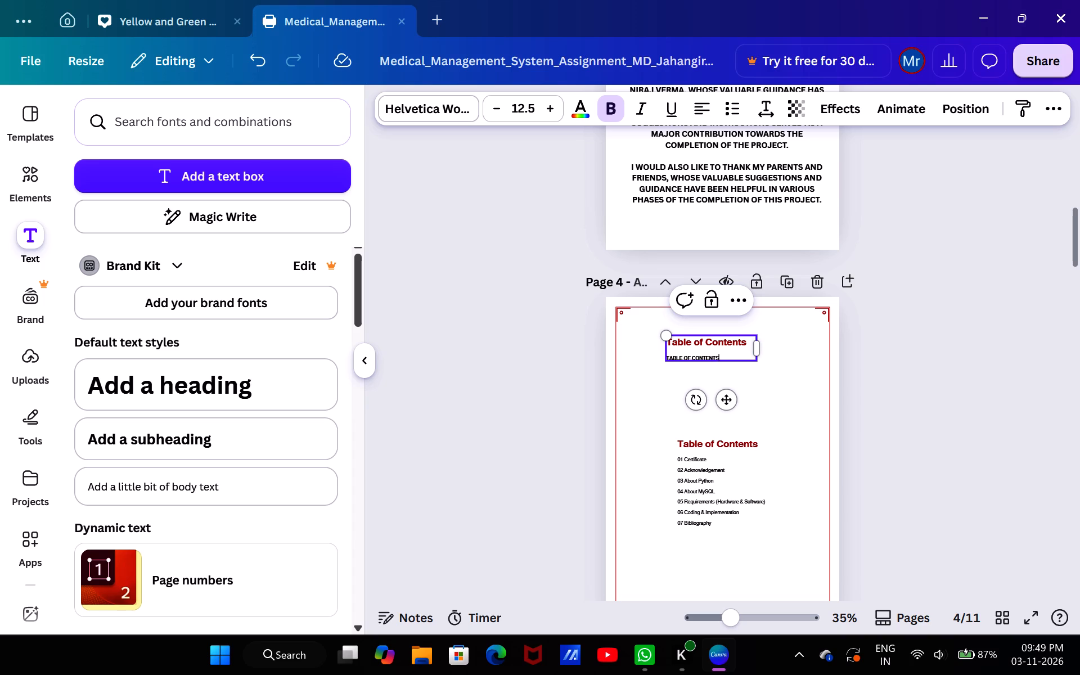
# Delete the old red Table of Contents heading above the new capitalised line in the upper text box.
pyautogui.click(746, 342)
pyautogui.press('BackSpace')
pyautogui.press('BackSpace')
pyautogui.press('BackSpace')
pyautogui.press('BackSpace')
pyautogui.press('BackSpace')
pyautogui.press('BackSpace')
pyautogui.press('BackSpace')
pyautogui.press('BackSpace')
pyautogui.press('BackSpace')
pyautogui.press('BackSpace')
pyautogui.press('BackSpace')
pyautogui.press('BackSpace')
pyautogui.press('BackSpace')
pyautogui.press('BackSpace')
pyautogui.press('BackSpace')
pyautogui.press('BackSpace')
pyautogui.press('BackSpace')
pyautogui.press('BackSpace')
pyautogui.press('BackSpace')
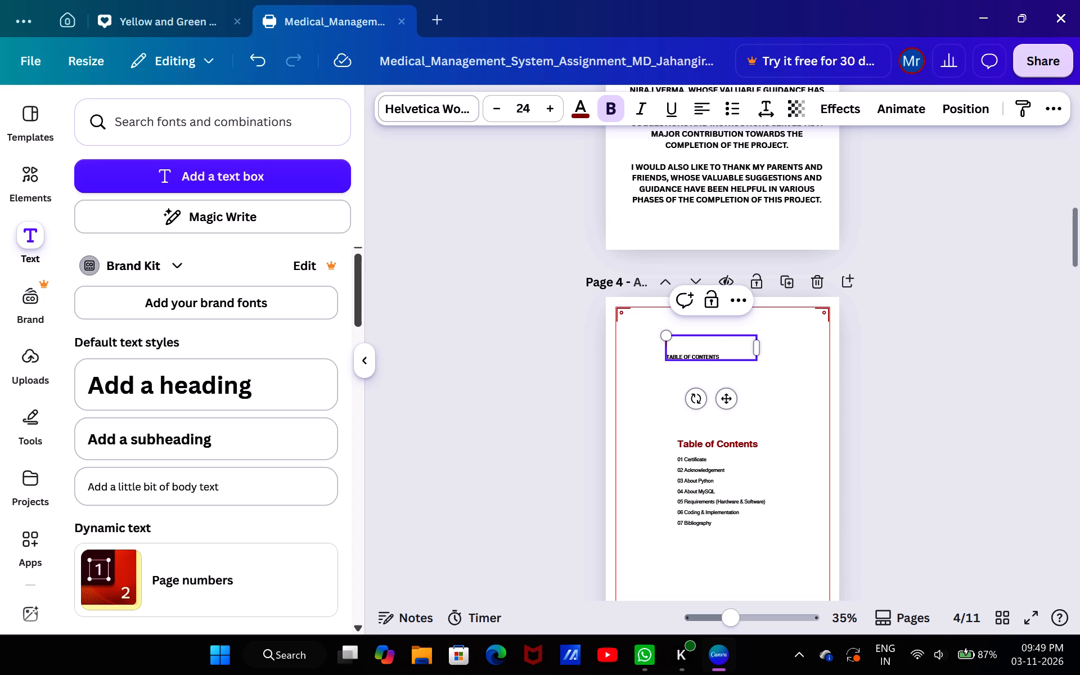
pyautogui.press('BackSpace')
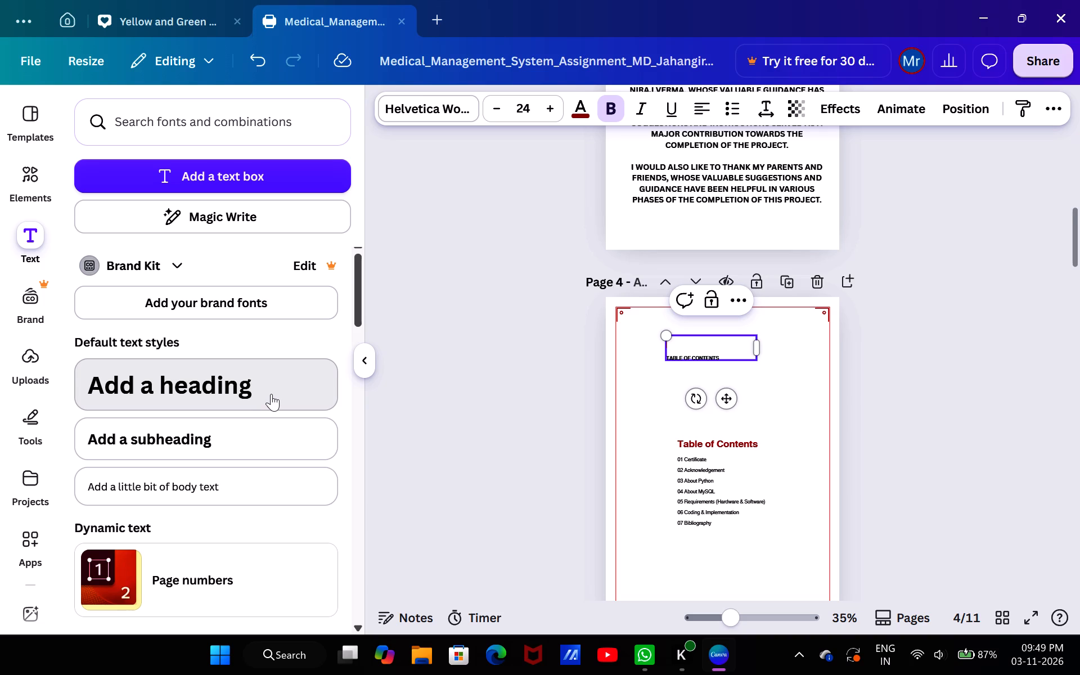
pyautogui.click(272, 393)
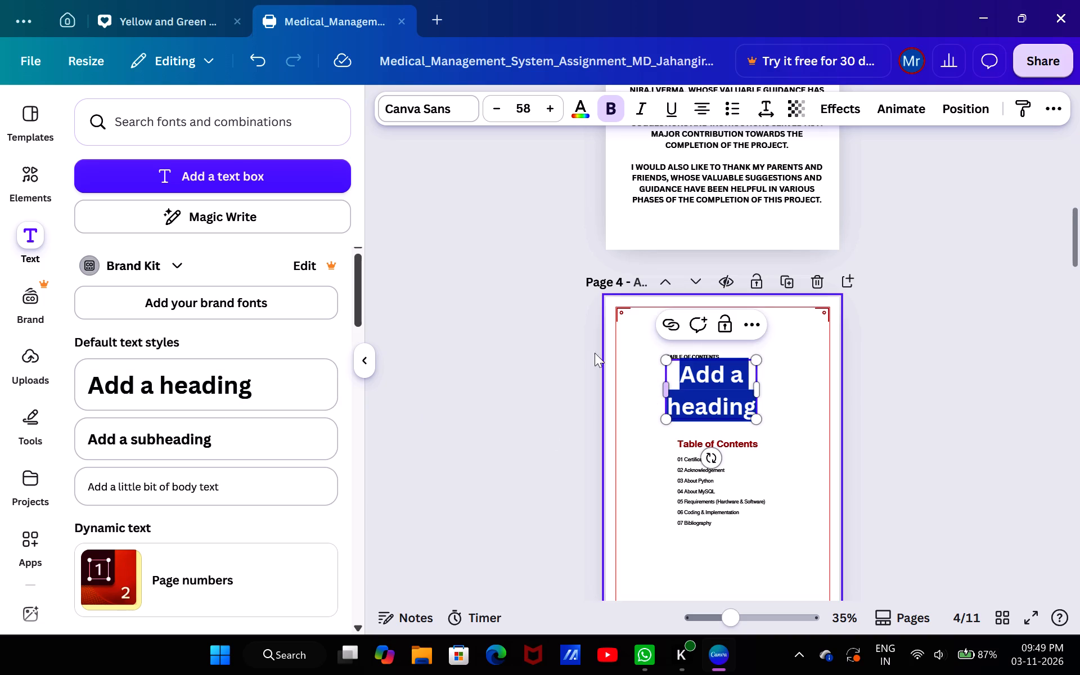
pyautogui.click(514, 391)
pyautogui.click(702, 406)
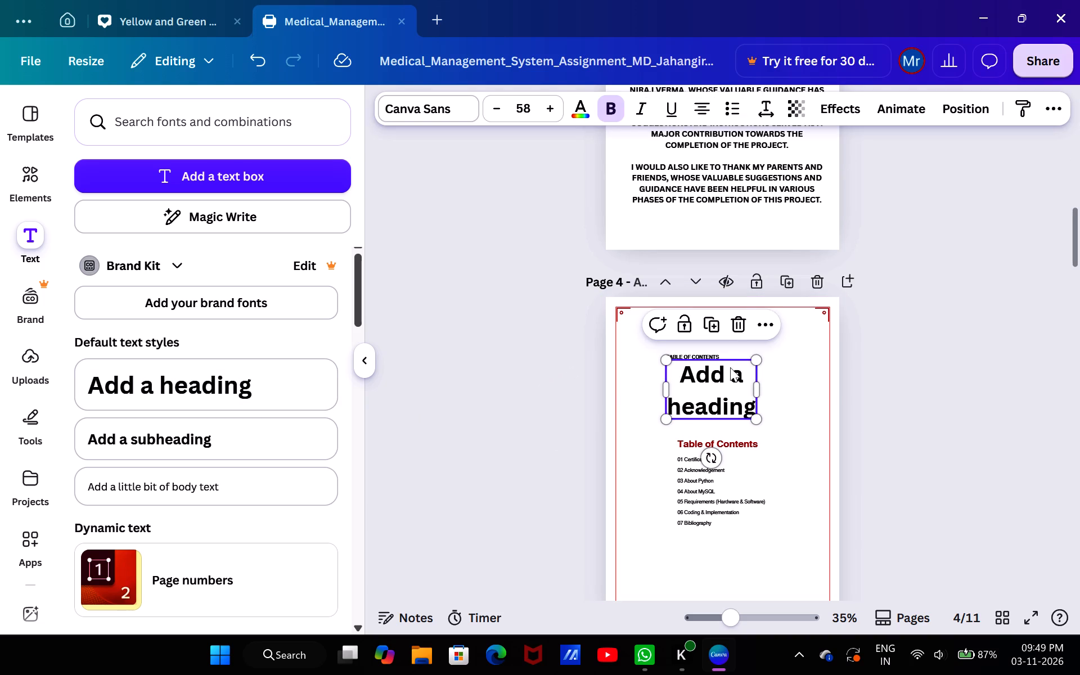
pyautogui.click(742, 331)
# Shift the TABLE OF CONTENTS text box slightly and enlarge its text to size 36.5.
pyautogui.moveTo(721, 355); pyautogui.dragTo(702, 355)
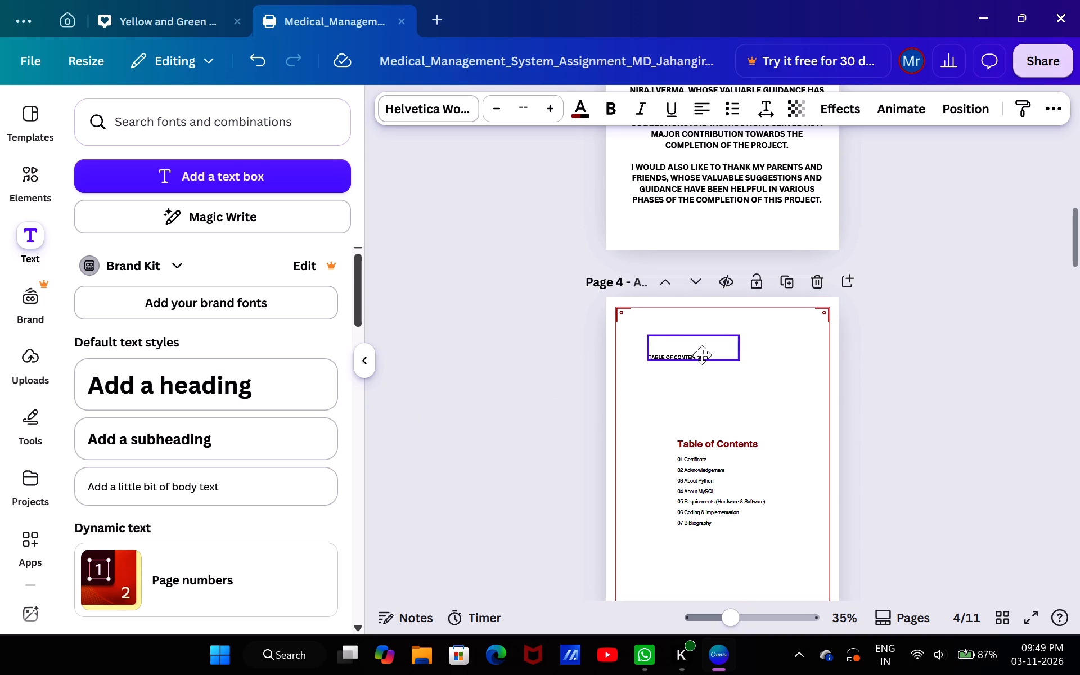
pyautogui.moveTo(702, 355); pyautogui.dragTo(728, 351)
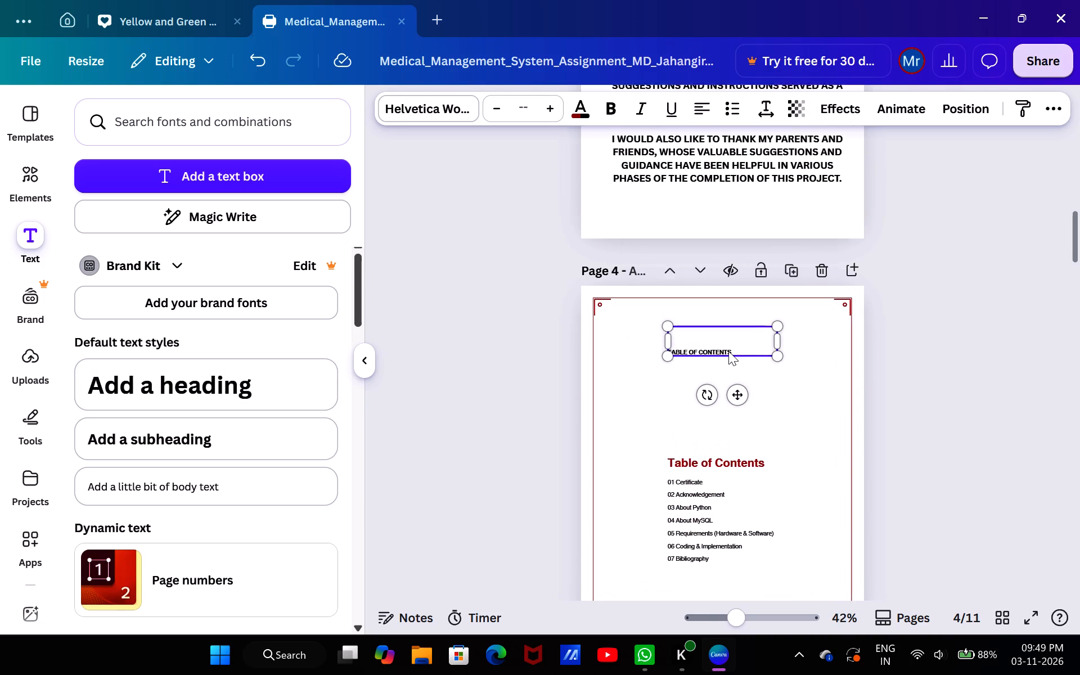
pyautogui.tripleClick(557, 110)
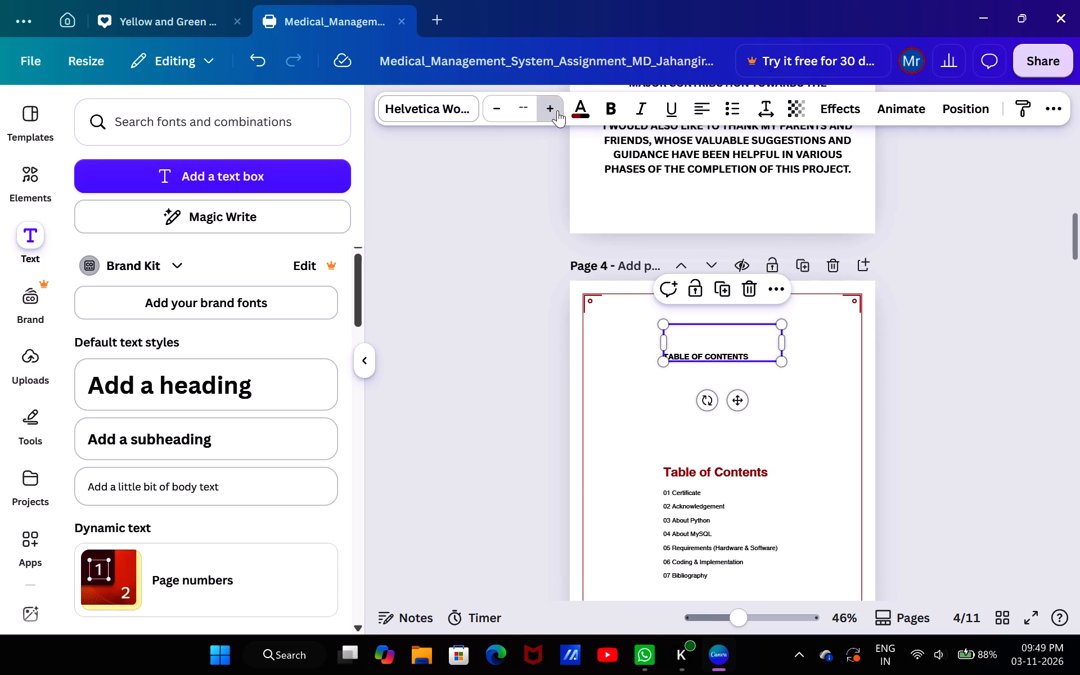
pyautogui.tripleClick(557, 110)
pyautogui.tripleClick(557, 110)
pyautogui.tripleClick(557, 110)
pyautogui.tripleClick(557, 110)
pyautogui.tripleClick(557, 110)
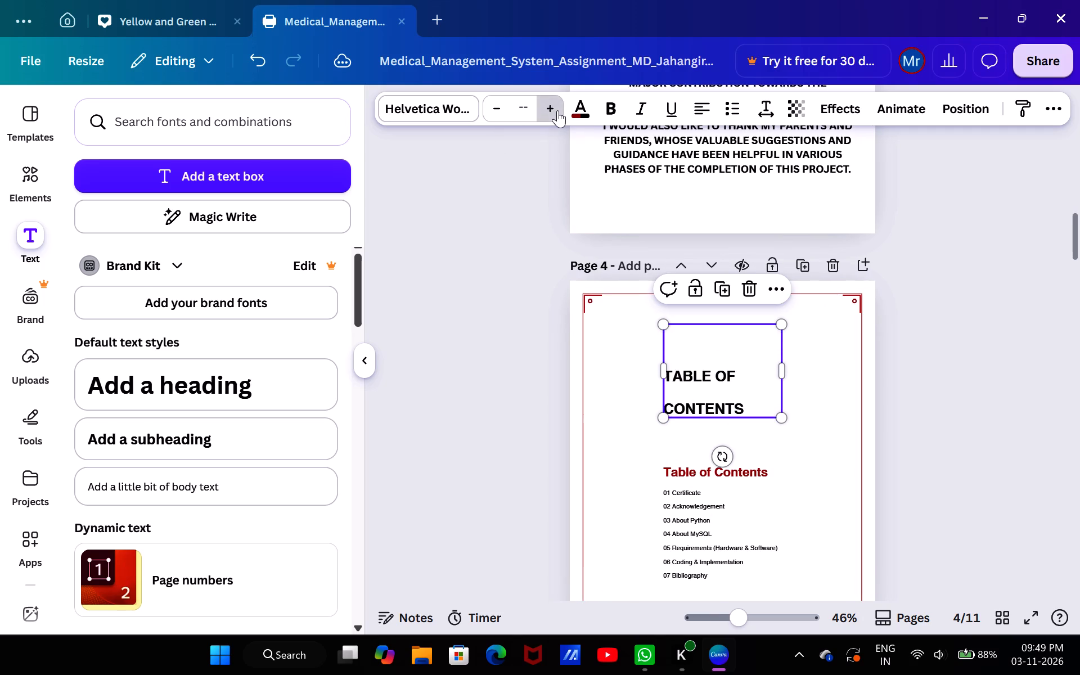
pyautogui.tripleClick(557, 110)
pyautogui.tripleClick(557, 110)
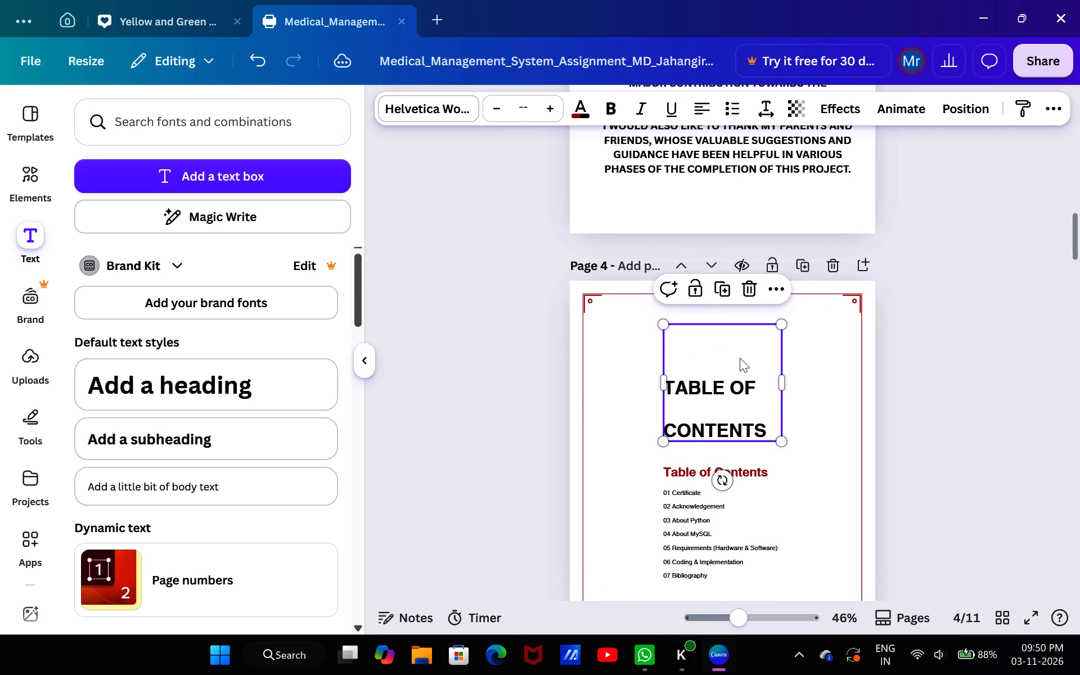
# Widen the TABLE OF CONTENTS box so the heading fits on one line, and place it near the page's upper edge.
pyautogui.moveTo(782, 382); pyautogui.dragTo(829, 376)
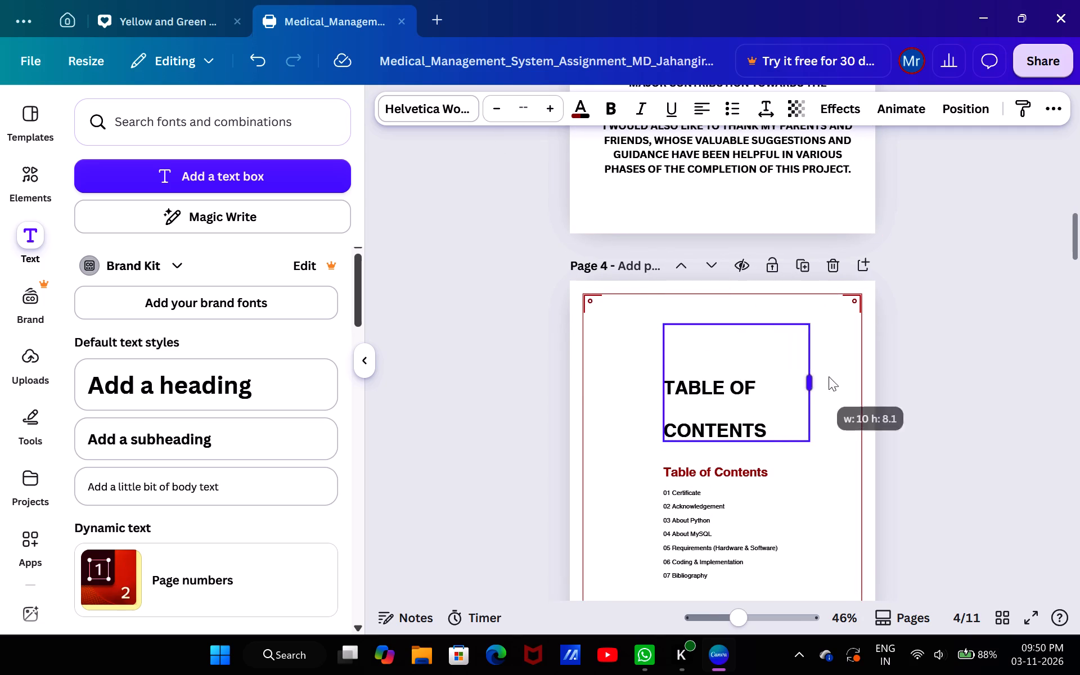
pyautogui.moveTo(829, 376); pyautogui.dragTo(924, 371)
pyautogui.moveTo(868, 363); pyautogui.dragTo(826, 350)
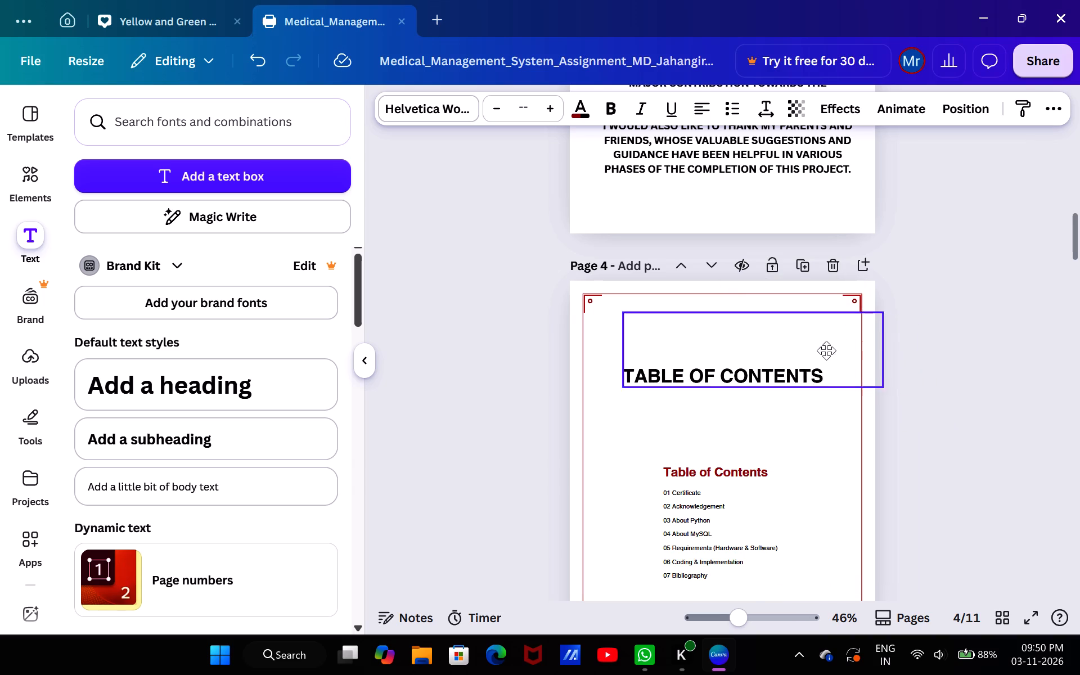
pyautogui.moveTo(826, 350); pyautogui.dragTo(823, 314)
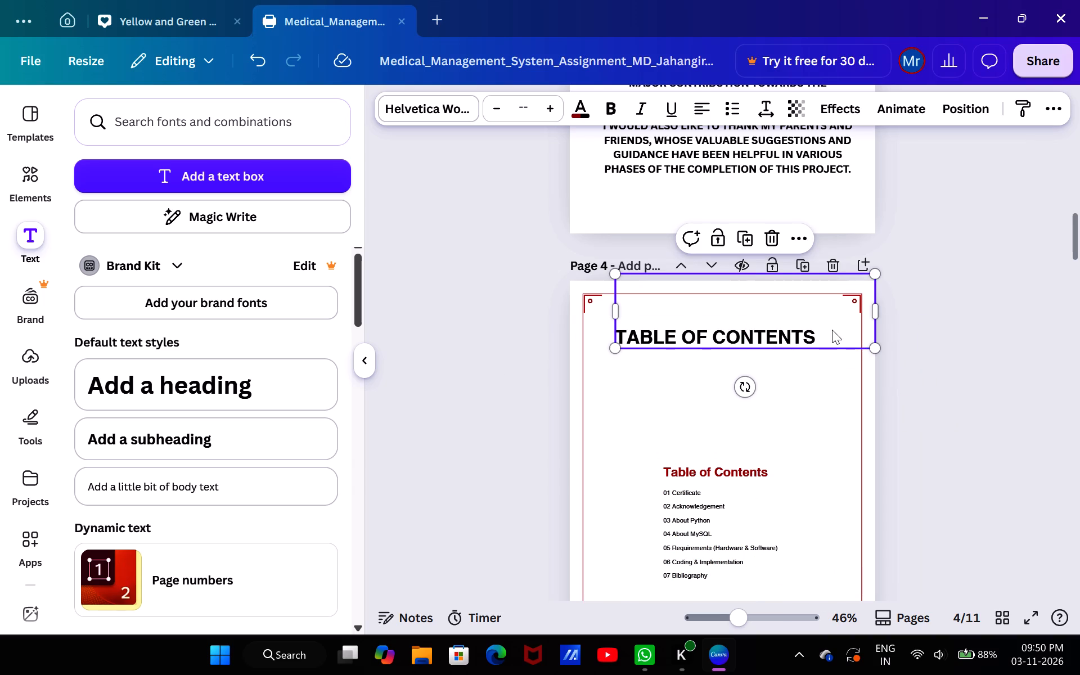
# Colour the TABLE OF CONTENTS heading text vivid red (#c00000).
pyautogui.click(832, 330)
pyautogui.moveTo(832, 330); pyautogui.dragTo(637, 327)
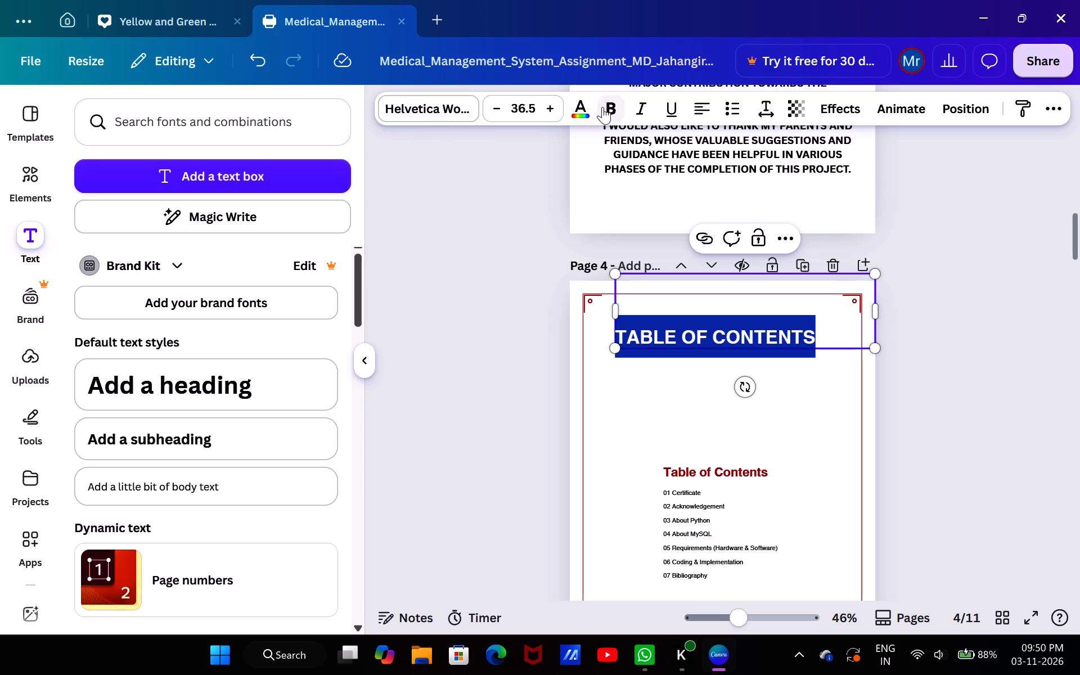
pyautogui.click(580, 106)
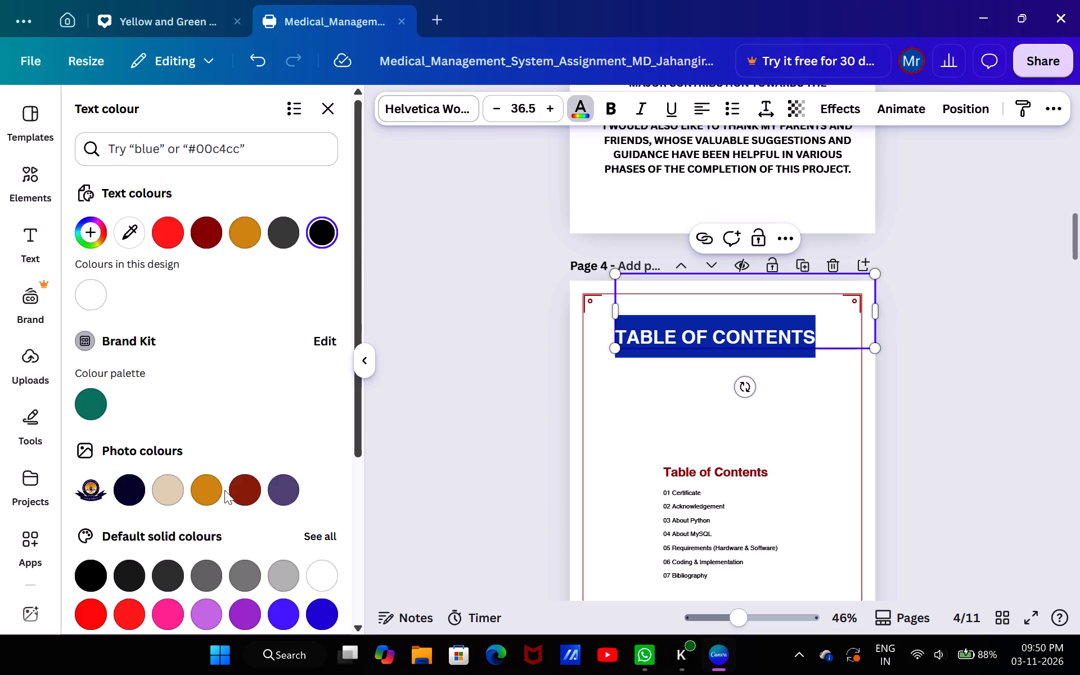
pyautogui.click(208, 218)
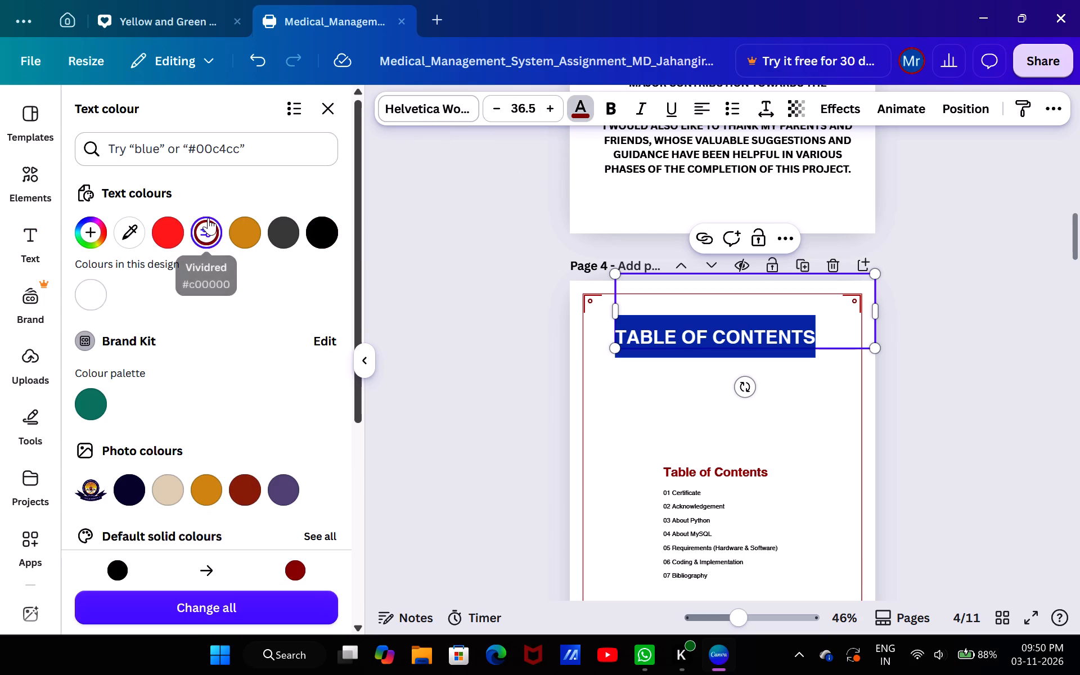
pyautogui.click(404, 389)
pyautogui.click(404, 389)
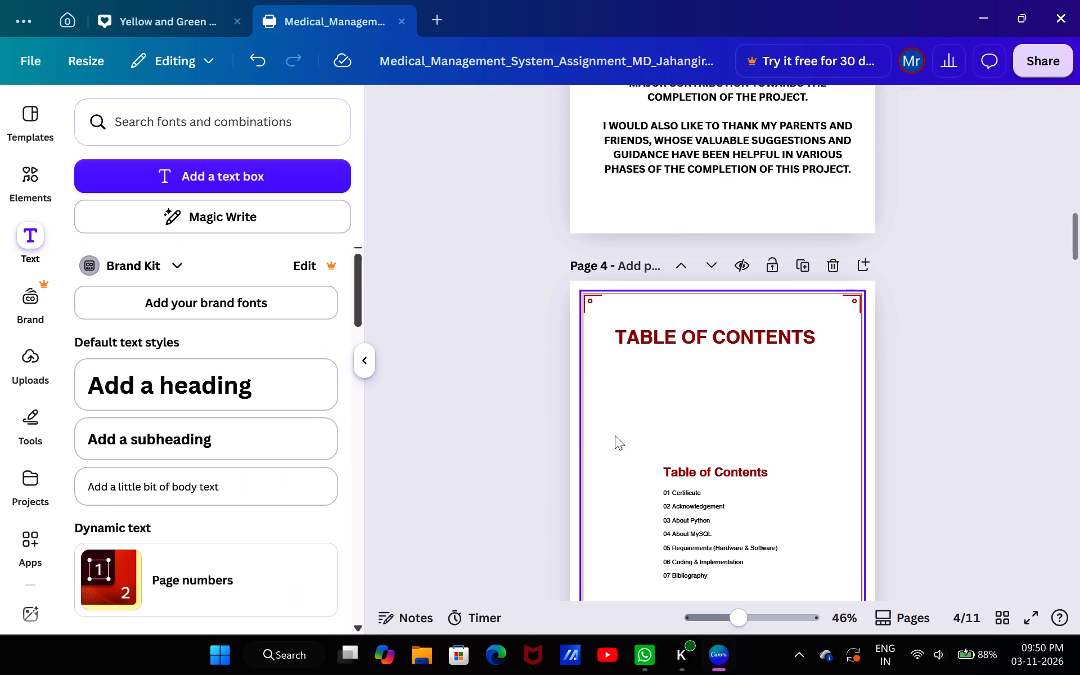
# Move the contents list up on page 4 and delete its own Table of Contents heading, keeping the entries from 01 Certificate.
pyautogui.moveTo(678, 492); pyautogui.dragTo(661, 452)
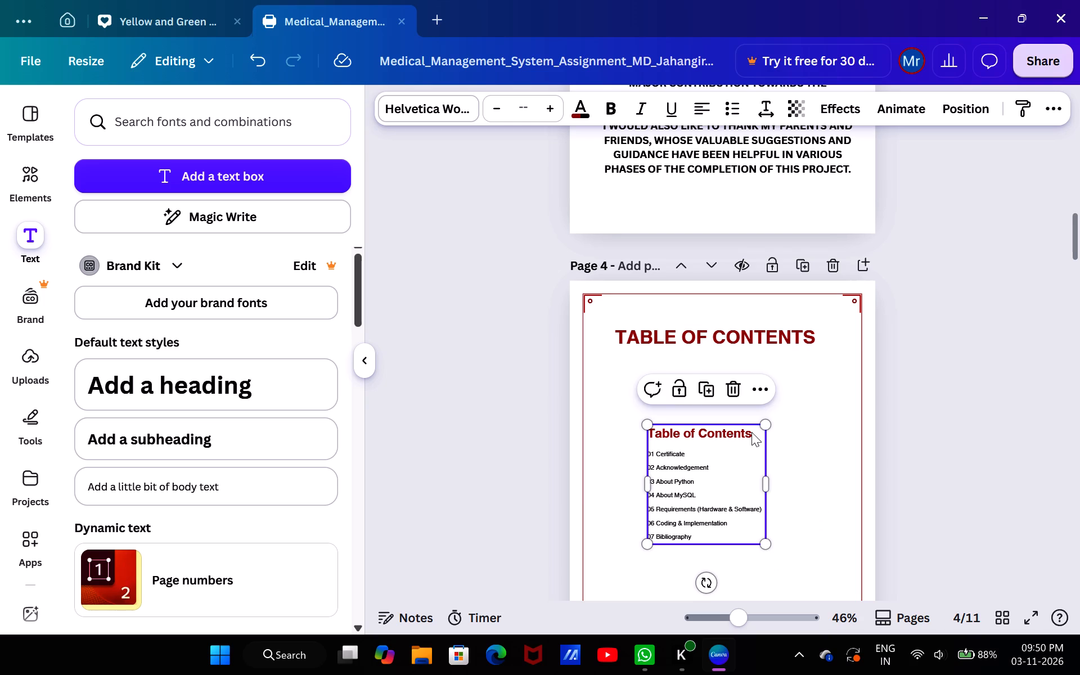
pyautogui.click(751, 432)
pyautogui.doubleClick(751, 432)
pyautogui.press('BackSpace')
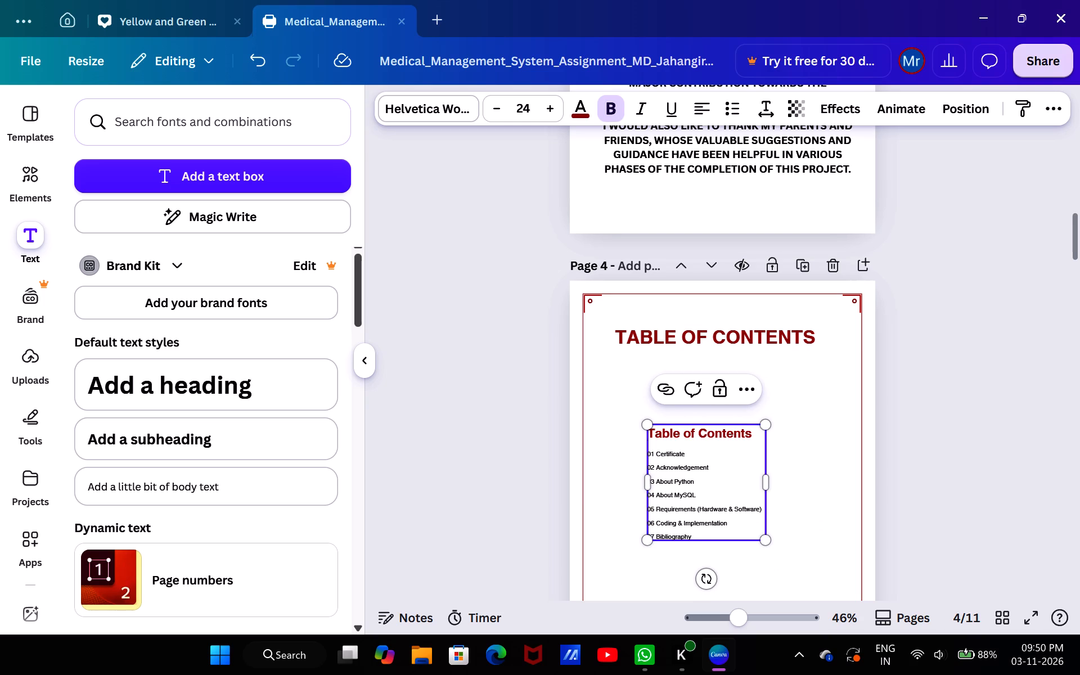
pyautogui.press('BackSpace')
pyautogui.press('BackSpace')
pyautogui.press('BackSpace')
pyautogui.press('BackSpace')
pyautogui.press('BackSpace')
pyautogui.press('BackSpace')
pyautogui.press('BackSpace')
pyautogui.press('BackSpace')
pyautogui.press('BackSpace')
pyautogui.press('BackSpace')
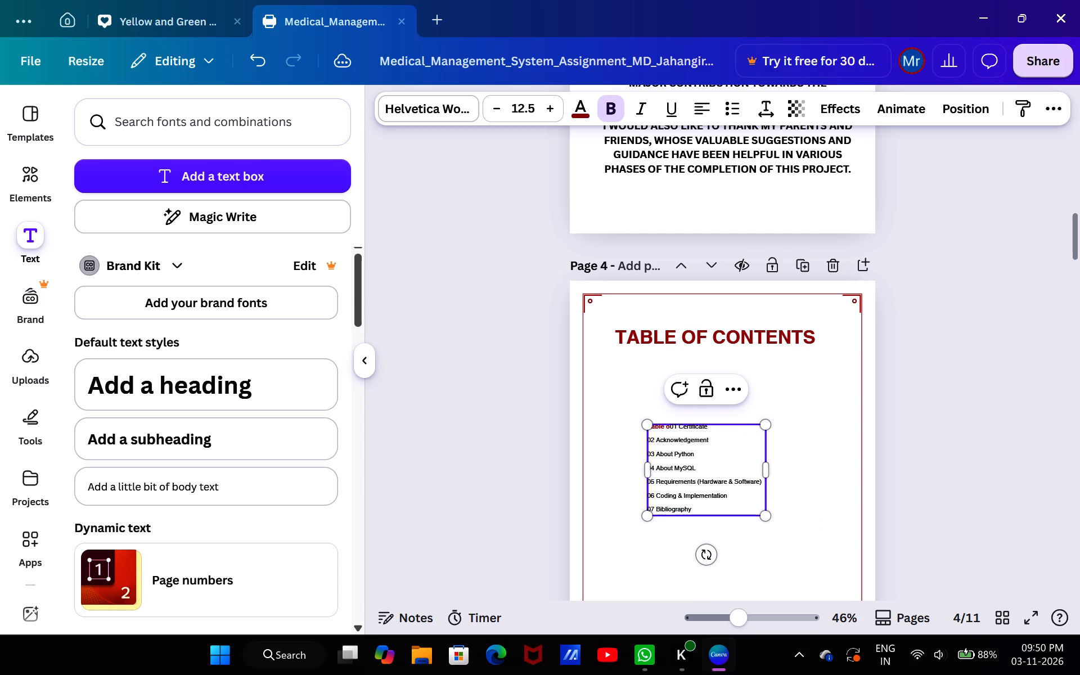
pyautogui.press('BackSpace')
pyautogui.press('BackSpace')
pyautogui.press('BackSpace')
pyautogui.press('BackSpace')
pyautogui.press('BackSpace')
pyautogui.press('BackSpace')
pyautogui.press('BackSpace')
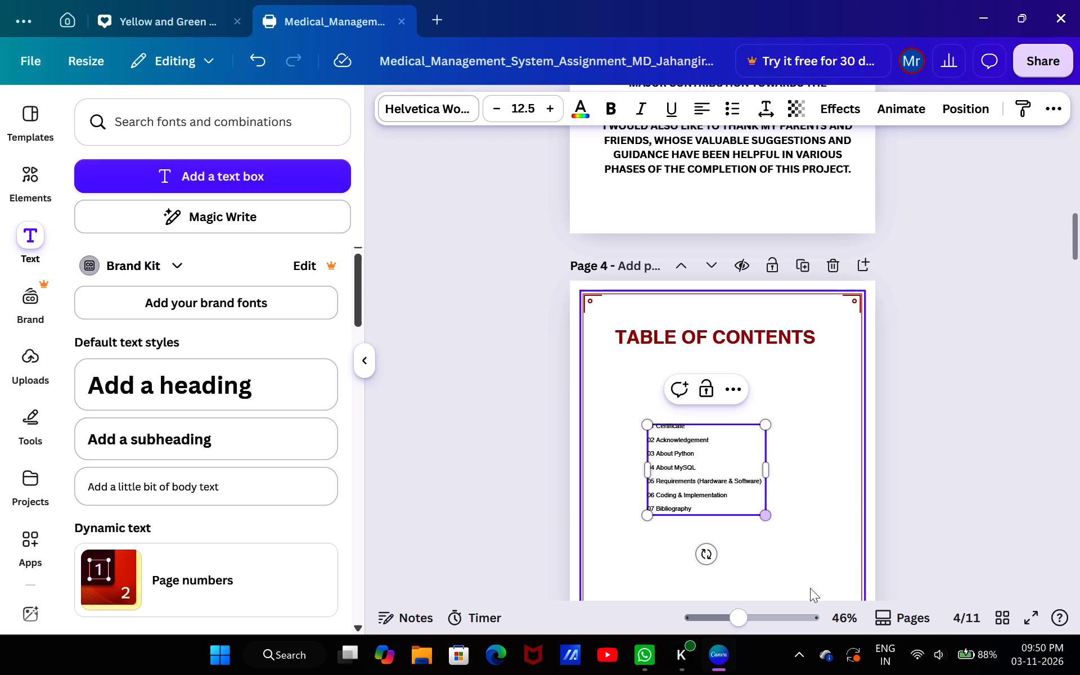
# Scale the contents list up proportionally to a text size of about 21.8.
pyautogui.scroll(-2, 789, 532)
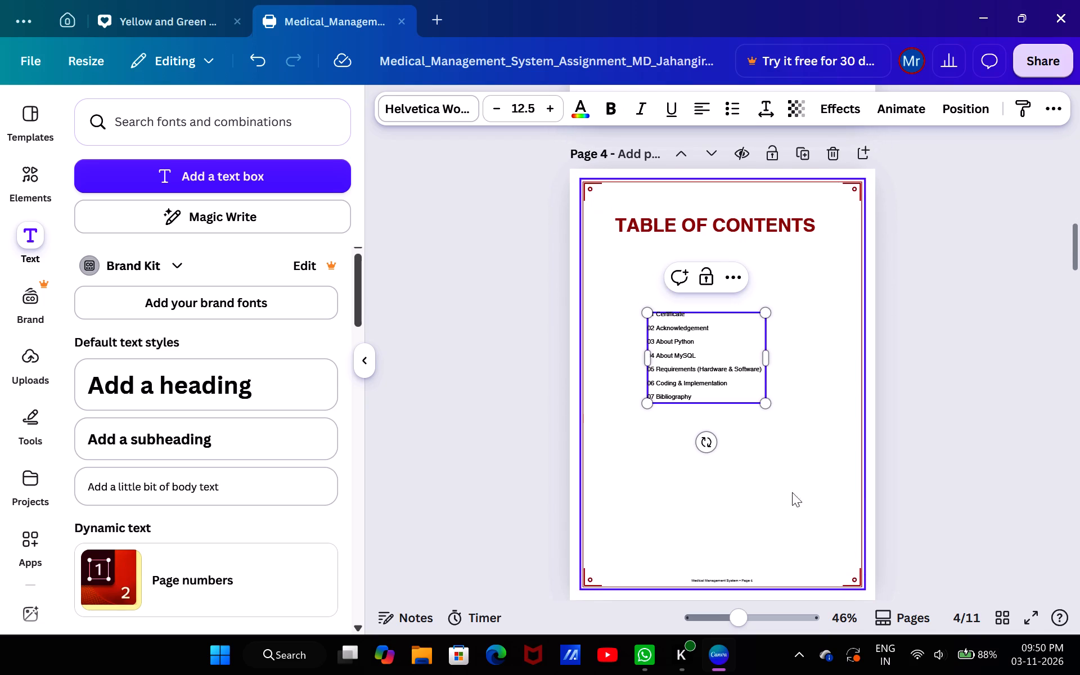
pyautogui.moveTo(766, 402); pyautogui.dragTo(798, 570)
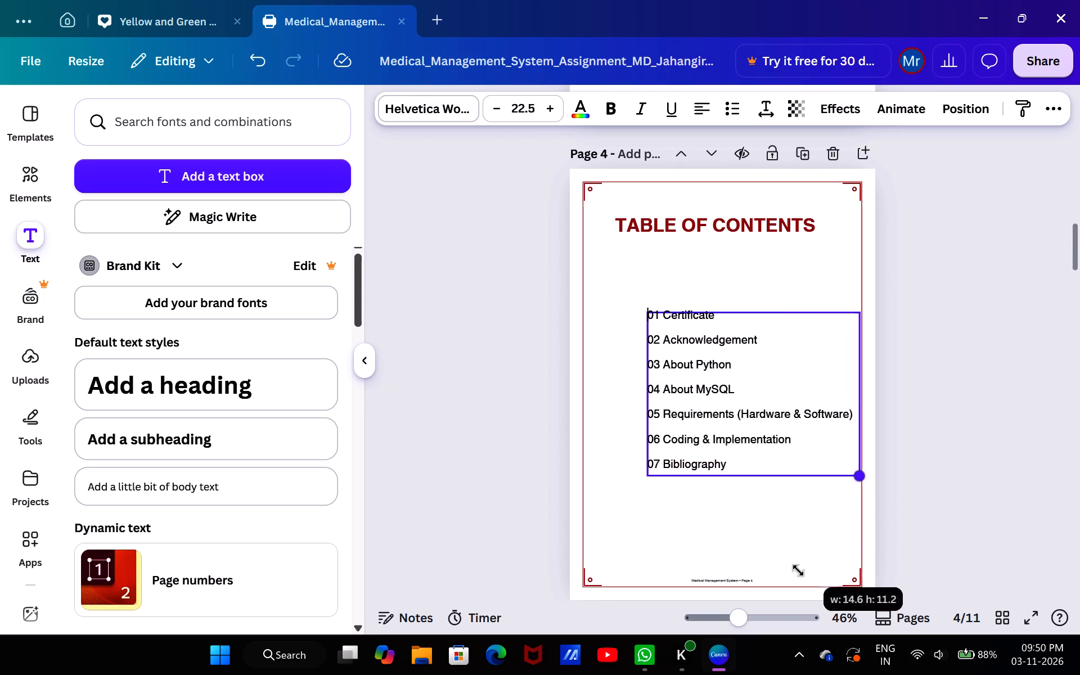
pyautogui.moveTo(798, 570); pyautogui.dragTo(767, 584)
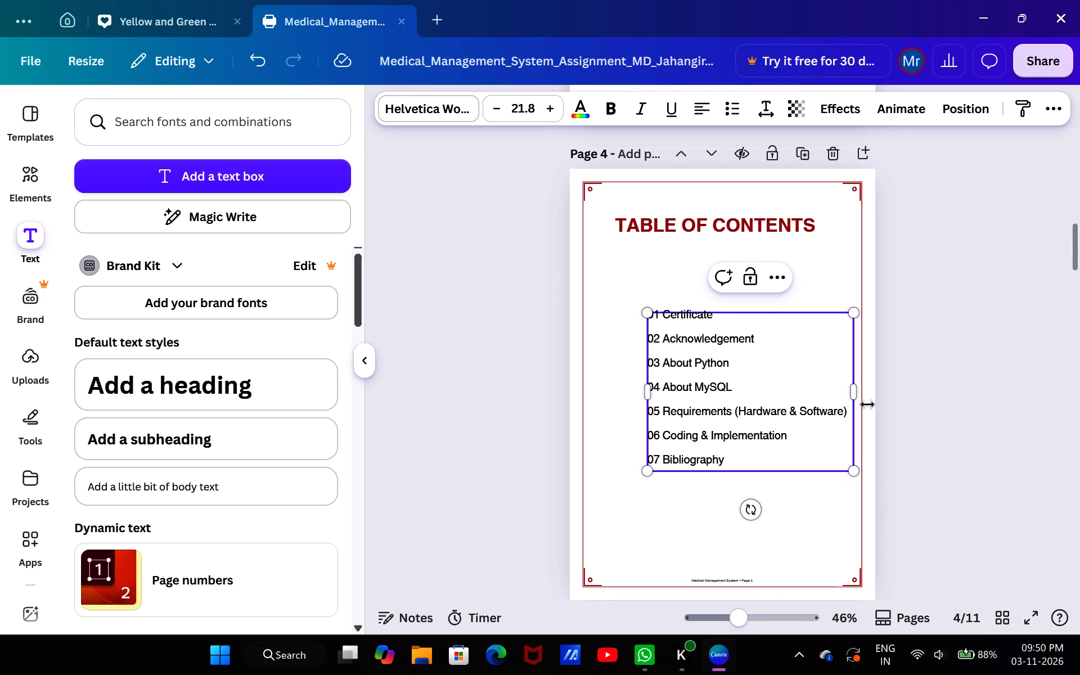
# Try narrower and wider wraps for the contents list, leaving its box wide enough for entries 05 and 06 to share one line.
pyautogui.moveTo(854, 394); pyautogui.dragTo(784, 398)
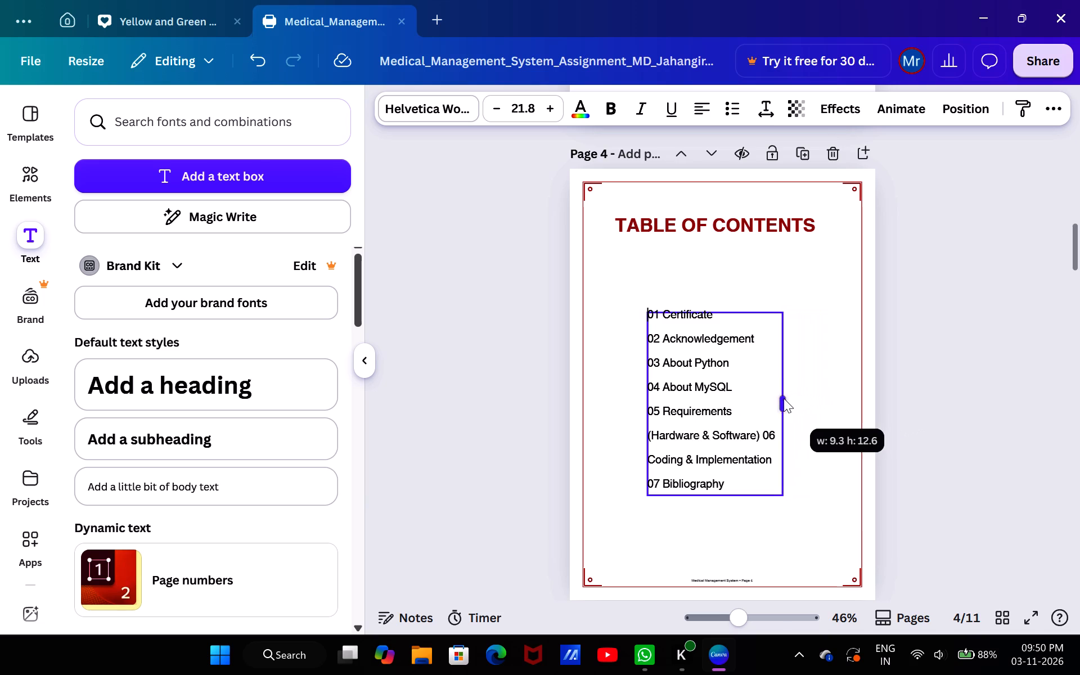
pyautogui.moveTo(784, 398); pyautogui.dragTo(753, 403)
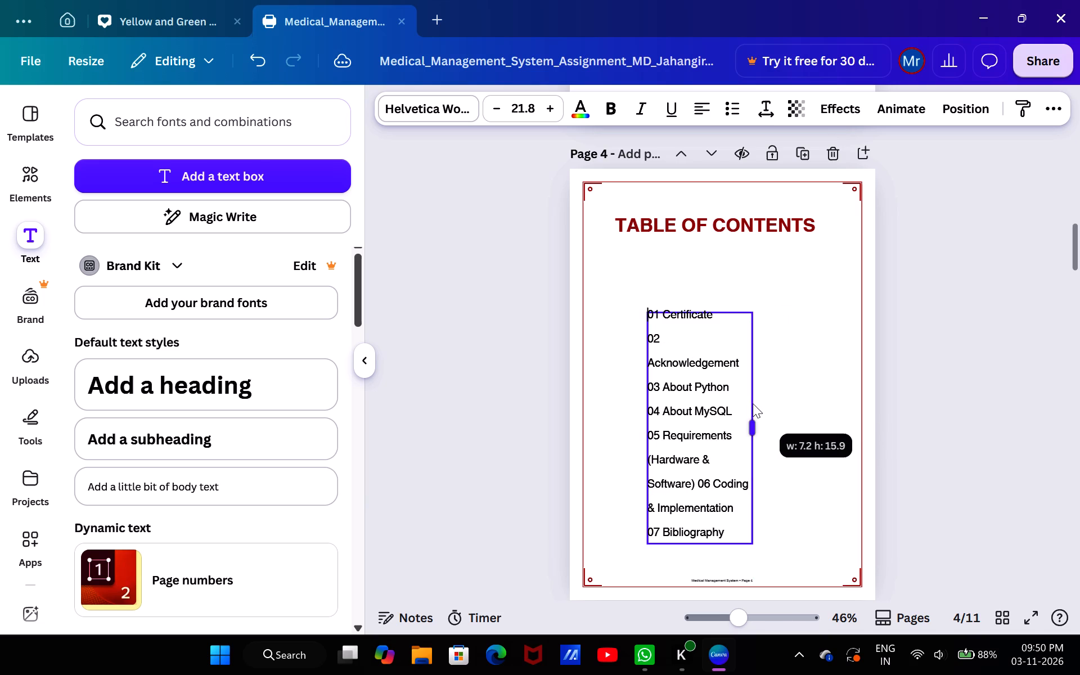
pyautogui.moveTo(753, 403); pyautogui.dragTo(813, 391)
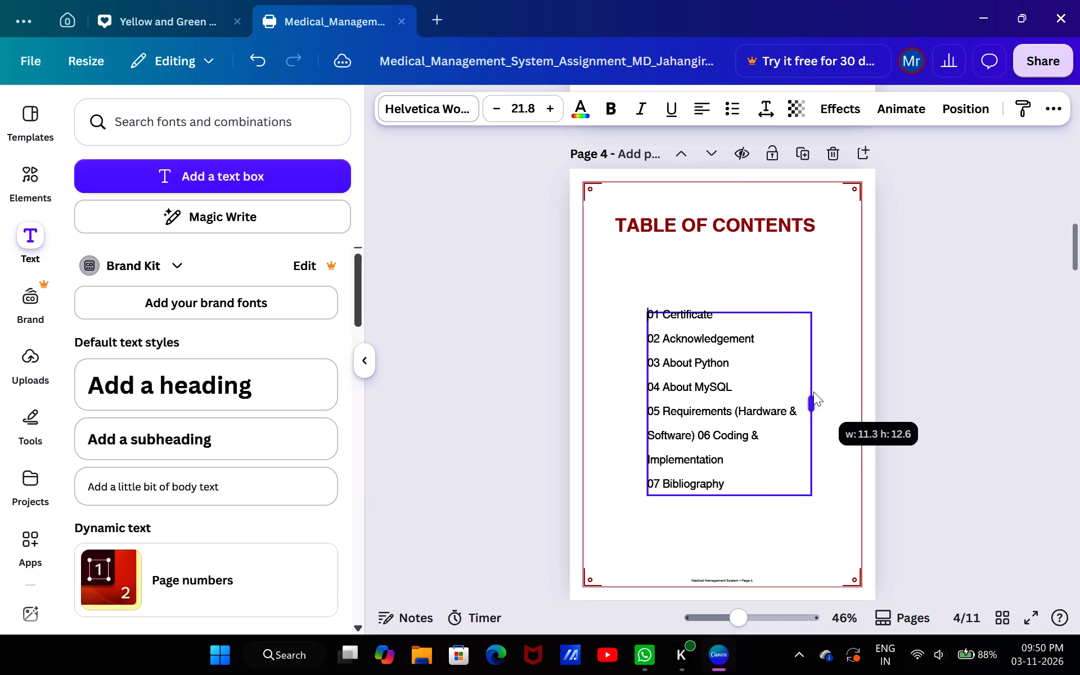
pyautogui.moveTo(813, 391); pyautogui.dragTo(871, 393)
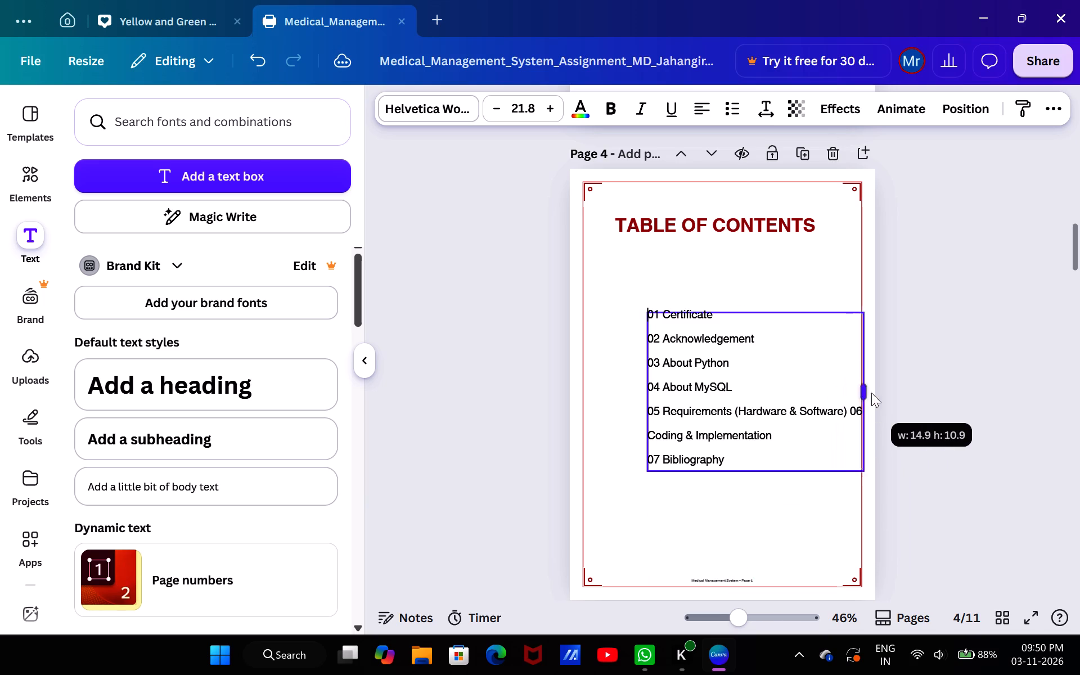
pyautogui.moveTo(871, 393); pyautogui.dragTo(876, 393)
pyautogui.click(876, 393)
pyautogui.moveTo(876, 393); pyautogui.dragTo(904, 399)
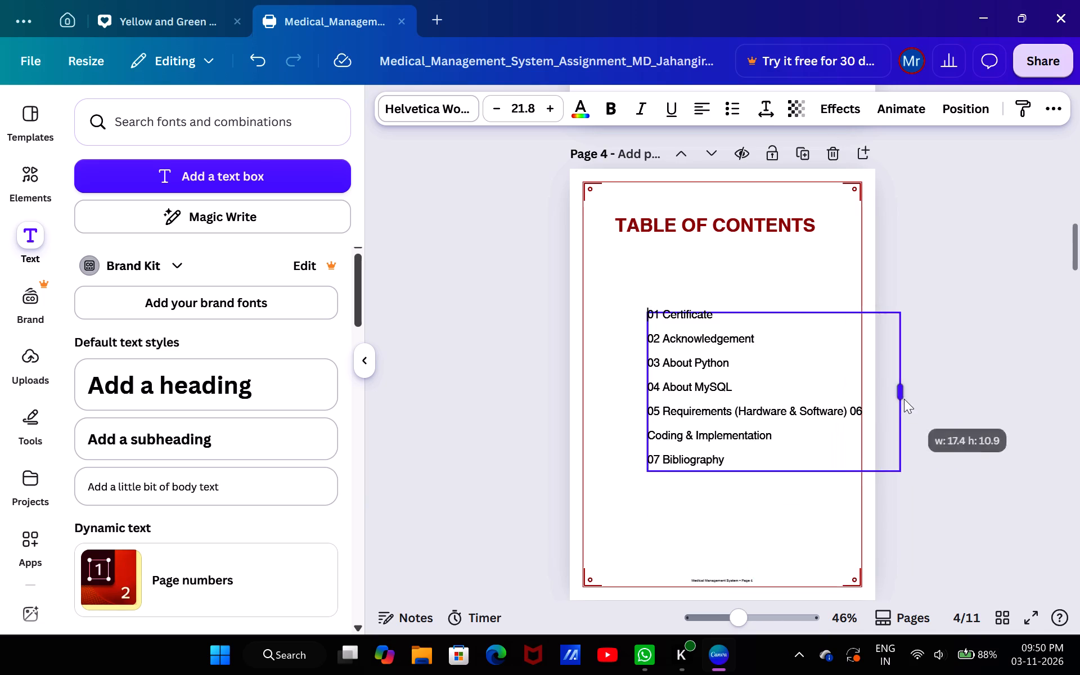
pyautogui.moveTo(904, 399); pyautogui.dragTo(1051, 405)
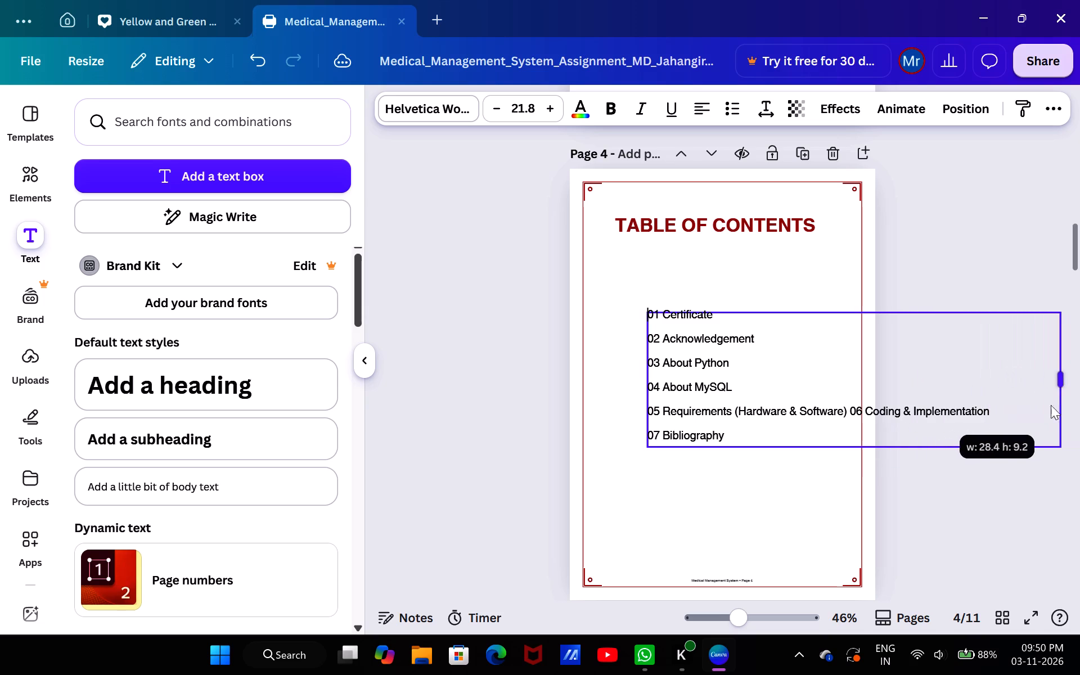
pyautogui.moveTo(1051, 405); pyautogui.dragTo(1005, 404)
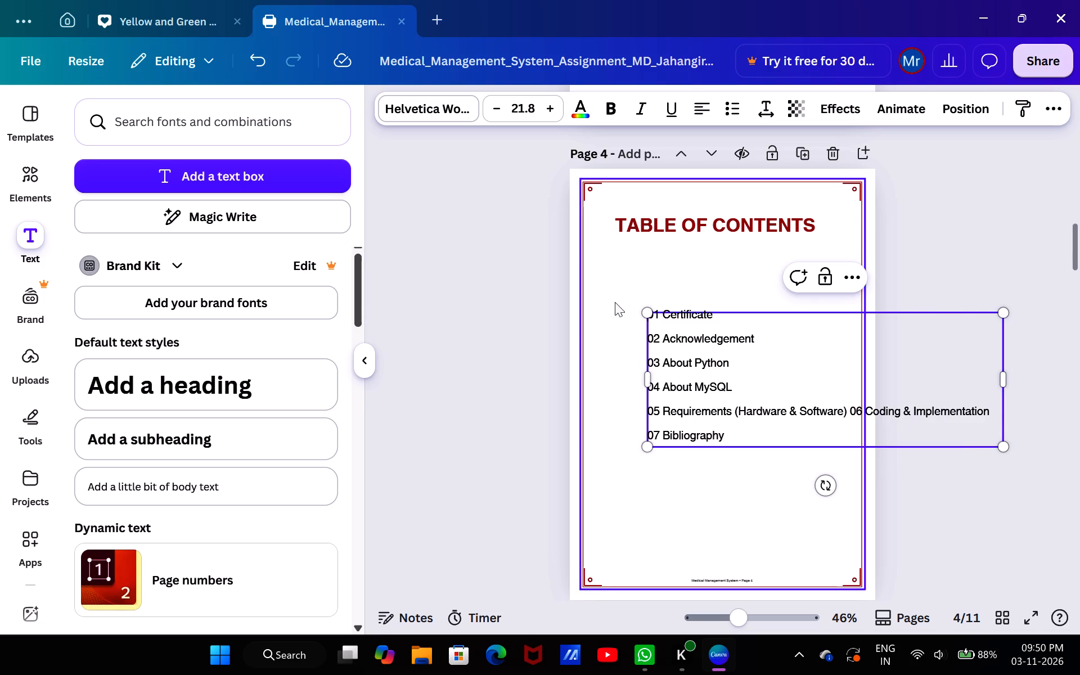
# Scale the contents list on page 4 proportionally to a text size of about 22.1.
pyautogui.moveTo(645, 312); pyautogui.dragTo(655, 298)
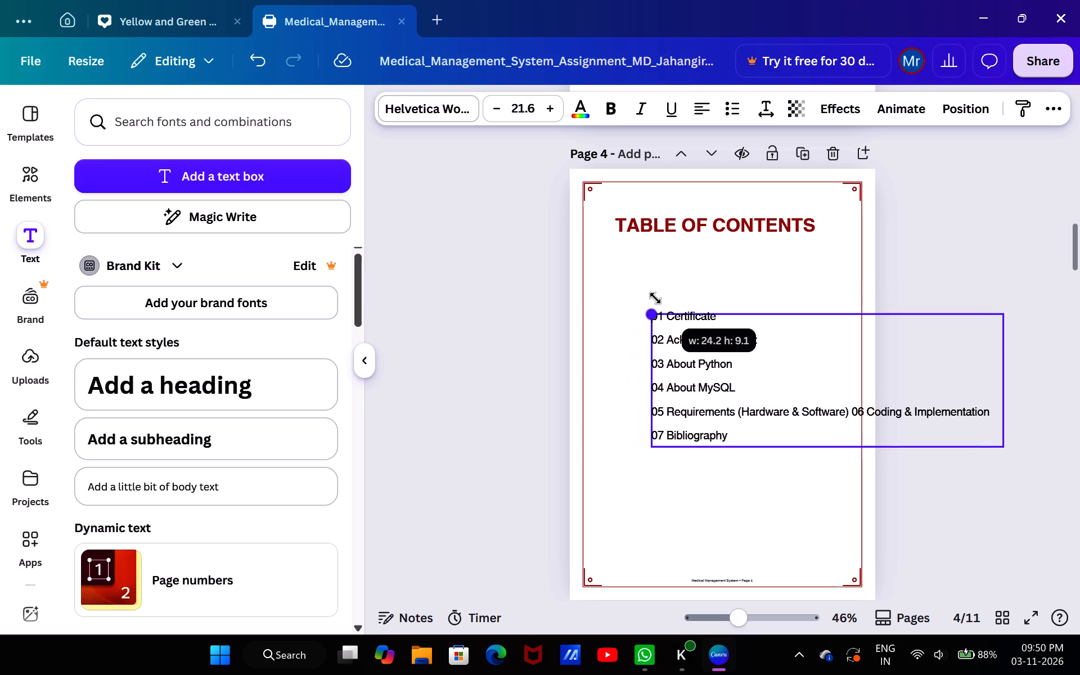
pyautogui.moveTo(655, 298); pyautogui.dragTo(645, 297)
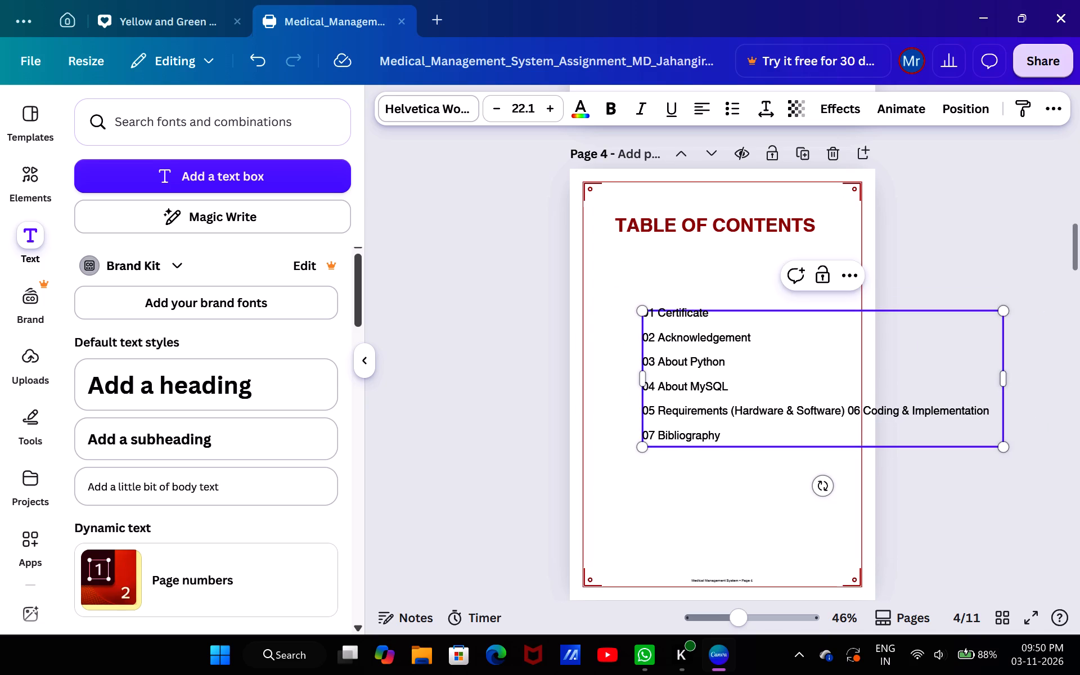
# Delete the decorative red border frame from page 4.
pyautogui.click(666, 484)
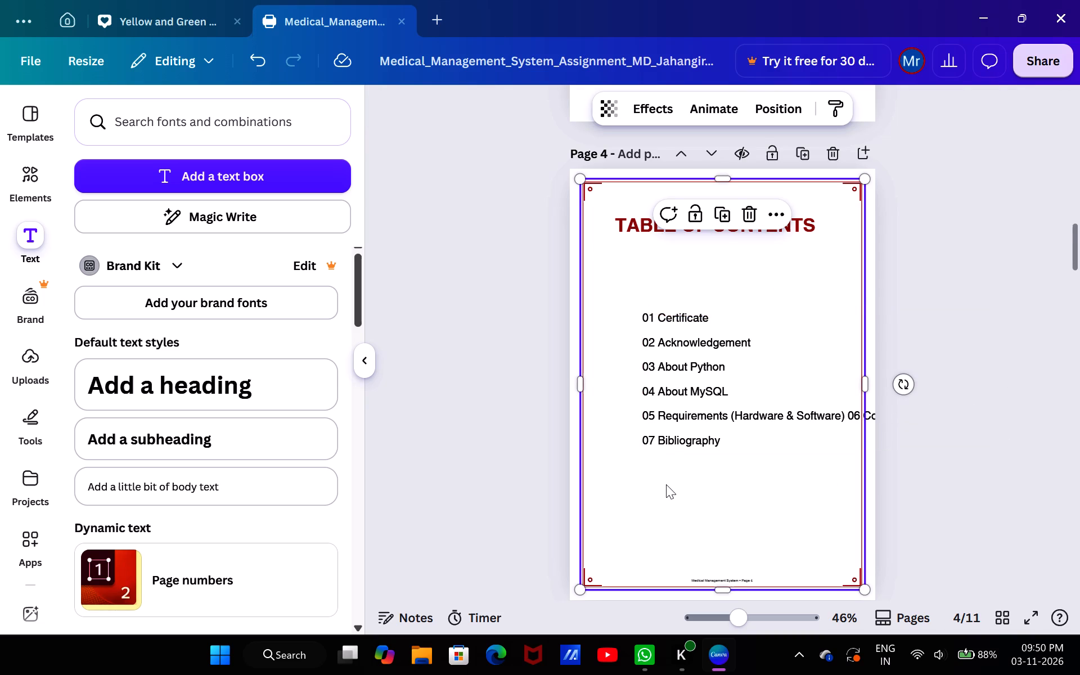
pyautogui.click(722, 427)
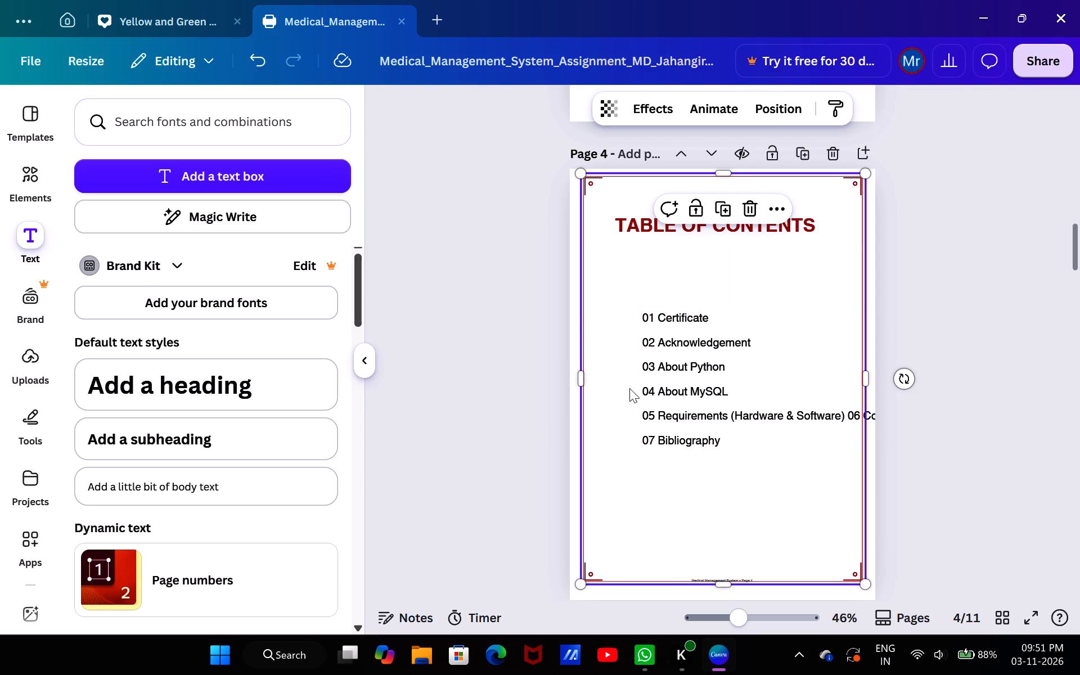
pyautogui.click(745, 201)
# Move the contents list up toward the page's left margin and narrow its box to fit within the page, wrapping entry 06 after "Coding &".
pyautogui.moveTo(536, 264); pyautogui.dragTo(669, 344)
pyautogui.moveTo(669, 344); pyautogui.dragTo(629, 334)
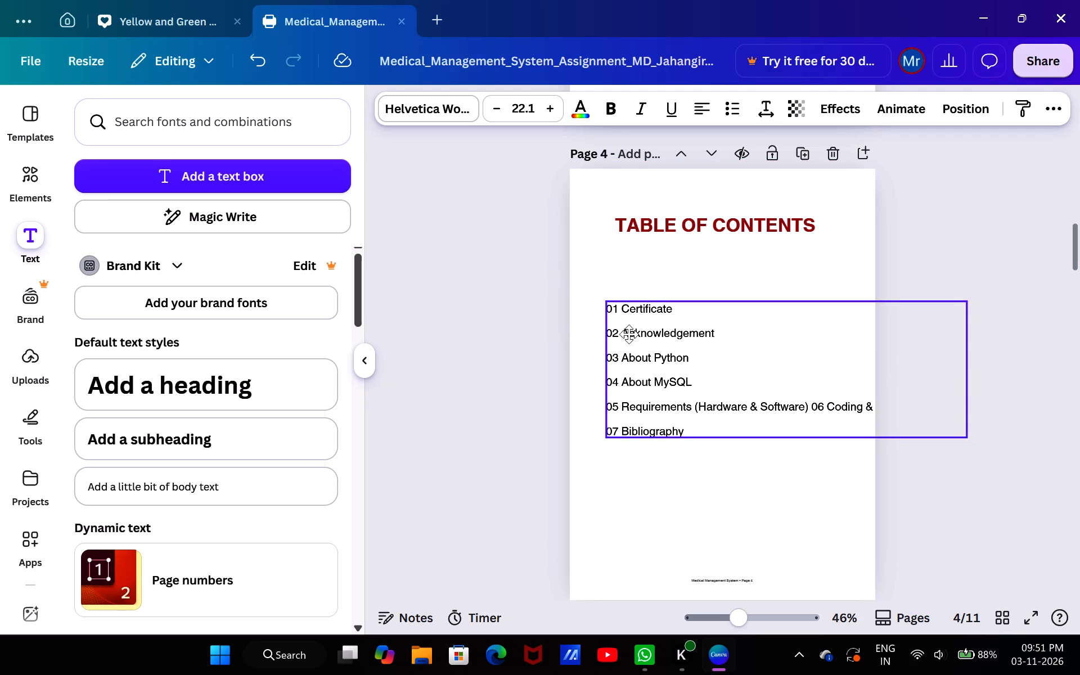
pyautogui.moveTo(629, 334); pyautogui.dragTo(616, 321)
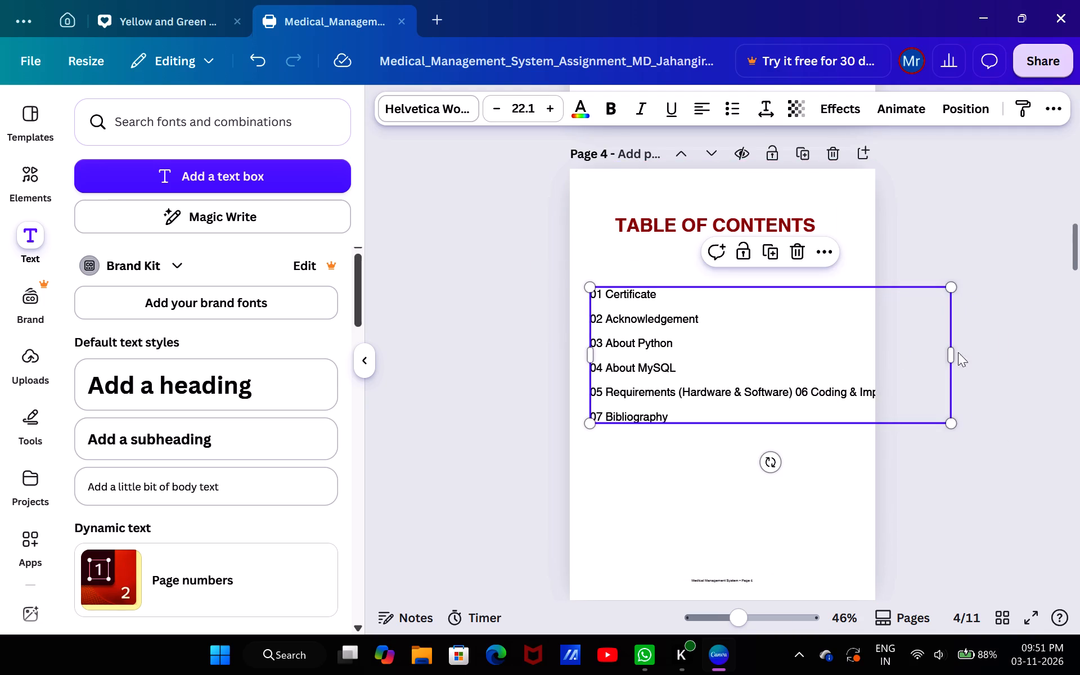
pyautogui.moveTo(958, 350); pyautogui.dragTo(879, 360)
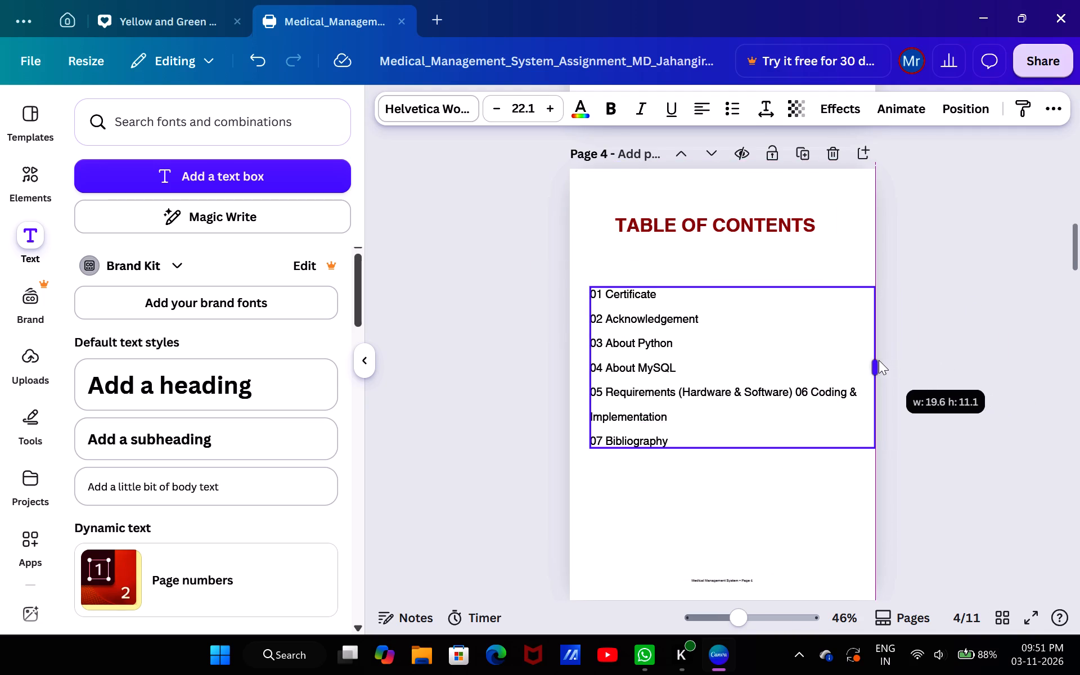
pyautogui.moveTo(879, 360); pyautogui.dragTo(867, 358)
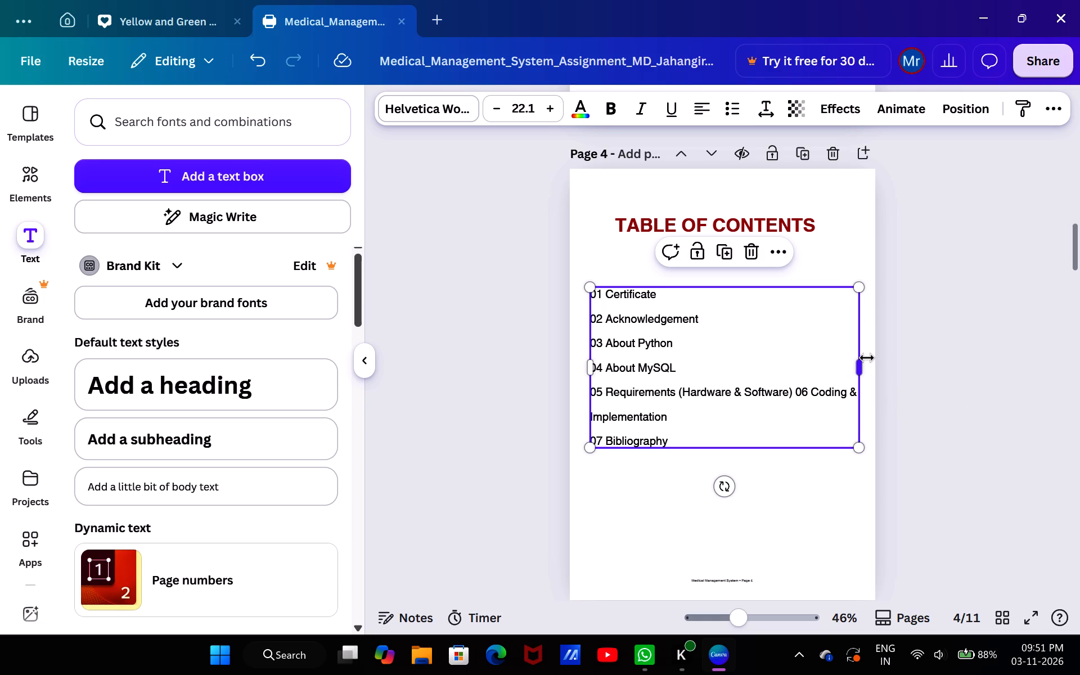
pyautogui.click(783, 544)
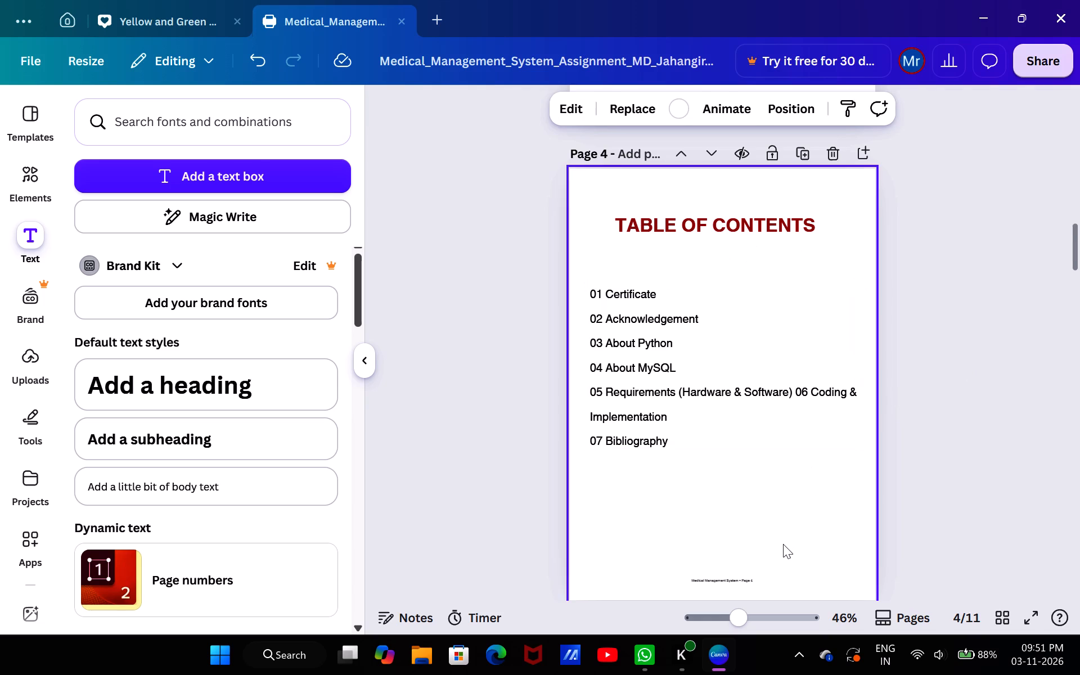
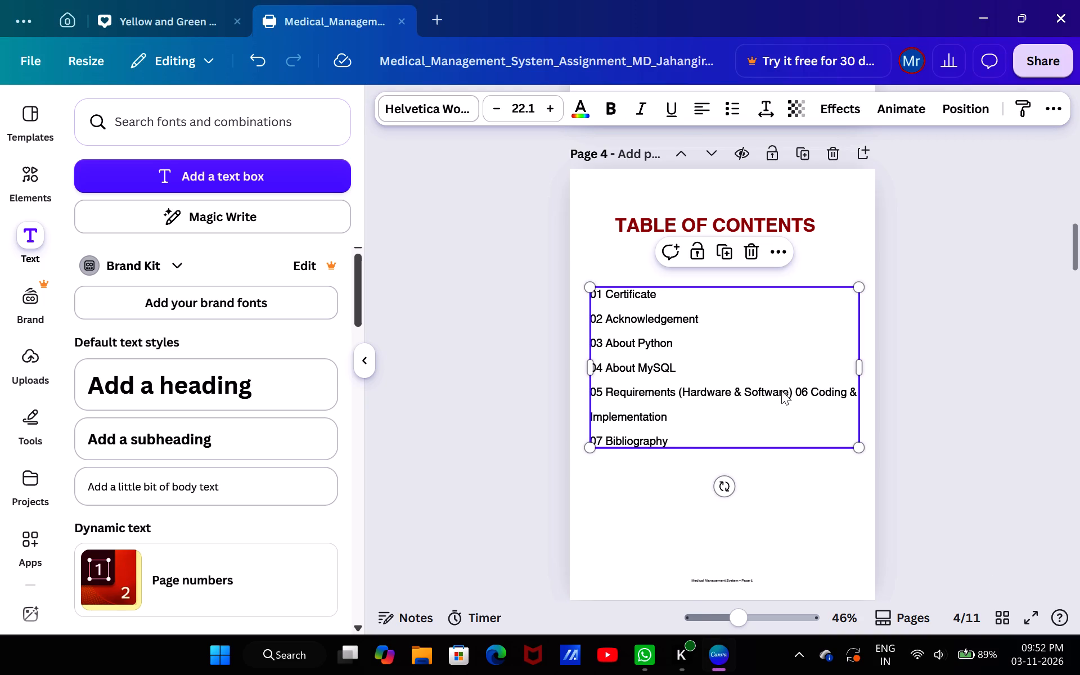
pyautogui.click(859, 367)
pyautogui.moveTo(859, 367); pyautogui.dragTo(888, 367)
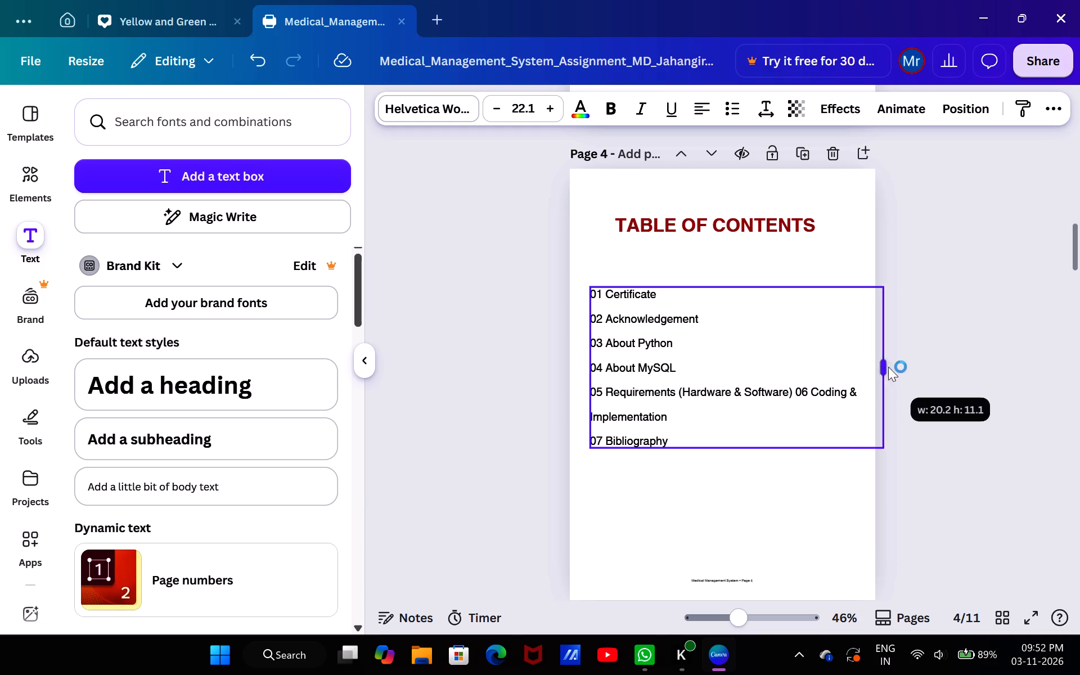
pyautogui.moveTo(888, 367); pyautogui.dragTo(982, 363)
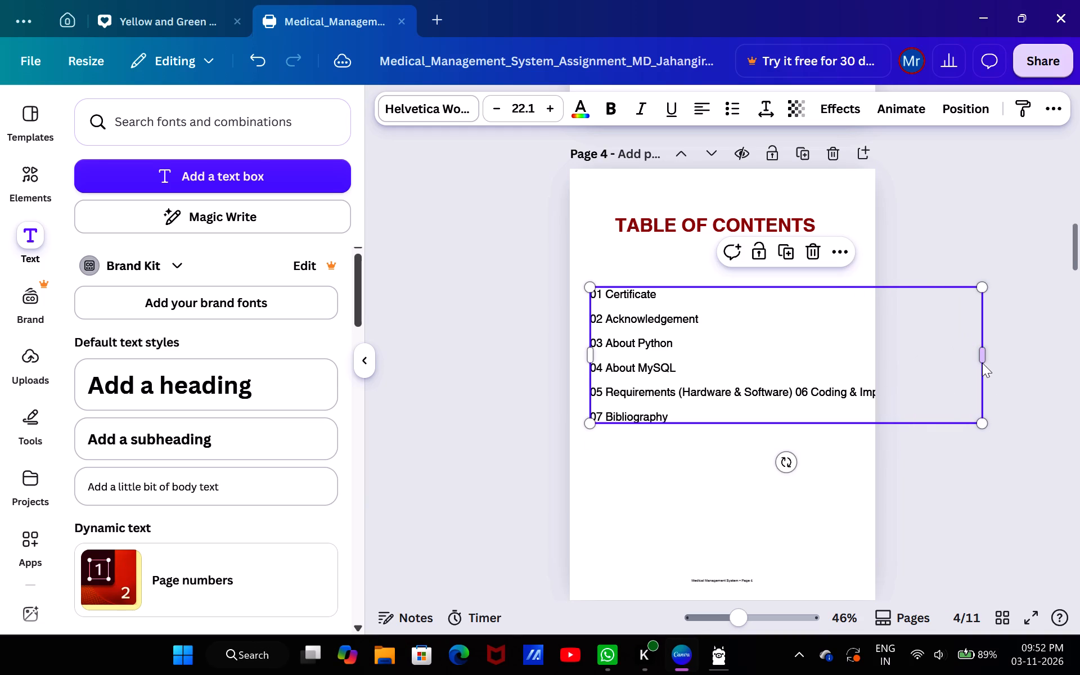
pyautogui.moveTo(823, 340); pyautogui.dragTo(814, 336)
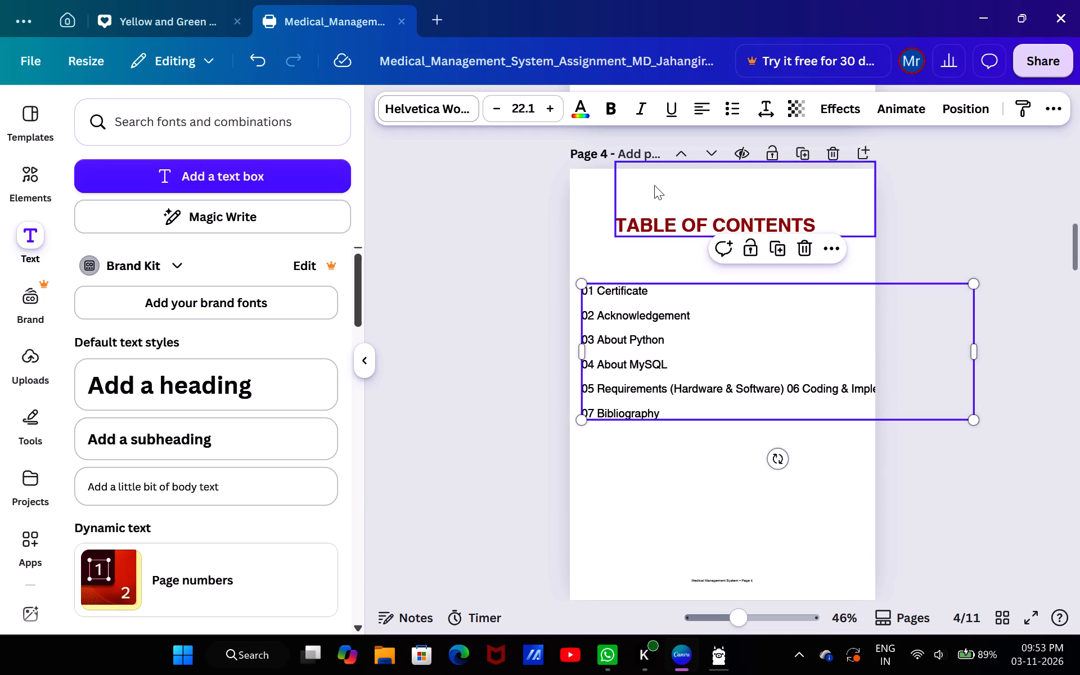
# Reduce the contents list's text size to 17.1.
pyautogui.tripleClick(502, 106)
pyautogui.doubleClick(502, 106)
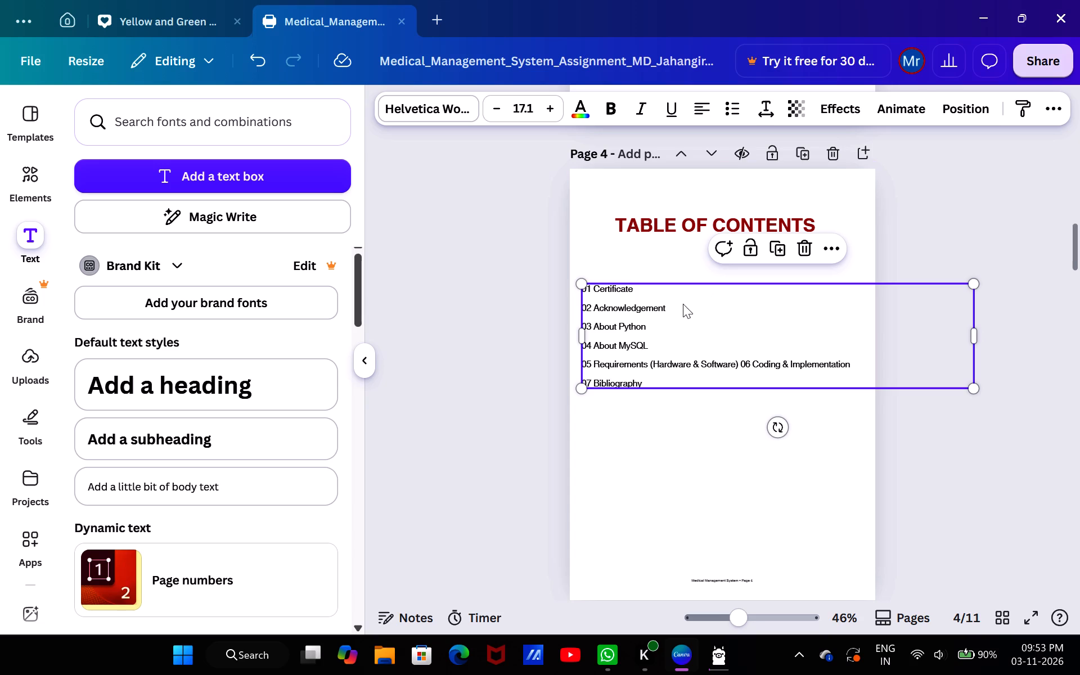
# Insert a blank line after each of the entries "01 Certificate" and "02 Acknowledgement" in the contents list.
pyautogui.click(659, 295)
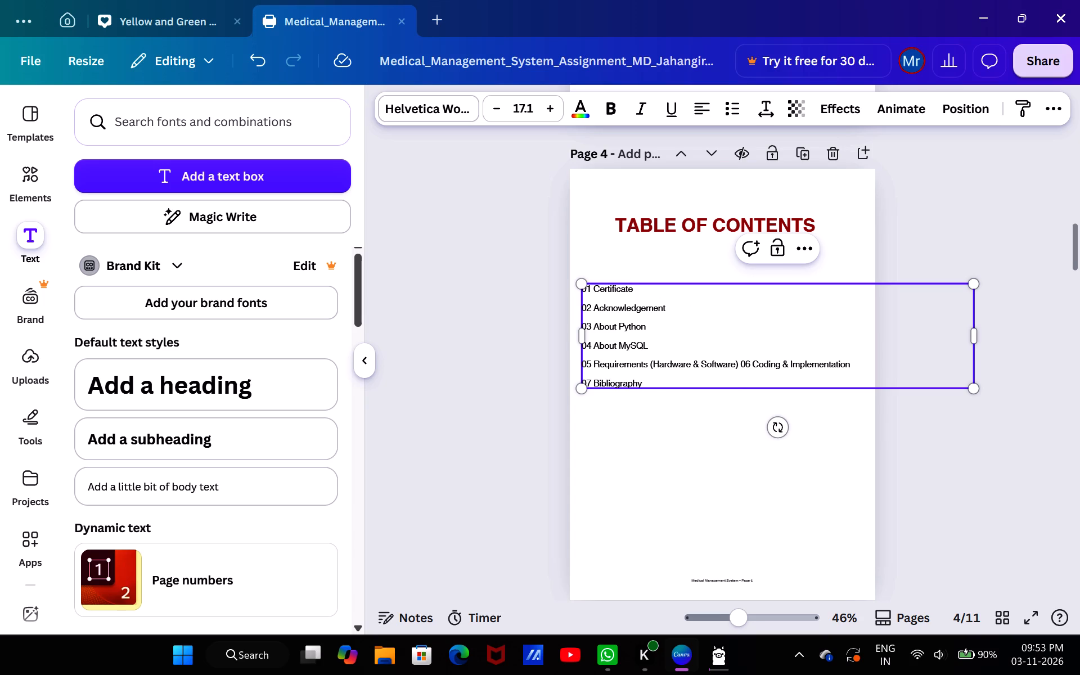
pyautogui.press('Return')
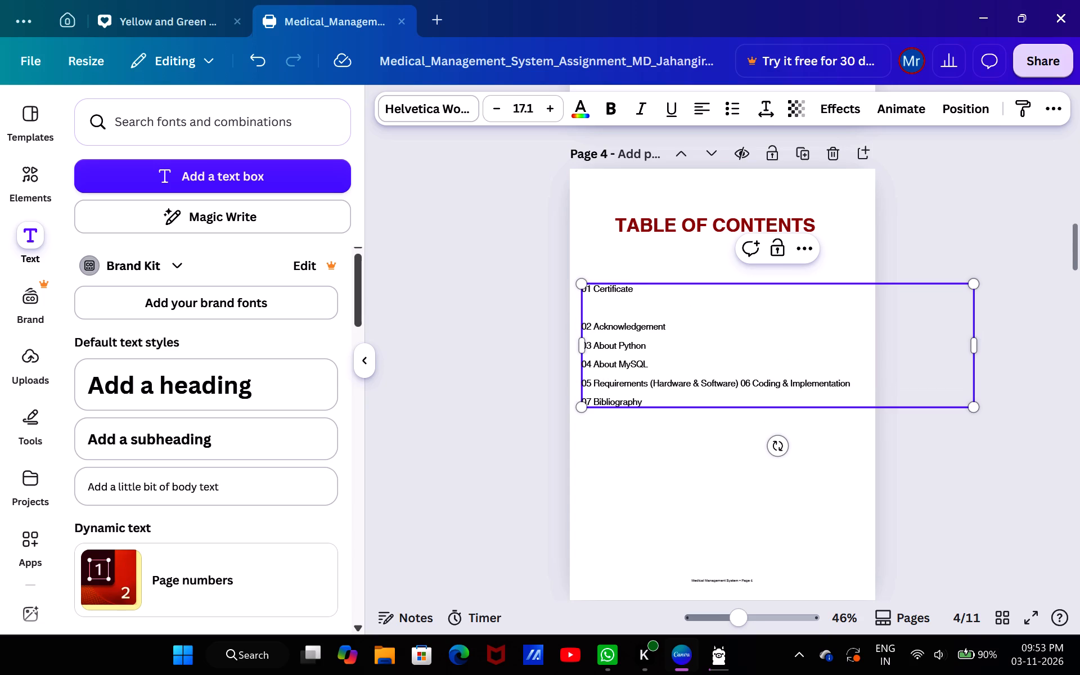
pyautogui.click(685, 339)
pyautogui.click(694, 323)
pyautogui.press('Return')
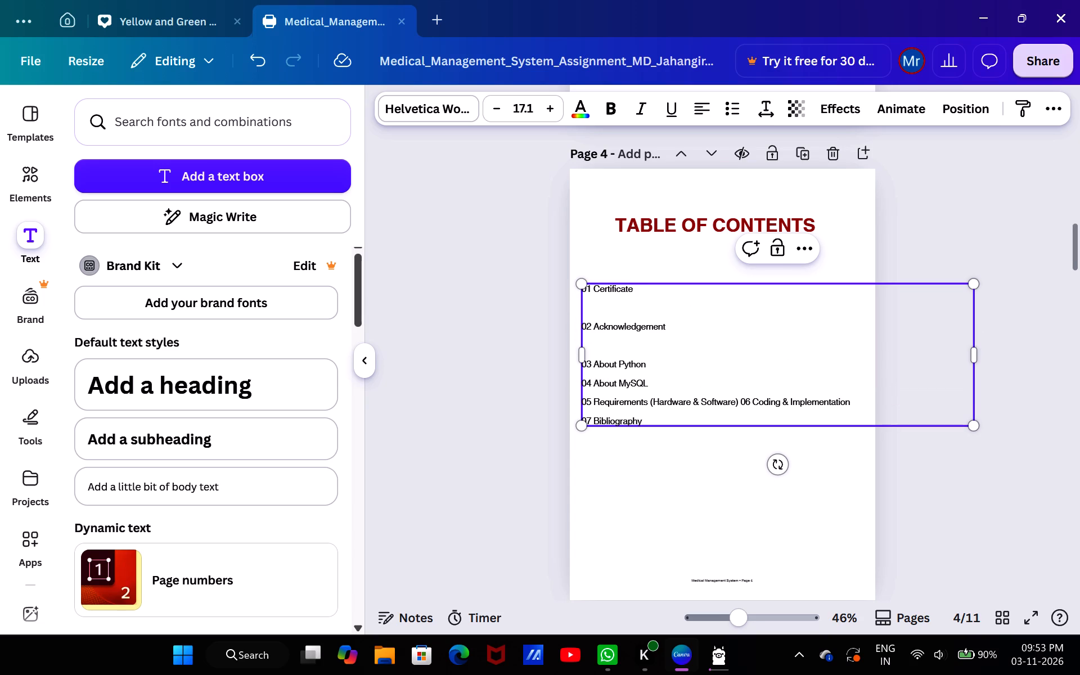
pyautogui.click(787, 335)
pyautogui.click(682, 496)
# Delete the contents list text box from page 4, keeping the TABLE OF CONTENTS heading.
pyautogui.click(714, 407)
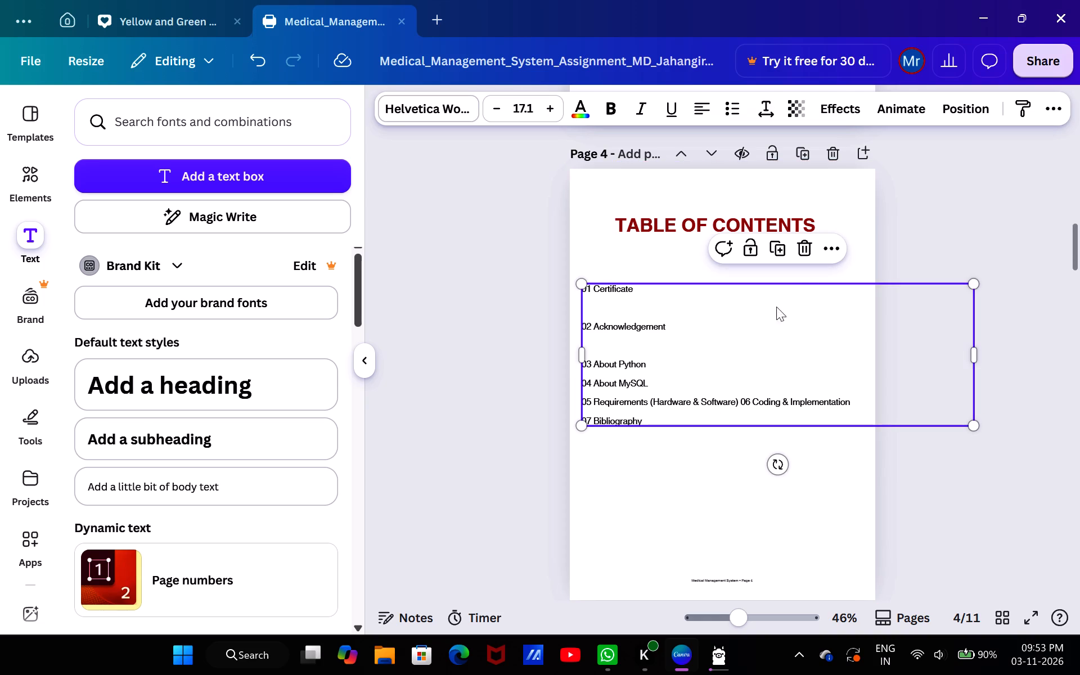
pyautogui.click(807, 246)
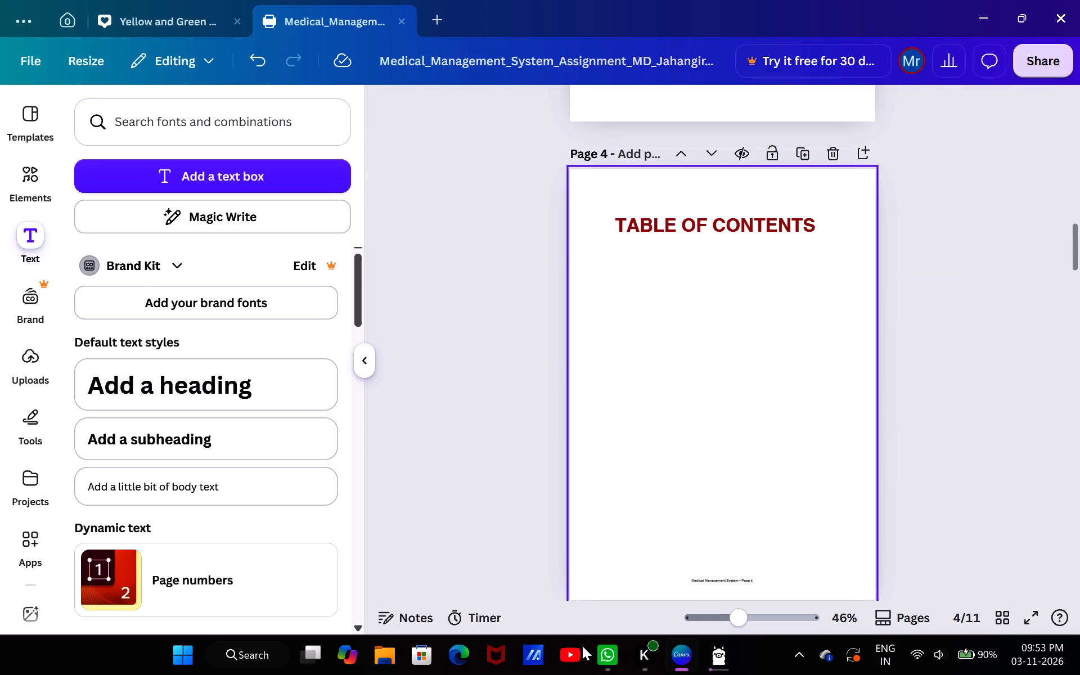
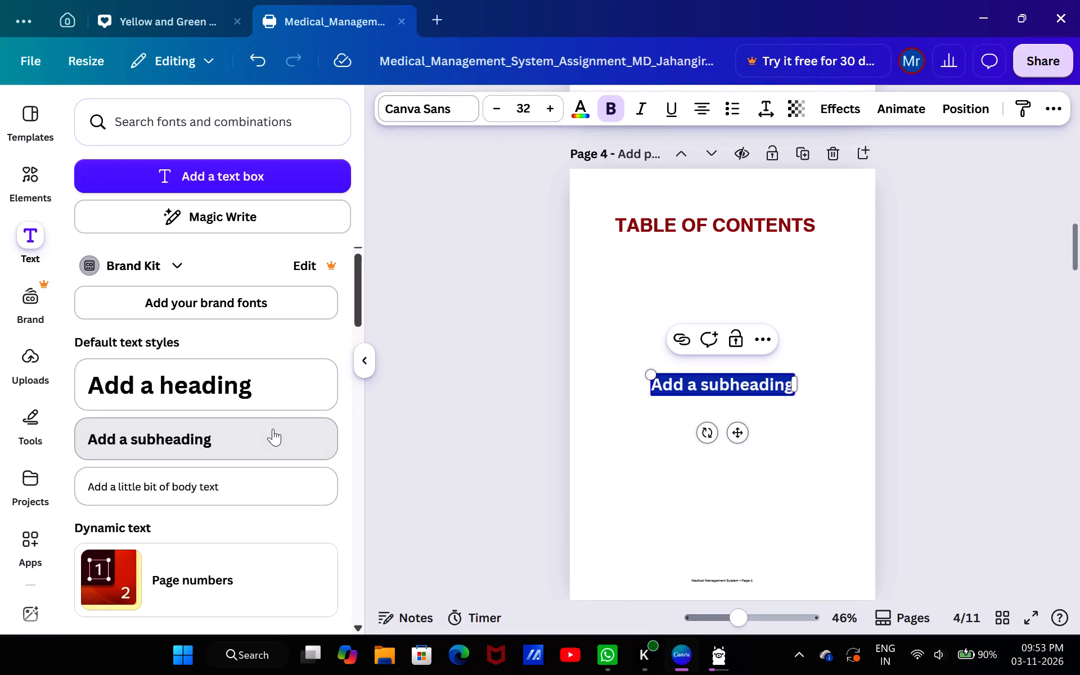
# Paste the copied contents list into the new subheading text box on page 4, replacing its placeholder text.
pyautogui.hotkey('ctrl', 'v')
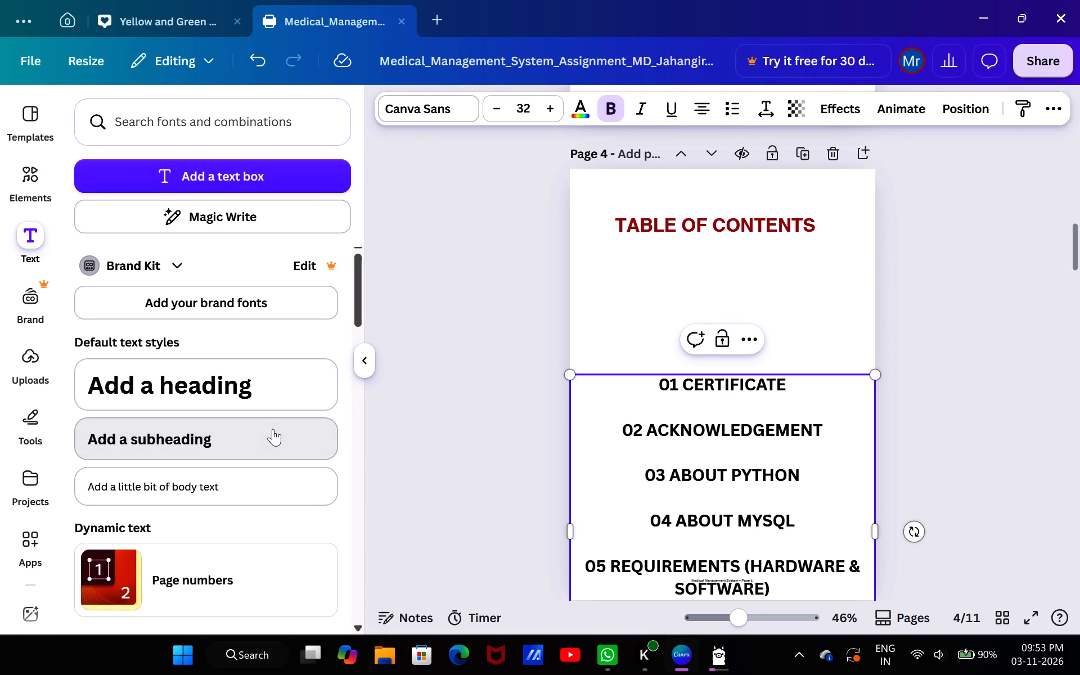
# Remove the spaces around the ampersand in contents entry 05 so it reads "(HARDWARE&SOFTWARE)".
pyautogui.scroll(-1, 561, 449)
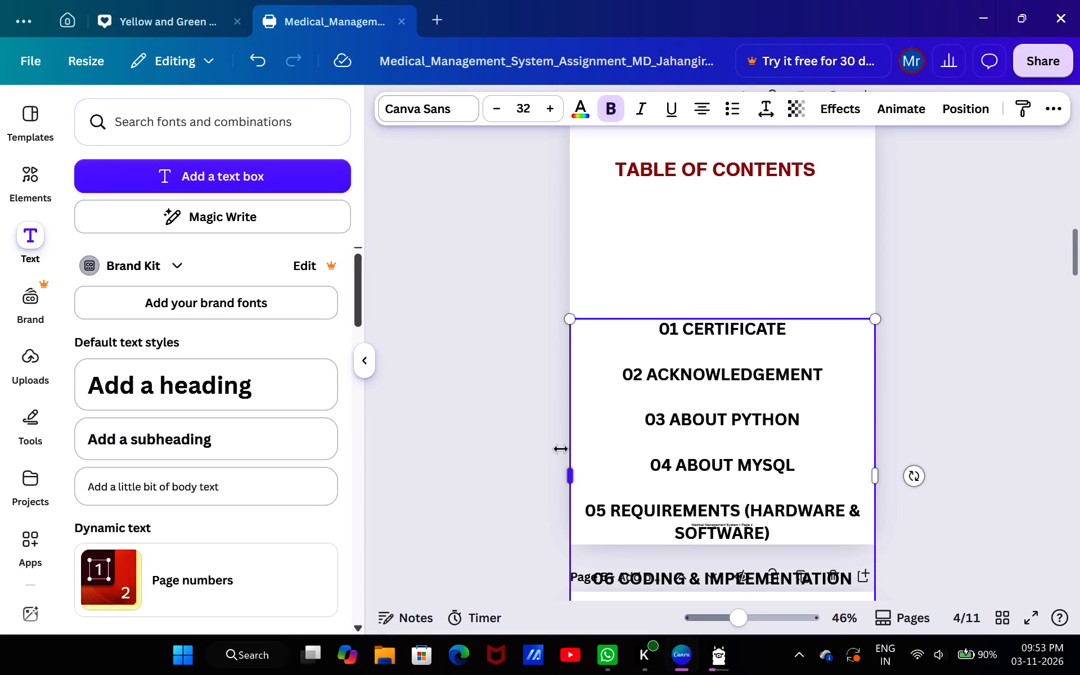
pyautogui.click(660, 543)
pyautogui.press('BackSpace')
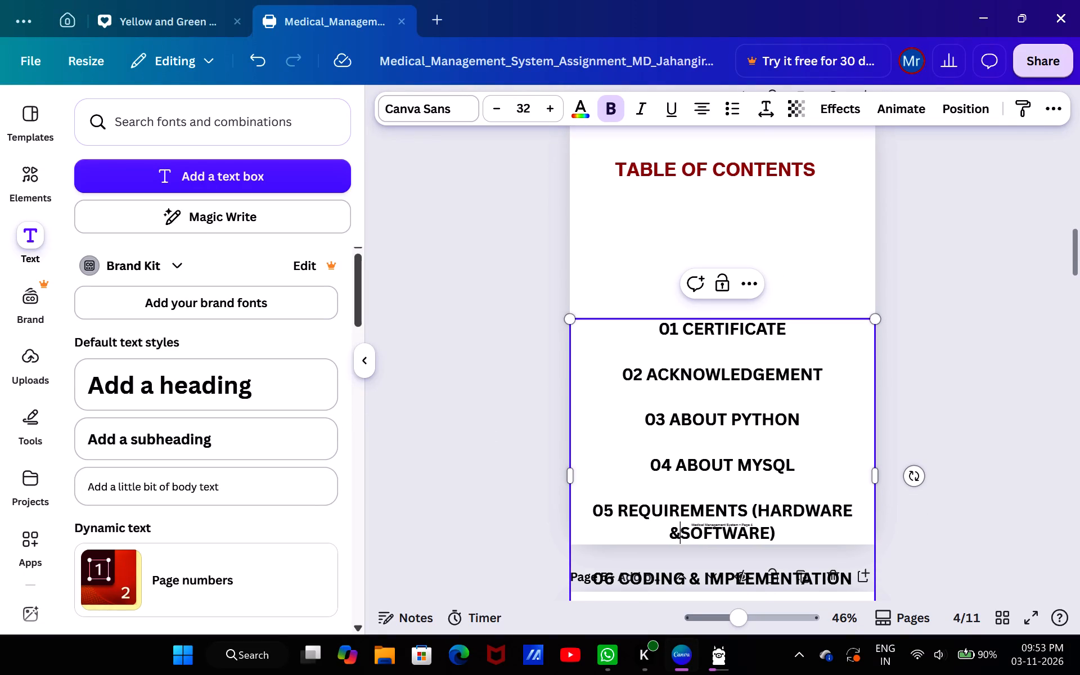
pyautogui.press('Left')
pyautogui.press('BackSpace')
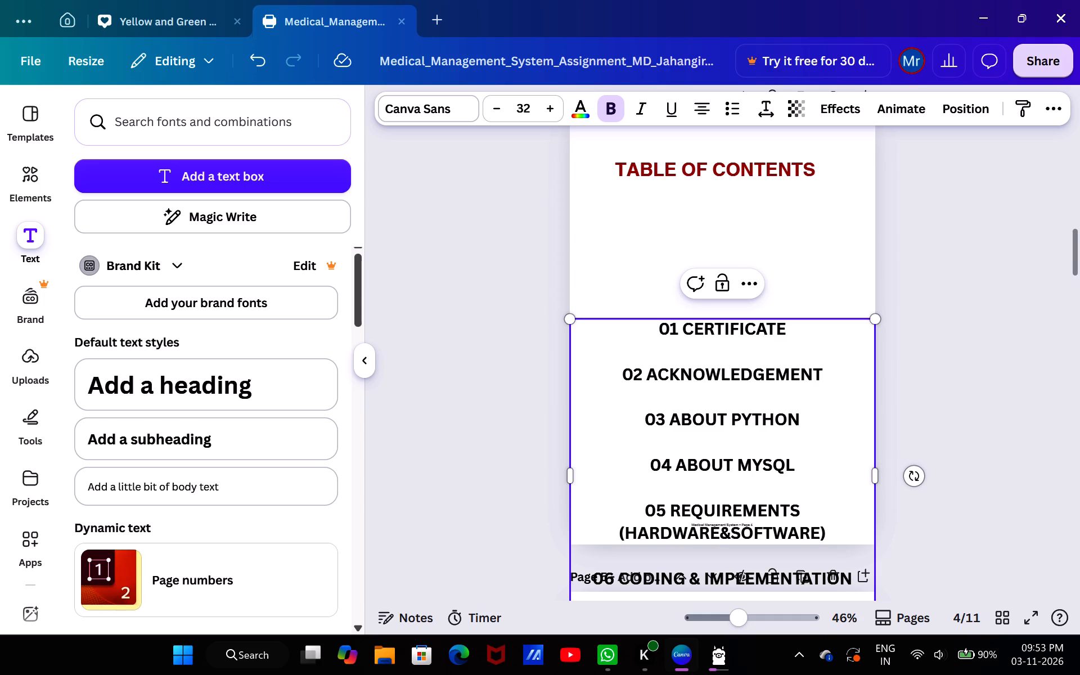
# Scale the contents list's text box down proportionally until its text size is 21.
pyautogui.moveTo(820, 434); pyautogui.dragTo(845, 370)
pyautogui.click(845, 370)
pyautogui.scroll(-1, 845, 370)
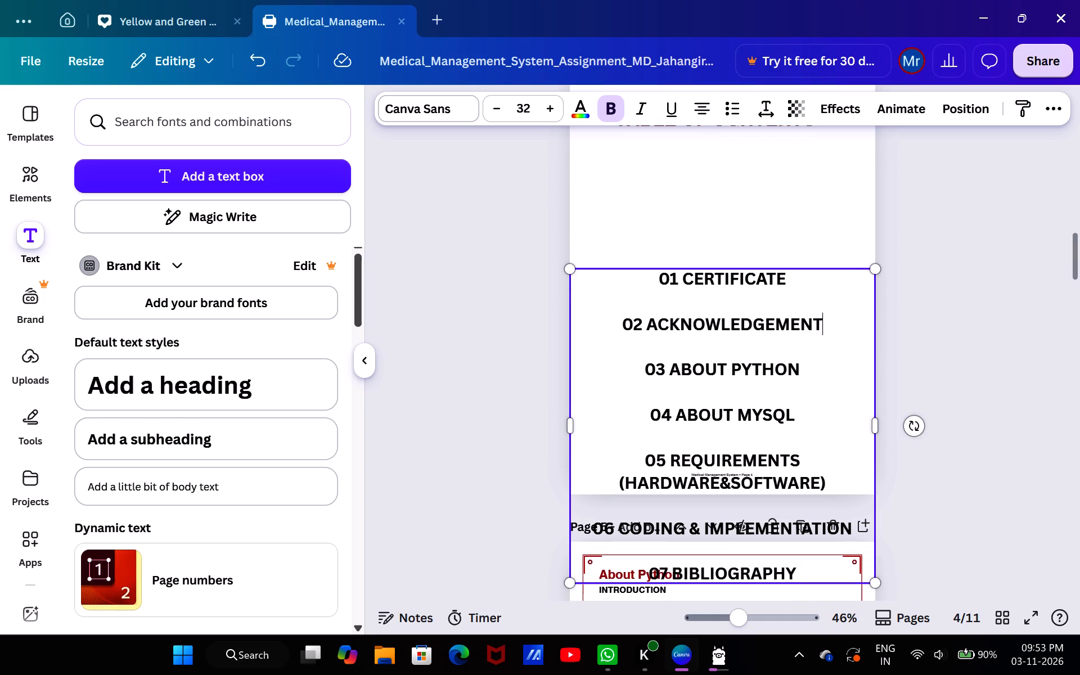
pyautogui.scroll(-1, 845, 370)
pyautogui.moveTo(874, 564); pyautogui.dragTo(854, 547)
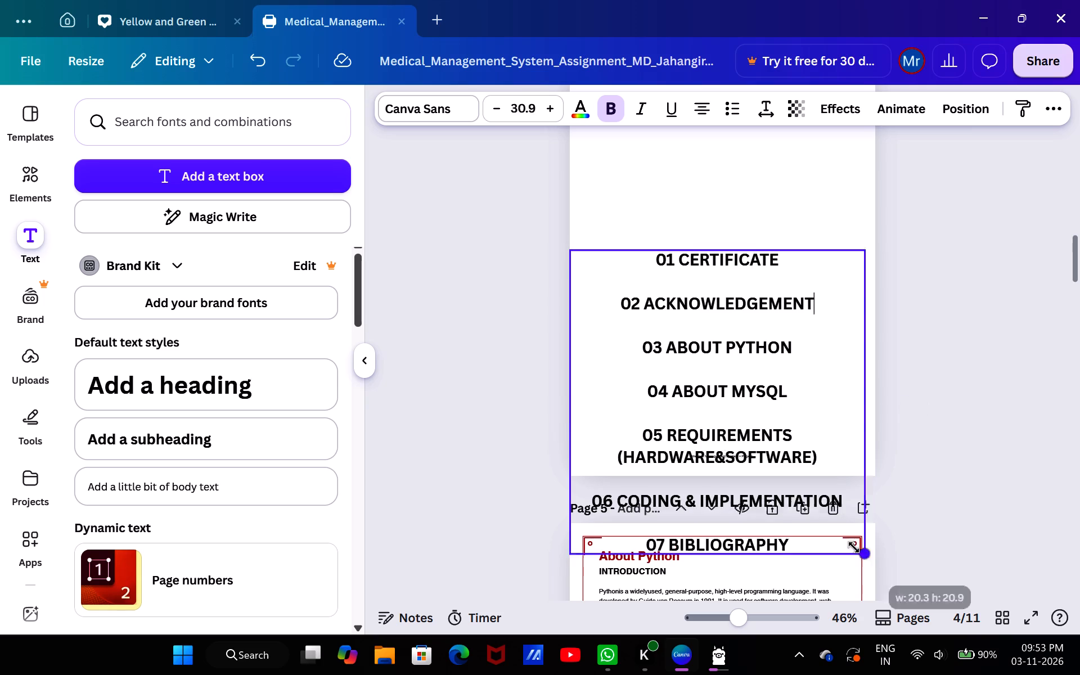
pyautogui.moveTo(854, 547); pyautogui.dragTo(771, 454)
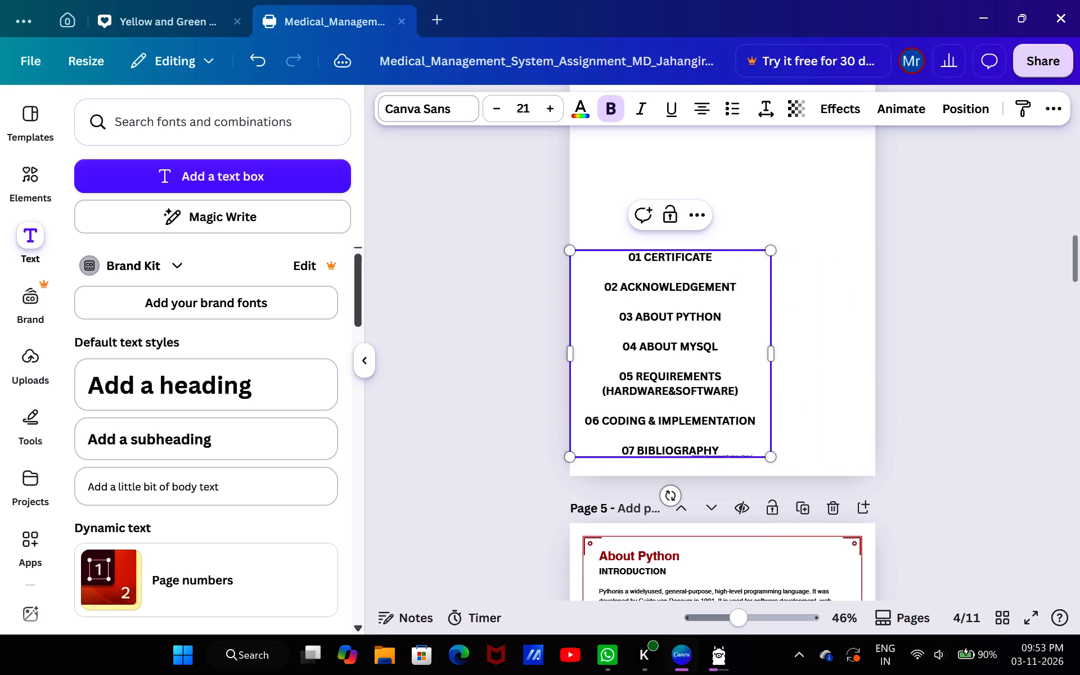
# Move the contents list up and across so it sits below the TABLE OF CONTENTS heading, near the page's centre.
pyautogui.moveTo(732, 398); pyautogui.dragTo(745, 370)
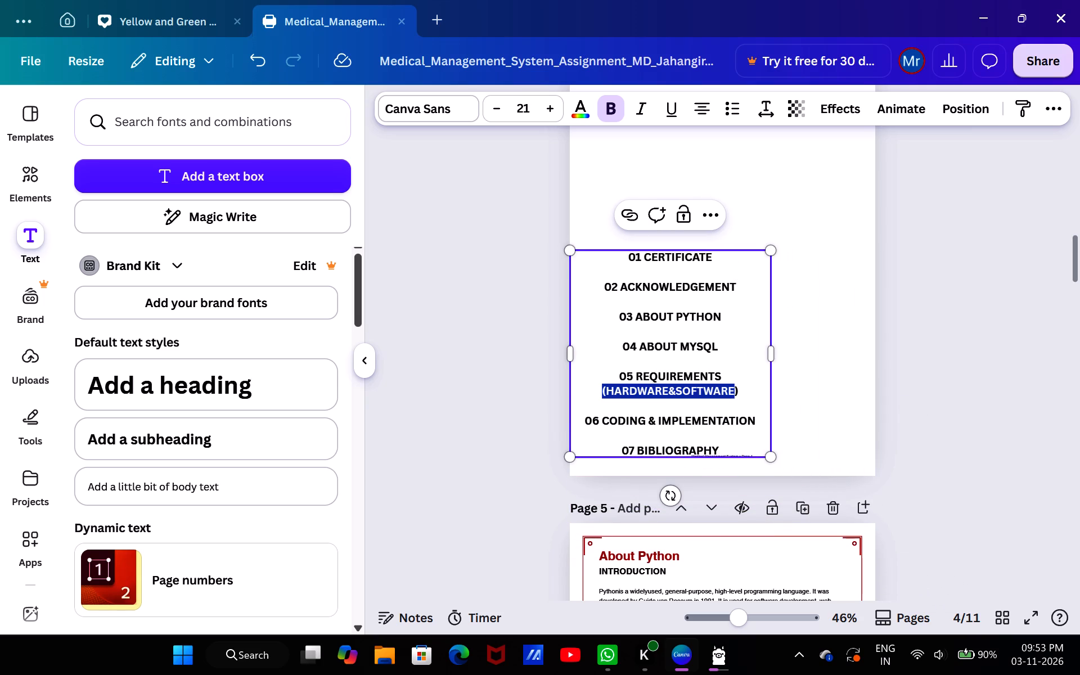
pyautogui.click(759, 343)
pyautogui.moveTo(759, 343); pyautogui.dragTo(761, 330)
pyautogui.click(761, 330)
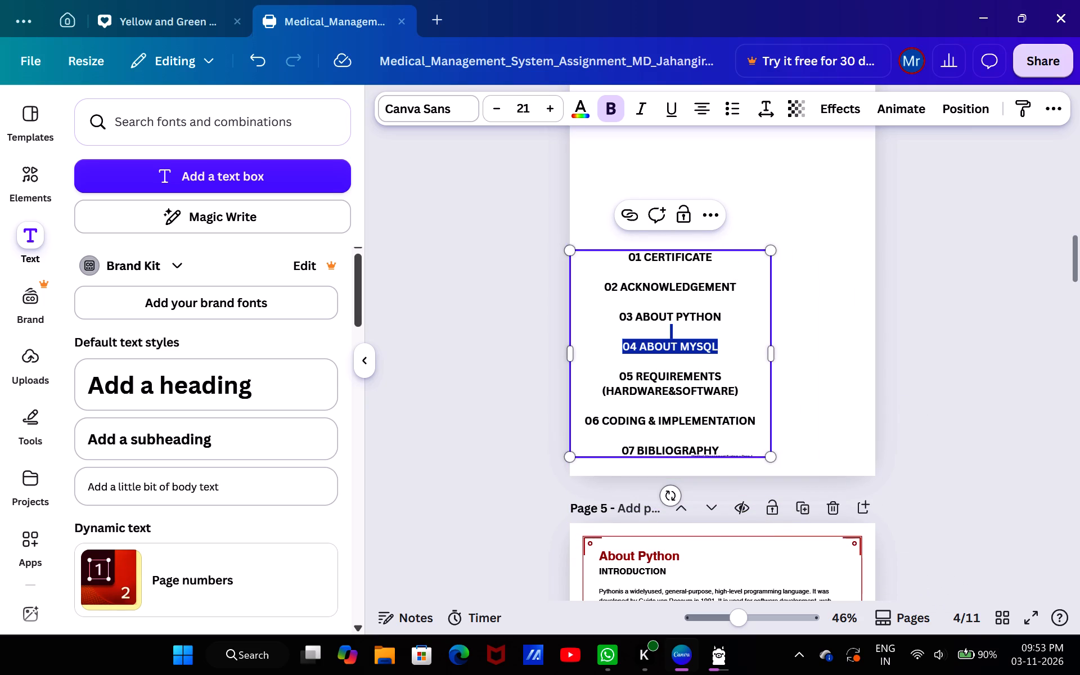
pyautogui.click(822, 313)
pyautogui.moveTo(754, 324); pyautogui.dragTo(804, 244)
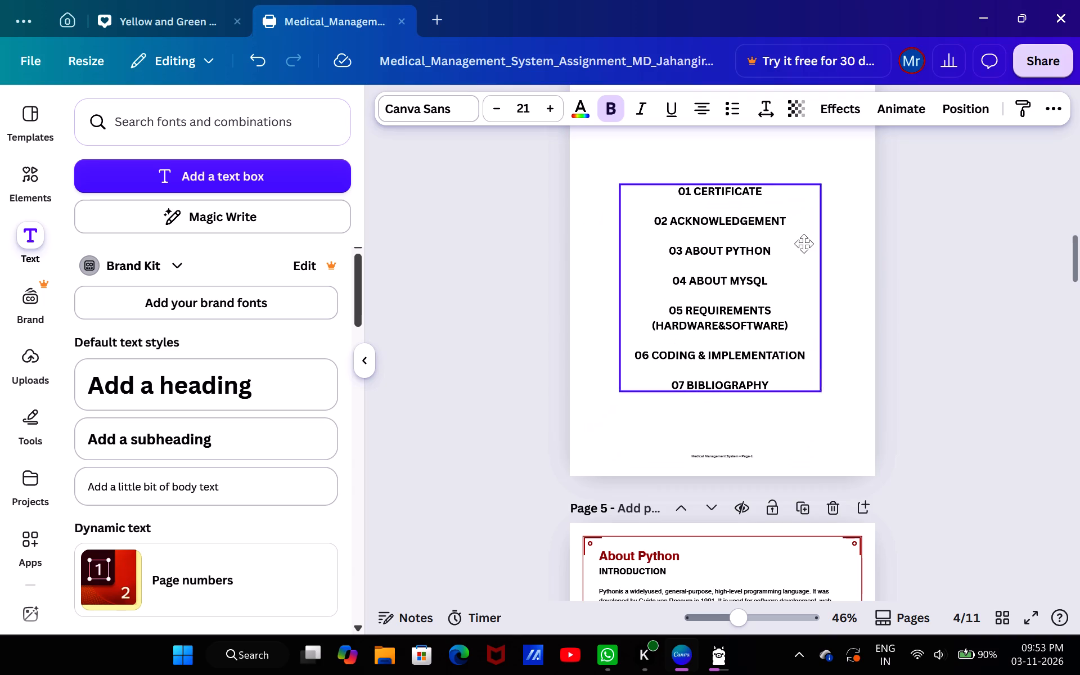
pyautogui.moveTo(804, 244); pyautogui.dragTo(800, 231)
pyautogui.scroll(1, 800, 231)
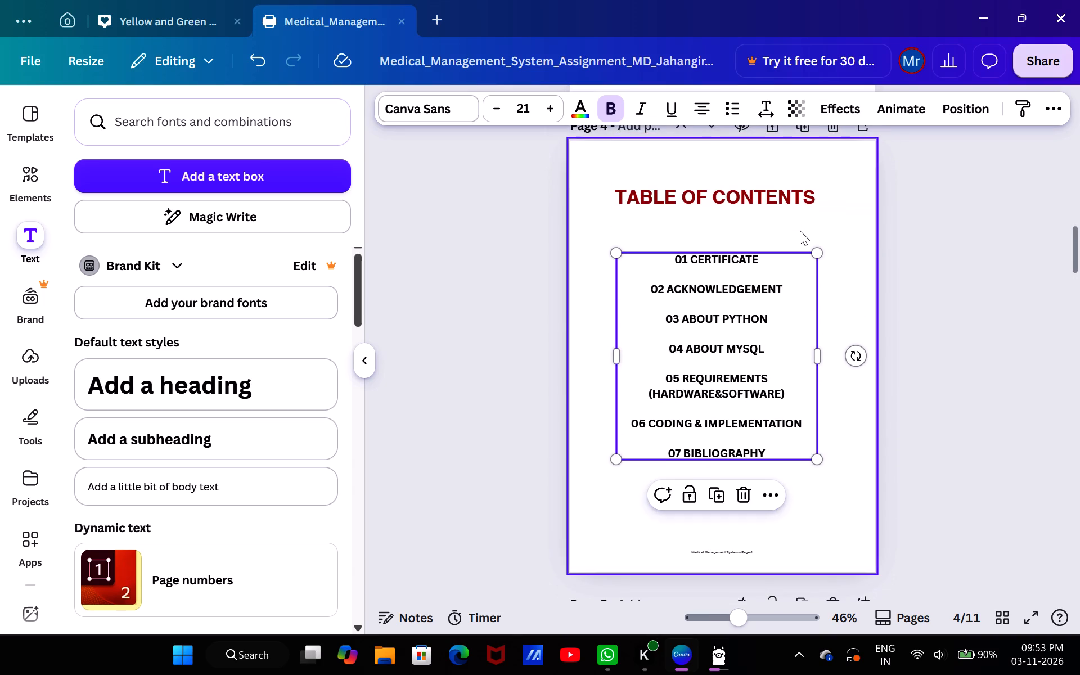
pyautogui.click(788, 258)
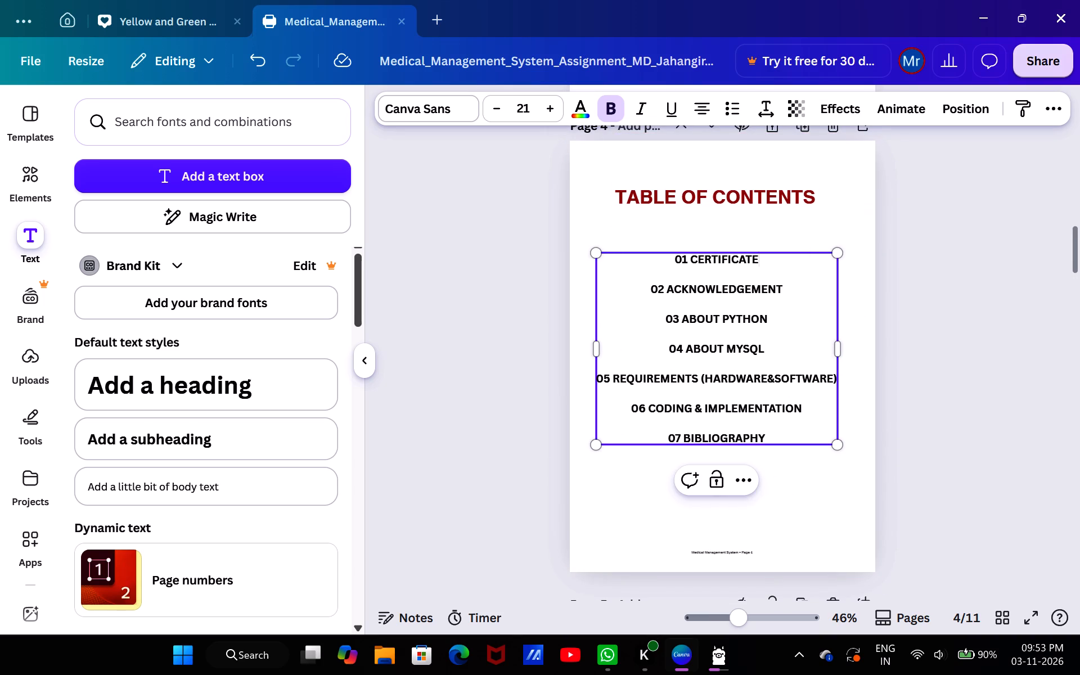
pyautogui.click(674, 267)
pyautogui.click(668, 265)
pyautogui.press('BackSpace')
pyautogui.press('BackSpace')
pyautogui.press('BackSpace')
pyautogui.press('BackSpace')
# Indent entry "02 ACKNOWLEDGEMENT" with 17 leading spaces so its number lines up under entry 01's.
pyautogui.click(639, 292)
pyautogui.press('space')
pyautogui.press('space')
pyautogui.press('space')
pyautogui.press('space')
pyautogui.press('space')
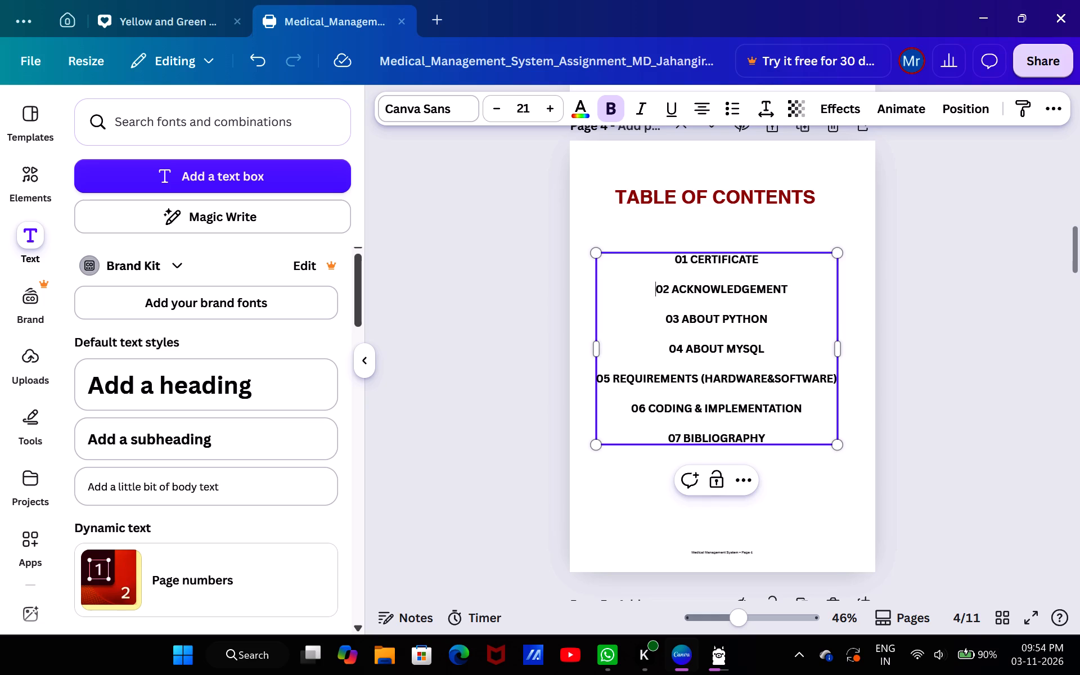
pyautogui.press('space')
pyautogui.press('space')
pyautogui.press('space')
pyautogui.press('space')
pyautogui.press('space')
pyautogui.press('space')
pyautogui.press('space')
pyautogui.press('space')
pyautogui.press('space')
pyautogui.press('space')
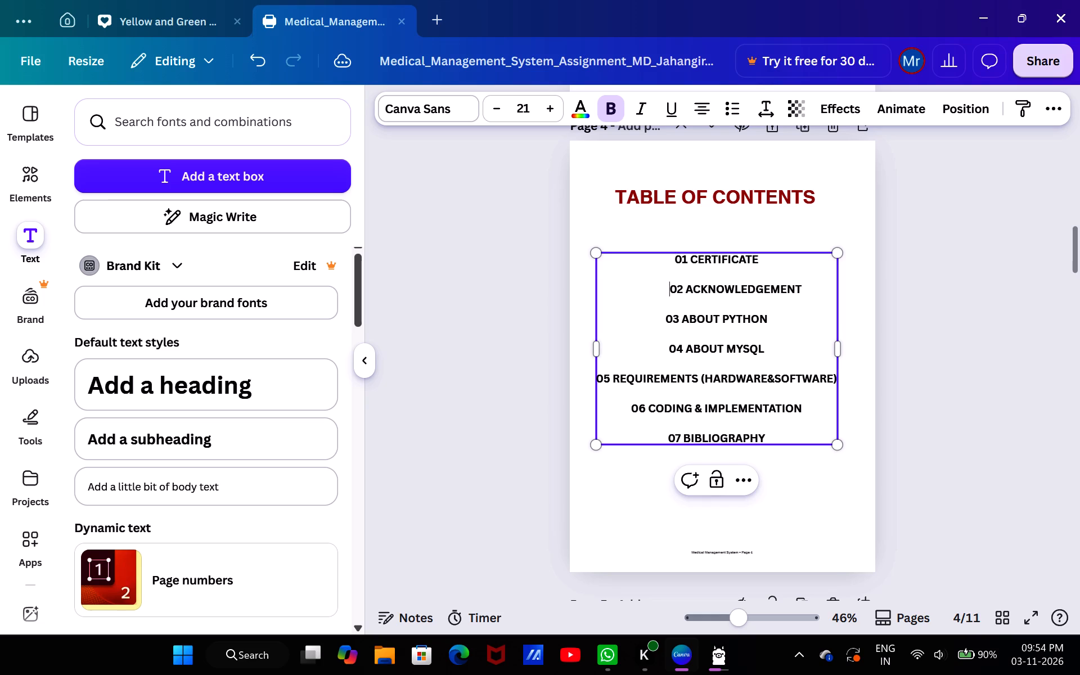
pyautogui.press('space')
pyautogui.press('space')
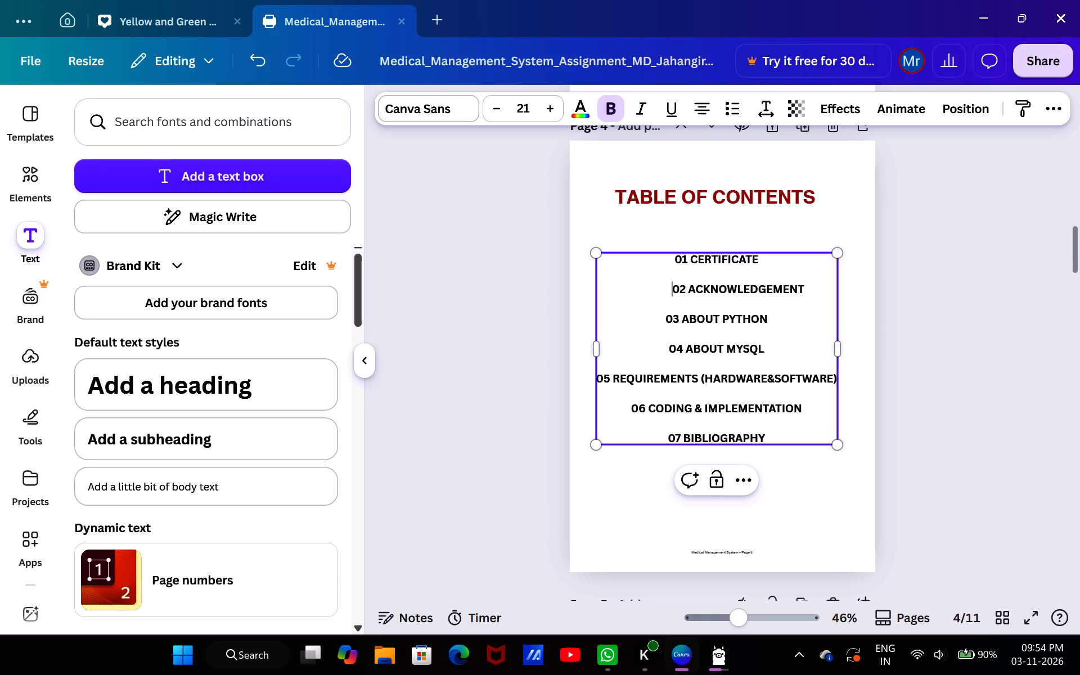
# Indent entry "03 ABOUT PYTHON" with seven leading spaces to line its number up with entry 01's.
pyautogui.click(655, 313)
pyautogui.press('space')
pyautogui.press('space')
pyautogui.press('space')
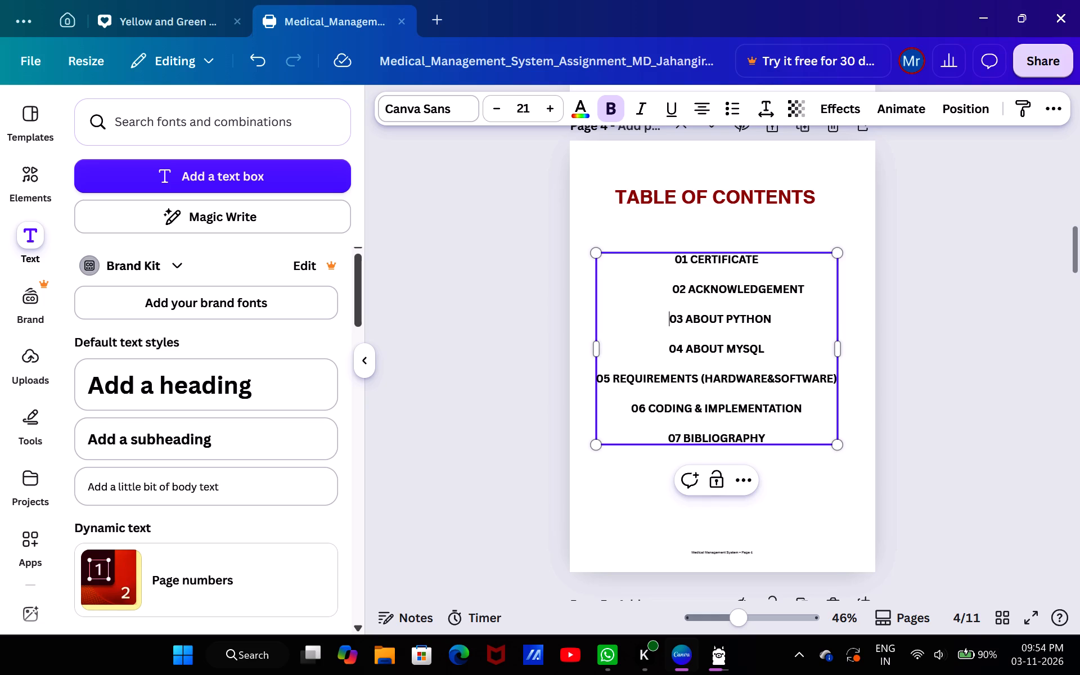
pyautogui.press('space')
pyautogui.press('space')
pyautogui.press('space')
pyautogui.press('space')
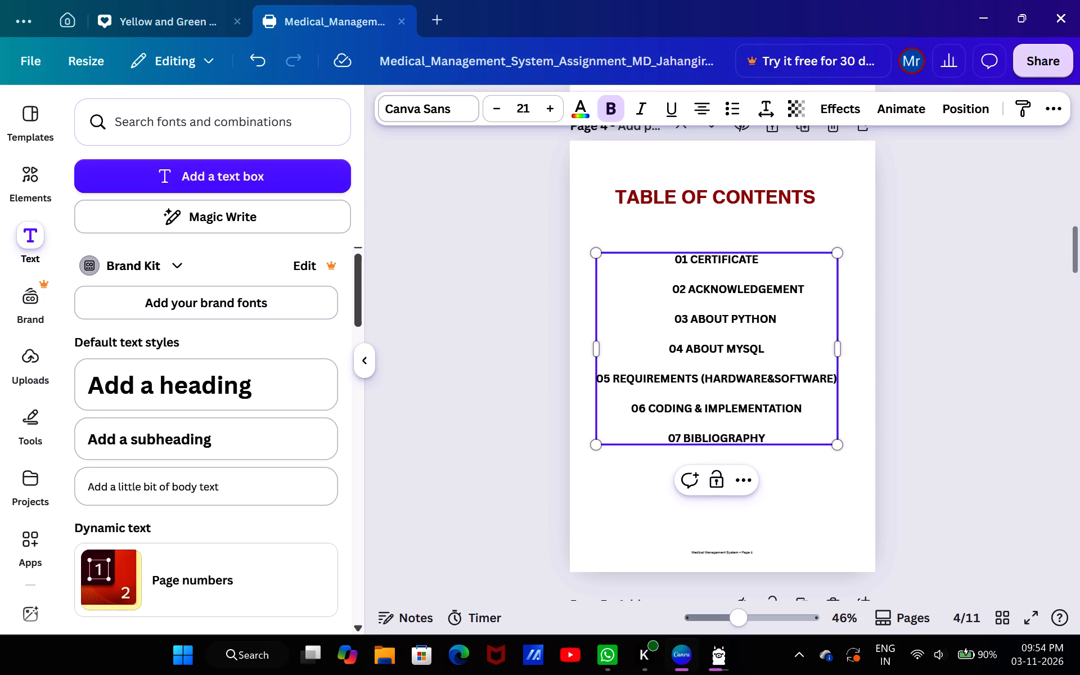
# Add one more leading space before entry "02 ACKNOWLEDGEMENT".
pyautogui.click(661, 290)
pyautogui.click(661, 290)
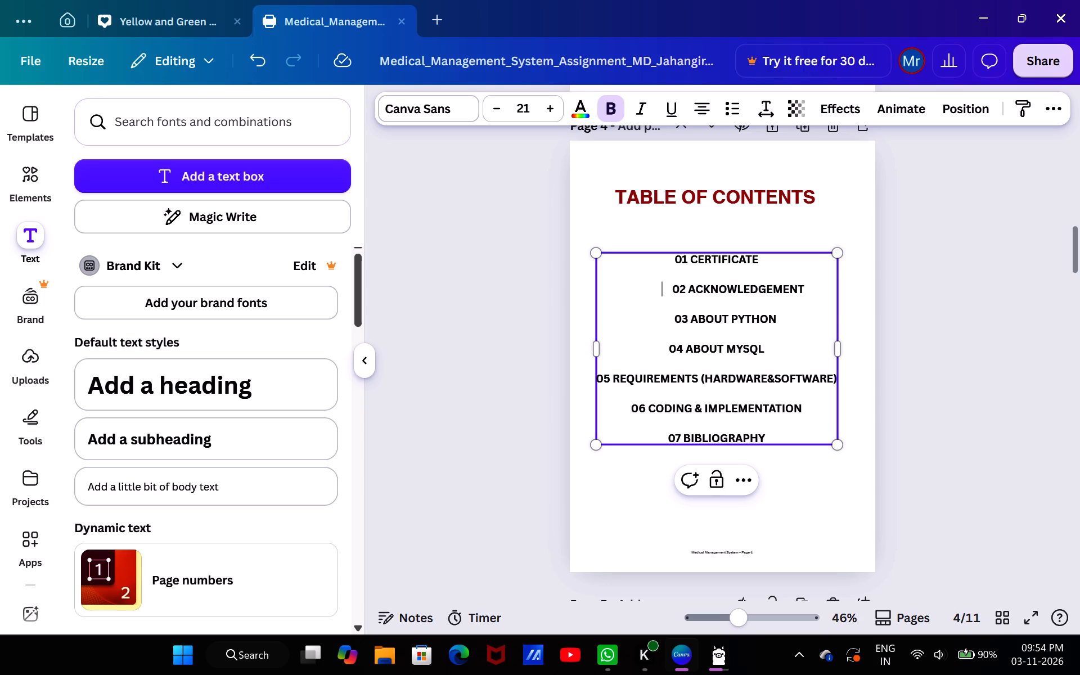
pyautogui.click(667, 286)
pyautogui.press('space')
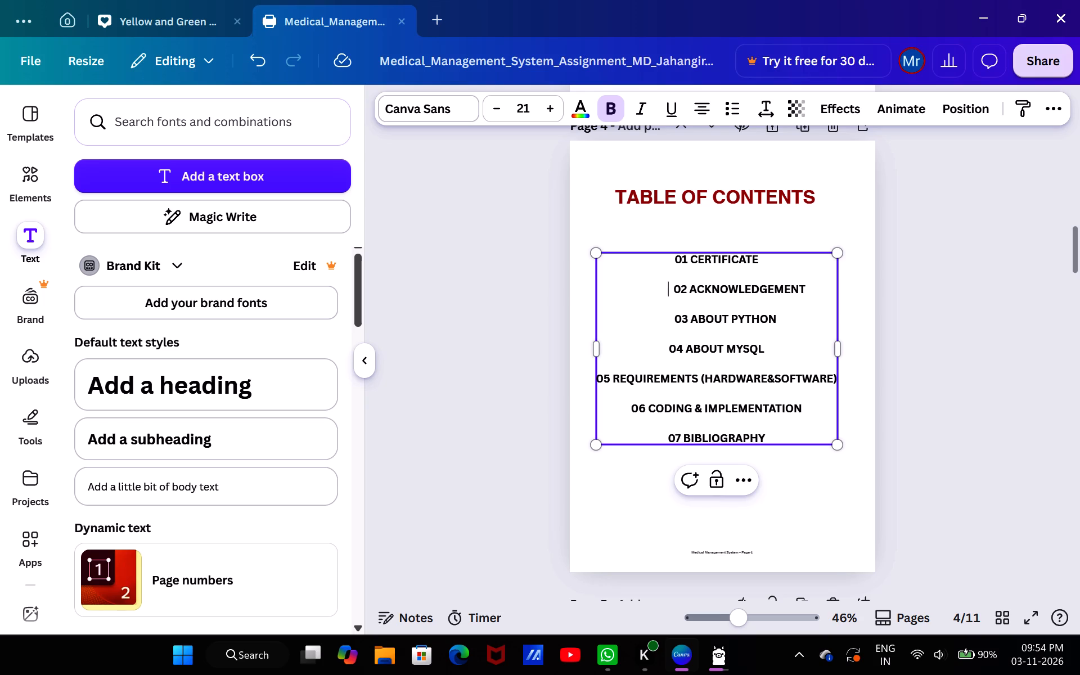
# Indent entry "04 ABOUT MYSQL" with two leading spaces.
pyautogui.click(654, 355)
pyautogui.press('space')
pyautogui.press('space')
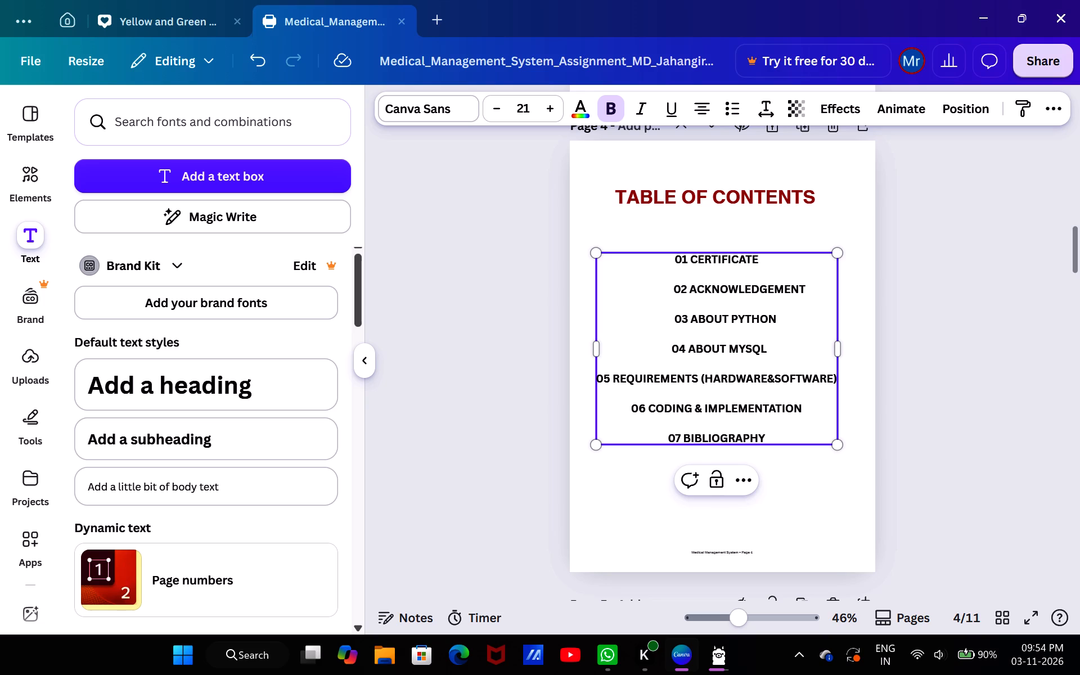
# Insert a run of leading spaces before entry "05 REQUIREMENTS (HARDWARE&SOFTWARE)" to shift it toward the other entries' alignment.
pyautogui.click(600, 381)
pyautogui.press('Left')
pyautogui.press('space')
pyautogui.press('space')
pyautogui.press('Left')
pyautogui.press('Down')
pyautogui.press('Left')
pyautogui.press('Left')
pyautogui.press('Left')
pyautogui.press('Left')
pyautogui.press('Left')
pyautogui.press('Left')
pyautogui.press('Left')
pyautogui.press('Left')
pyautogui.press('Left')
pyautogui.press('Left')
pyautogui.press('Left')
pyautogui.press('Left')
pyautogui.press('Left')
pyautogui.press('Left')
pyautogui.press('Left')
pyautogui.press('Left')
pyautogui.press('Left')
pyautogui.press('Left')
pyautogui.press('Left')
pyautogui.press('Left')
pyautogui.press('Right')
pyautogui.press('Right')
pyautogui.press('Right')
pyautogui.press('Left')
pyautogui.press('space')
pyautogui.press('space')
pyautogui.press('space')
pyautogui.press('space')
pyautogui.press('space')
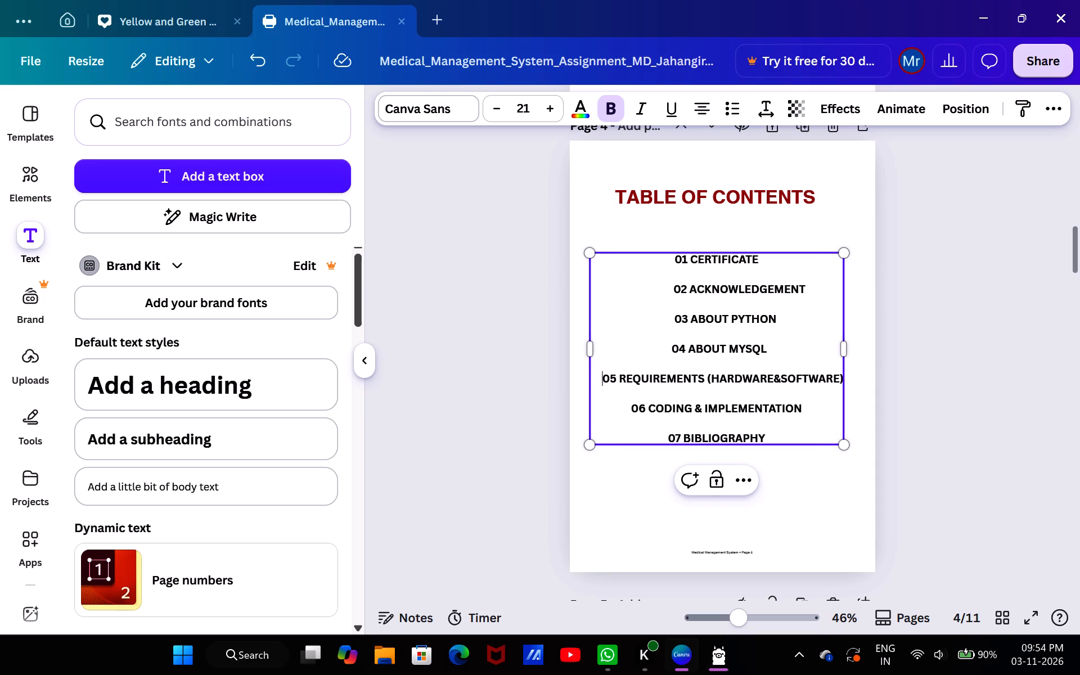
pyautogui.press('space')
pyautogui.press('space')
pyautogui.press('space')
pyautogui.press('space')
pyautogui.press('space')
pyautogui.press('space')
pyautogui.press('space')
pyautogui.press('space')
pyautogui.press('space')
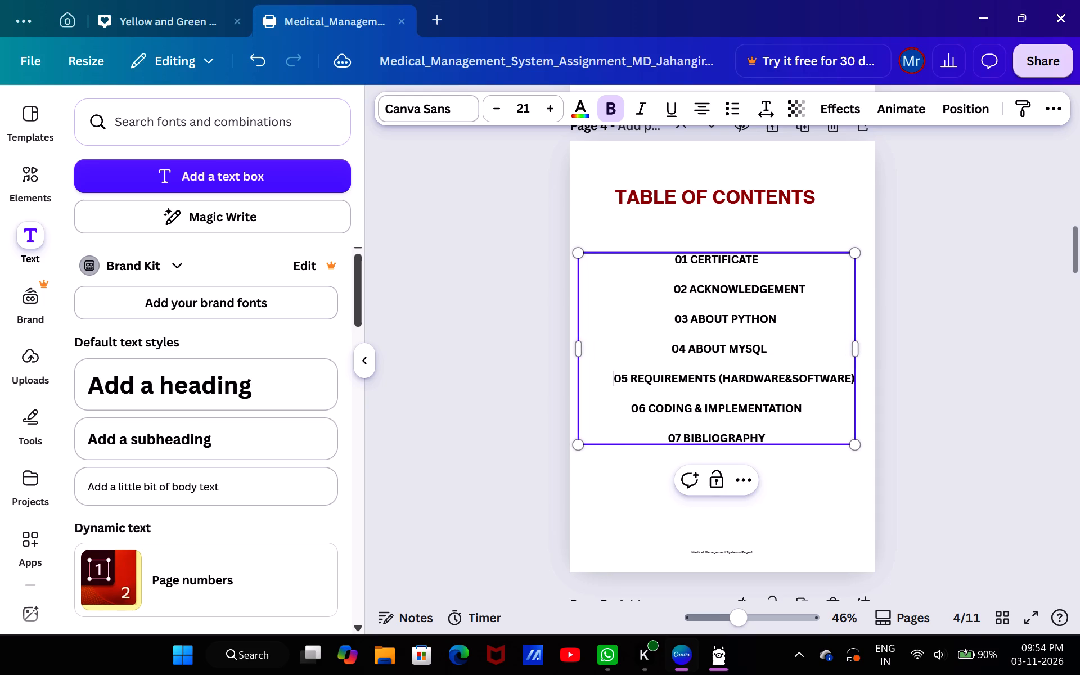
# Trim the excess leading spaces before entry "05 REQUIREMENTS (HARDWARE&SOFTWARE)".
pyautogui.press('BackSpace')
pyautogui.press('BackSpace')
pyautogui.press('BackSpace')
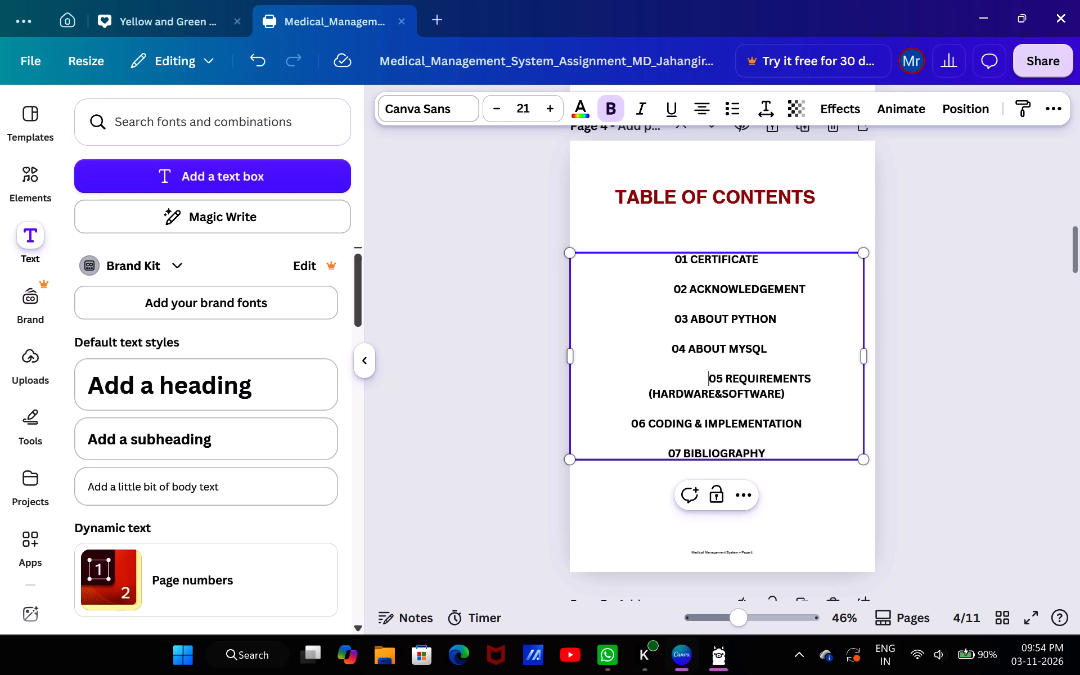
pyautogui.press('BackSpace')
pyautogui.press('BackSpace')
pyautogui.press('BackSpace')
pyautogui.press('BackSpace')
pyautogui.press('BackSpace')
pyautogui.press('BackSpace')
pyautogui.press('BackSpace')
pyautogui.press('BackSpace')
pyautogui.press('BackSpace')
pyautogui.press('BackSpace')
pyautogui.press('BackSpace')
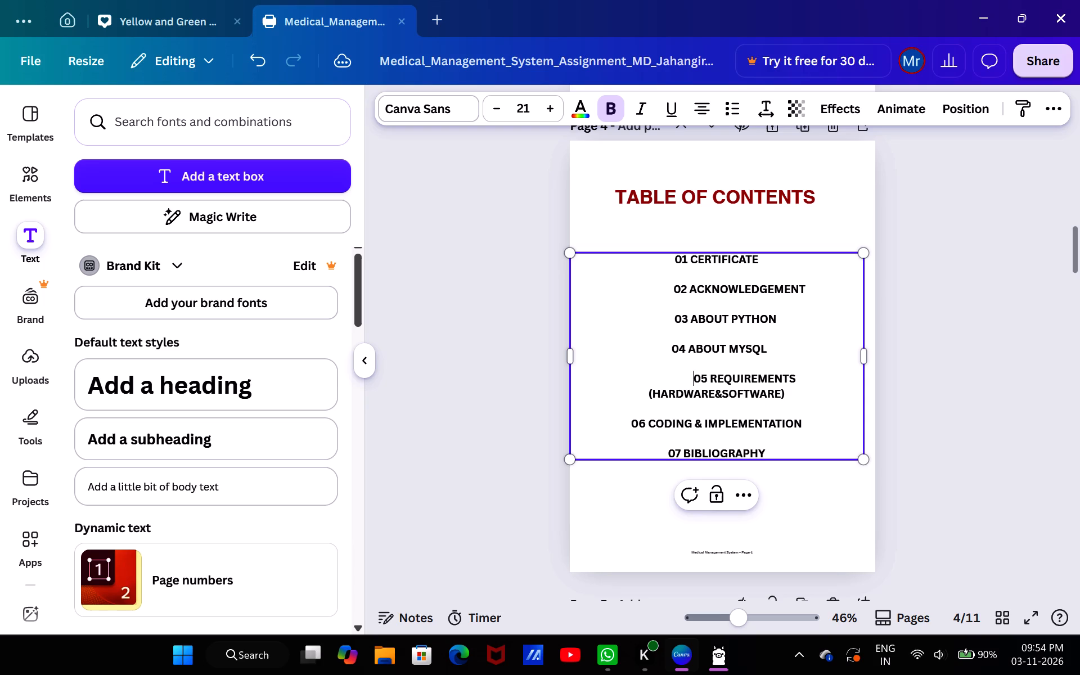
pyautogui.press('BackSpace')
pyautogui.press('BackSpace')
pyautogui.press('BackSpace')
pyautogui.press('BackSpace')
pyautogui.press('BackSpace')
# Add four leading spaces before entry 05 so "(HARDWARE&SOFTWARE)" wraps onto a second line.
pyautogui.press('space')
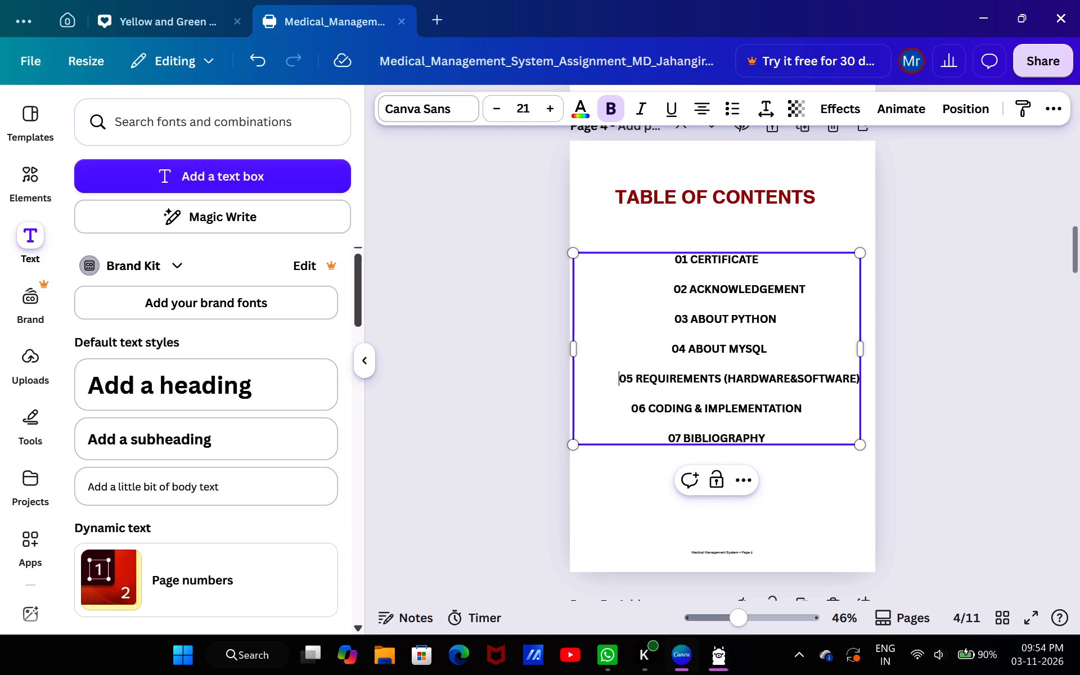
pyautogui.press('space')
pyautogui.press('space')
pyautogui.press('space')
pyautogui.press('space')
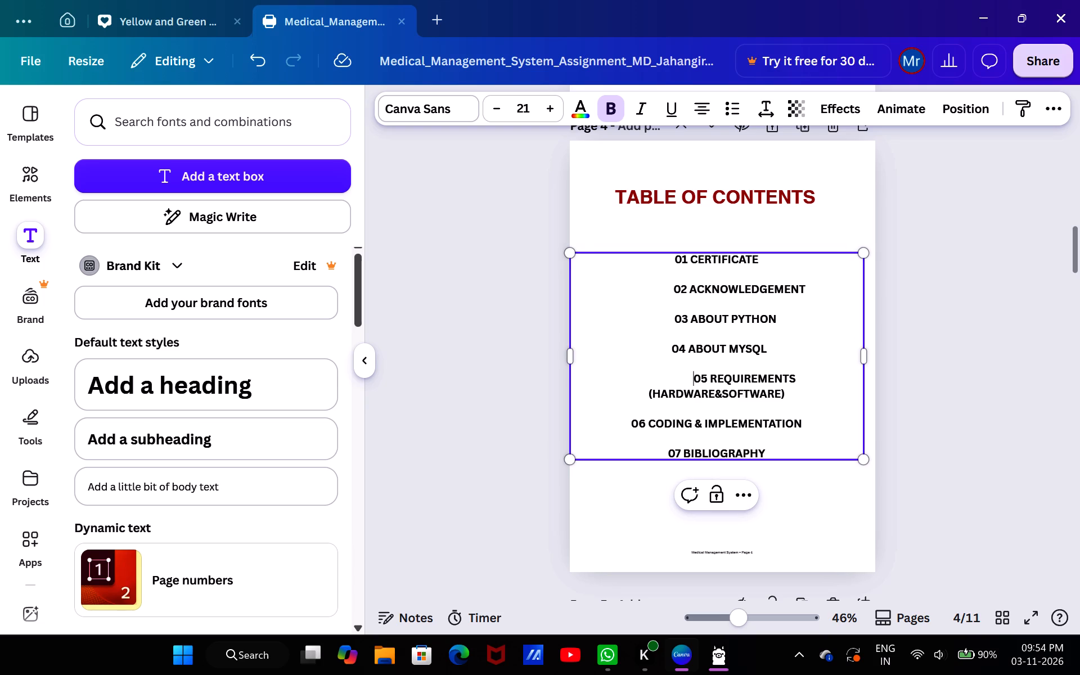
pyautogui.press('BackSpace')
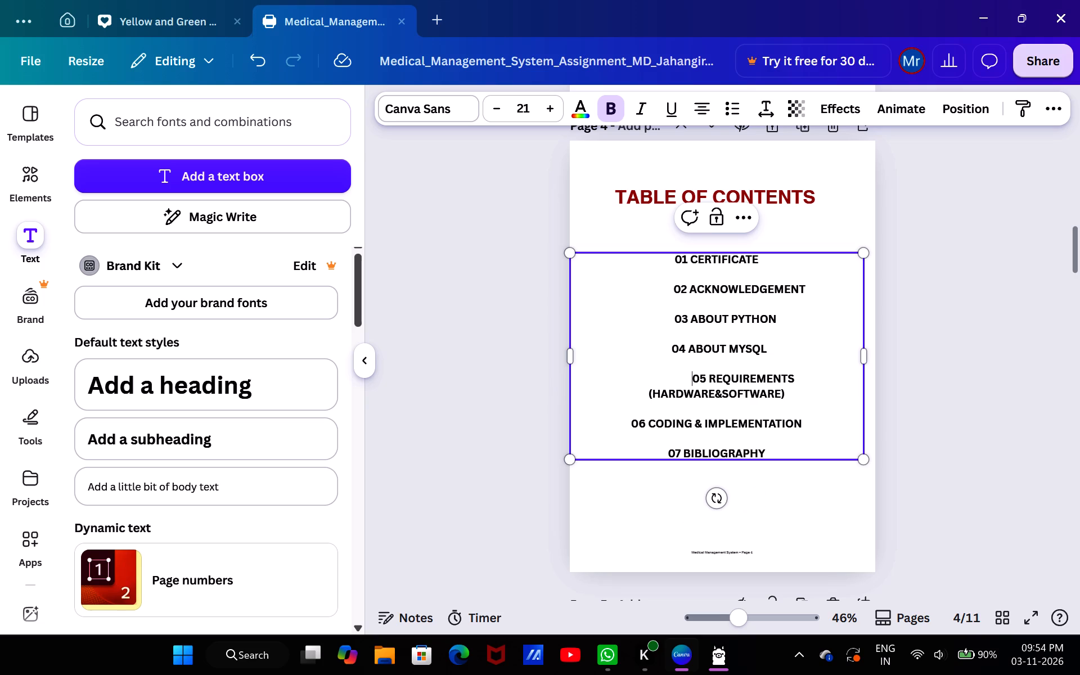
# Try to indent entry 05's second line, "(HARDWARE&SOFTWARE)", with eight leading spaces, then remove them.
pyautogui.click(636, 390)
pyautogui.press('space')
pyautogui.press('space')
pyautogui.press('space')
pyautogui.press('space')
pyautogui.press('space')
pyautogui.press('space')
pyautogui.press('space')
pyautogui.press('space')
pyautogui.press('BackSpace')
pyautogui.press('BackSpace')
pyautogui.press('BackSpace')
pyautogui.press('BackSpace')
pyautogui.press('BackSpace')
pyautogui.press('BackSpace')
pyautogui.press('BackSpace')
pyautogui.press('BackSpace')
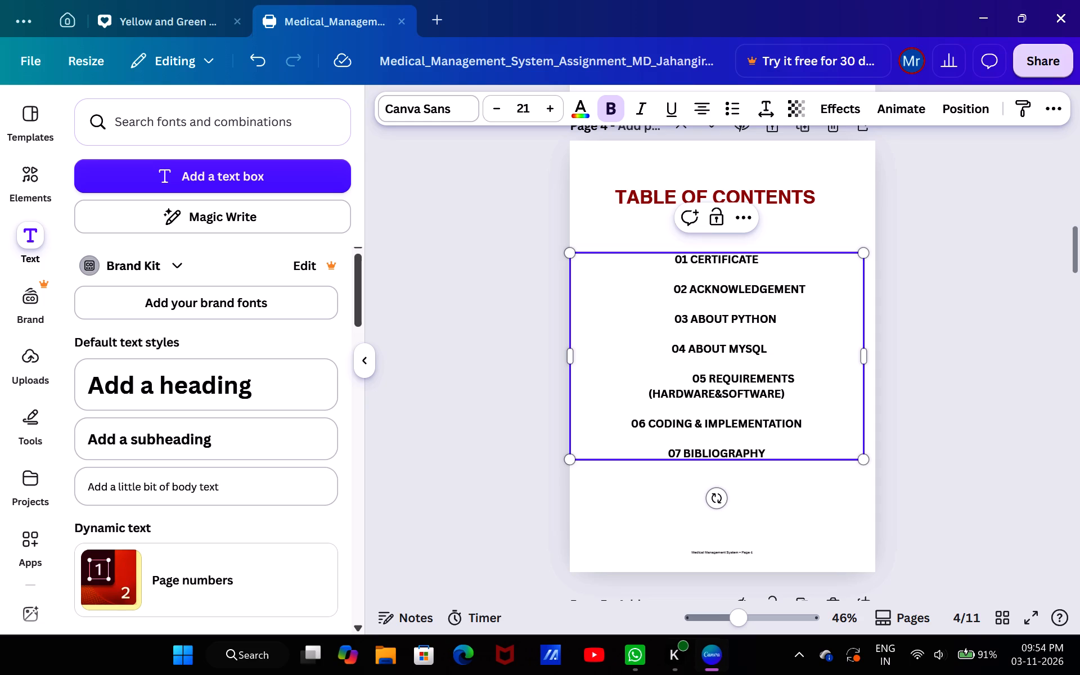
# Delete four spaces directly in front of "(HARDWARE&SOFTWARE)" in entry 05.
pyautogui.click(705, 396)
pyautogui.moveTo(705, 396); pyautogui.dragTo(718, 394)
pyautogui.click(718, 394)
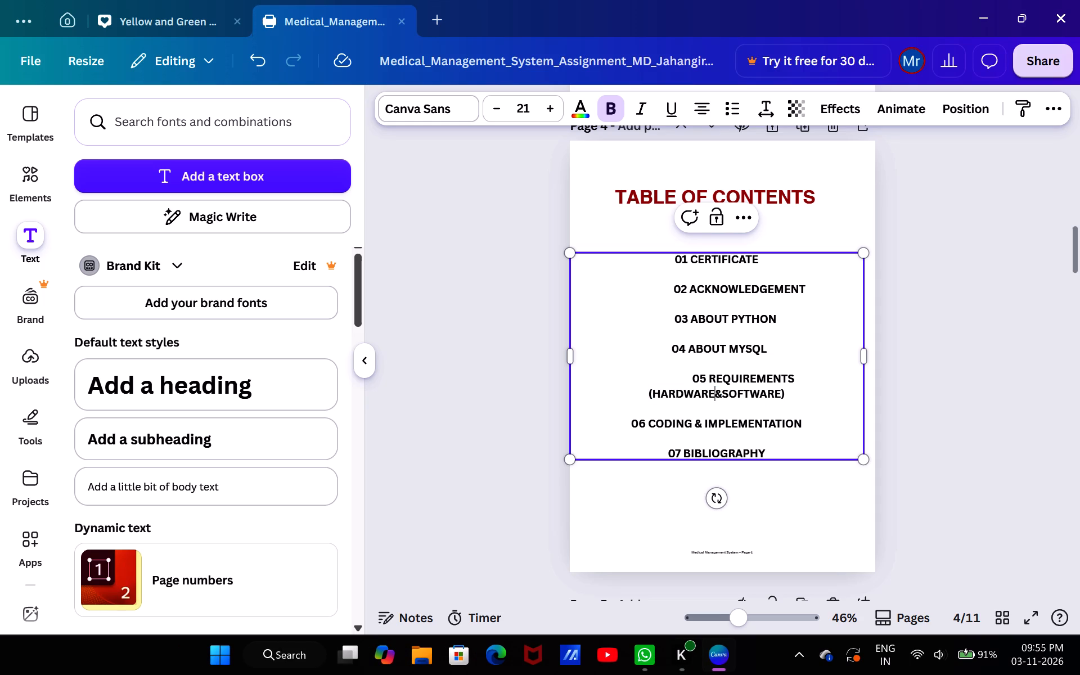
pyautogui.click(708, 395)
pyautogui.press('Left')
pyautogui.press('Left')
pyautogui.press('Left')
pyautogui.press('Left')
pyautogui.press('Left')
pyautogui.press('Left')
pyautogui.press('Left')
pyautogui.press('Left')
pyautogui.press('BackSpace')
pyautogui.press('BackSpace')
pyautogui.press('BackSpace')
pyautogui.press('BackSpace')
# Indent entry "06 CODING & IMPLEMENTATION" with five leading spaces.
pyautogui.click(625, 422)
pyautogui.press('space')
pyautogui.press('space')
pyautogui.press('space')
pyautogui.press('space')
pyautogui.press('space')
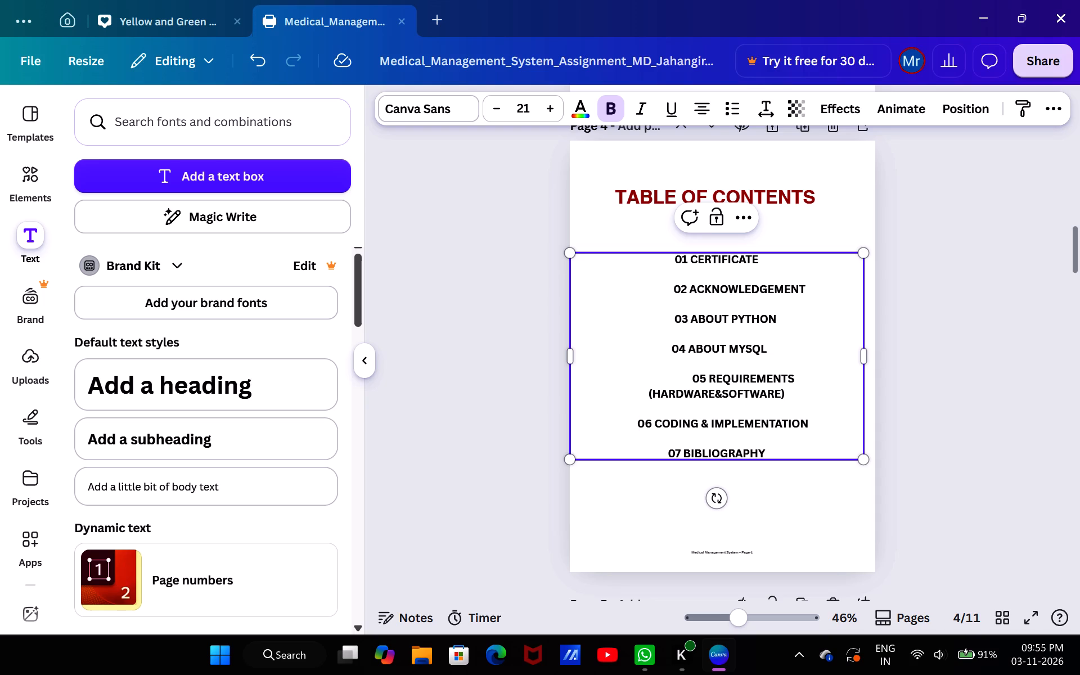
# Narrow the contents list's text box from its right edge to about three quarters of its width.
pyautogui.moveTo(862, 360); pyautogui.dragTo(834, 363)
pyautogui.moveTo(834, 363); pyautogui.dragTo(868, 362)
pyautogui.moveTo(868, 362); pyautogui.dragTo(767, 364)
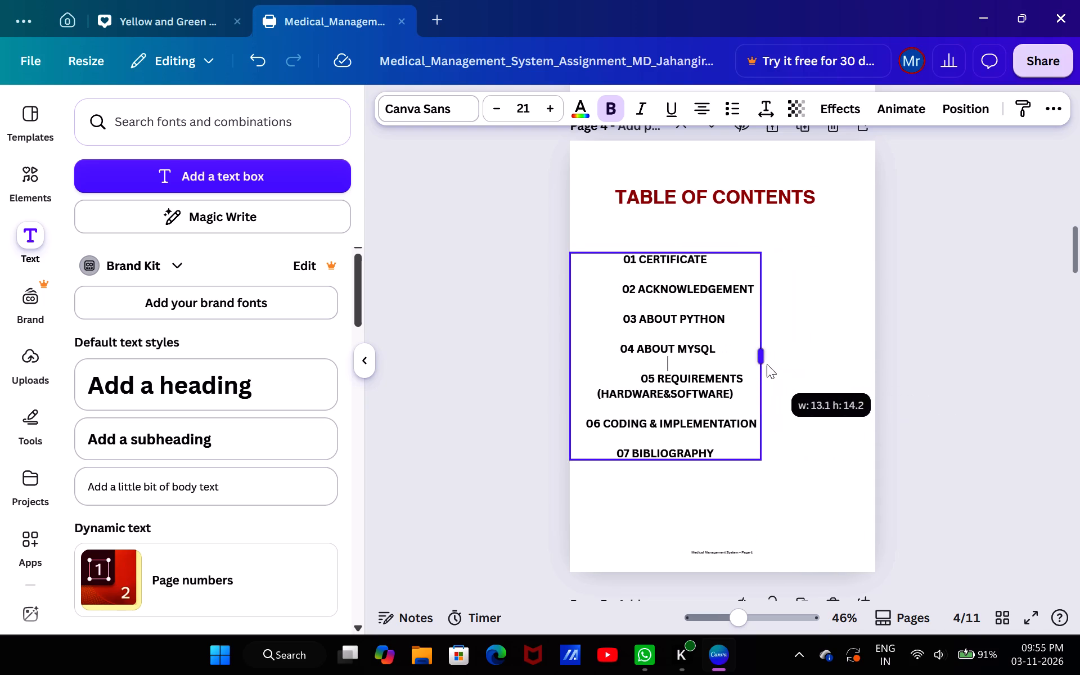
pyautogui.moveTo(767, 364); pyautogui.dragTo(797, 365)
pyautogui.moveTo(770, 351); pyautogui.dragTo(792, 355)
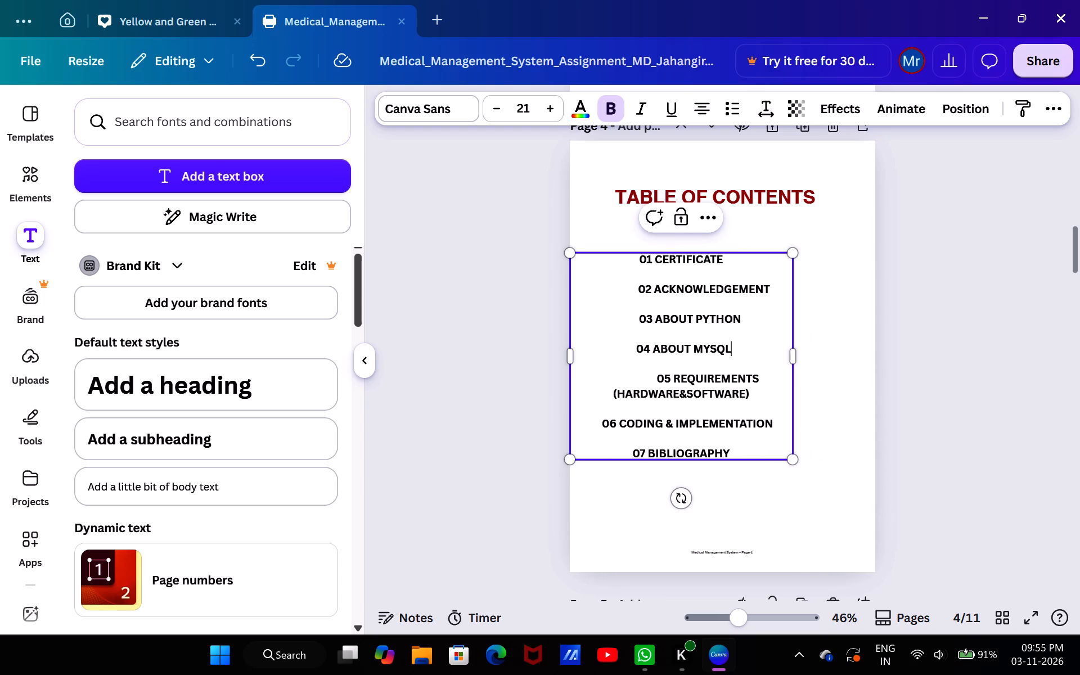
pyautogui.moveTo(792, 355); pyautogui.dragTo(875, 377)
pyautogui.click(875, 377)
# Move the contents list up and to the left, just beneath the TABLE OF CONTENTS title.
pyautogui.moveTo(769, 378); pyautogui.dragTo(760, 346)
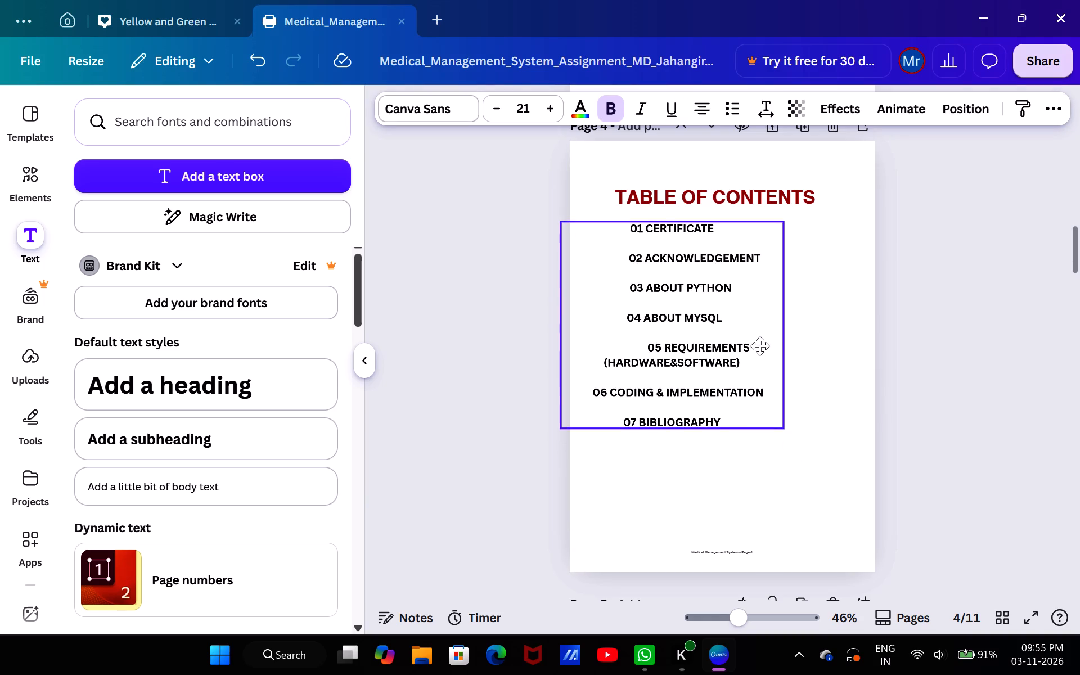
pyautogui.moveTo(760, 346); pyautogui.dragTo(742, 345)
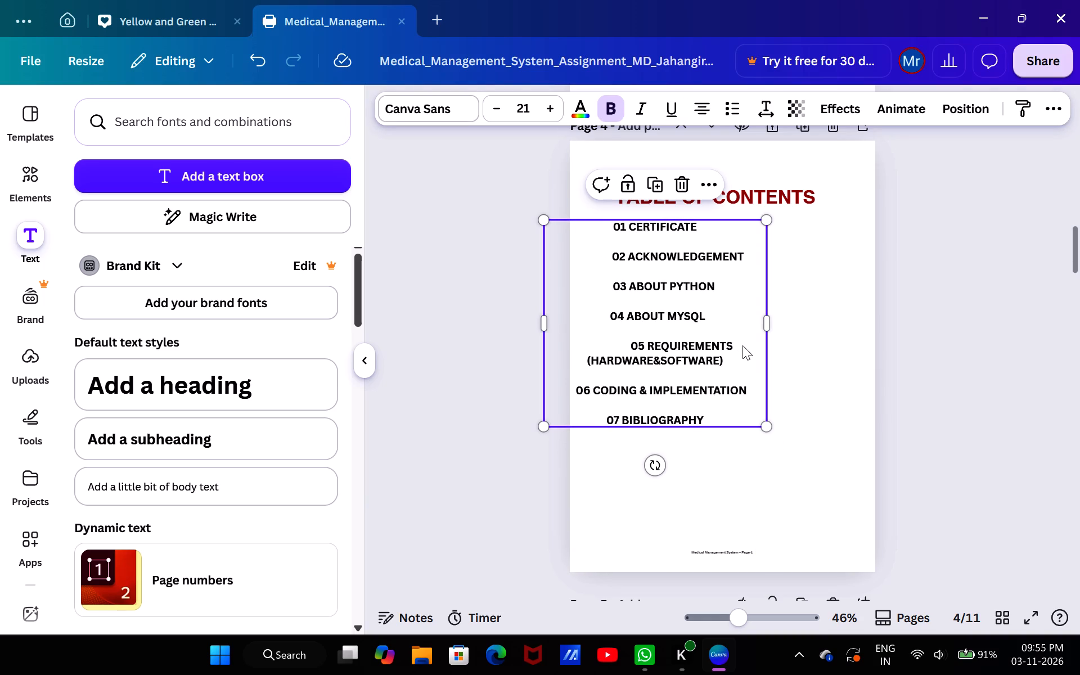
# Insert five spaces between the number "01" and "CERTIFICATE" in the first entry.
pyautogui.click(627, 220)
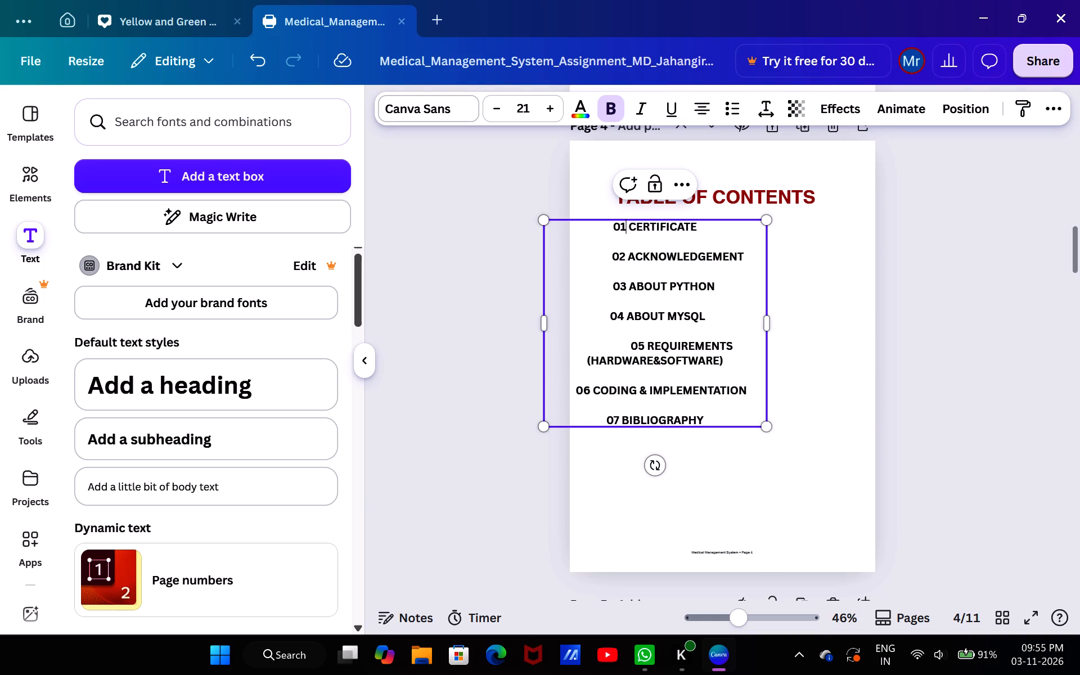
pyautogui.press('space')
pyautogui.press('space')
pyautogui.press('space')
pyautogui.press('space')
pyautogui.press('space')
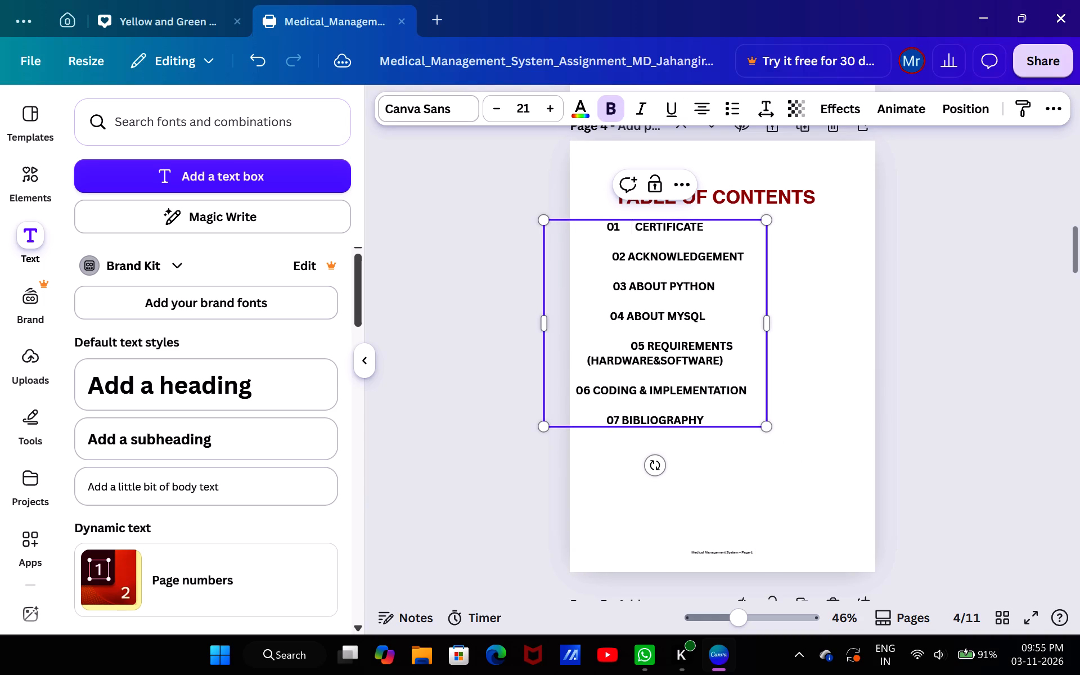
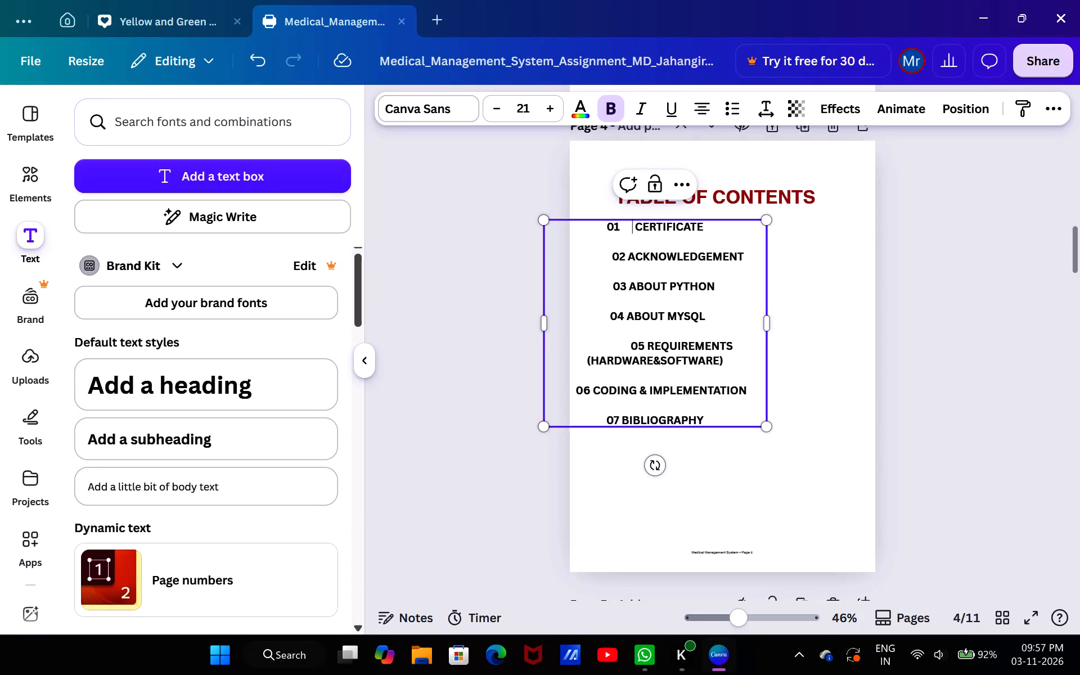
# Delete the contents list's text box beneath the TABLE OF CONTENTS title on page 4.
pyautogui.scroll(1, 728, 284)
pyautogui.click(734, 293)
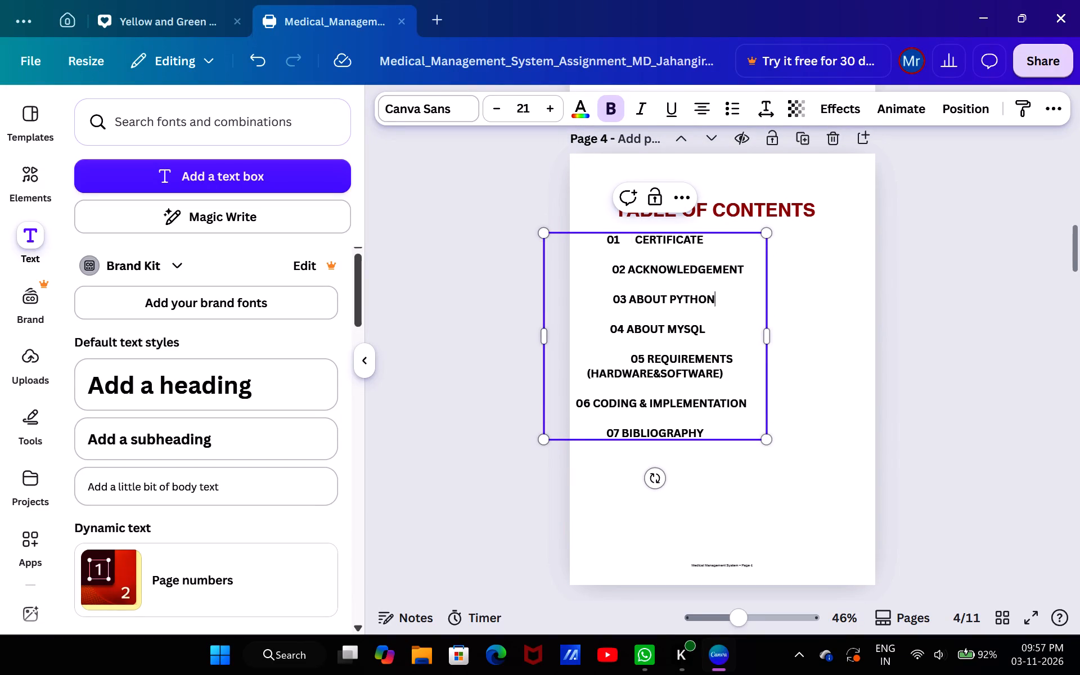
pyautogui.click(800, 314)
pyautogui.click(751, 314)
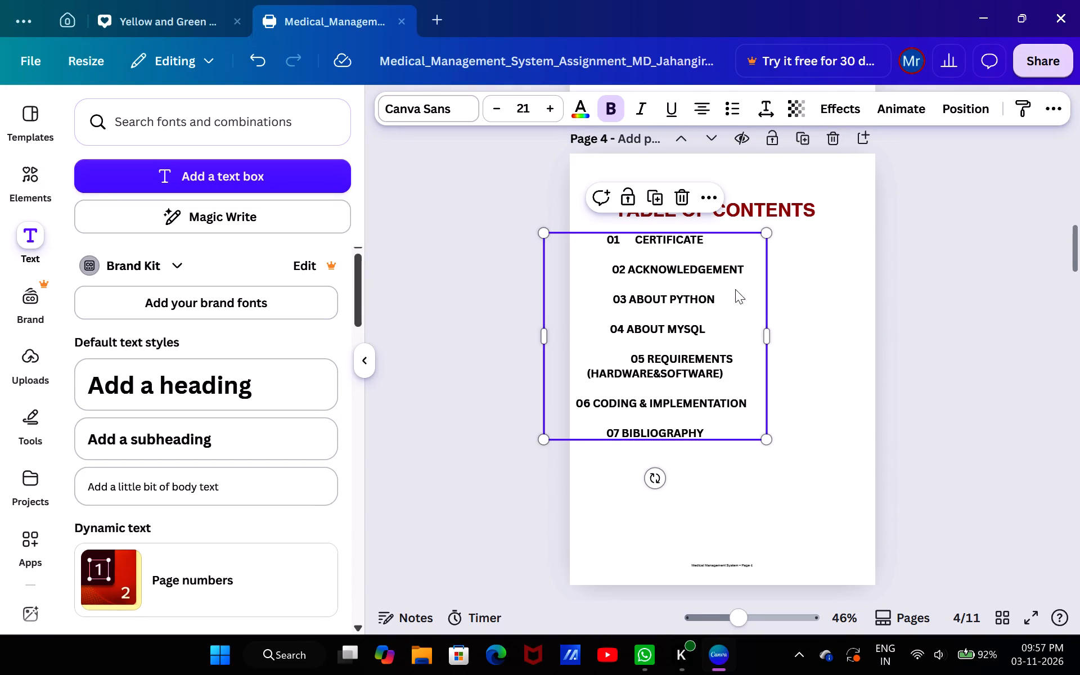
pyautogui.click(683, 204)
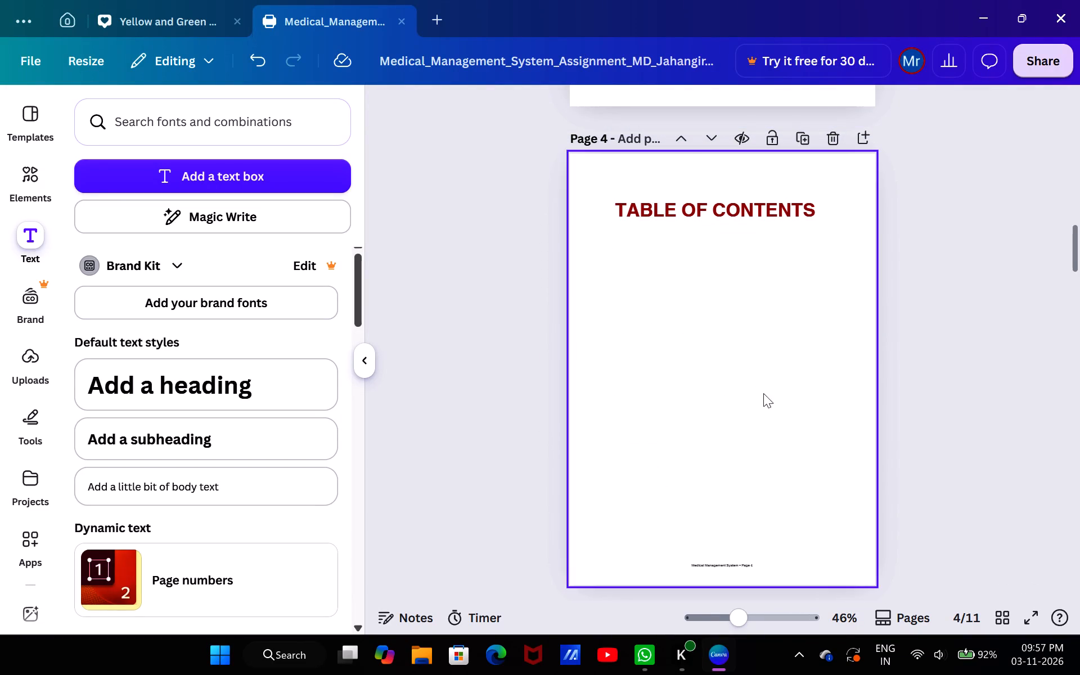
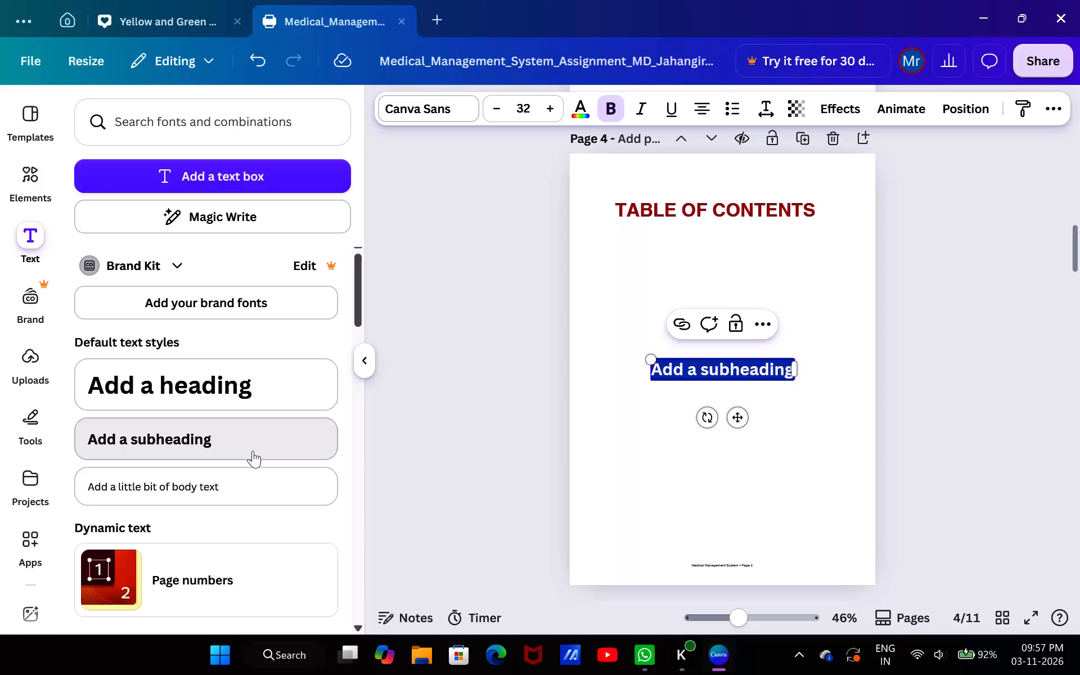
# Replace the new subheading's placeholder with "01 CERTIFICATE", widening the gap after 01, and place it beneath the TABLE OF CONTENTS title near the left margin.
pyautogui.hotkey('ctrl', 'v')
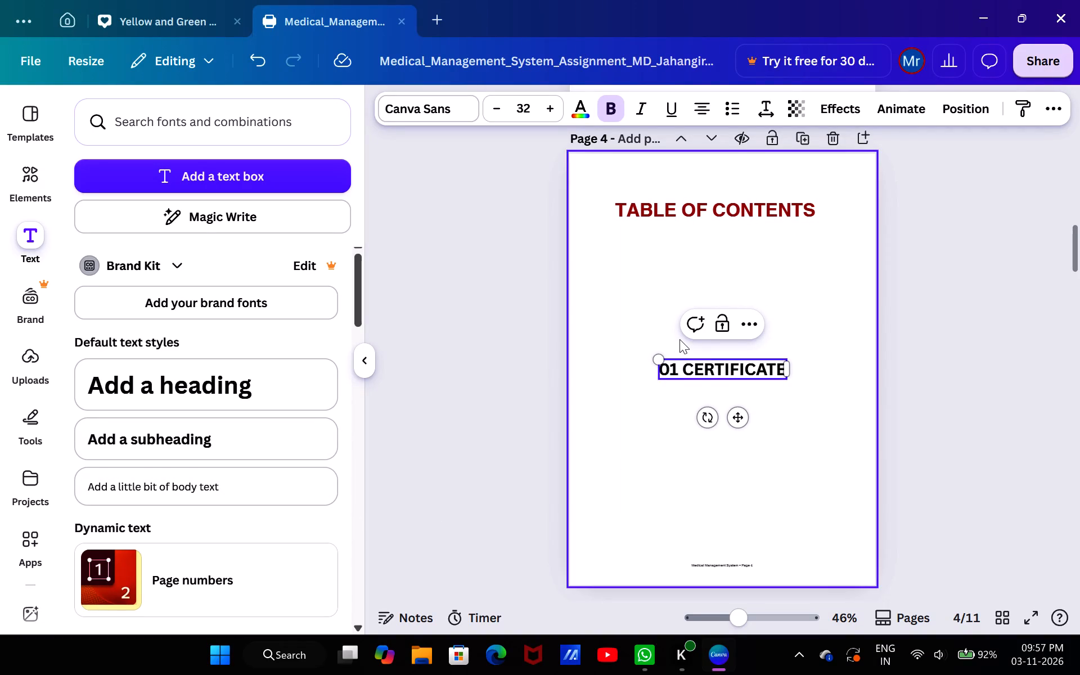
pyautogui.click(681, 368)
pyautogui.press('space')
pyautogui.press('space')
pyautogui.press('space')
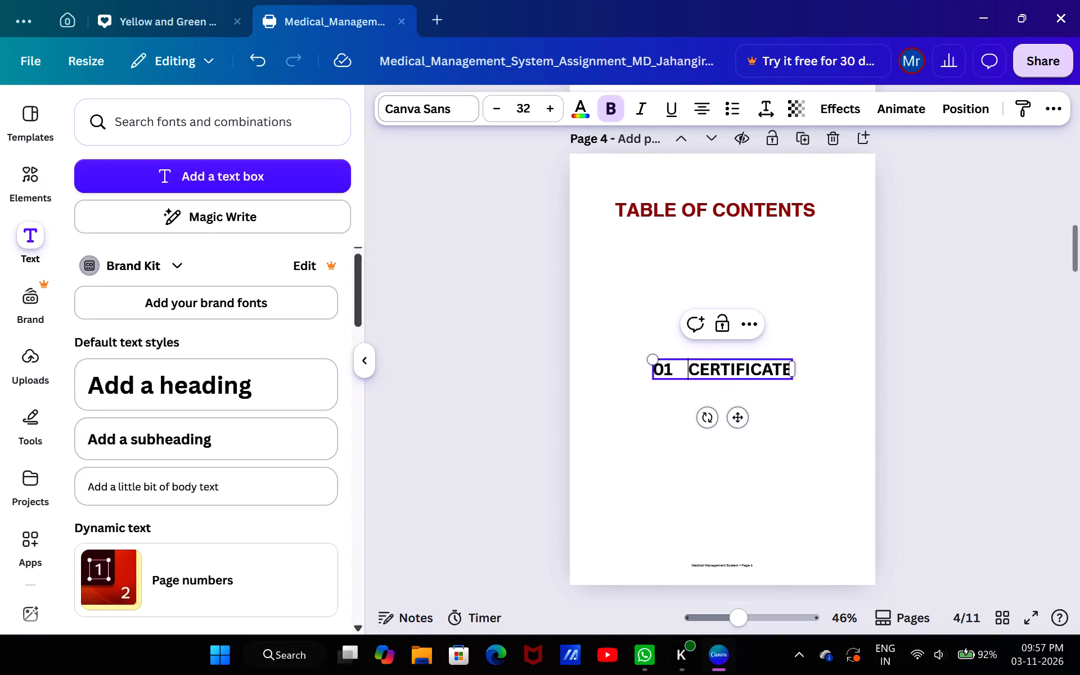
pyautogui.moveTo(744, 413); pyautogui.dragTo(703, 307)
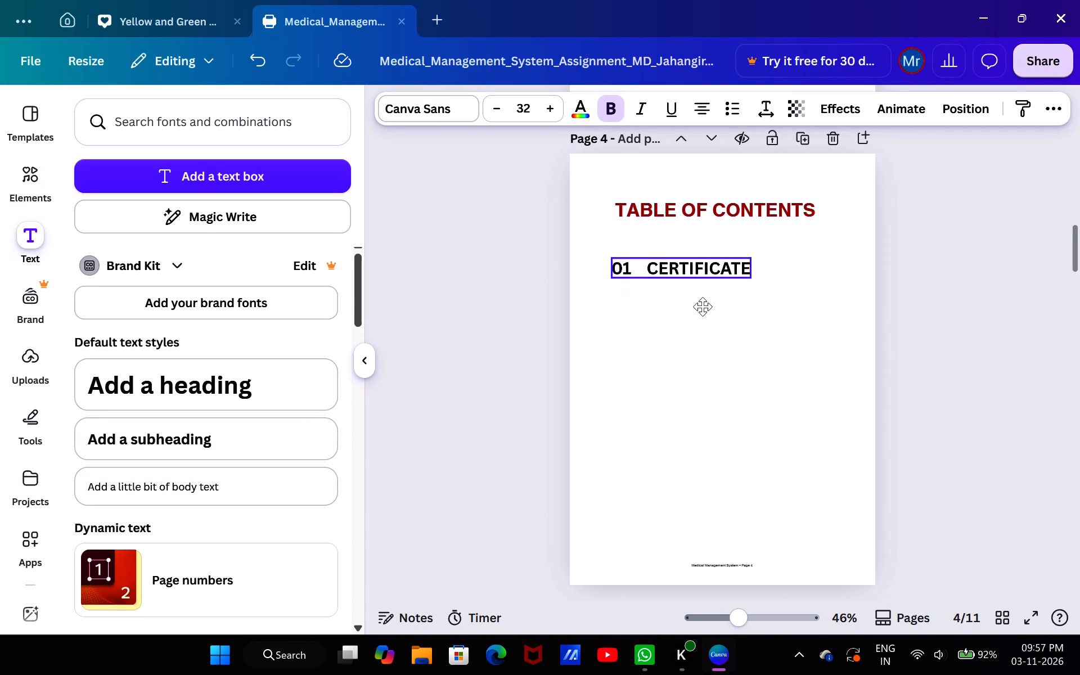
pyautogui.moveTo(703, 307); pyautogui.dragTo(689, 312)
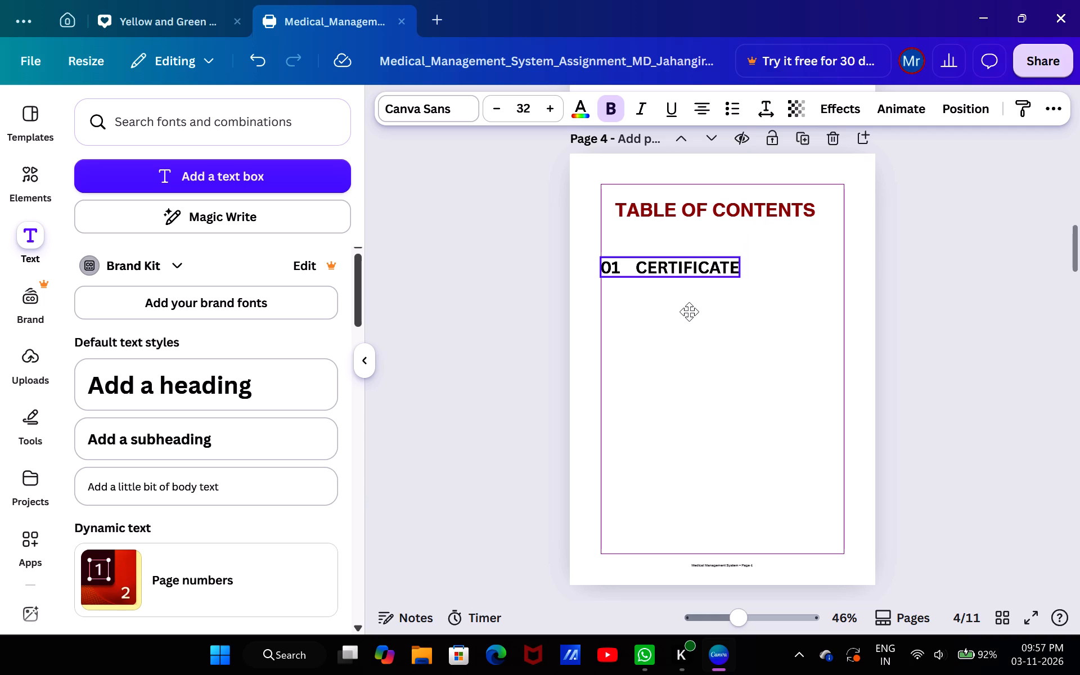
pyautogui.moveTo(689, 312); pyautogui.dragTo(682, 310)
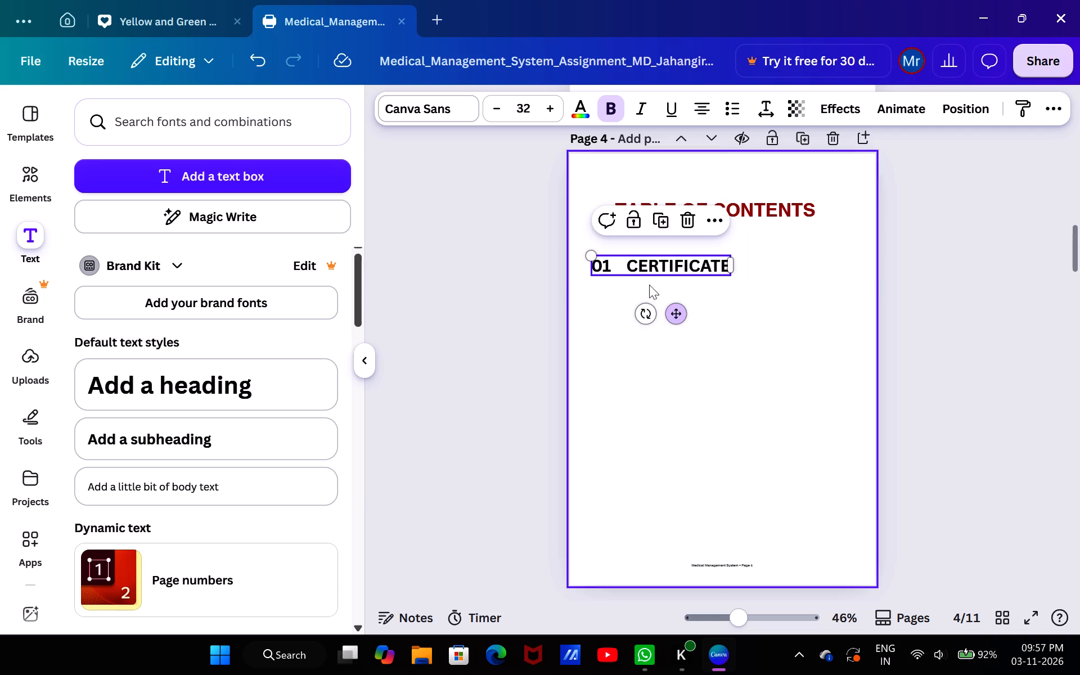
# Remove the 01 prefix and its spaces from the CERTIFICATE entry and move the text back to the page's left margin.
pyautogui.click(626, 267)
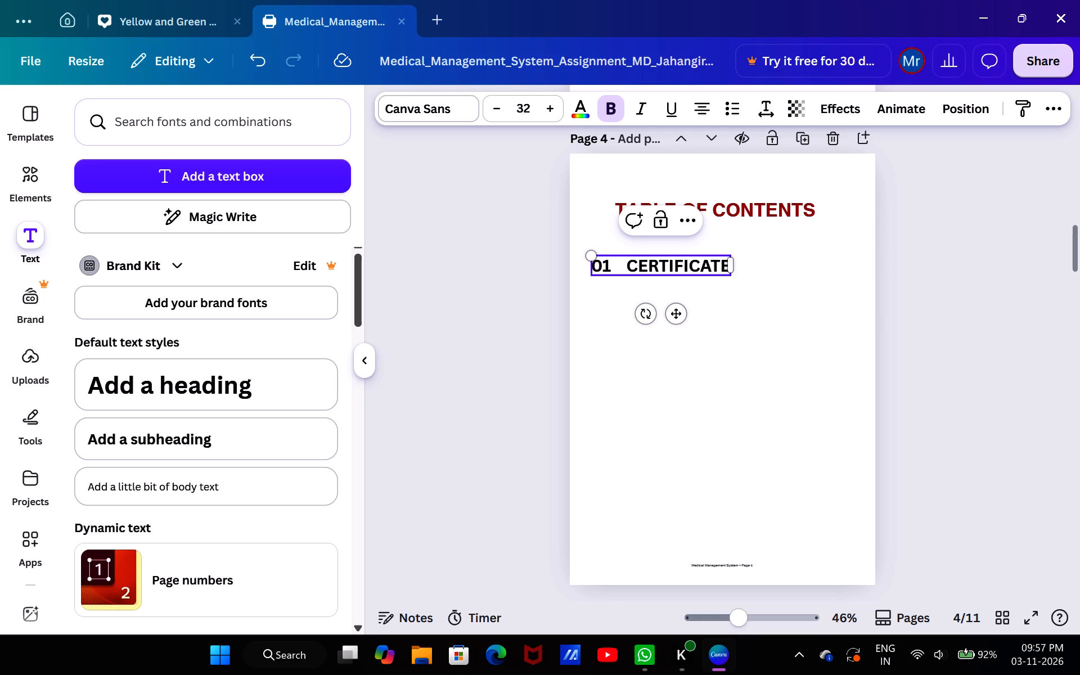
pyautogui.press('BackSpace')
pyautogui.press('BackSpace')
pyautogui.press('BackSpace')
pyautogui.press('BackSpace')
pyautogui.press('BackSpace')
pyautogui.press('BackSpace')
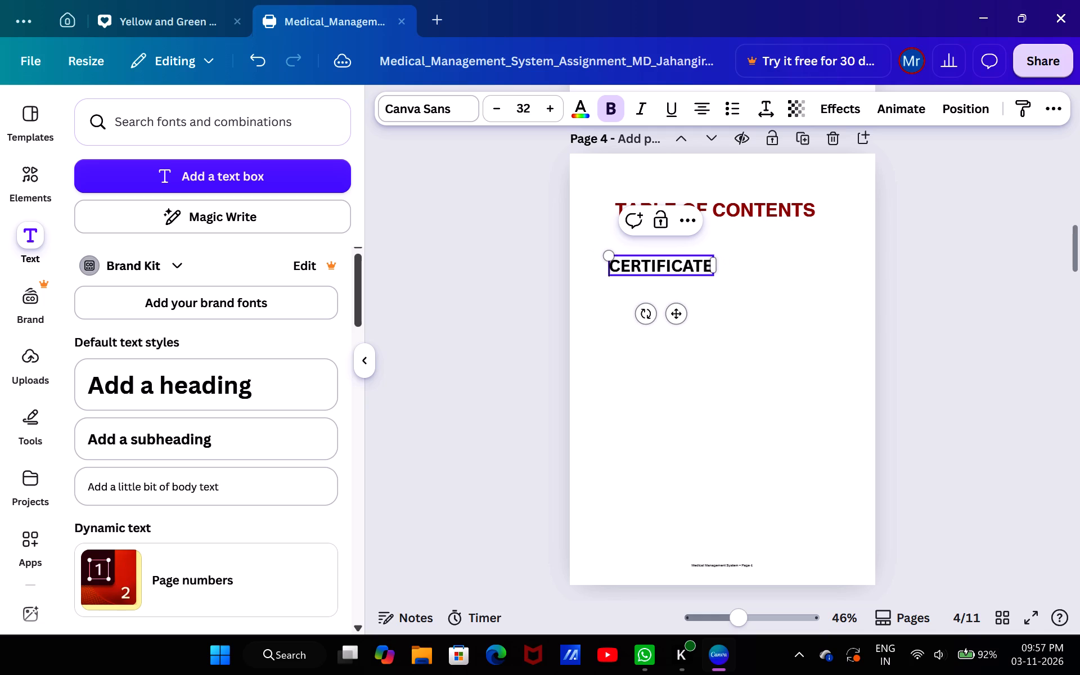
pyautogui.moveTo(675, 310); pyautogui.dragTo(666, 309)
pyautogui.moveTo(666, 309); pyautogui.dragTo(660, 305)
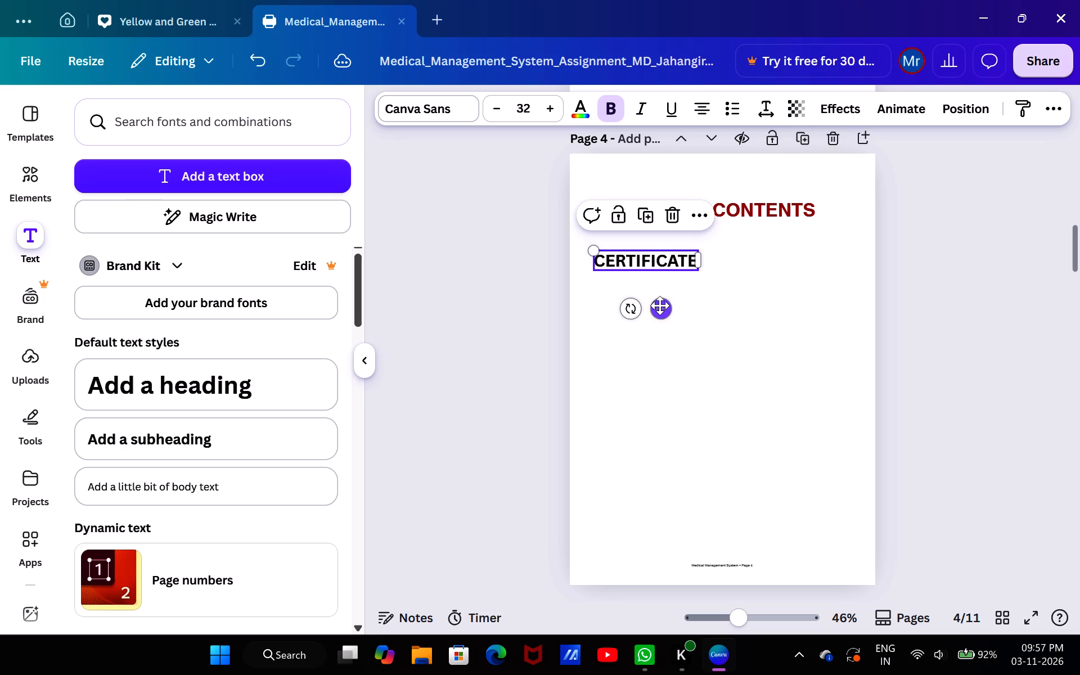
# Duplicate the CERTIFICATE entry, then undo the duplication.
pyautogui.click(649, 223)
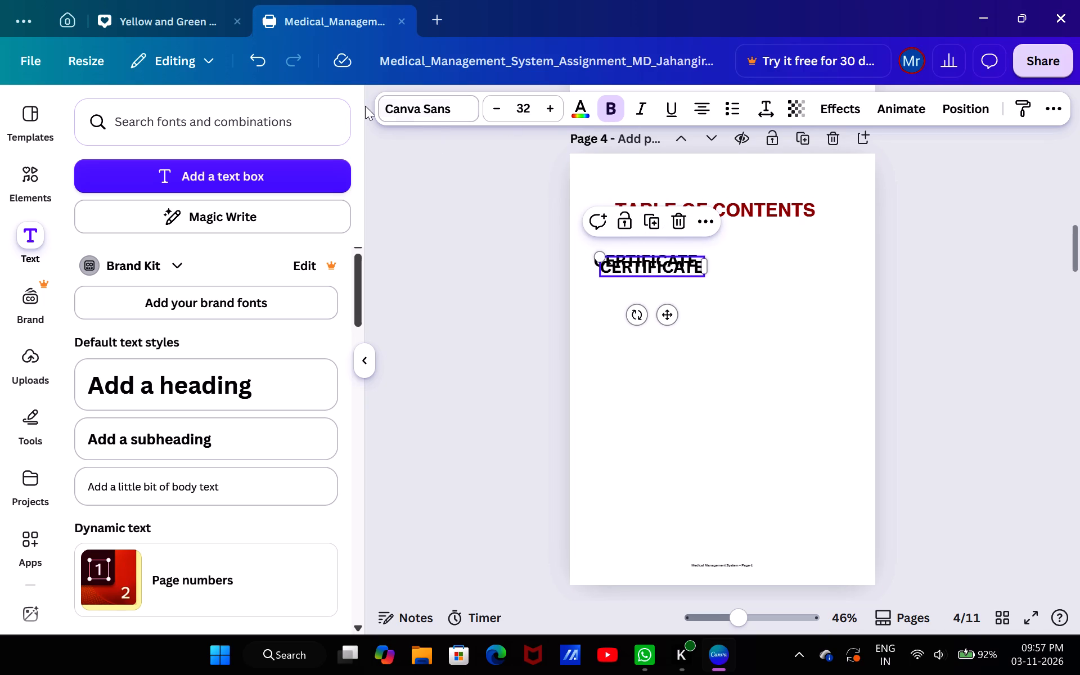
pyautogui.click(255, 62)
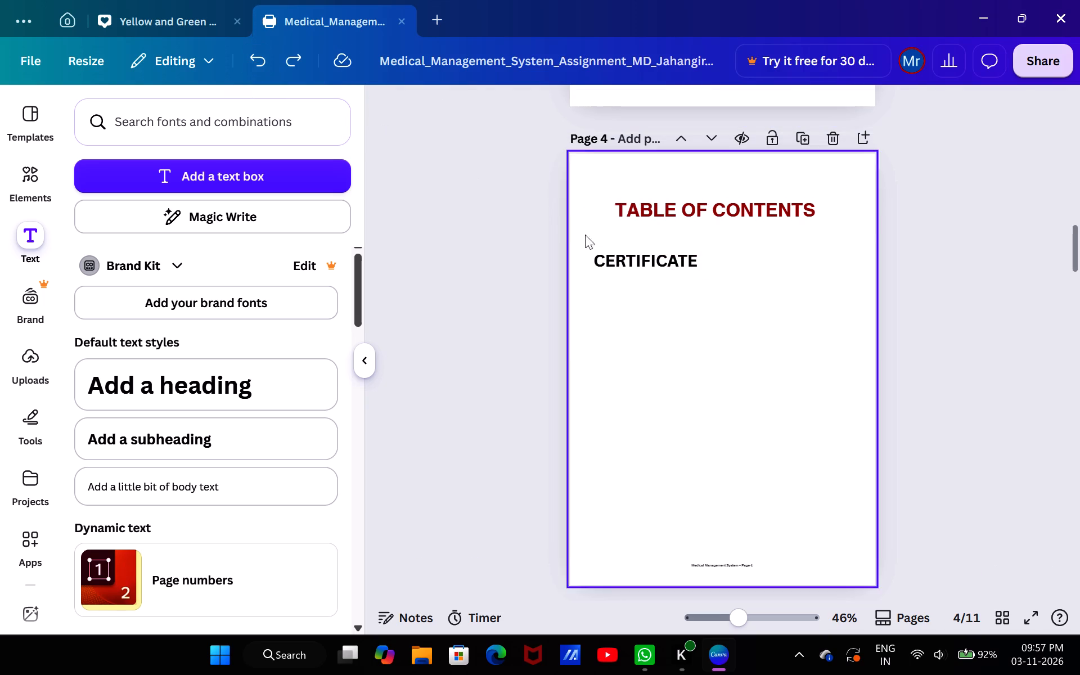
# Recolour the CERTIFICATE entry's text in the design's bright red, #ff5757.
pyautogui.click(631, 276)
pyautogui.click(625, 270)
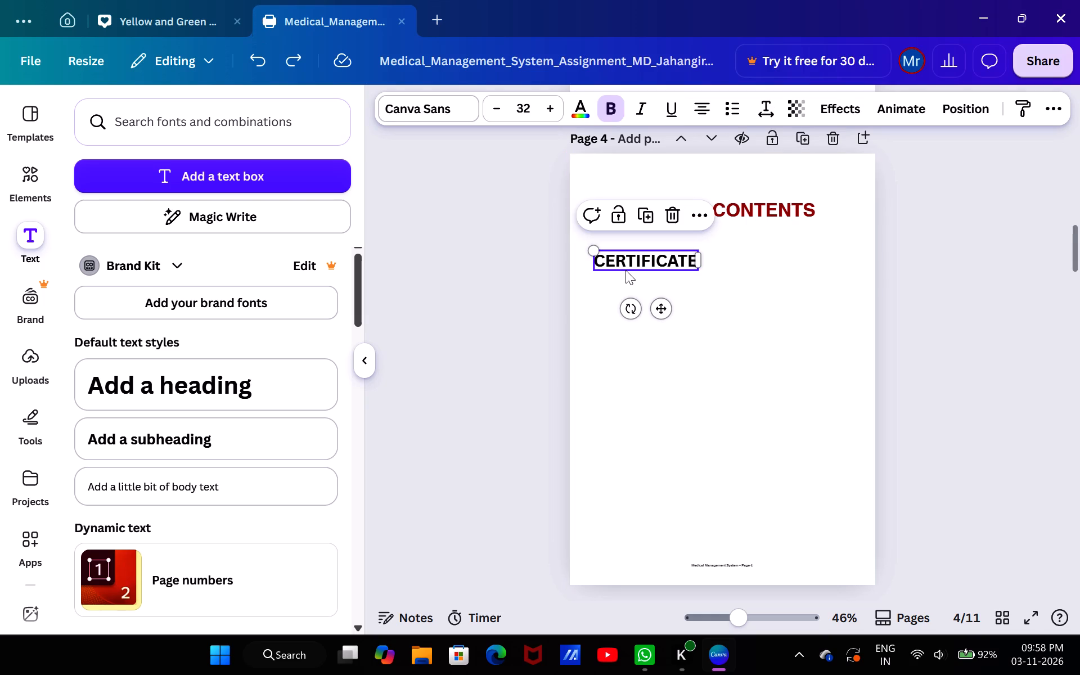
pyautogui.doubleClick(683, 264)
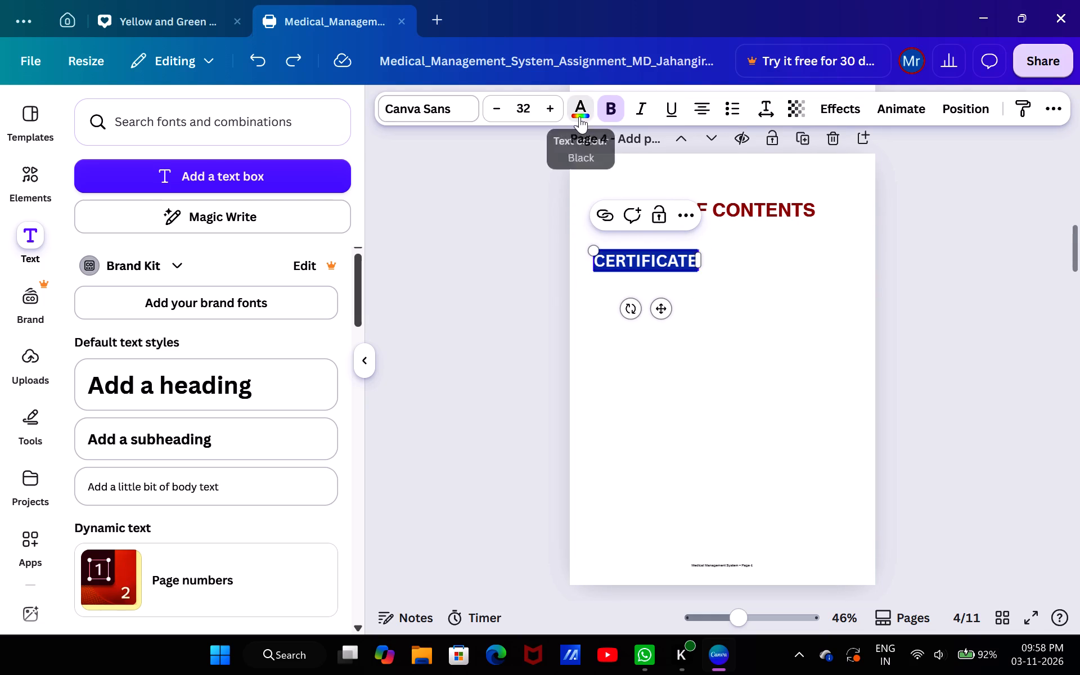
pyautogui.click(579, 116)
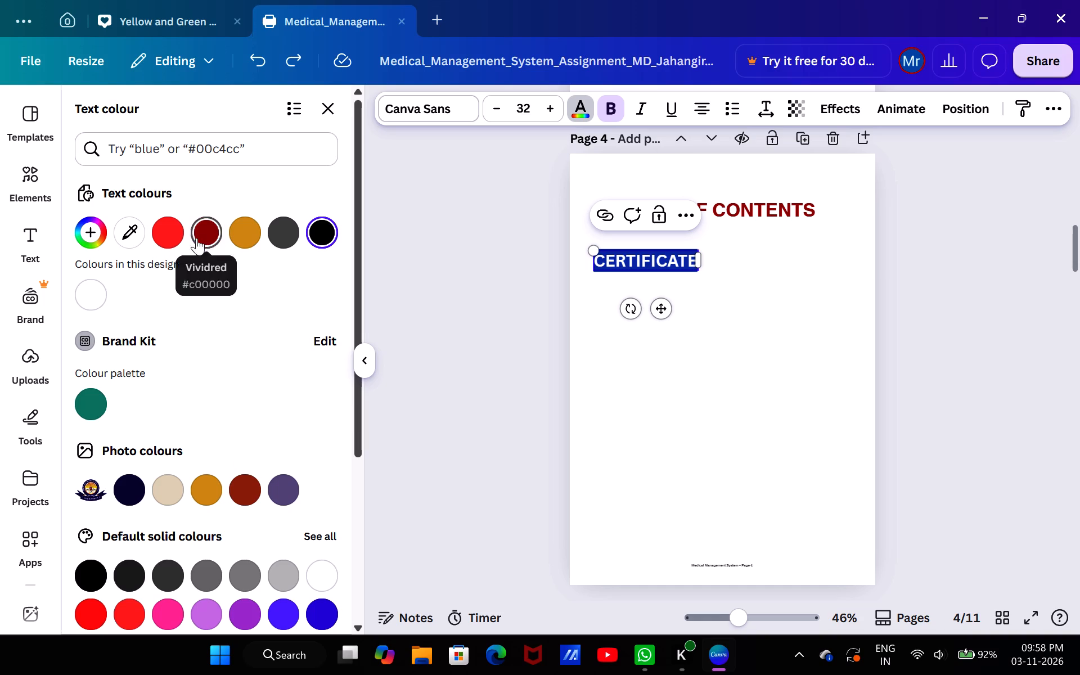
pyautogui.click(179, 233)
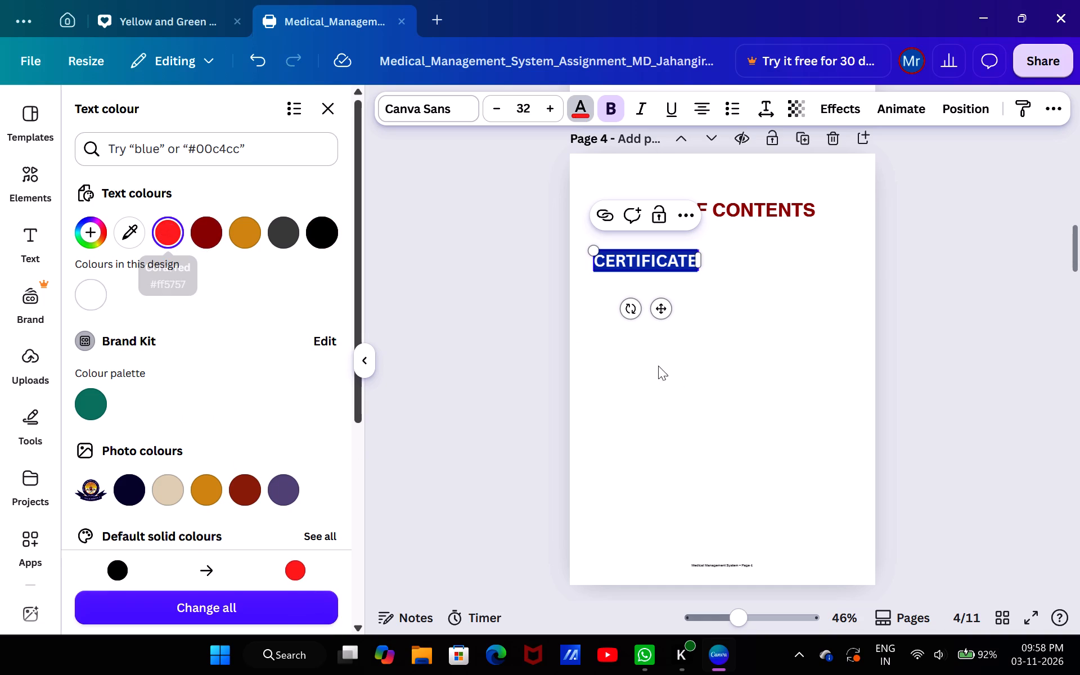
pyautogui.click(631, 368)
pyautogui.click(631, 368)
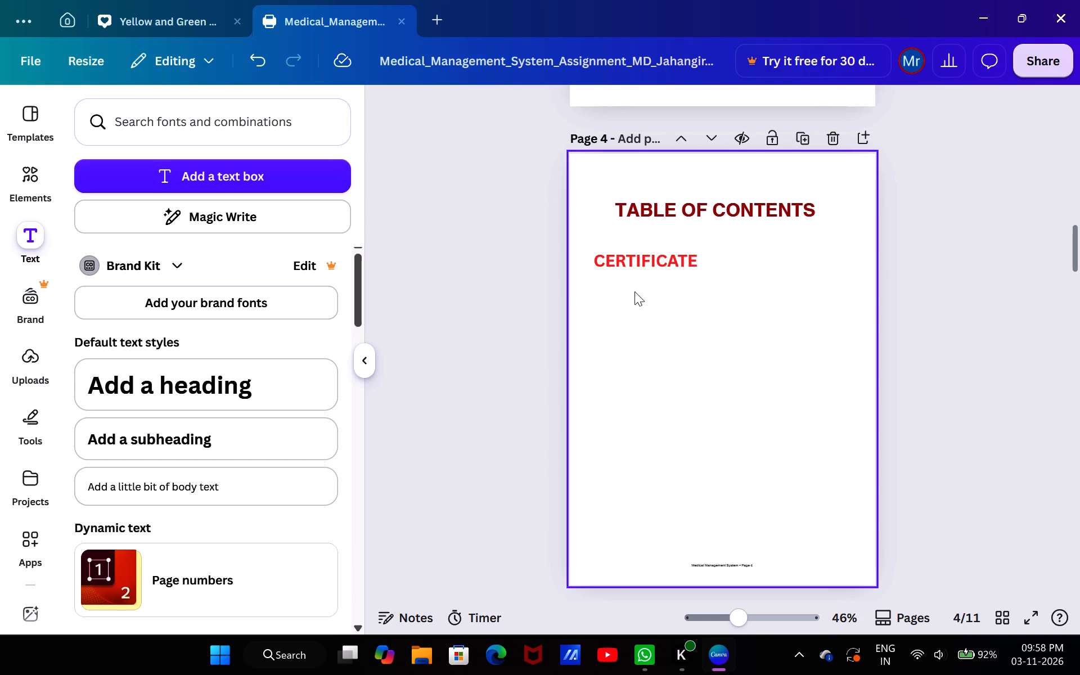
# Reduce the CERTIFICATE entry's font size to 28.
pyautogui.click(625, 269)
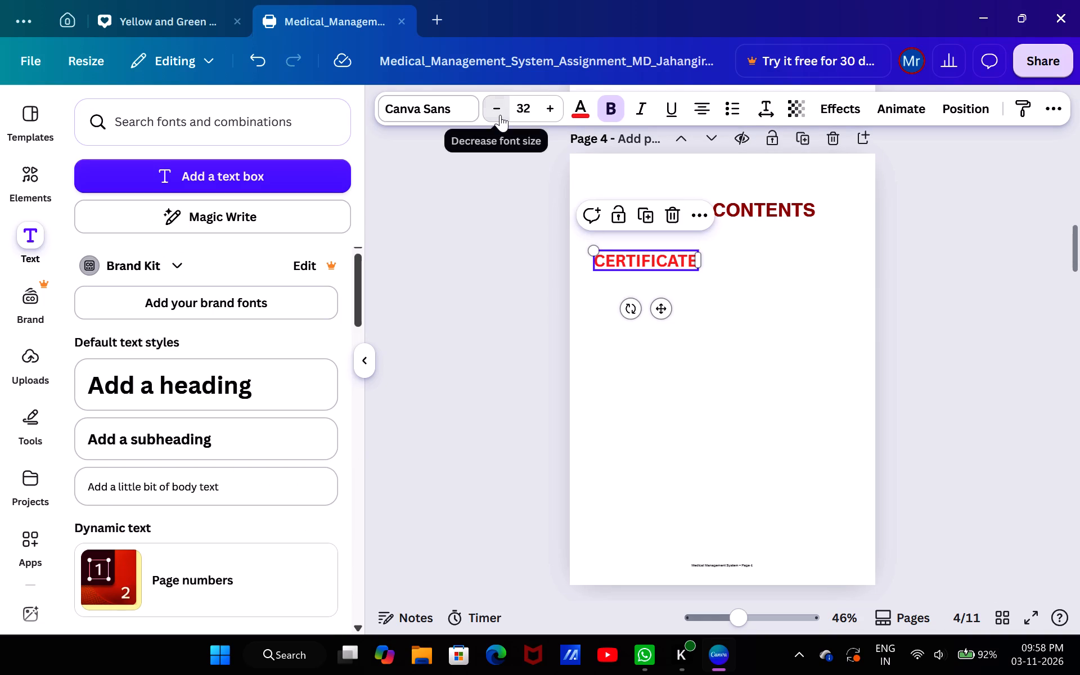
pyautogui.tripleClick(500, 115)
pyautogui.click(500, 115)
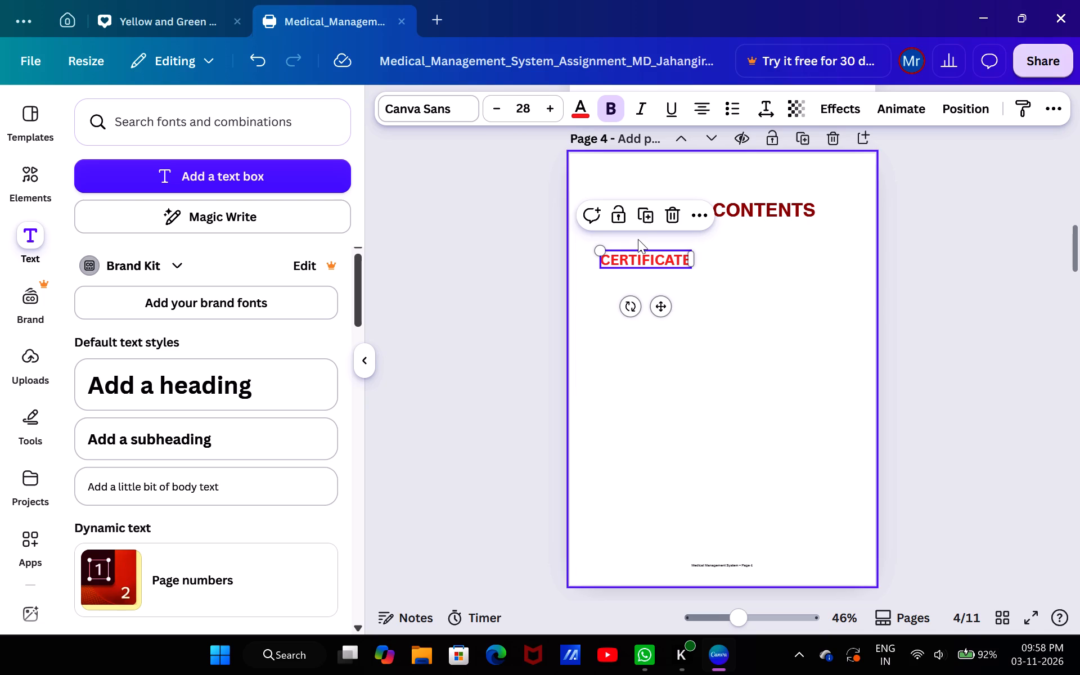
# Duplicate the red CERTIFICATE entry and place the copy directly below it, aligned with the original's left edge.
pyautogui.click(645, 224)
pyautogui.moveTo(661, 317); pyautogui.dragTo(665, 342)
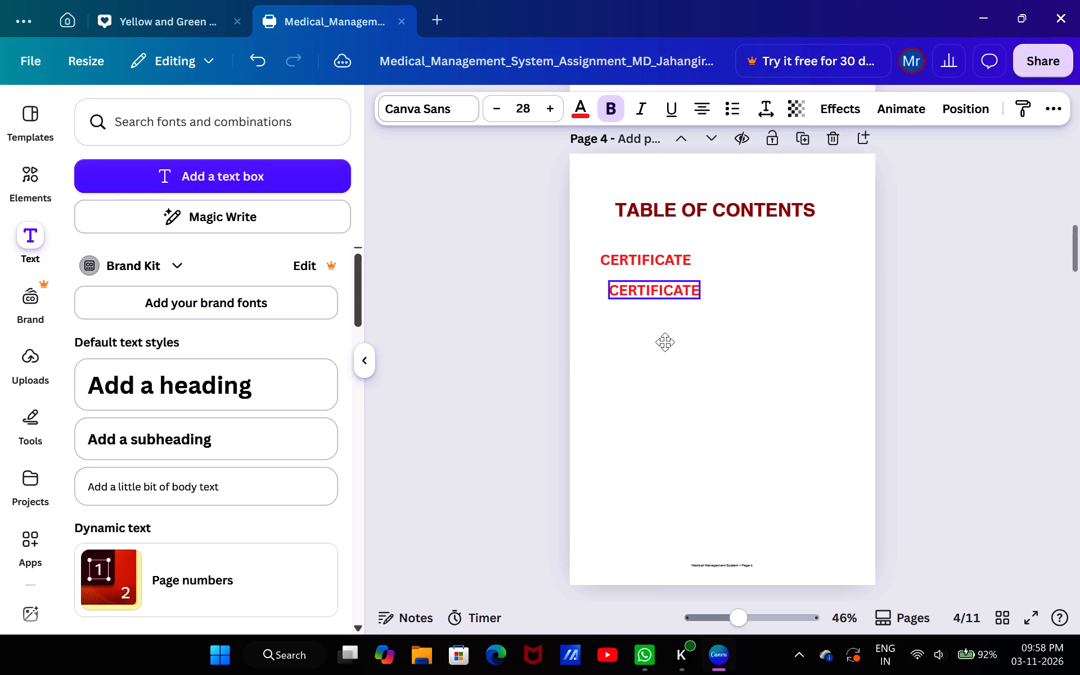
pyautogui.moveTo(665, 342); pyautogui.dragTo(661, 343)
pyautogui.doubleClick(661, 343)
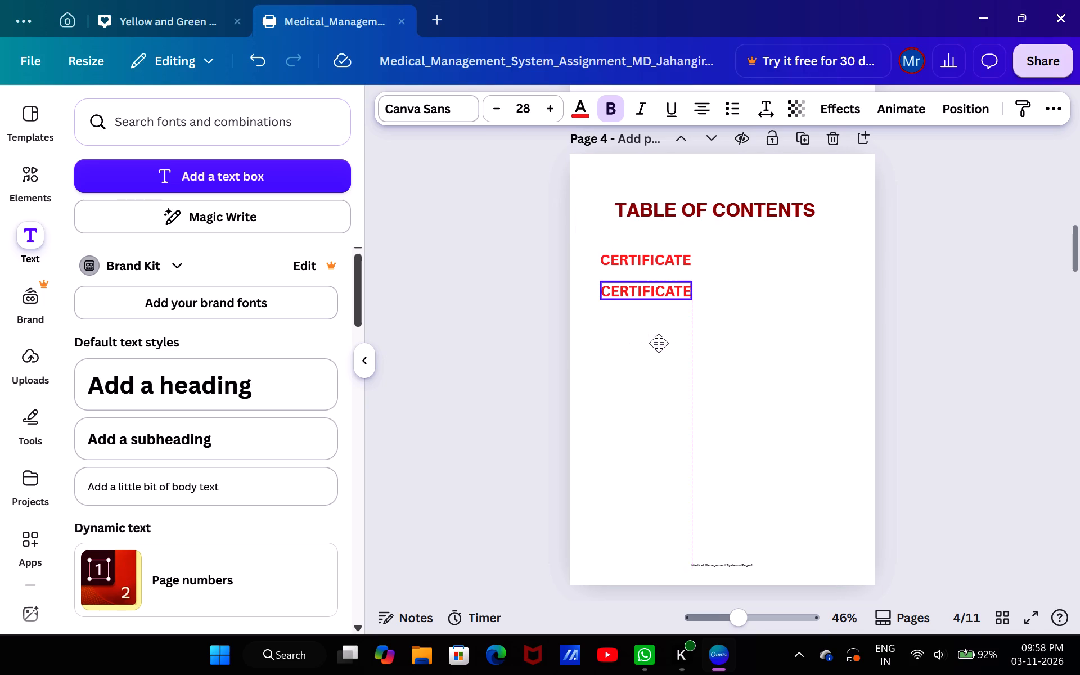
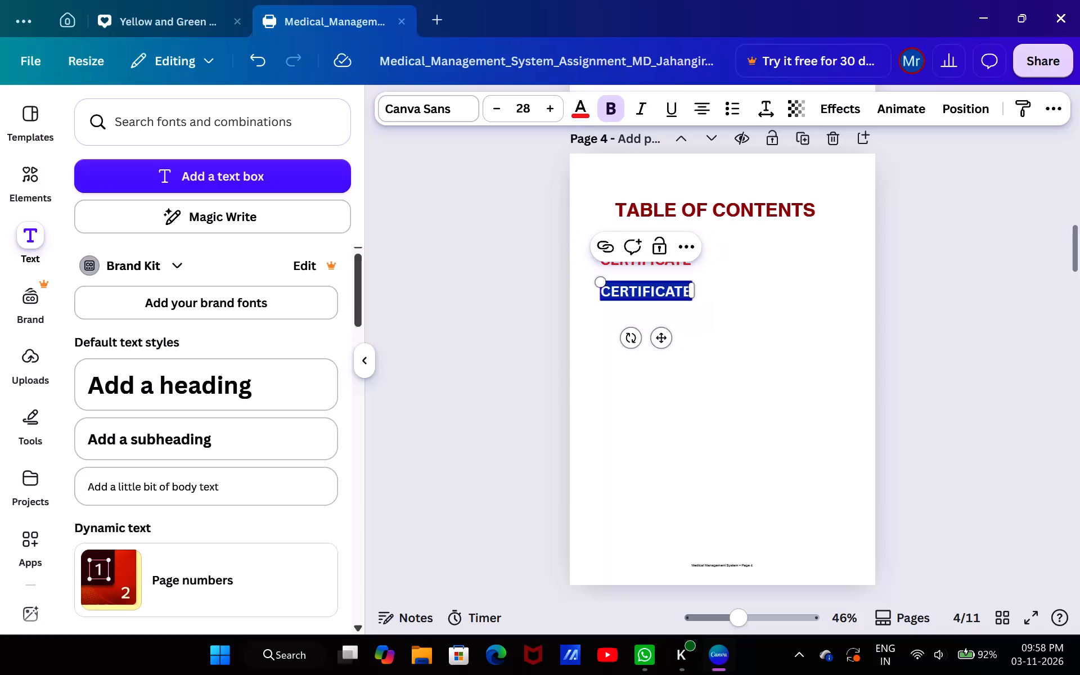
# Replace the lower CERTIFICATE copy's text with the copied ACKNOWLEDGEMENT entry and remove its leading number 02.
pyautogui.hotkey('ctrl', 'v')
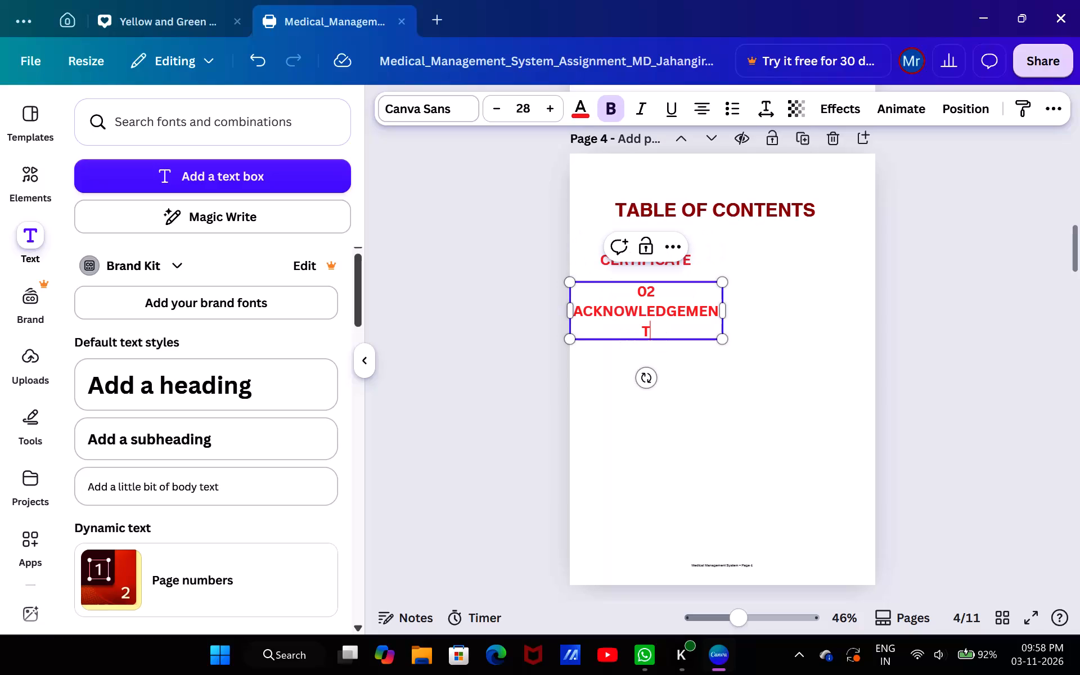
pyautogui.click(654, 295)
pyautogui.press('BackSpace')
pyautogui.press('BackSpace')
# Widen the ACKNOWLEDGEMENT text box so the word fits on one line, and position it directly below CERTIFICATE with their left edges roughly aligned.
pyautogui.moveTo(724, 310); pyautogui.dragTo(765, 310)
pyautogui.moveTo(685, 336); pyautogui.dragTo(697, 335)
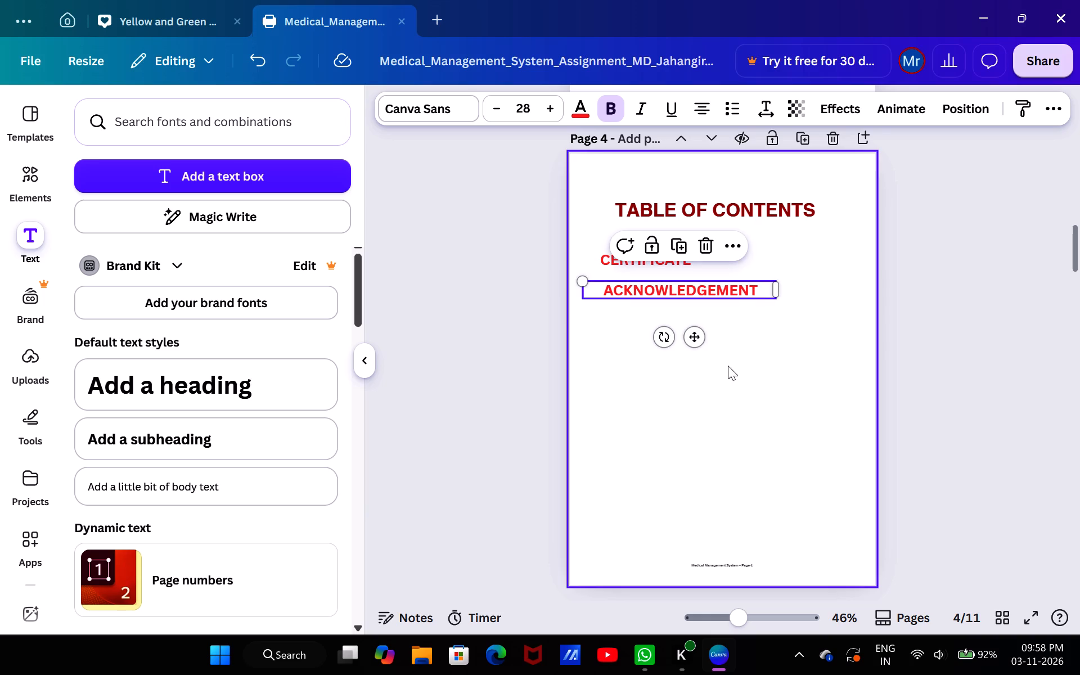
pyautogui.click(735, 373)
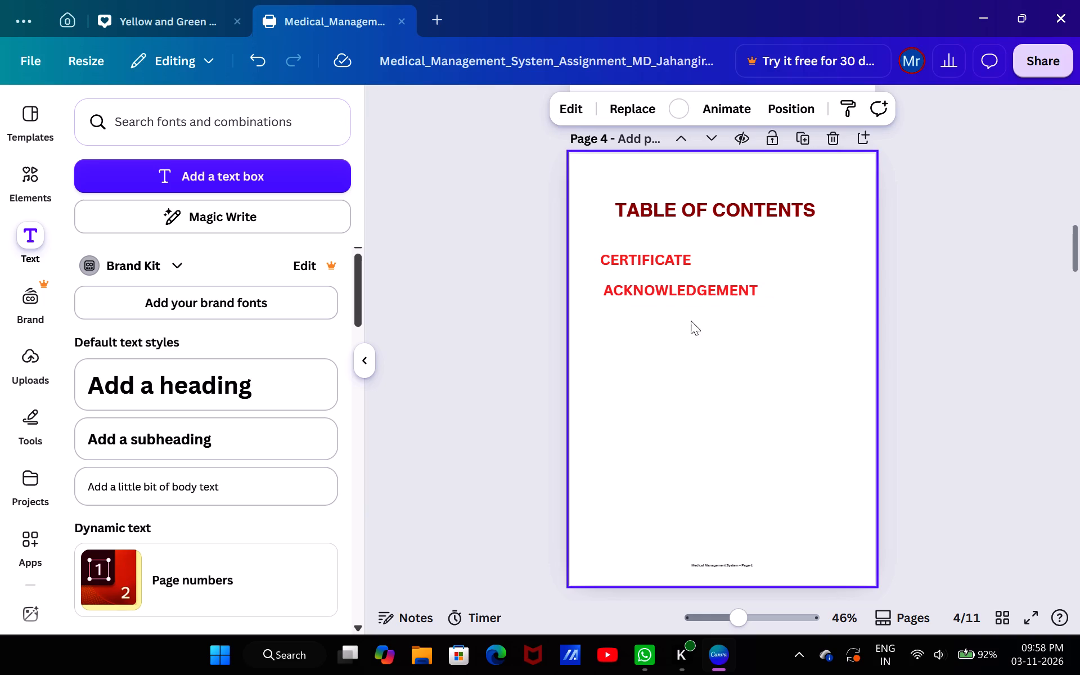
pyautogui.click(686, 294)
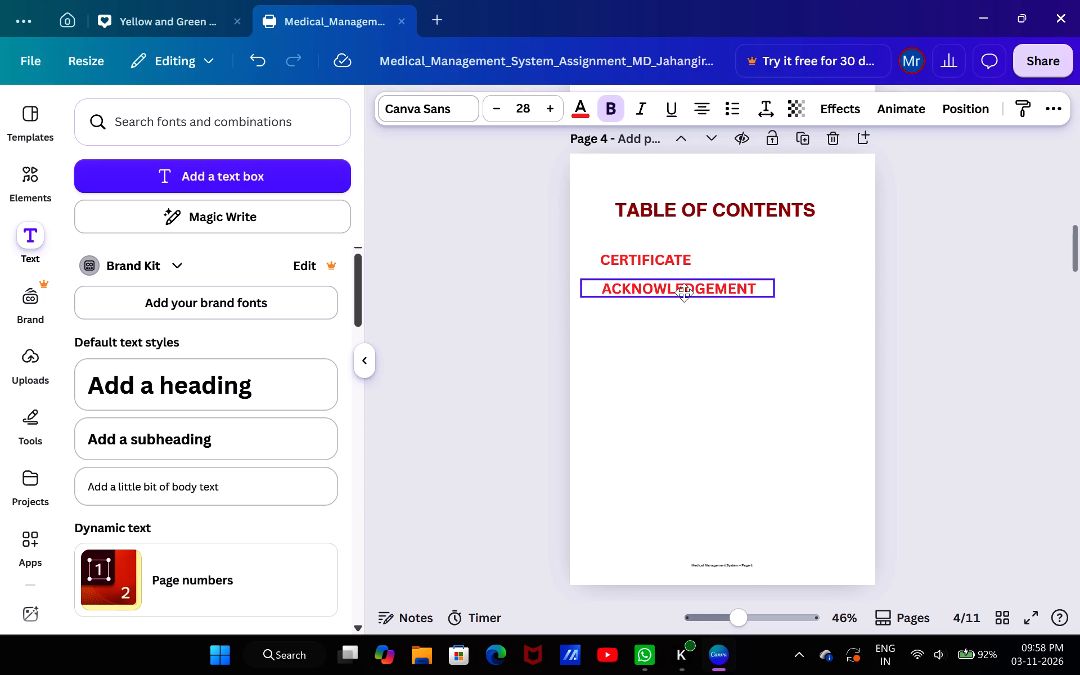
pyautogui.click(704, 399)
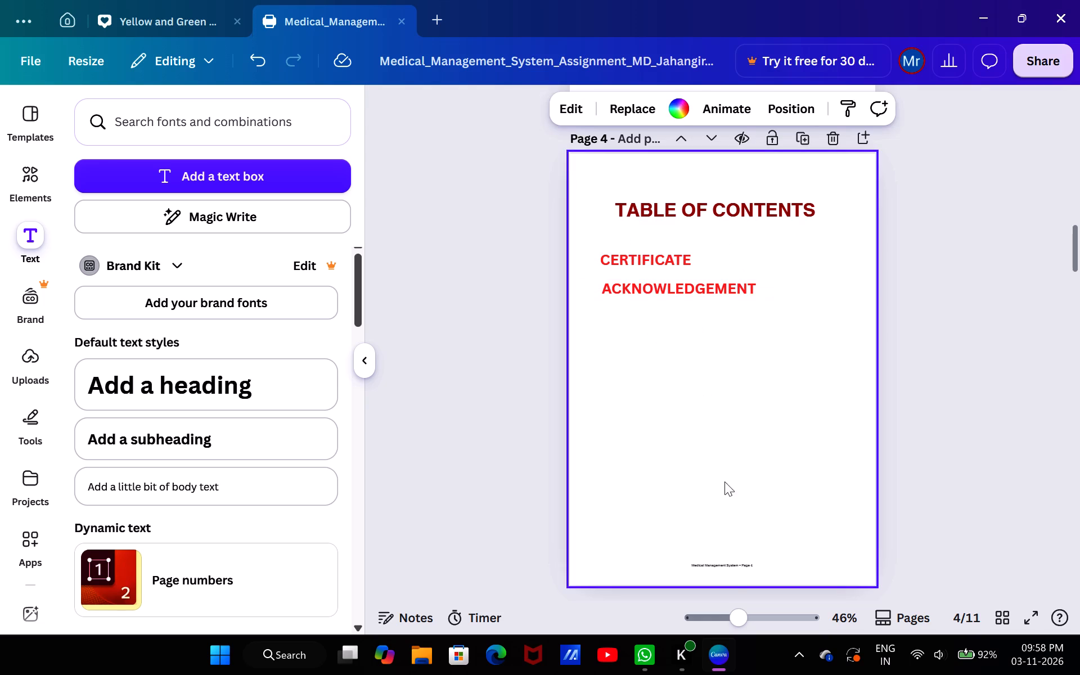
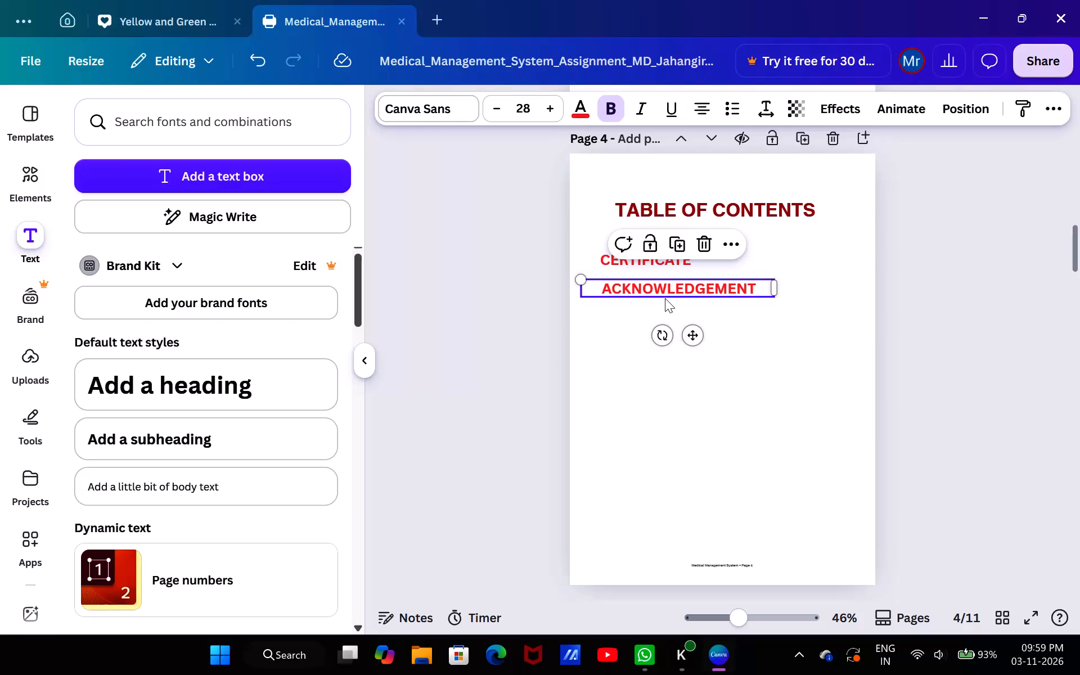
# Duplicate the ACKNOWLEDGEMENT entry, replace the copy's text with the copied ABOUT PYTHON entry, and remove its leading number 03.
pyautogui.click(676, 234)
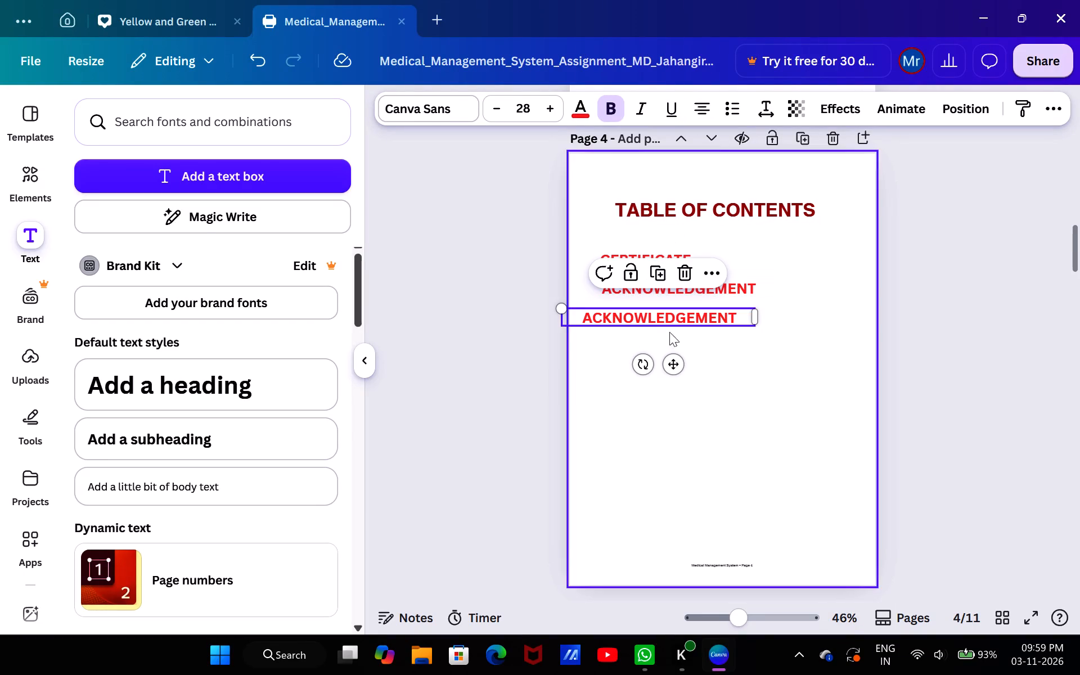
pyautogui.doubleClick(676, 313)
pyautogui.hotkey('ctrl', 'v')
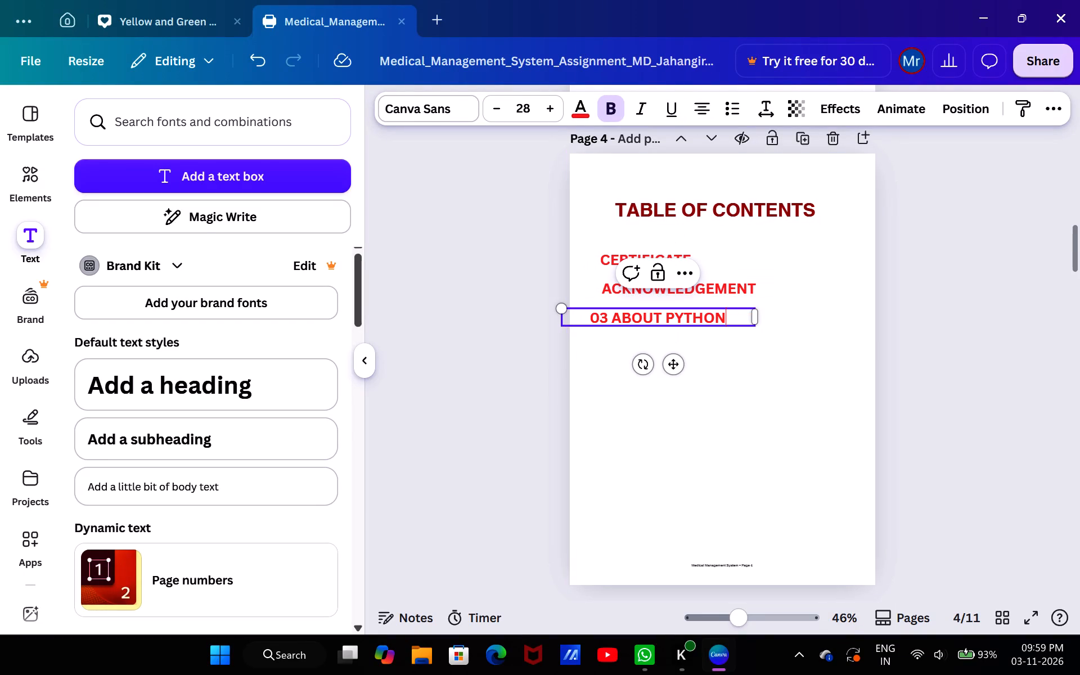
pyautogui.click(613, 312)
pyautogui.press('BackSpace')
pyautogui.press('BackSpace')
pyautogui.press('BackSpace')
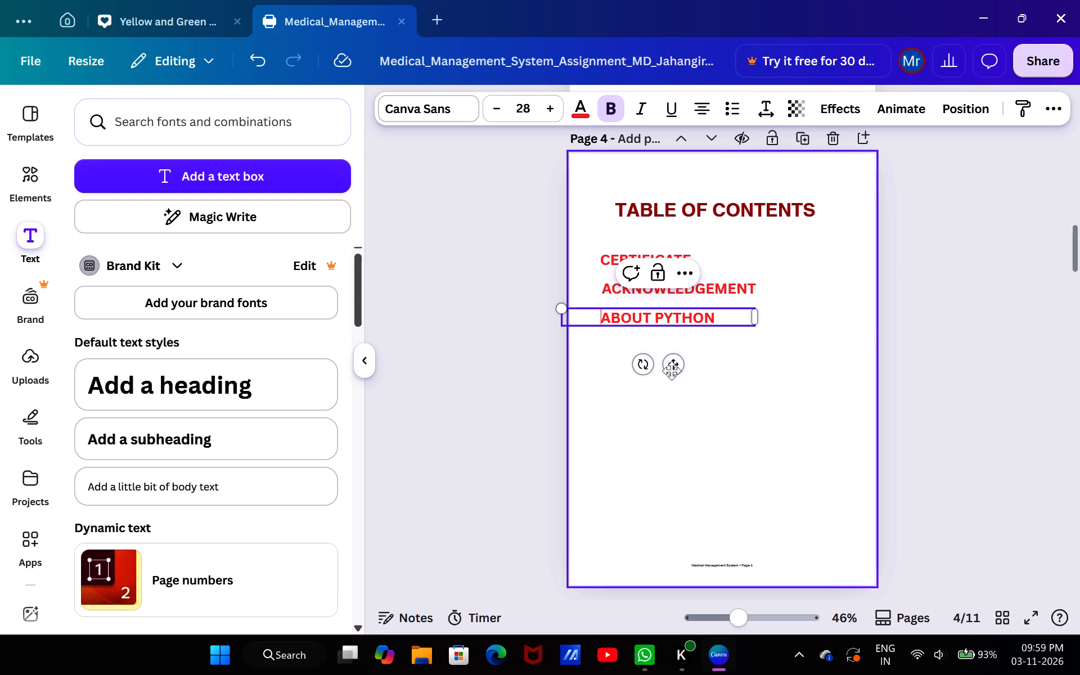
pyautogui.click(705, 412)
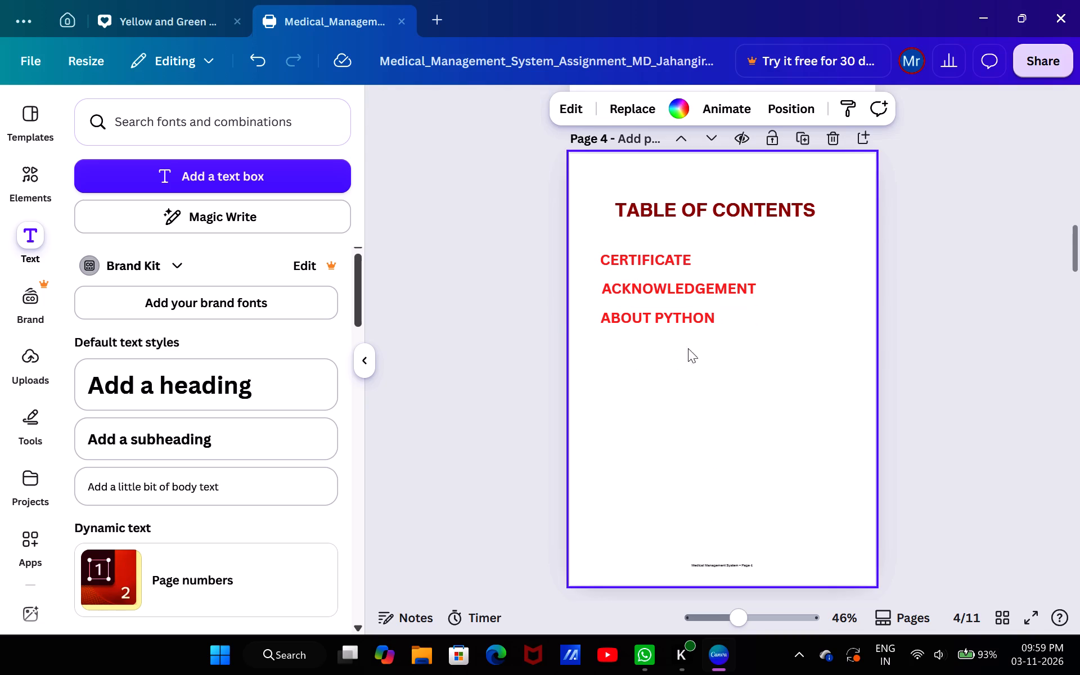
# Duplicate the ABOUT PYTHON entry to start another contents line below it.
pyautogui.click(677, 314)
pyautogui.click(653, 270)
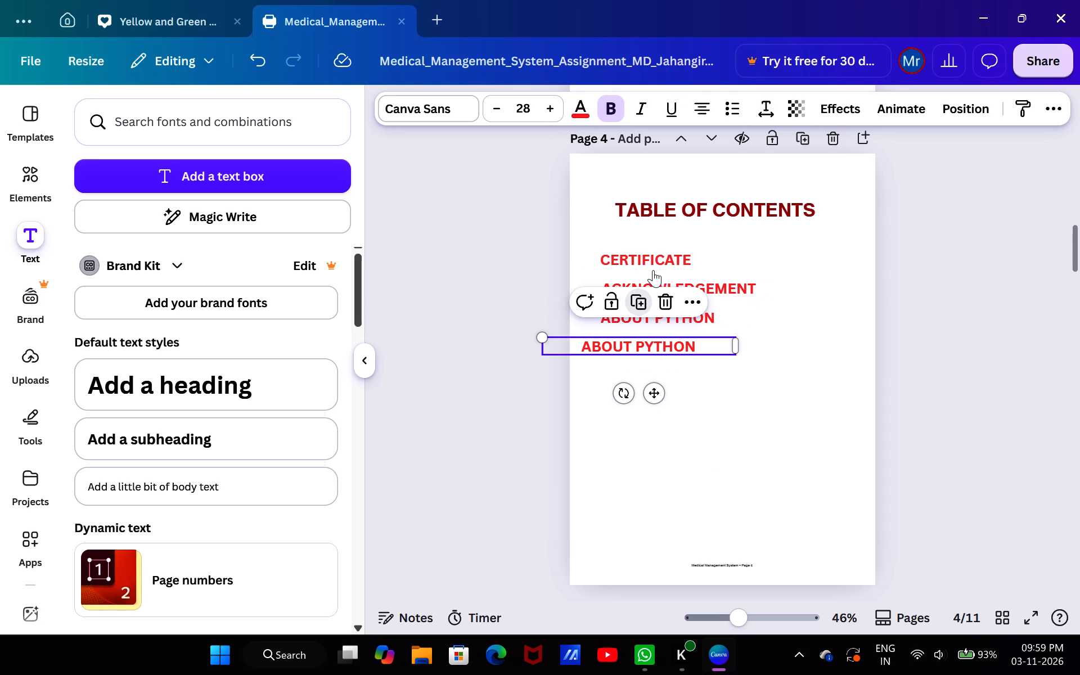
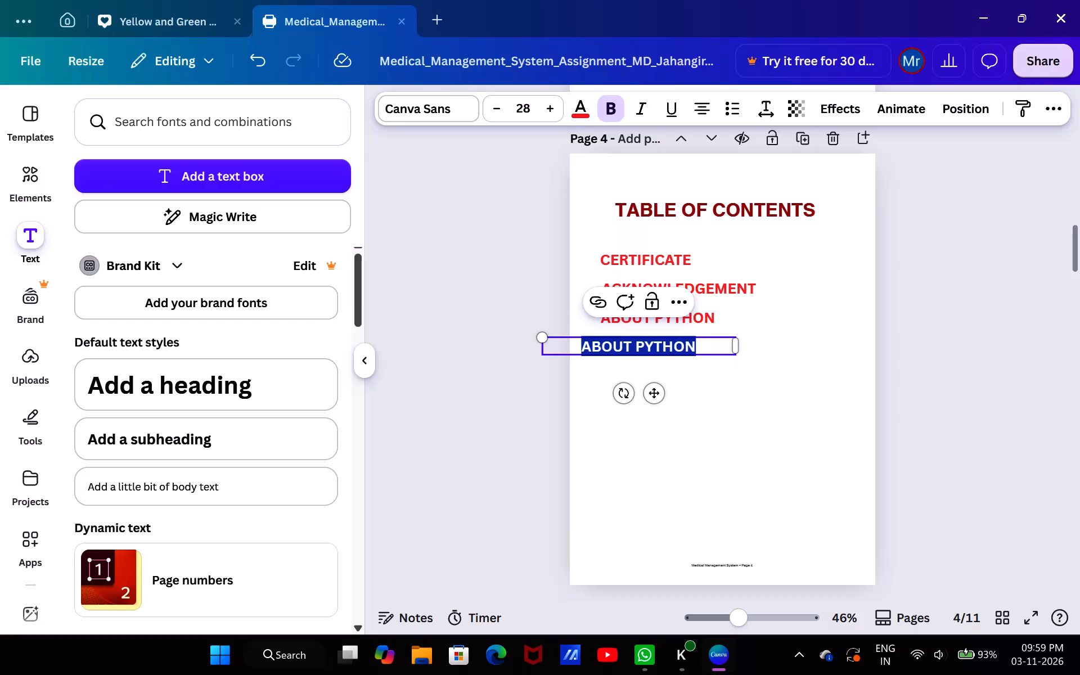
# Replace the duplicated entry's text with the copied ABOUT MYSQL entry, remove its leading number 04, and shift it right under ABOUT PYTHON.
pyautogui.hotkey('ctrl', 'v')
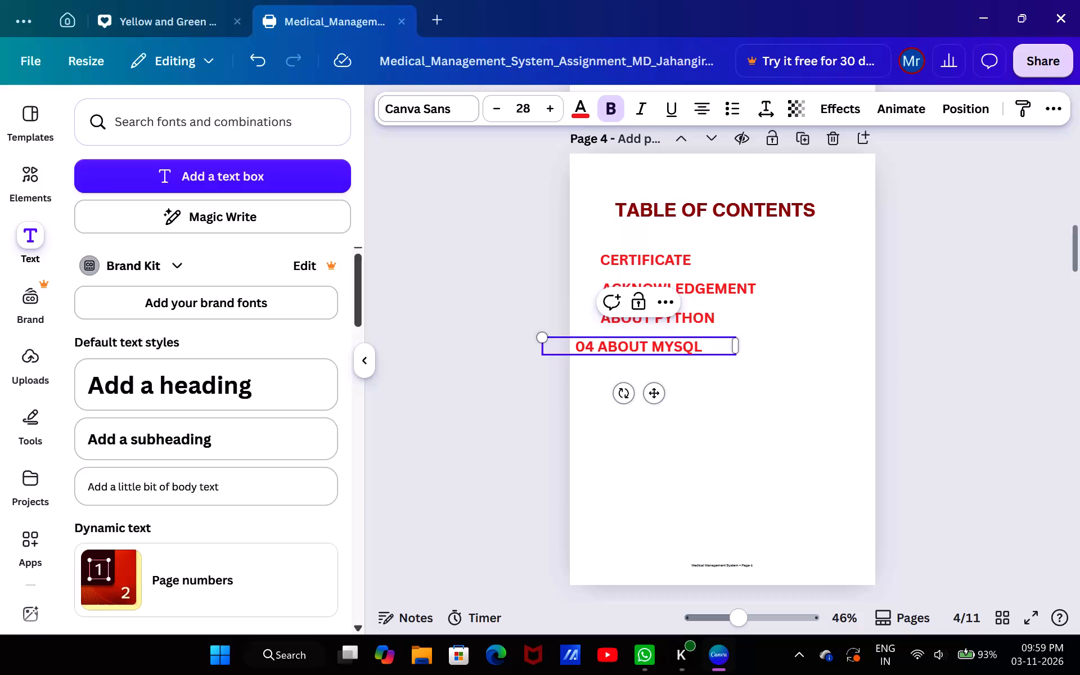
pyautogui.click(593, 340)
pyautogui.press('BackSpace')
pyautogui.press('BackSpace')
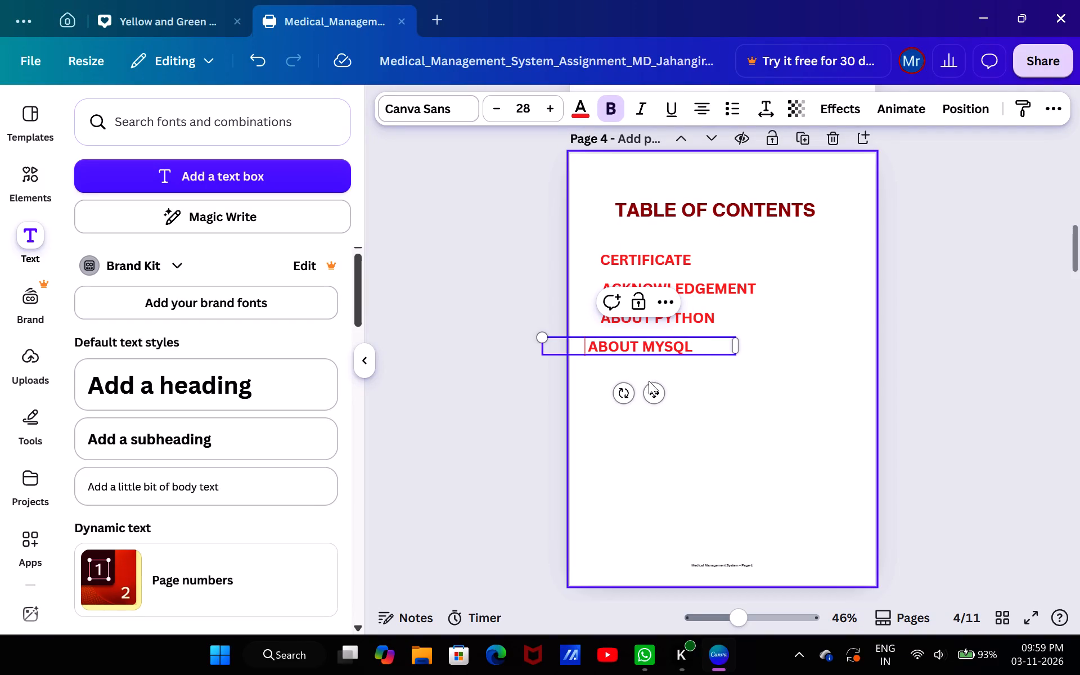
pyautogui.moveTo(654, 385); pyautogui.dragTo(664, 385)
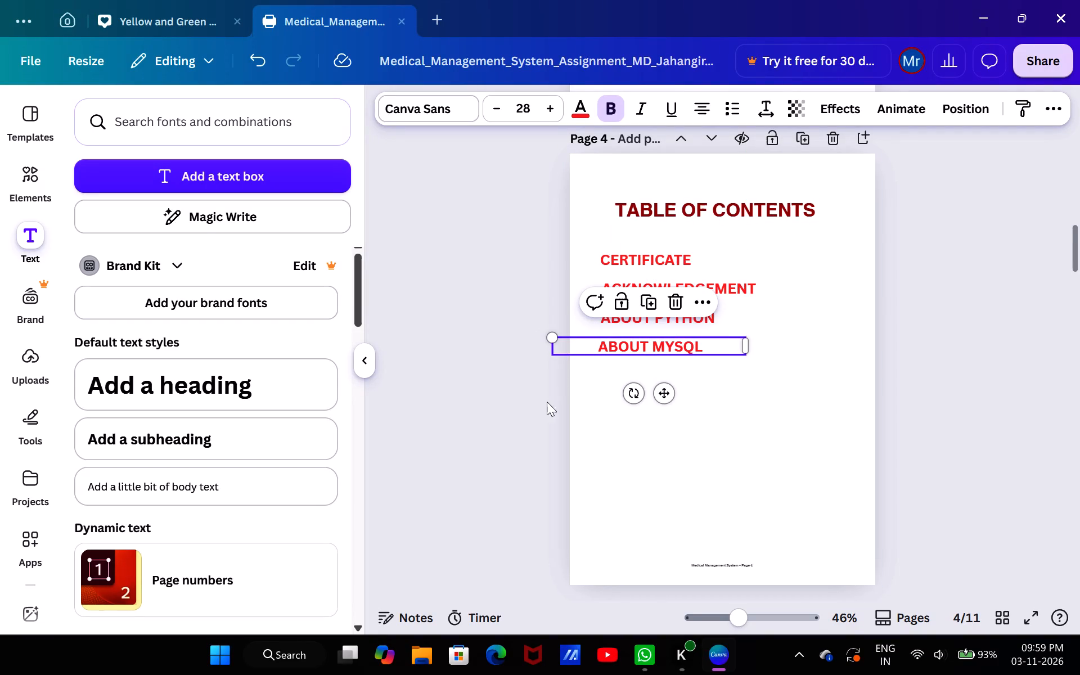
pyautogui.click(519, 407)
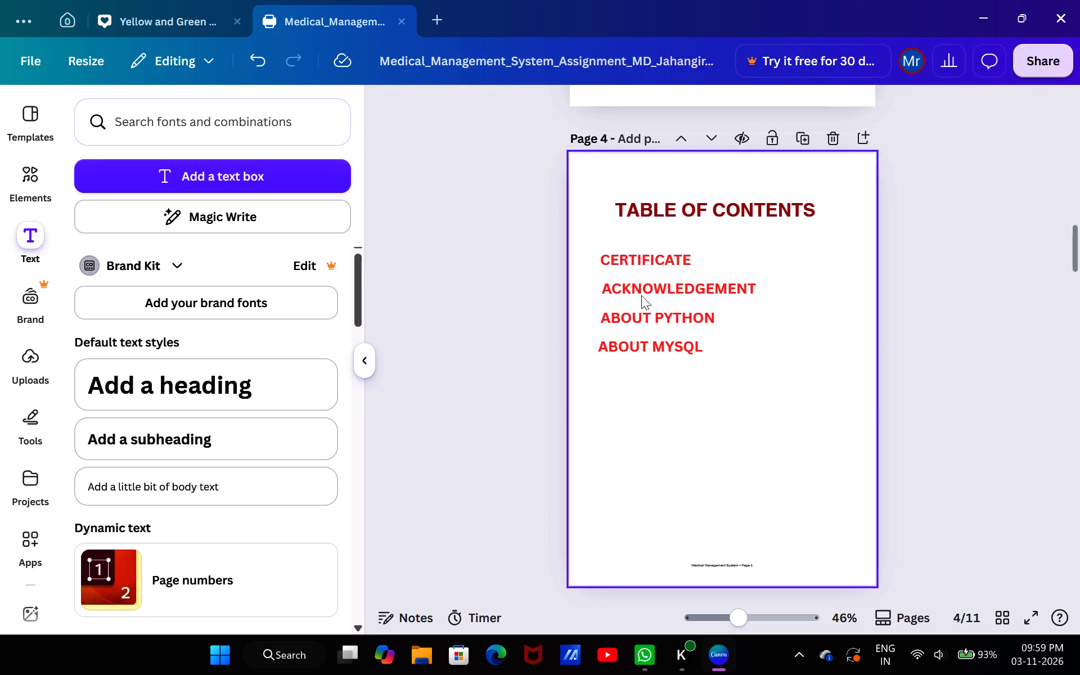
# Shift the CERTIFICATE and ACKNOWLEDGEMENT entries slightly left so their starting edges roughly line up.
pyautogui.moveTo(632, 263); pyautogui.dragTo(624, 263)
pyautogui.moveTo(646, 281); pyautogui.dragTo(639, 281)
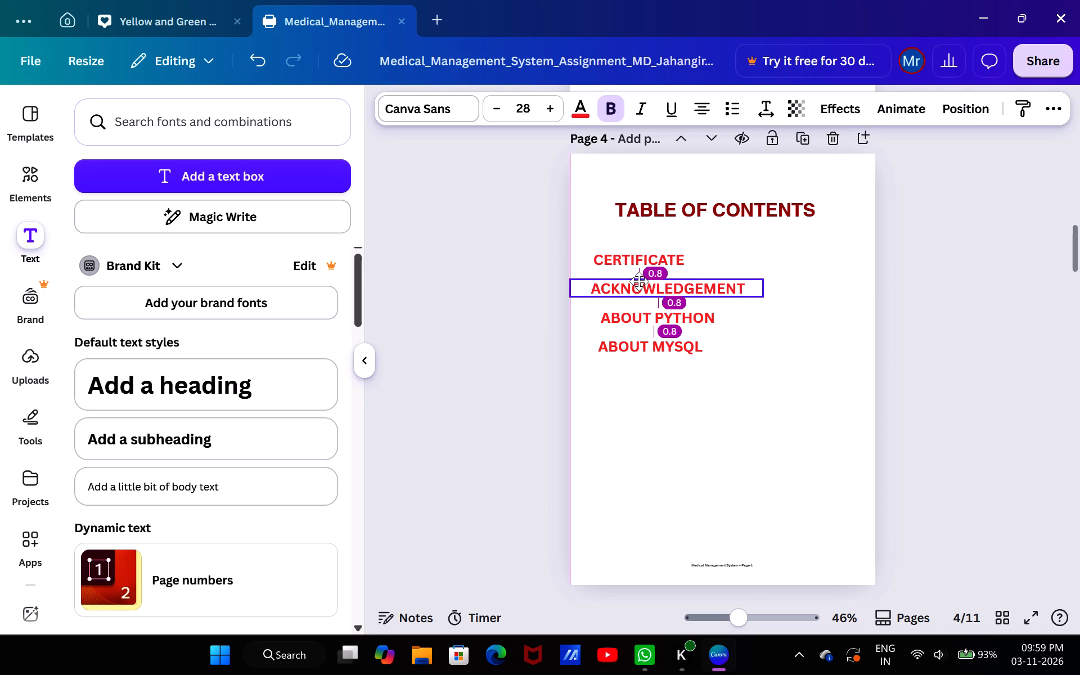
pyautogui.moveTo(639, 281); pyautogui.dragTo(639, 281)
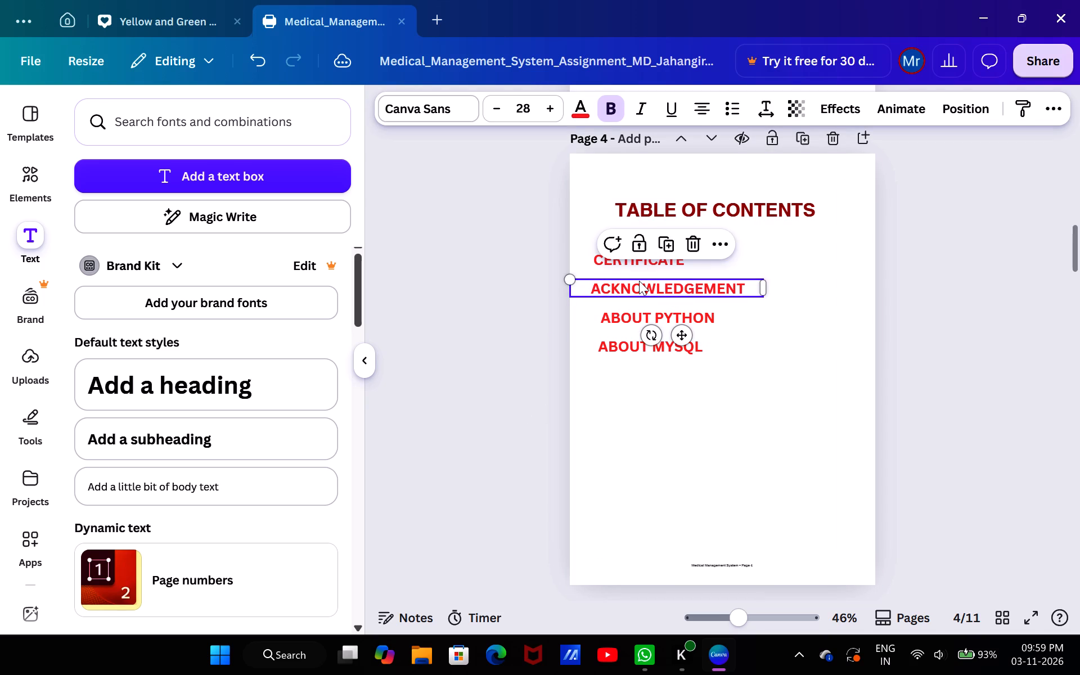
pyautogui.click(640, 289)
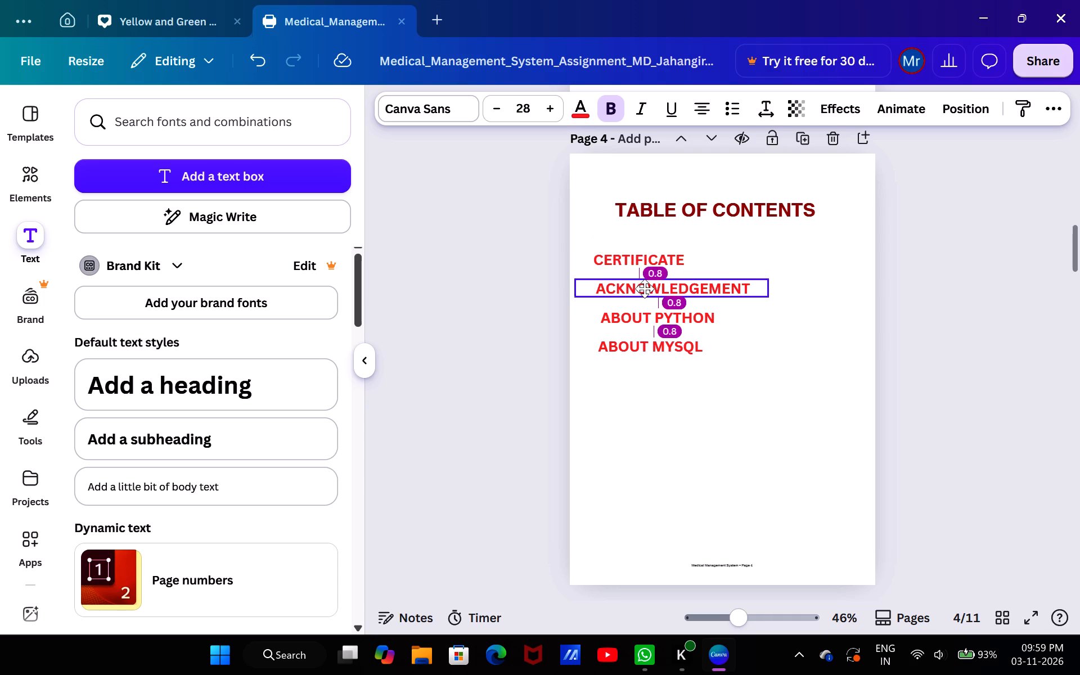
pyautogui.click(643, 289)
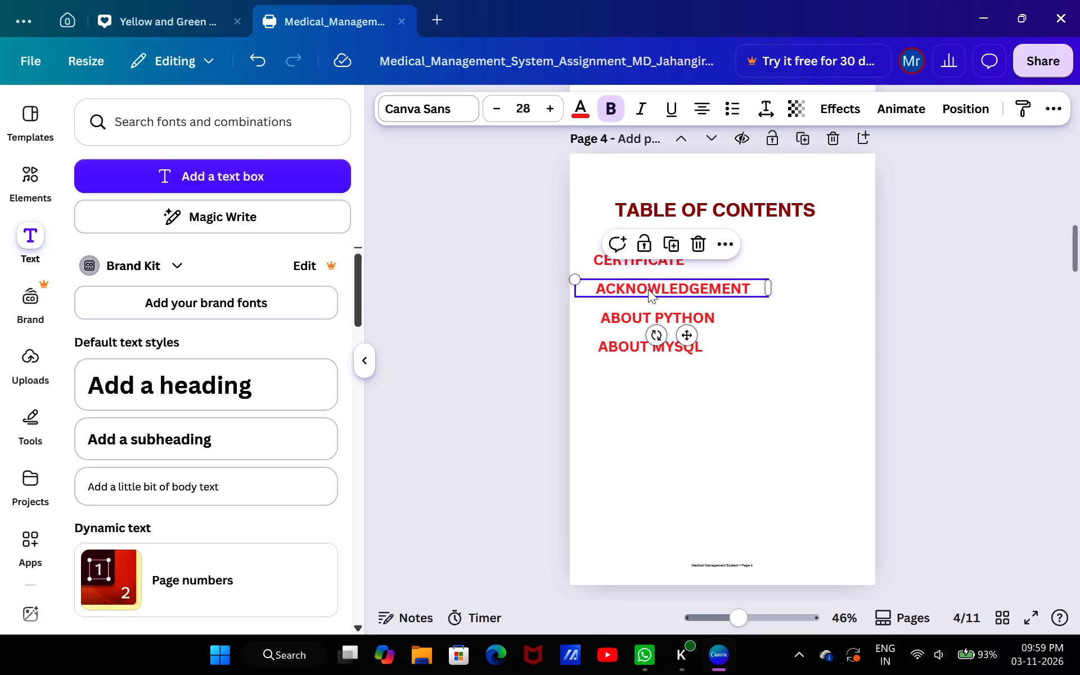
# Move the ABOUT PYTHON entry slightly left to line up with ACKNOWLEDGEMENT, evenly spaced between its neighbouring entries.
pyautogui.moveTo(642, 317); pyautogui.dragTo(637, 313)
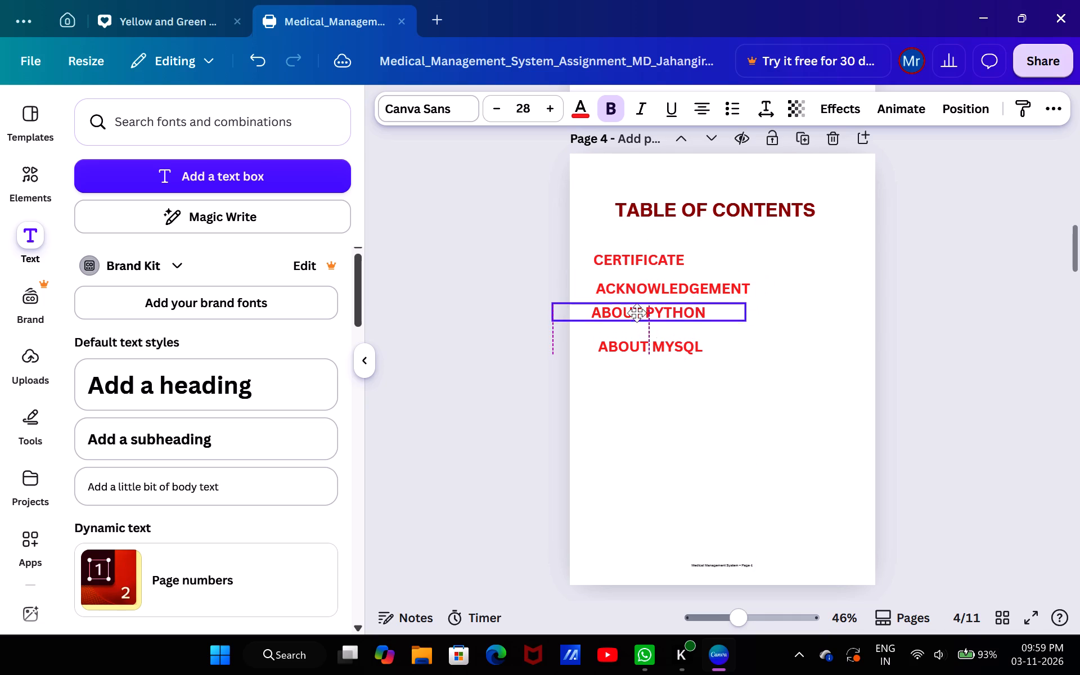
pyautogui.moveTo(637, 313); pyautogui.dragTo(635, 313)
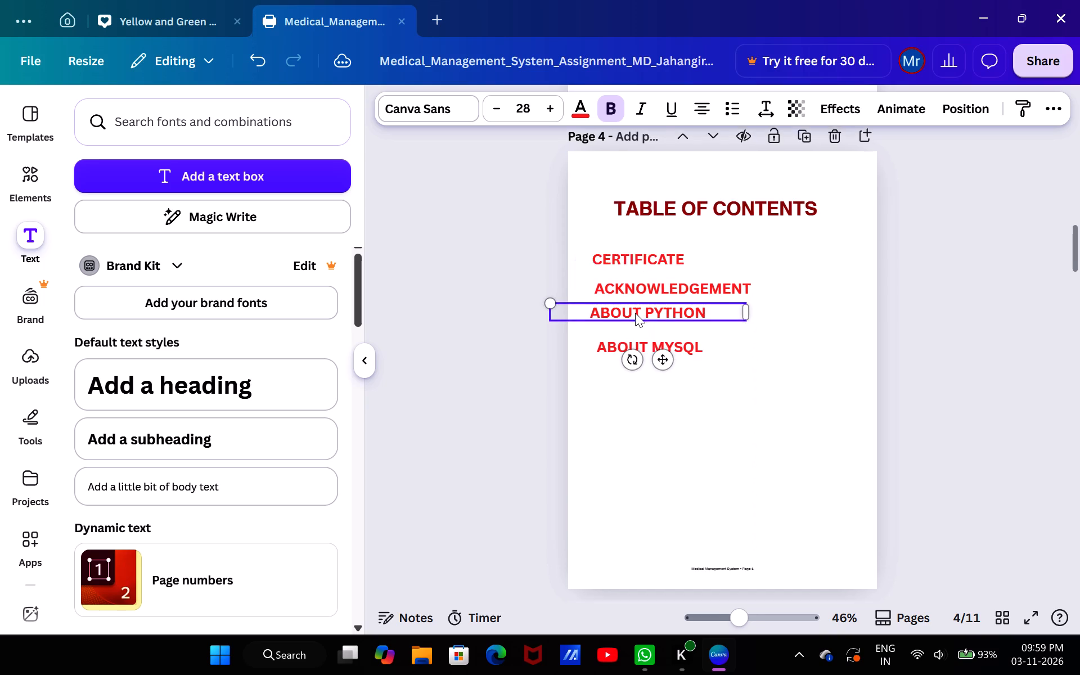
pyautogui.moveTo(649, 312); pyautogui.dragTo(658, 310)
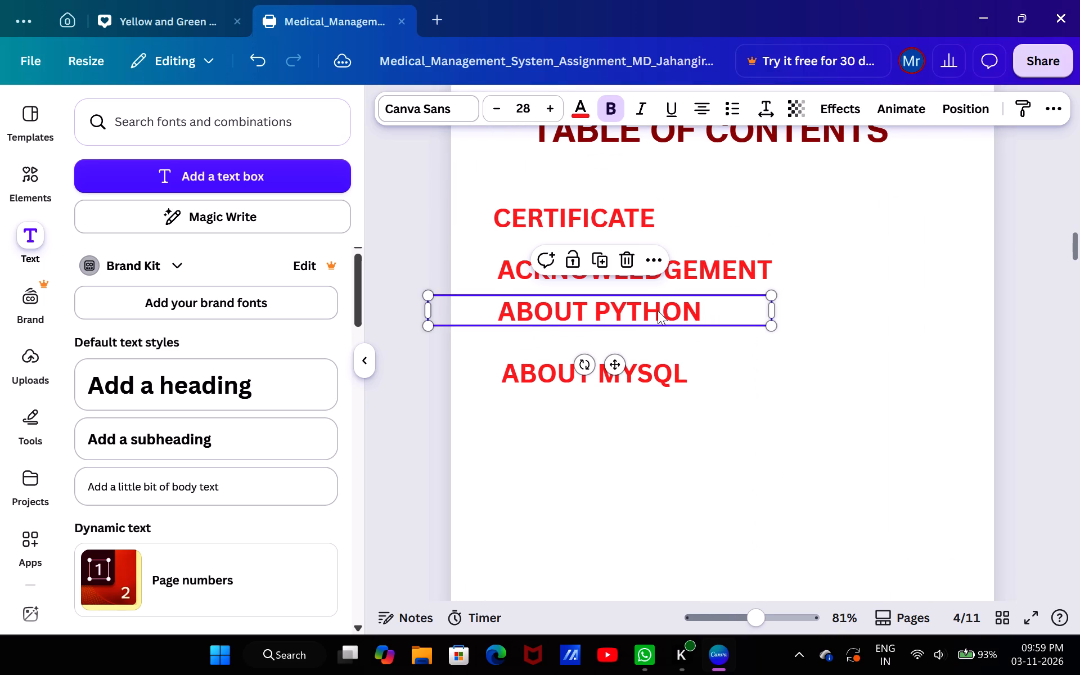
pyautogui.click(616, 370)
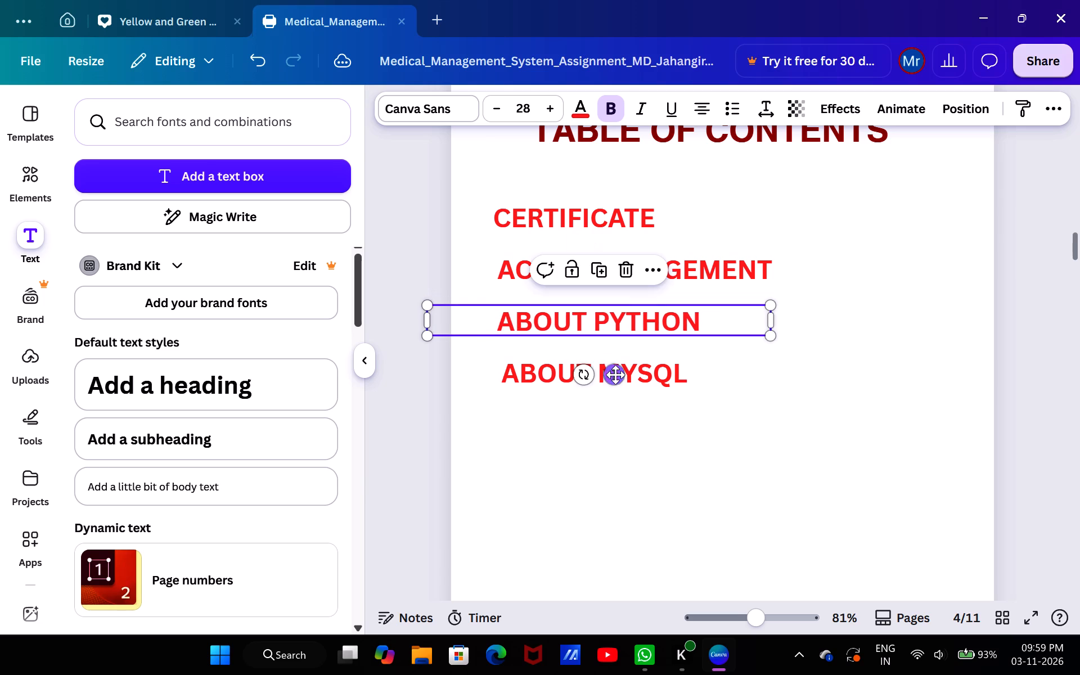
pyautogui.click(603, 420)
# Duplicate the ABOUT MYSQL entry to start another contents line below it.
pyautogui.click(591, 372)
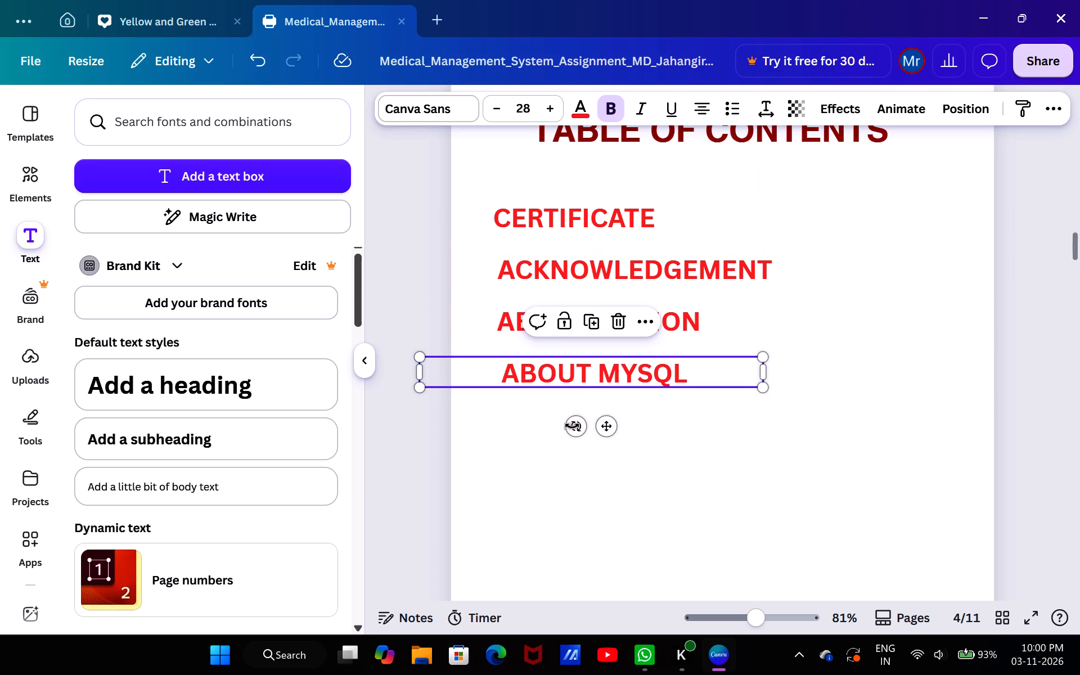
pyautogui.click(554, 474)
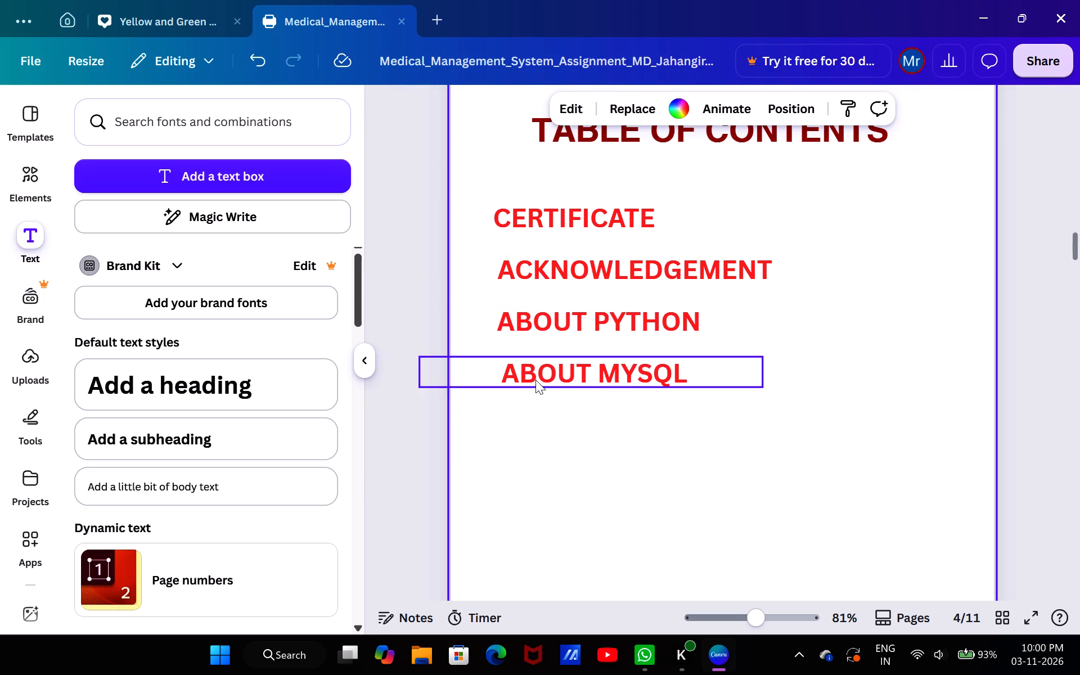
pyautogui.doubleClick(535, 380)
pyautogui.click(568, 372)
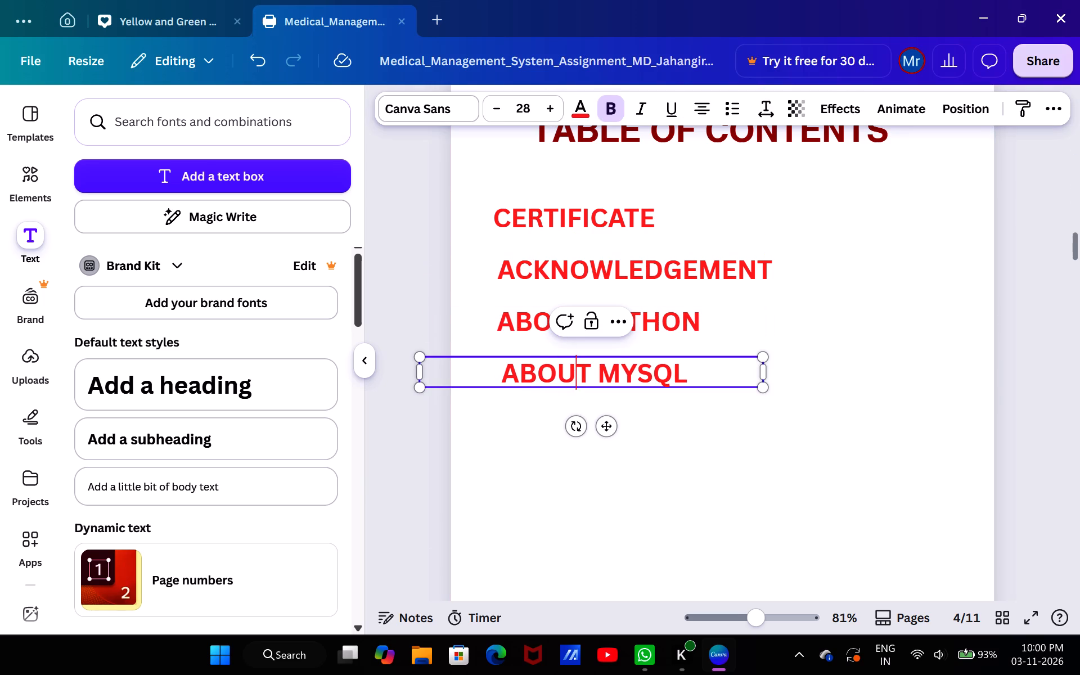
pyautogui.click(534, 434)
pyautogui.click(578, 373)
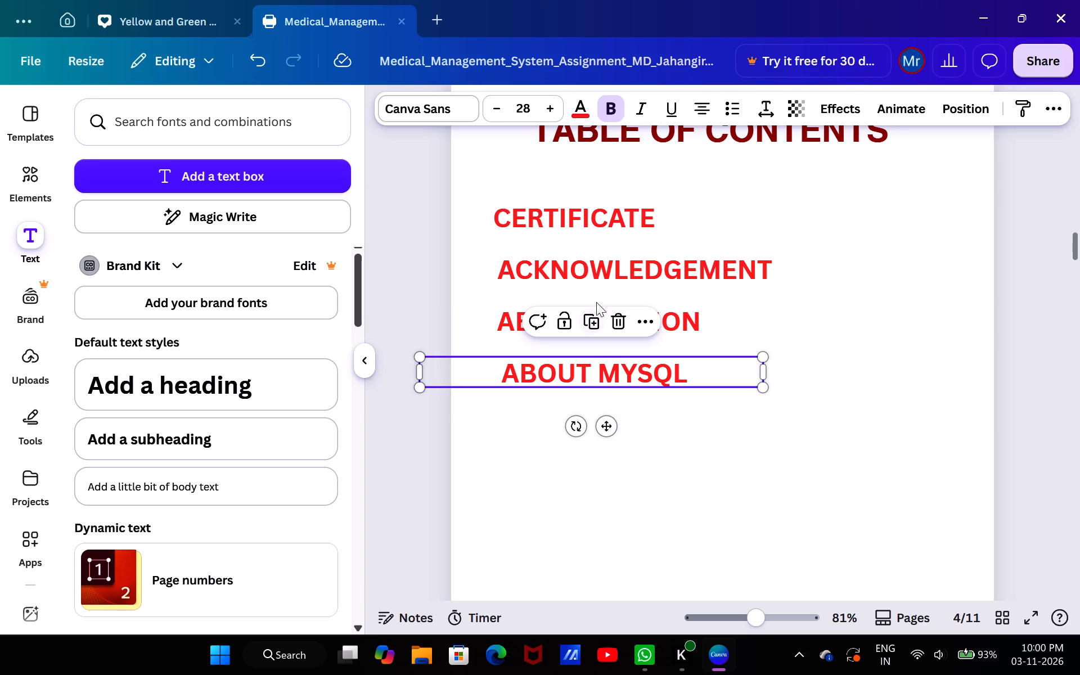
pyautogui.click(591, 323)
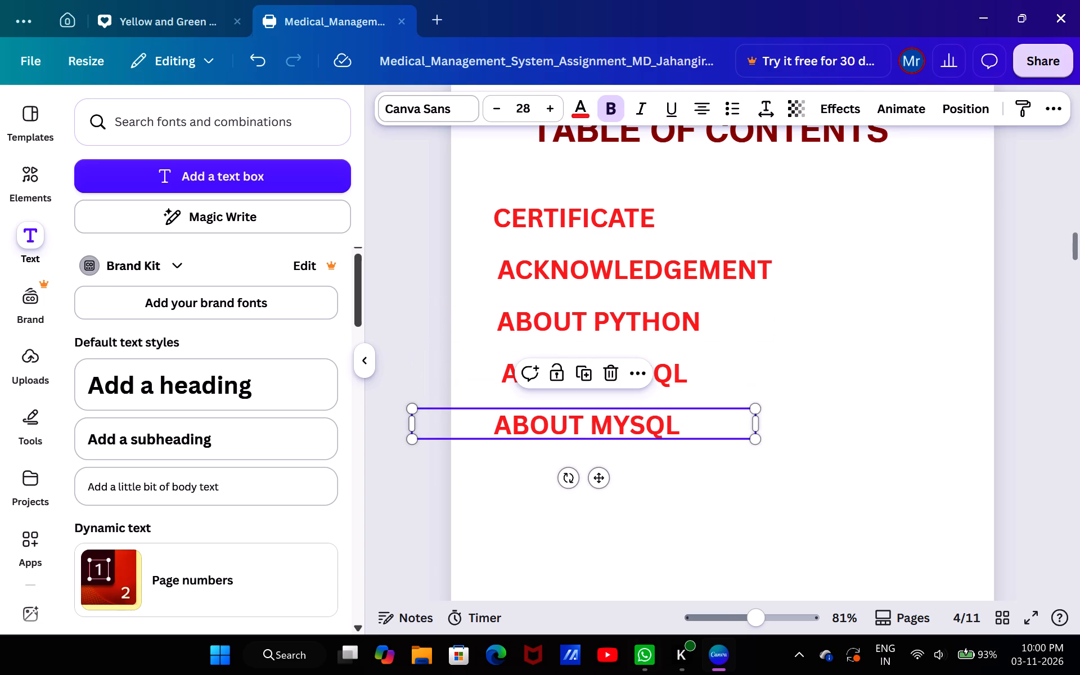
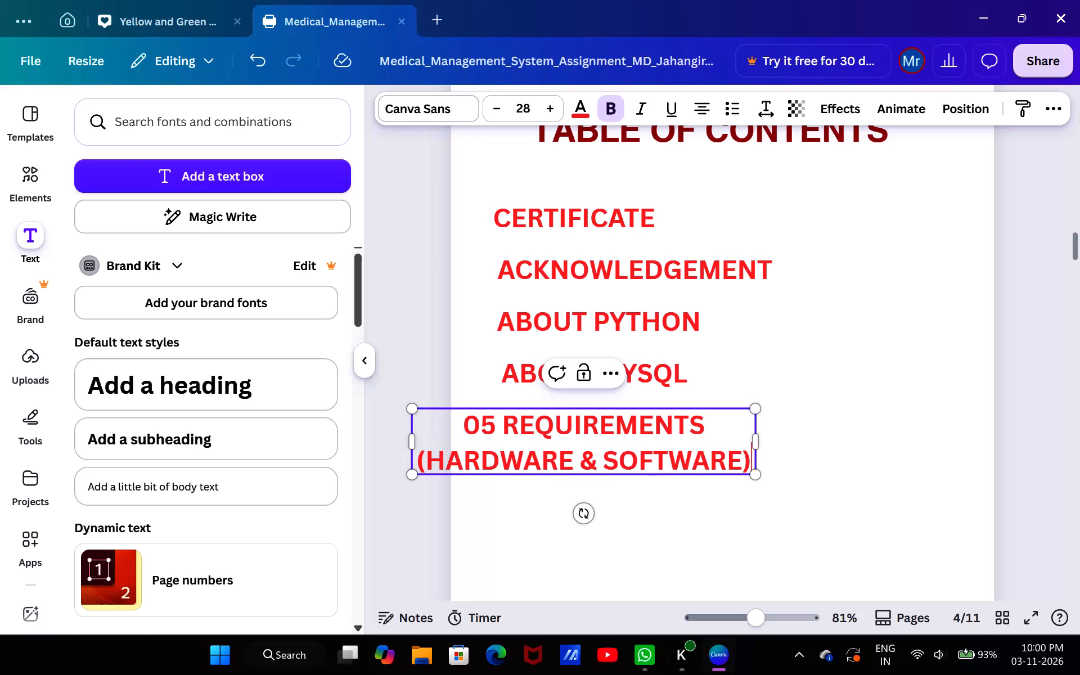
# Widen the REQUIREMENTS (HARDWARE & SOFTWARE) entry so it fits on a single line and reduce its font size to 16.
pyautogui.moveTo(760, 439); pyautogui.dragTo(1010, 430)
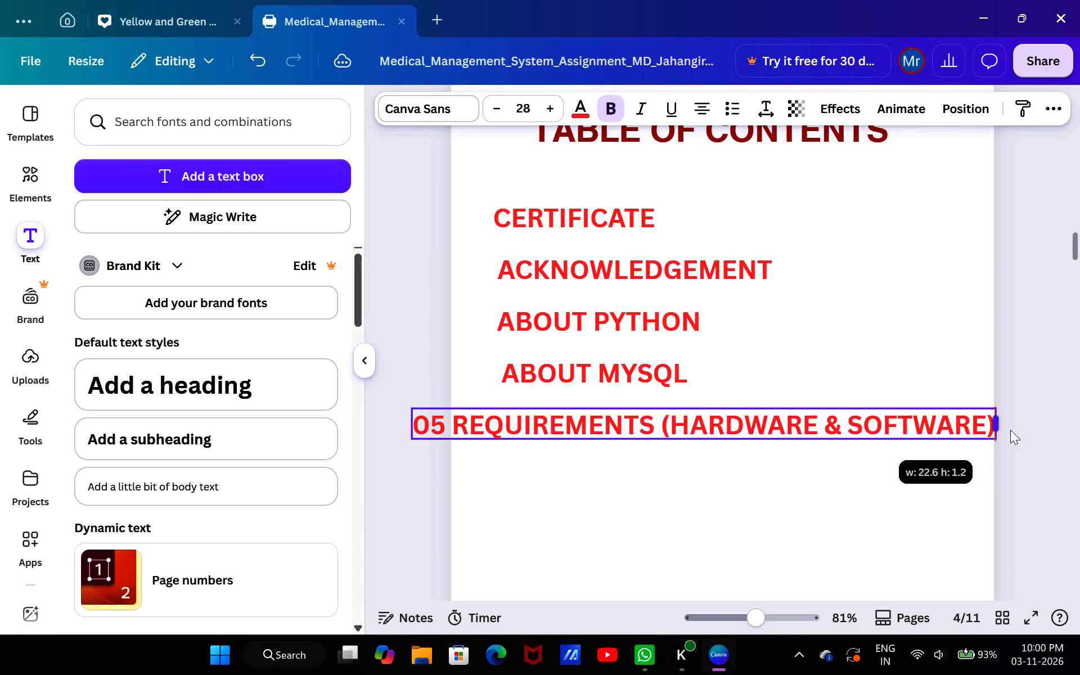
pyautogui.moveTo(1010, 430); pyautogui.dragTo(1079, 424)
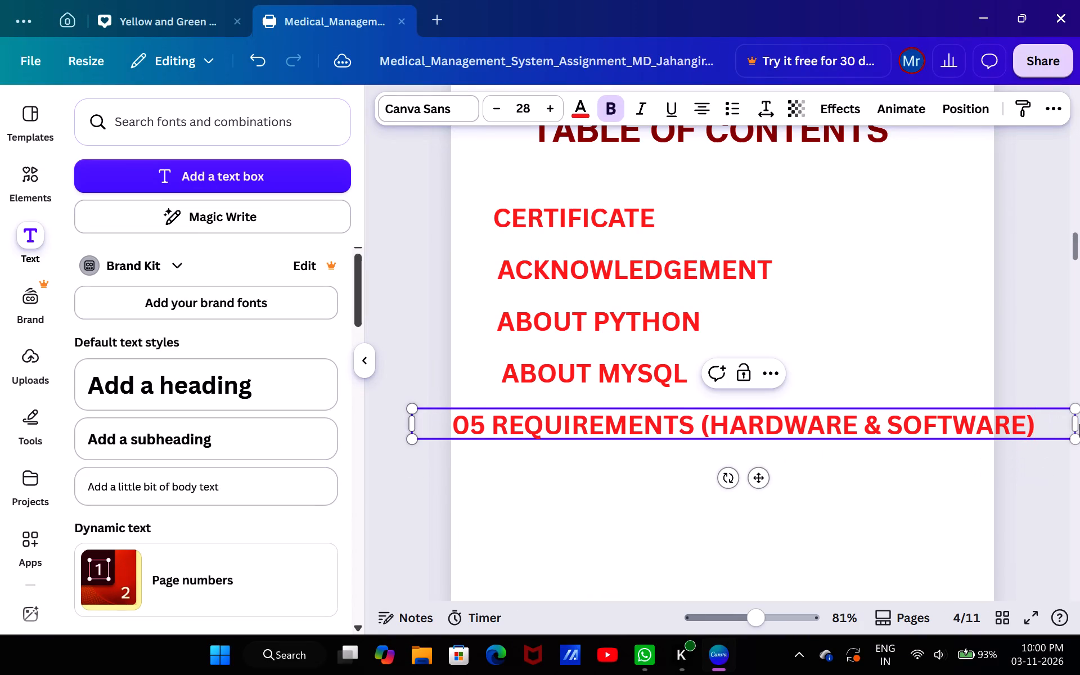
pyautogui.tripleClick(507, 110)
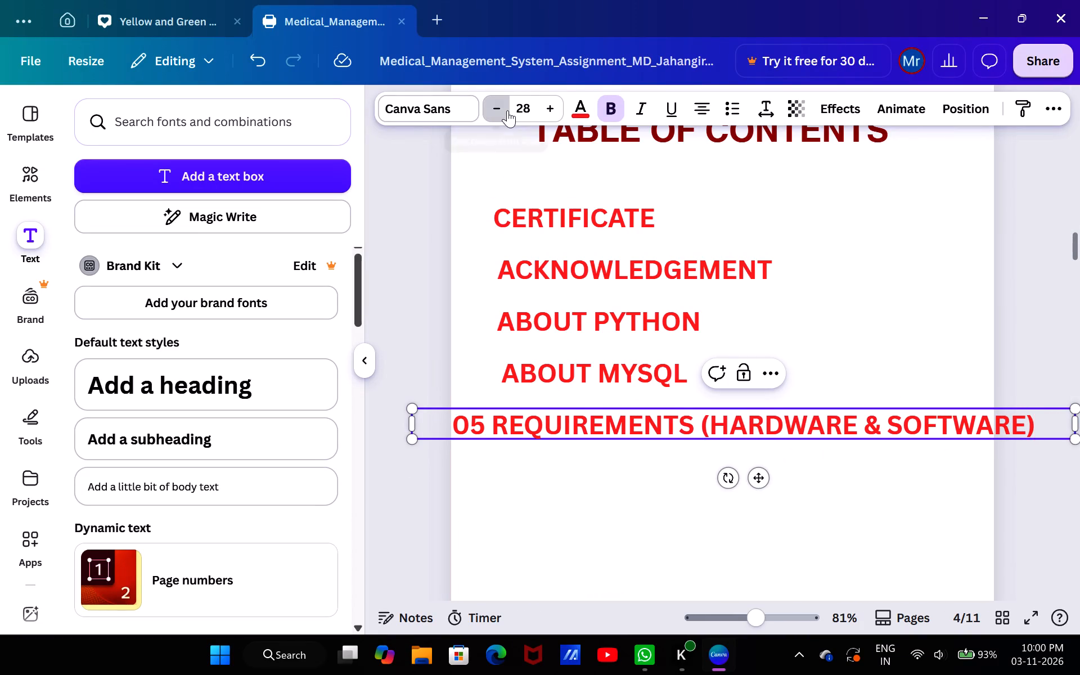
pyautogui.tripleClick(507, 110)
pyautogui.tripleClick(507, 110)
pyautogui.tripleClick(507, 110)
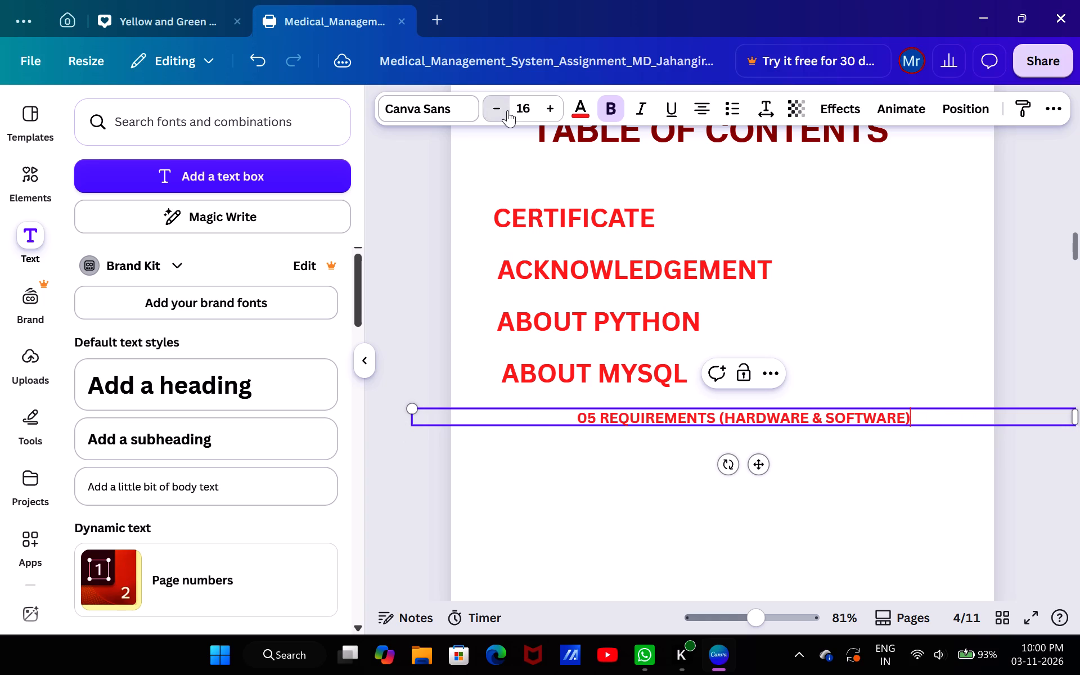
# Remove the leading number 05 from the REQUIREMENTS entry and shift it left so its start lines up with CERTIFICATE.
pyautogui.click(597, 424)
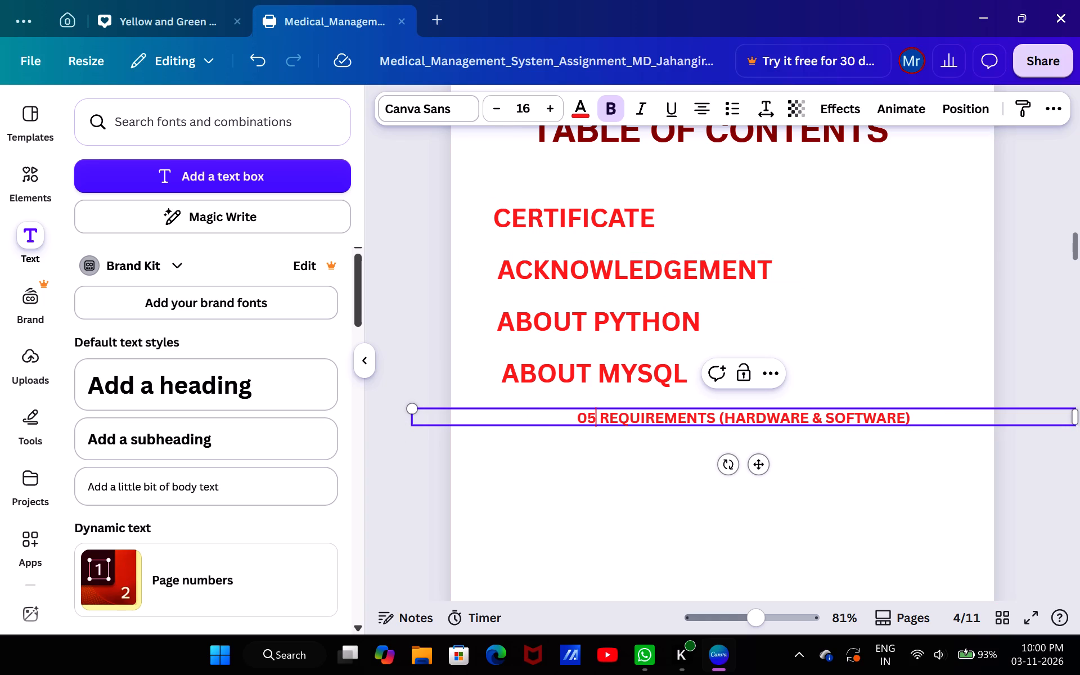
pyautogui.press('BackSpace')
pyautogui.press('BackSpace')
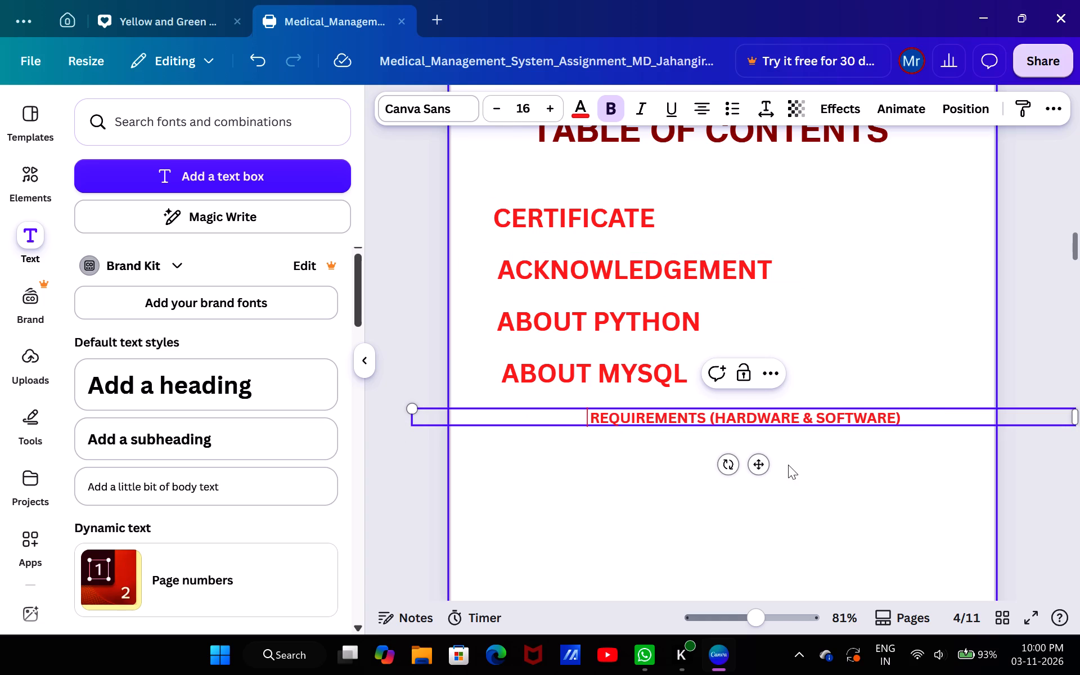
pyautogui.moveTo(760, 467); pyautogui.dragTo(668, 469)
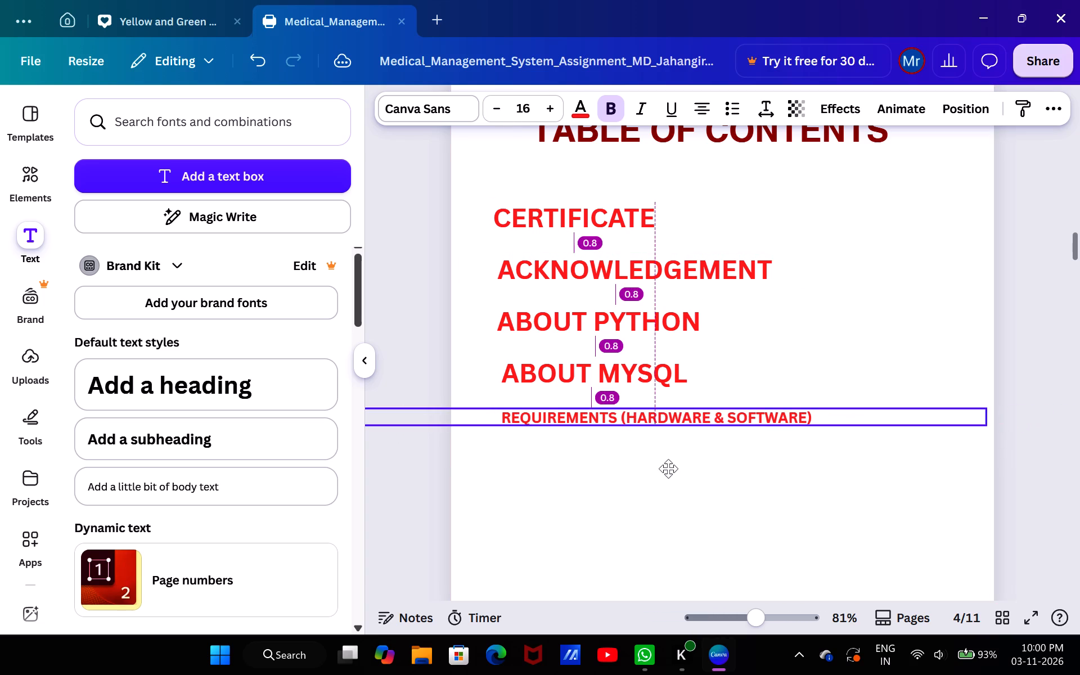
pyautogui.moveTo(668, 469); pyautogui.dragTo(664, 467)
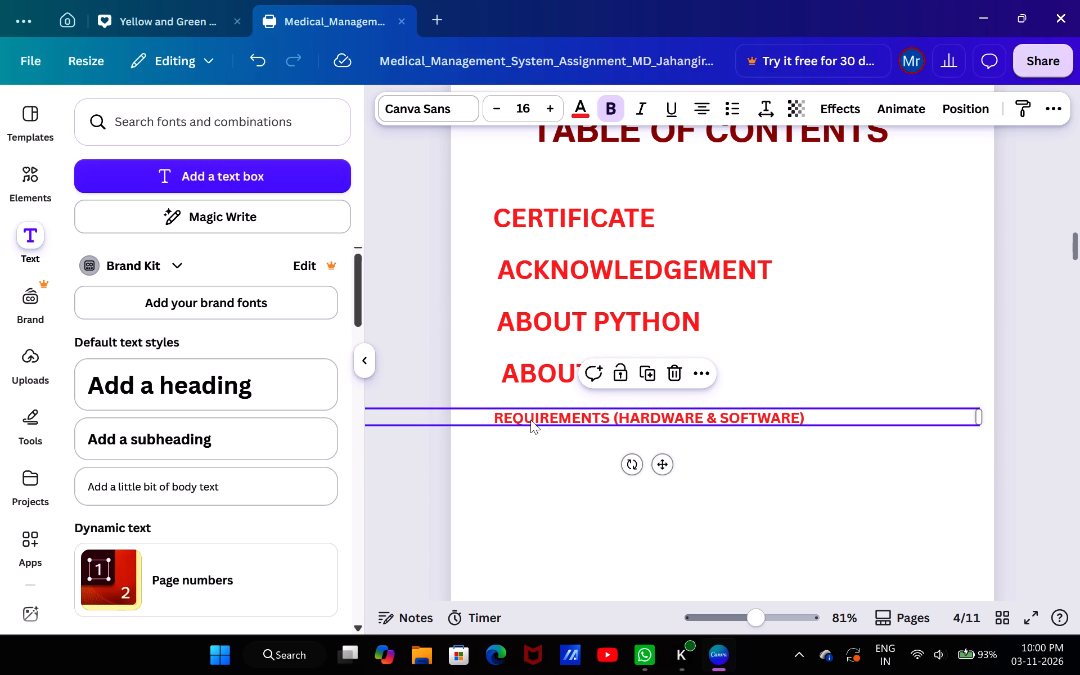
pyautogui.click(532, 474)
# Reduce the ABOUT MYSQL entry to font size 16 and move it left and slightly down, above the REQUIREMENTS entry.
pyautogui.click(512, 386)
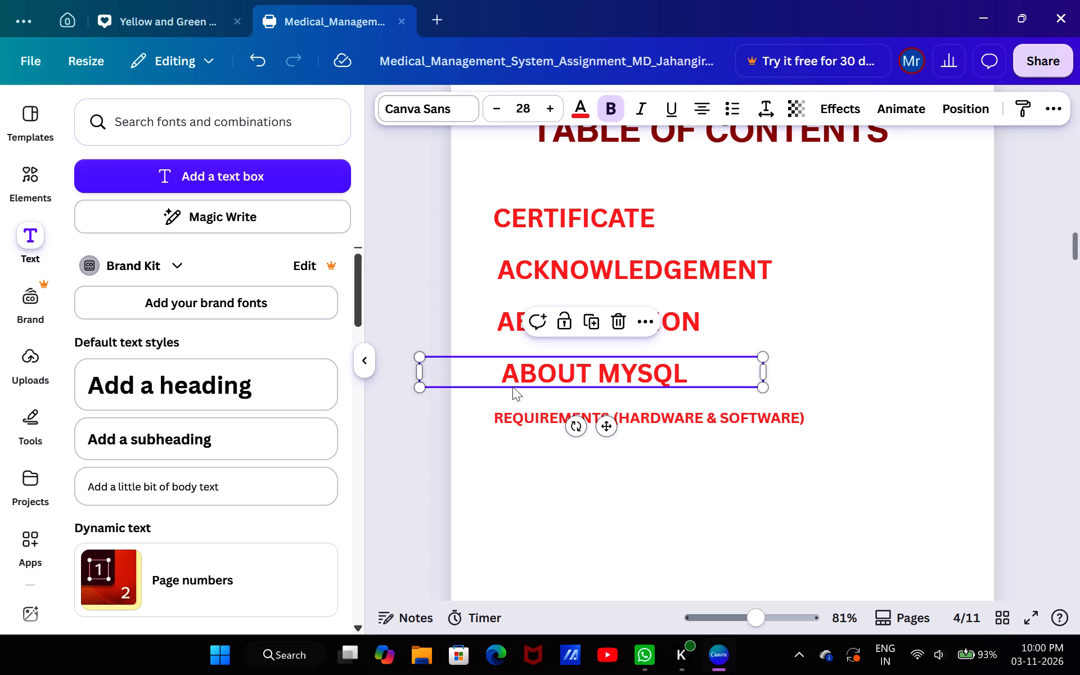
pyautogui.tripleClick(495, 99)
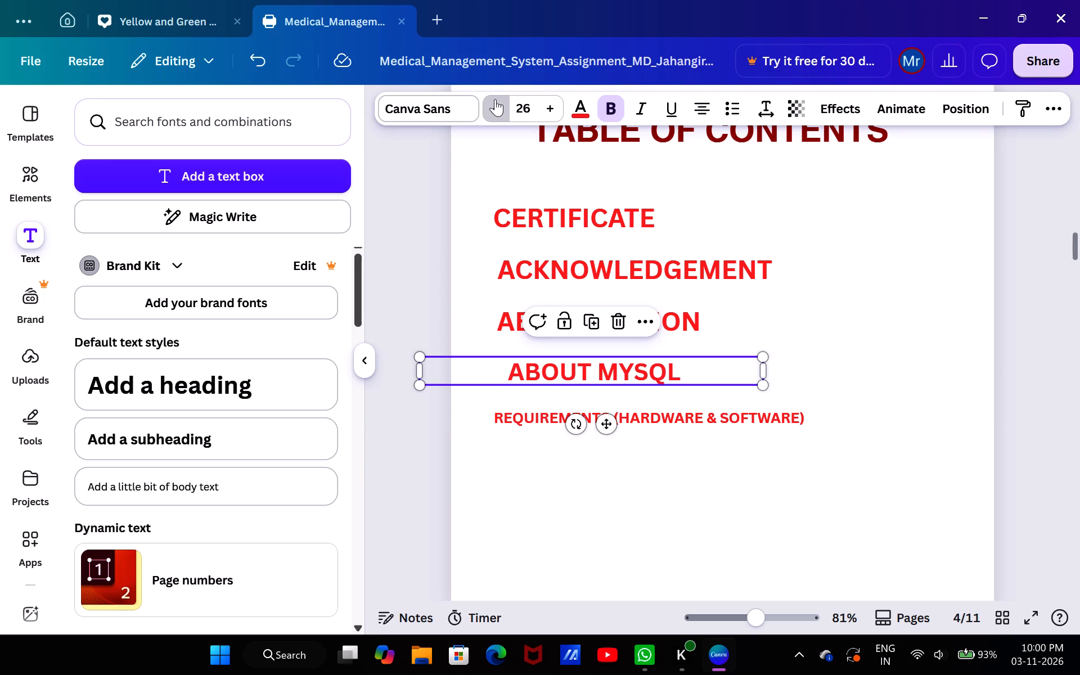
pyautogui.tripleClick(495, 99)
pyautogui.tripleClick(495, 99)
pyautogui.tripleClick(495, 99)
pyautogui.click(495, 99)
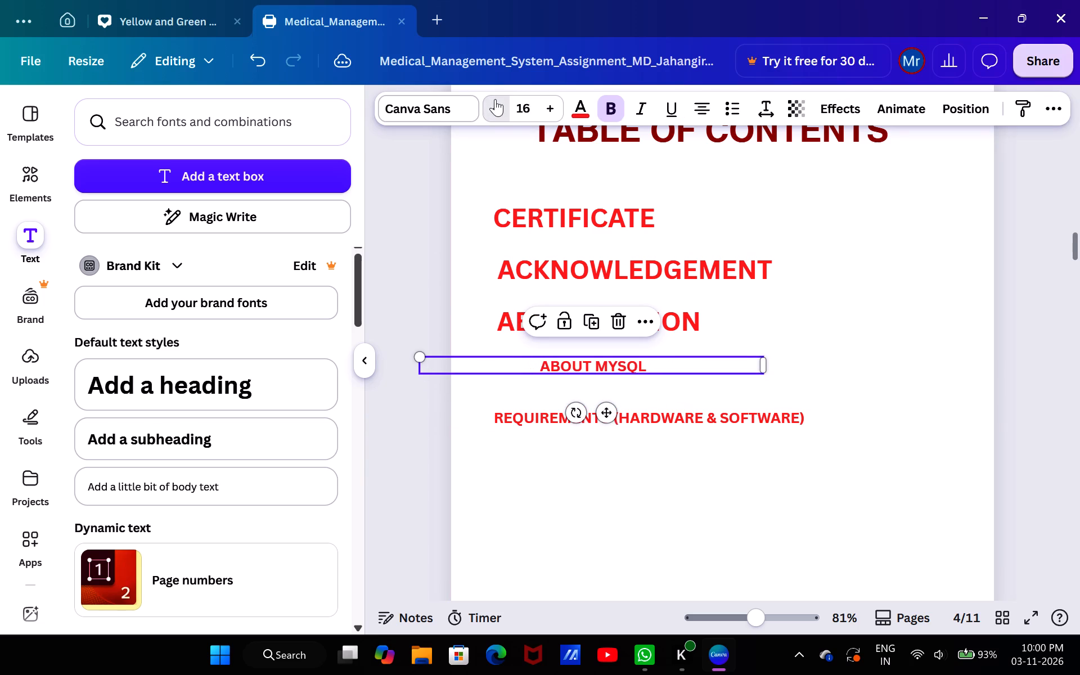
pyautogui.click(561, 98)
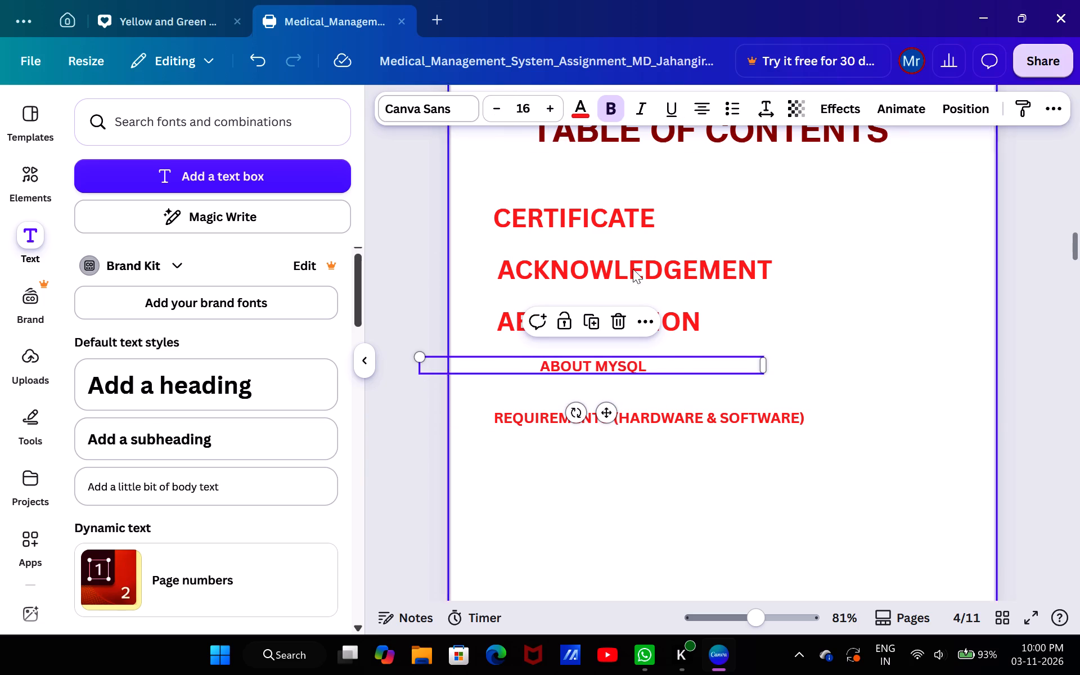
pyautogui.moveTo(613, 413); pyautogui.dragTo(606, 415)
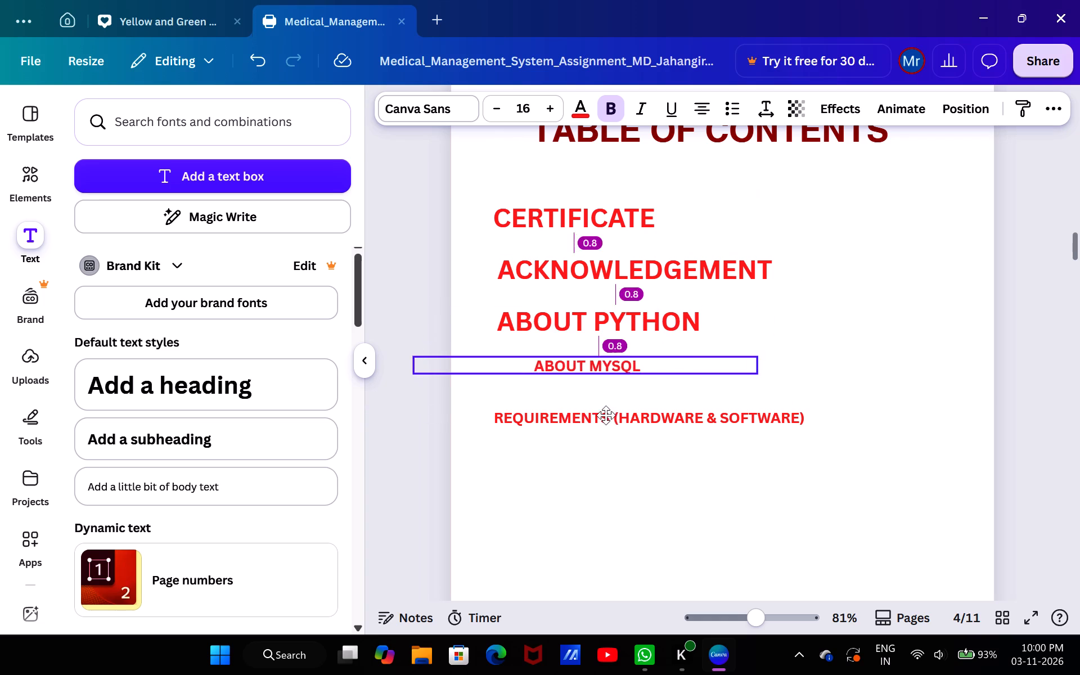
pyautogui.moveTo(606, 415); pyautogui.dragTo(577, 426)
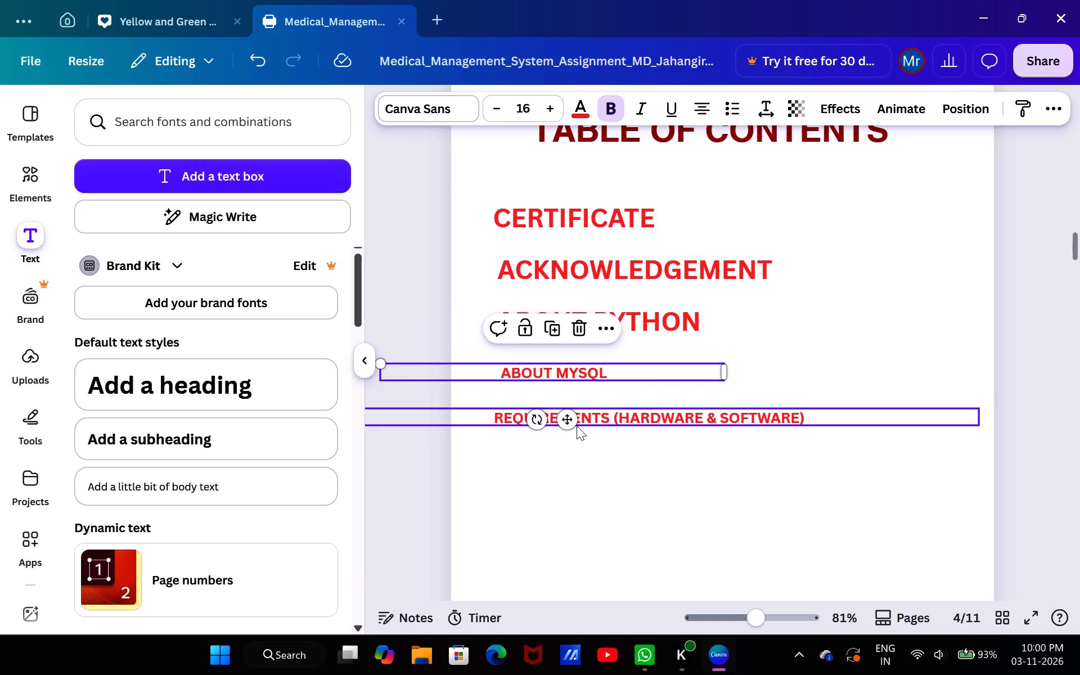
pyautogui.click(605, 466)
# Reduce the ABOUT PYTHON entry to font size 16 and move it left to line up with the start of REQUIREMENTS.
pyautogui.click(574, 307)
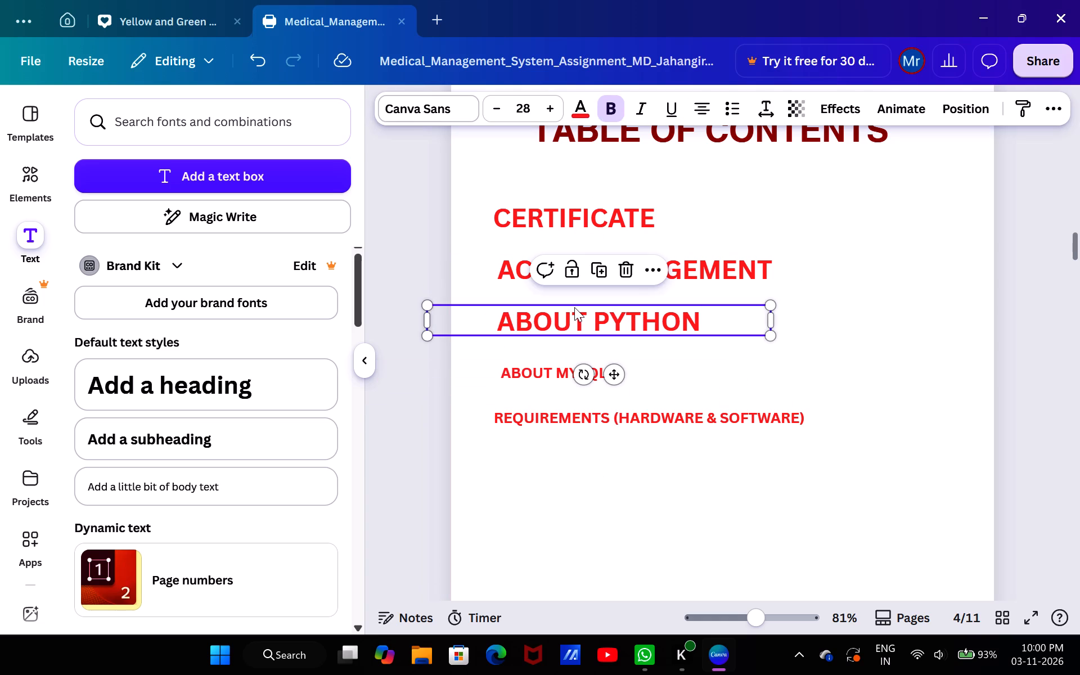
pyautogui.tripleClick(502, 112)
pyautogui.tripleClick(502, 112)
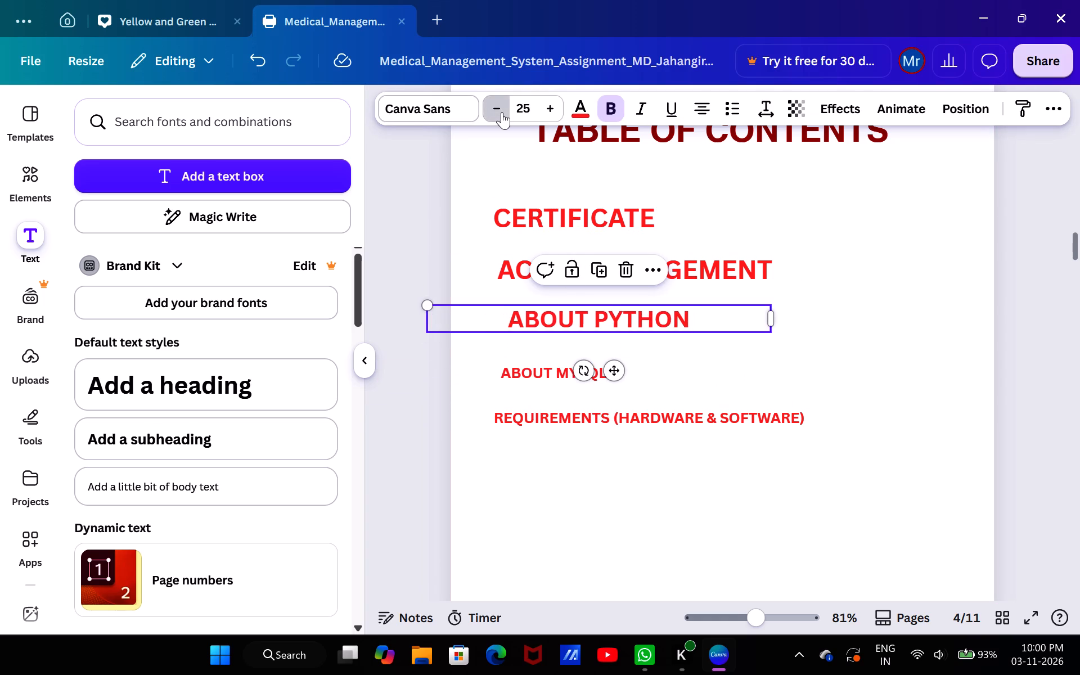
pyautogui.tripleClick(502, 112)
pyautogui.doubleClick(502, 112)
pyautogui.click(502, 112)
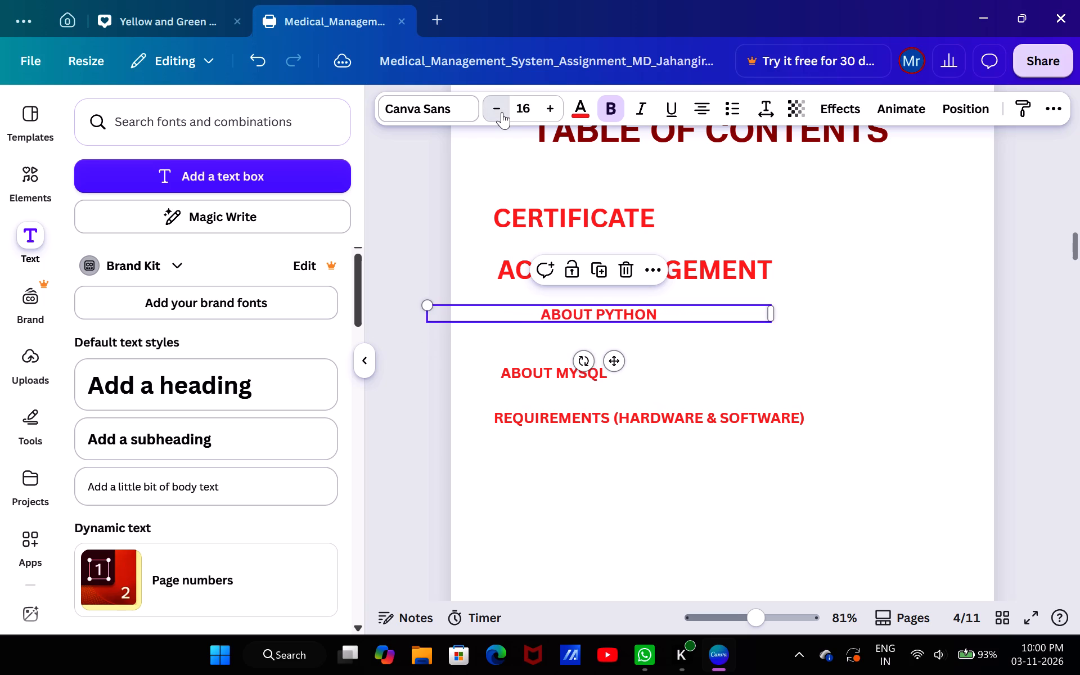
pyautogui.moveTo(611, 357); pyautogui.dragTo(606, 370)
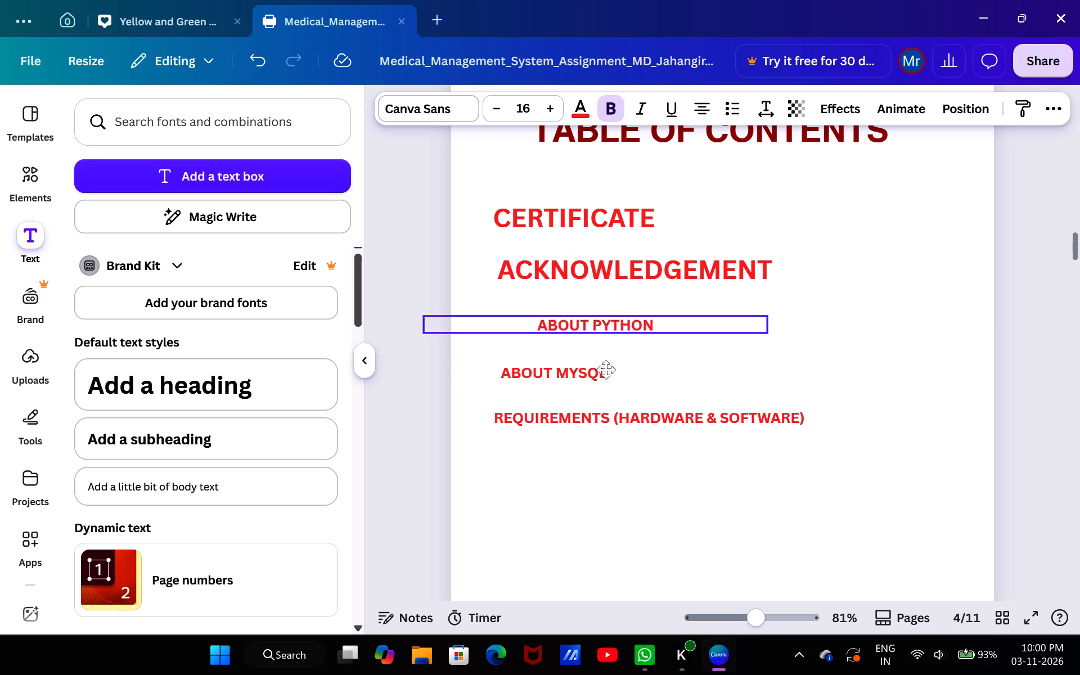
pyautogui.moveTo(606, 370); pyautogui.dragTo(565, 371)
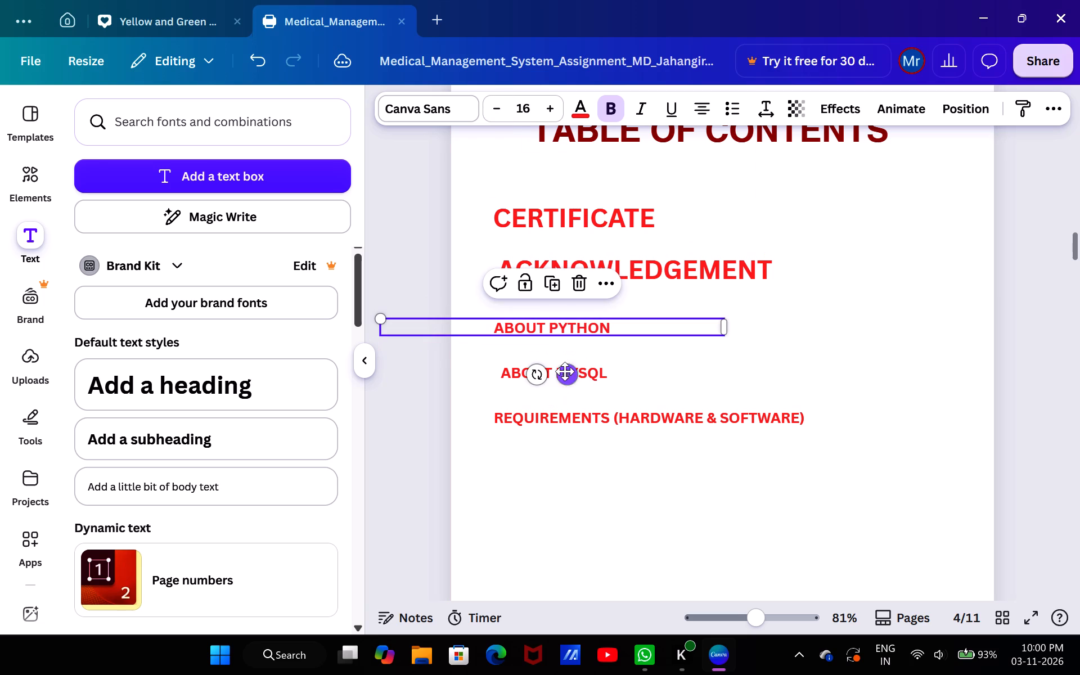
pyautogui.click(568, 451)
# Set the ACKNOWLEDGEMENT entry to font size 16 and move it left, near the starting edge of the other entries.
pyautogui.click(566, 262)
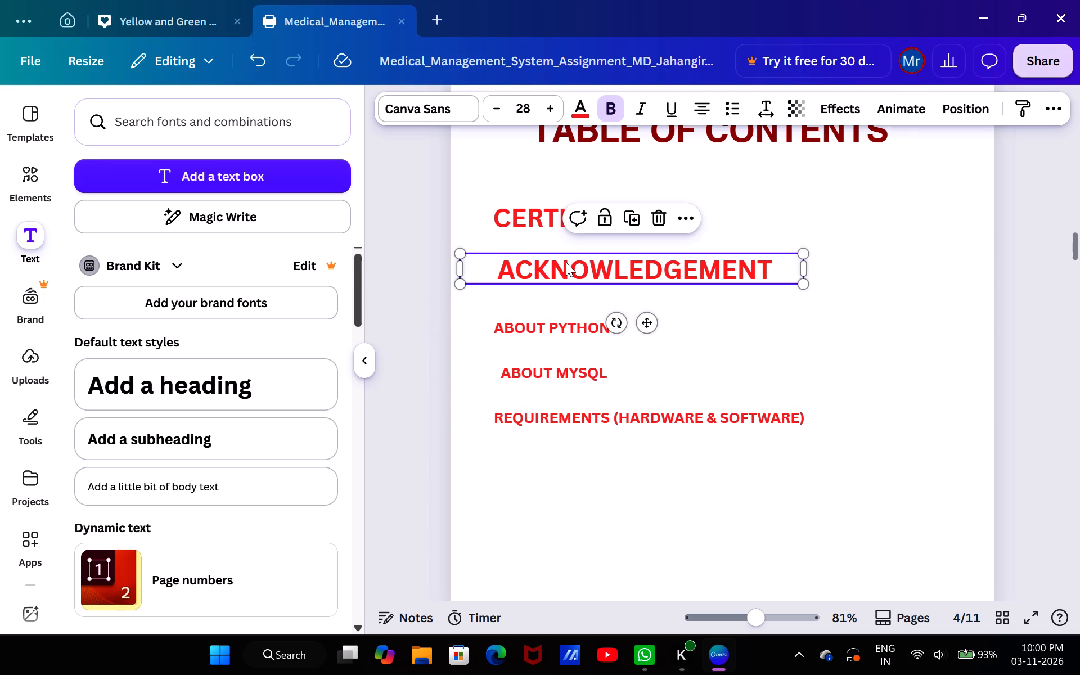
pyautogui.tripleClick(499, 107)
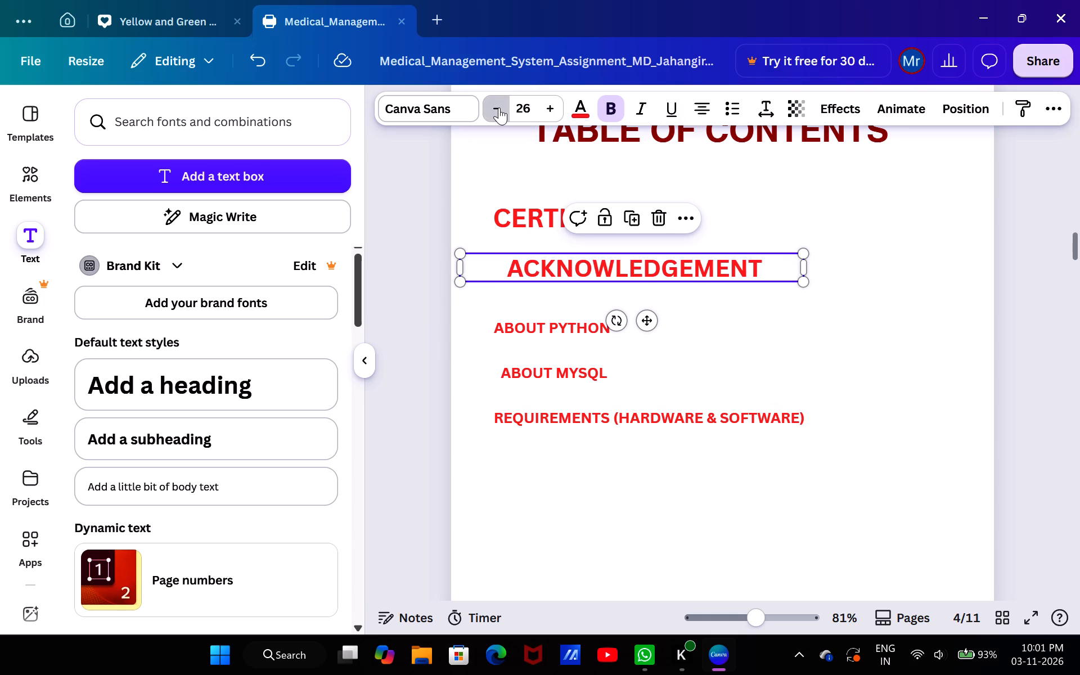
pyautogui.tripleClick(499, 107)
pyautogui.tripleClick(499, 107)
pyautogui.click(499, 107)
pyautogui.tripleClick(499, 107)
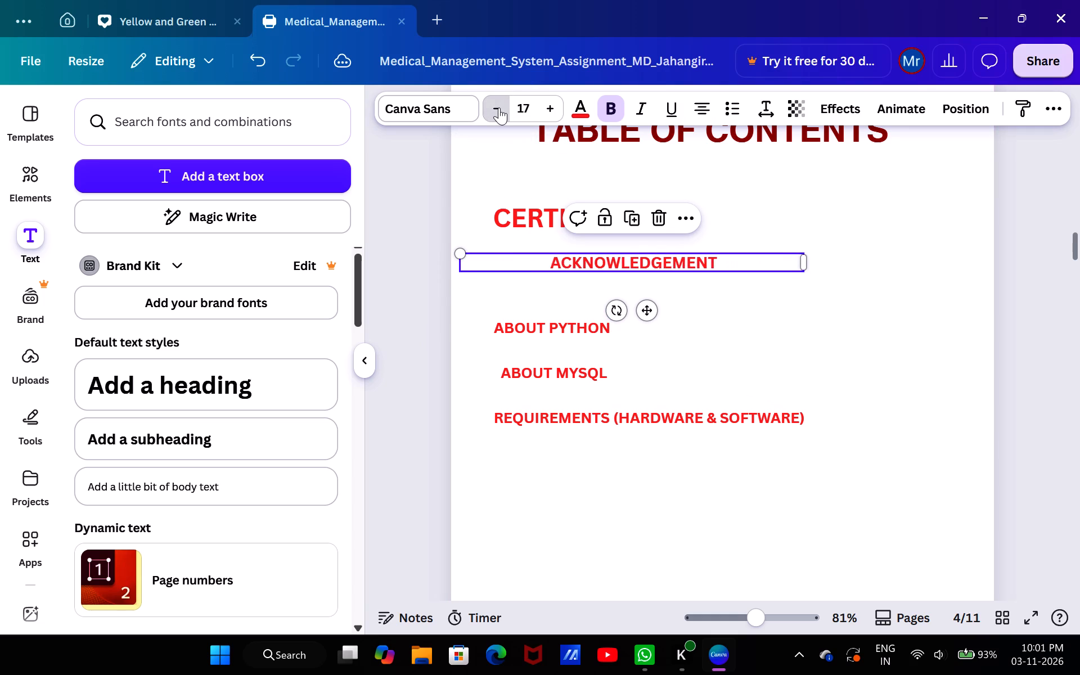
pyautogui.click(544, 109)
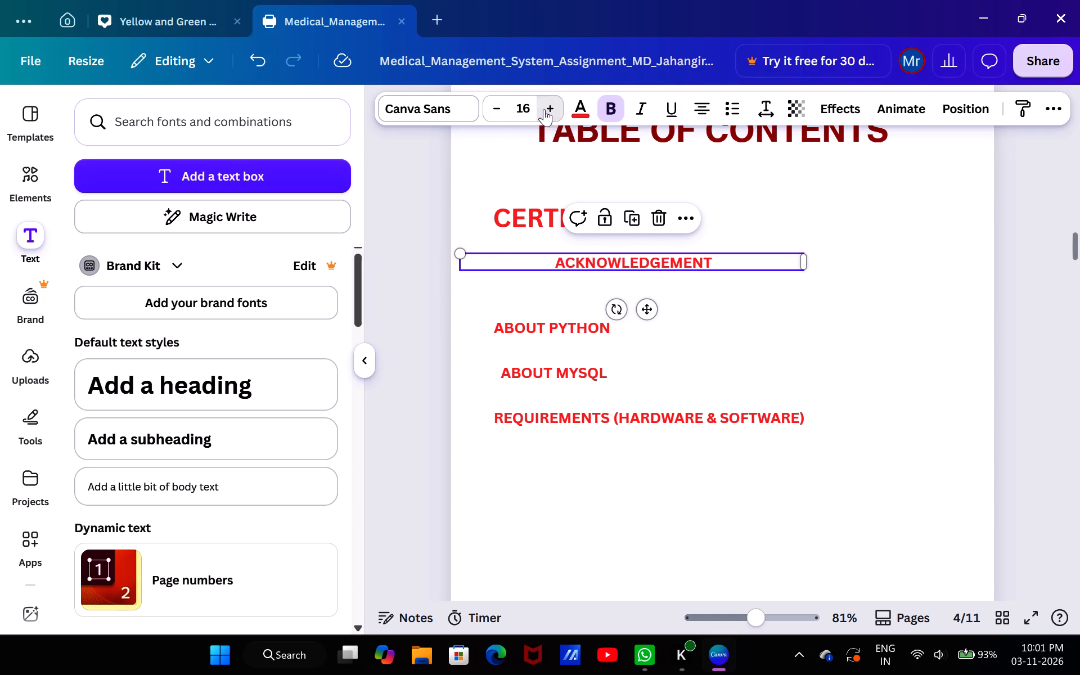
pyautogui.moveTo(650, 300); pyautogui.dragTo(618, 315)
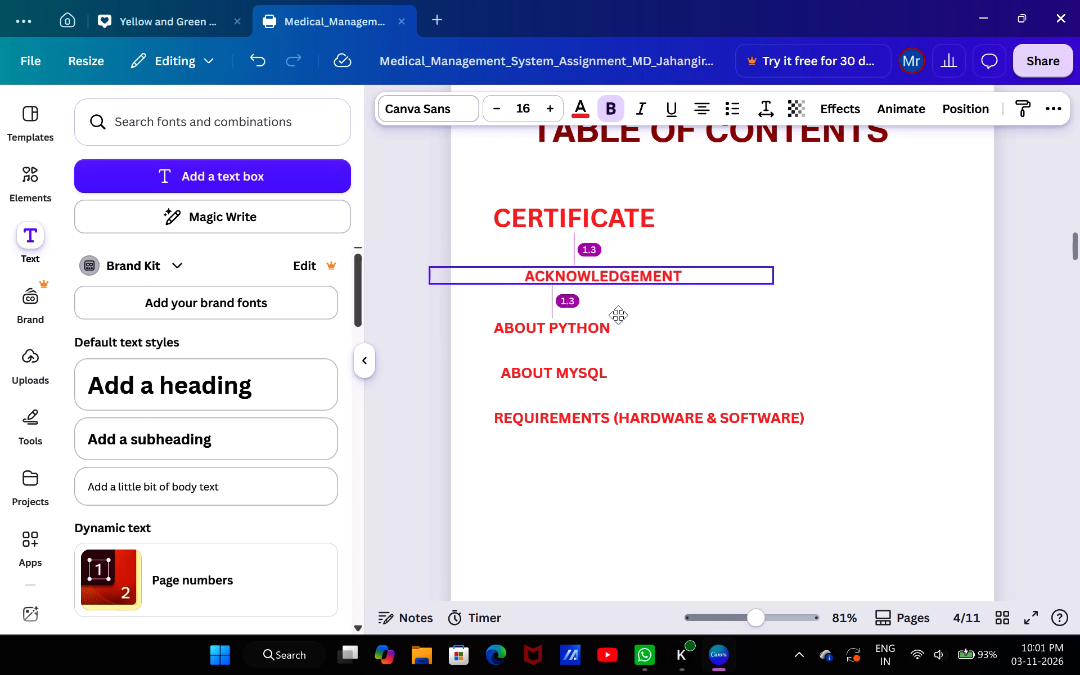
pyautogui.moveTo(618, 315); pyautogui.dragTo(583, 301)
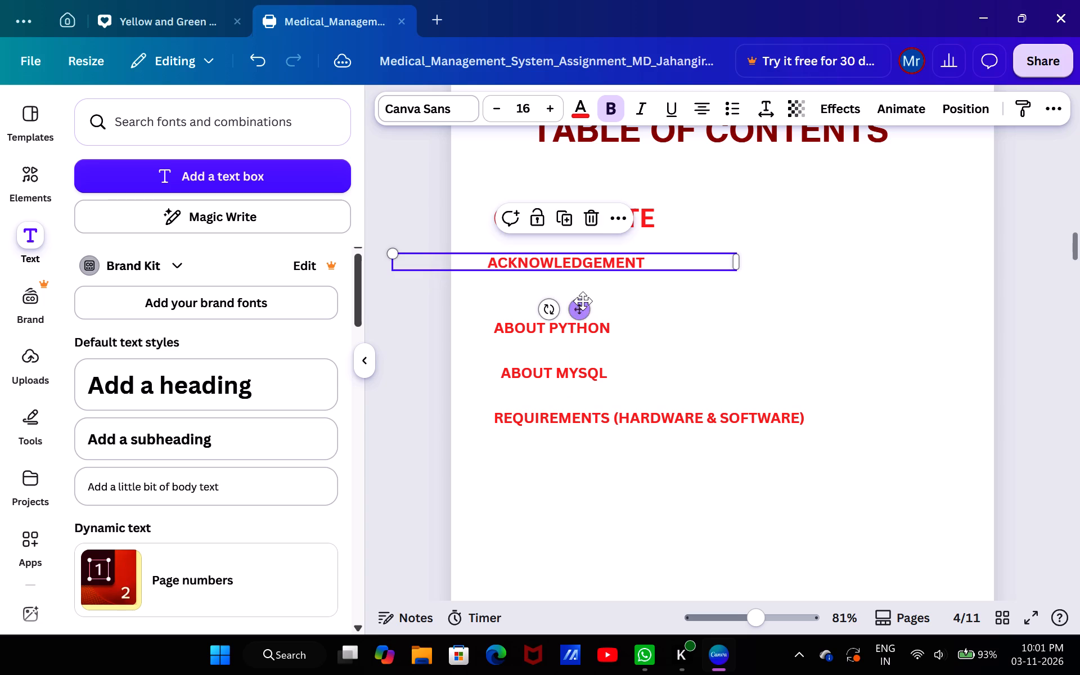
pyautogui.click(614, 445)
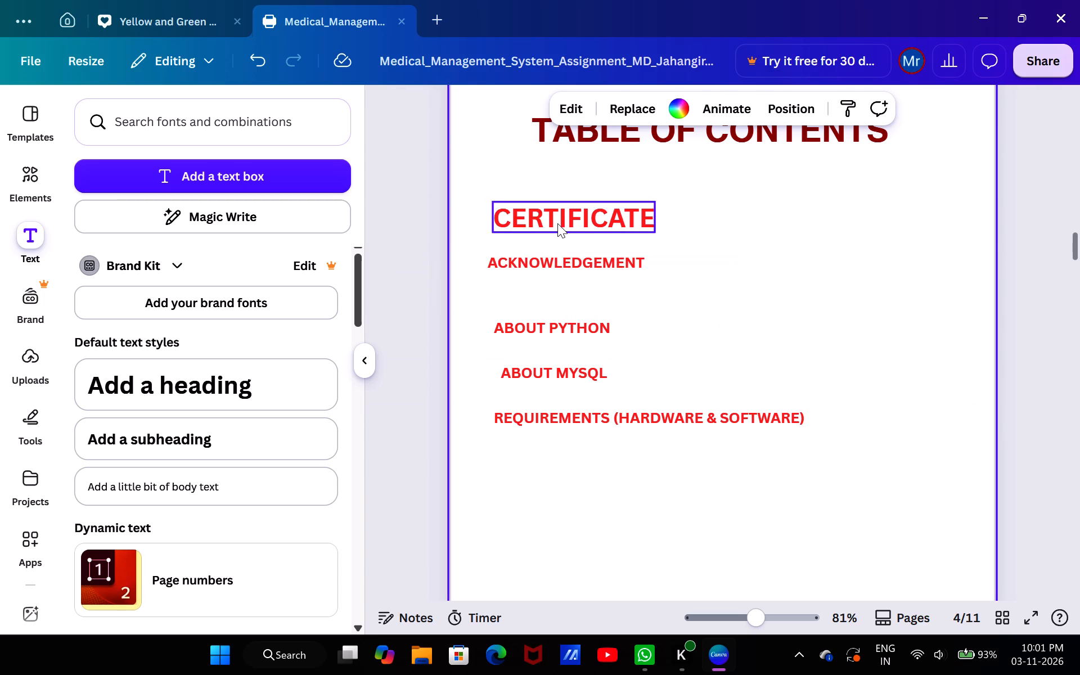
# Reduce the CERTIFICATE entry to font size 16 and move it left to start above ACKNOWLEDGEMENT.
pyautogui.click(557, 223)
pyautogui.tripleClick(497, 108)
pyautogui.tripleClick(497, 108)
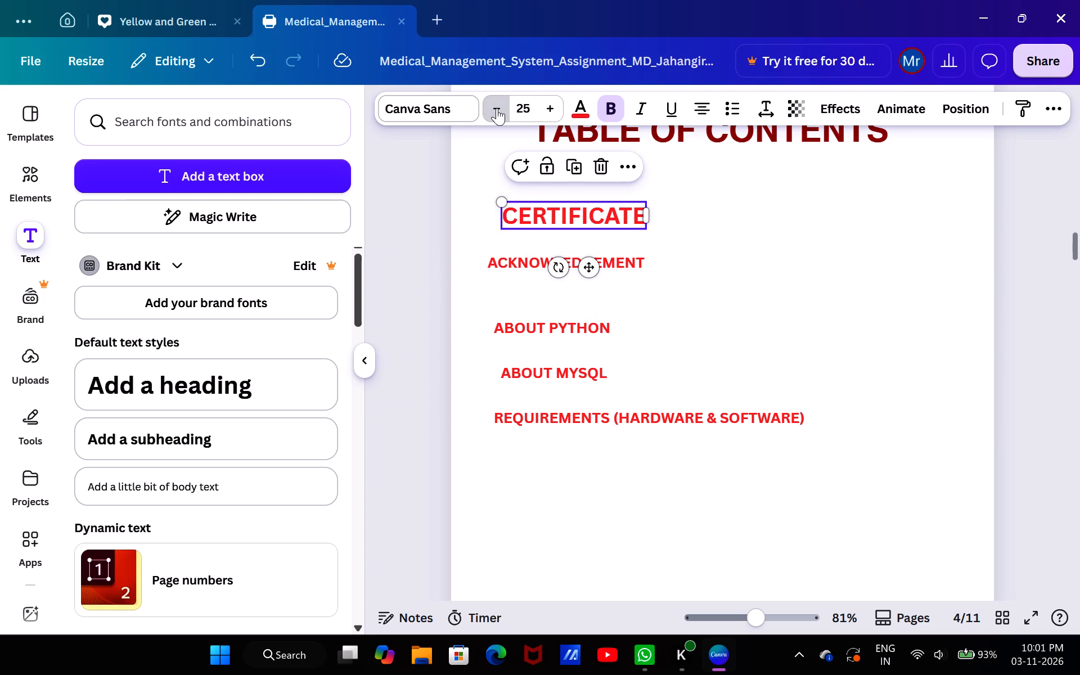
pyautogui.tripleClick(497, 108)
pyautogui.click(497, 108)
pyautogui.click(497, 108)
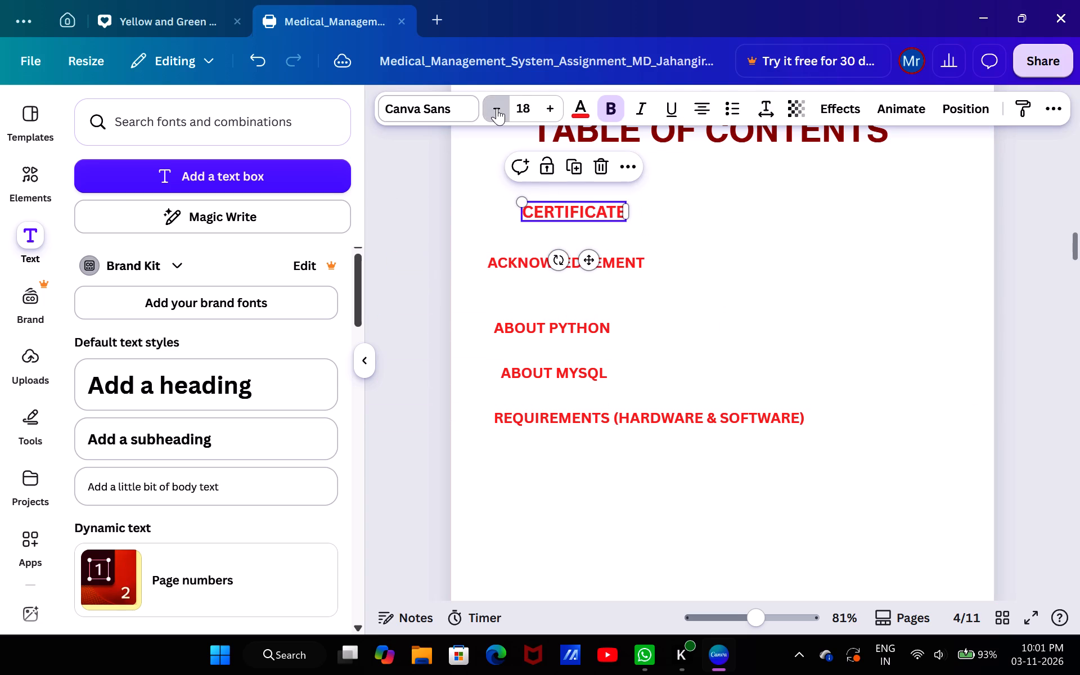
pyautogui.click(497, 108)
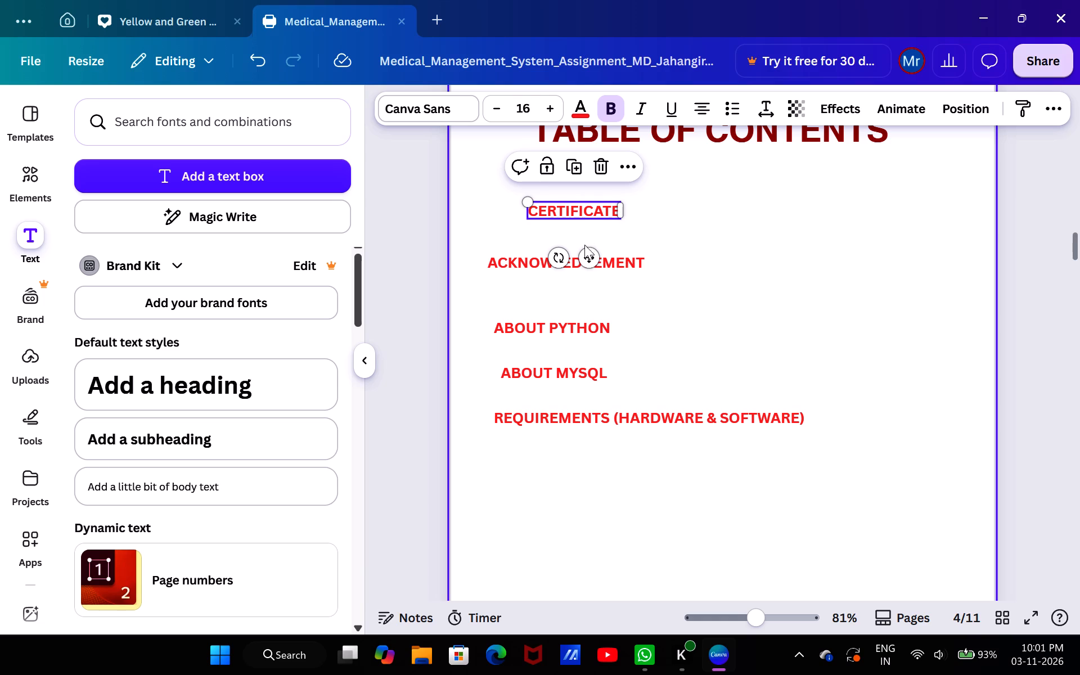
pyautogui.moveTo(584, 252); pyautogui.dragTo(547, 253)
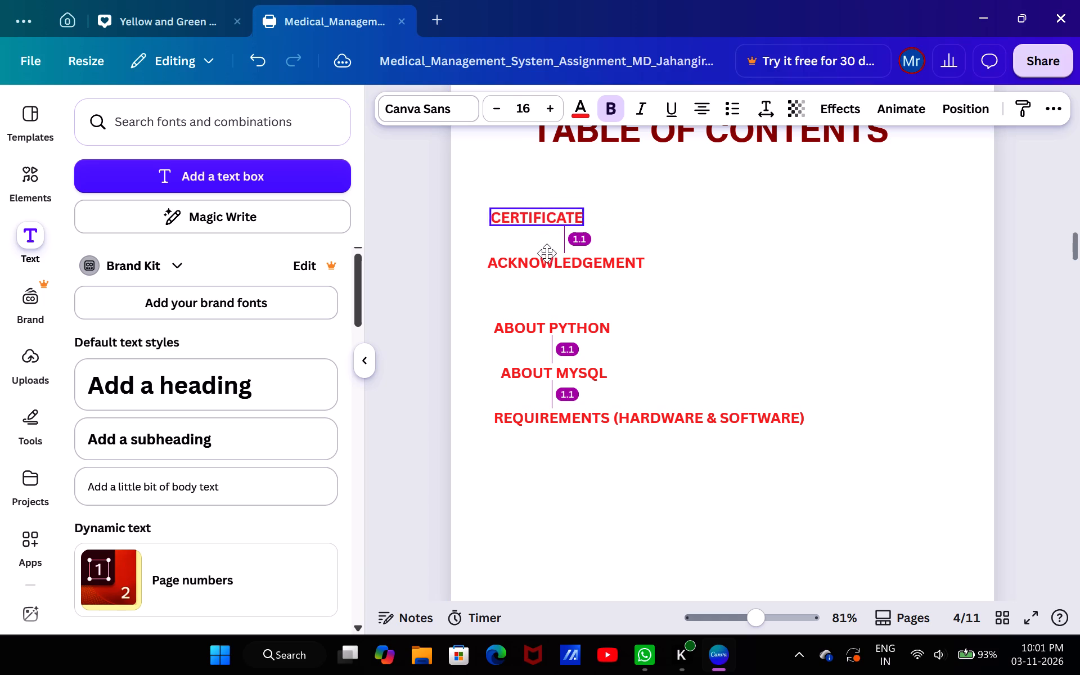
pyautogui.moveTo(547, 253); pyautogui.dragTo(544, 252)
# Move the ACKNOWLEDGEMENT entry slightly up toward CERTIFICATE so that their starting edges nearly line up.
pyautogui.click(577, 273)
pyautogui.moveTo(576, 272); pyautogui.dragTo(571, 264)
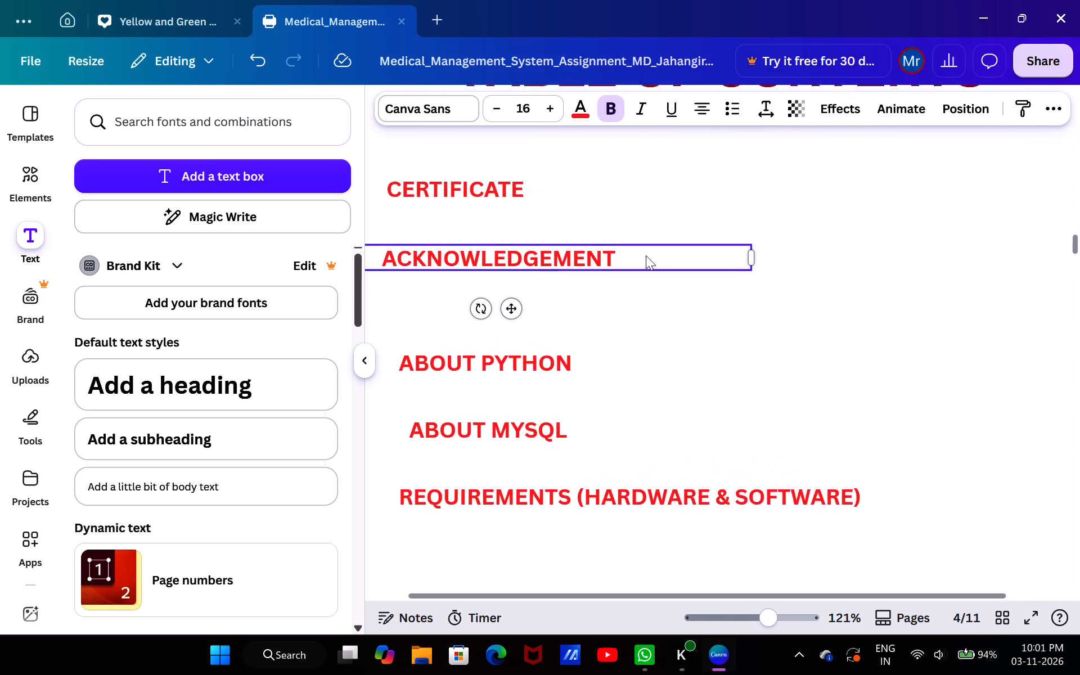
pyautogui.hscroll(1, 646, 255)
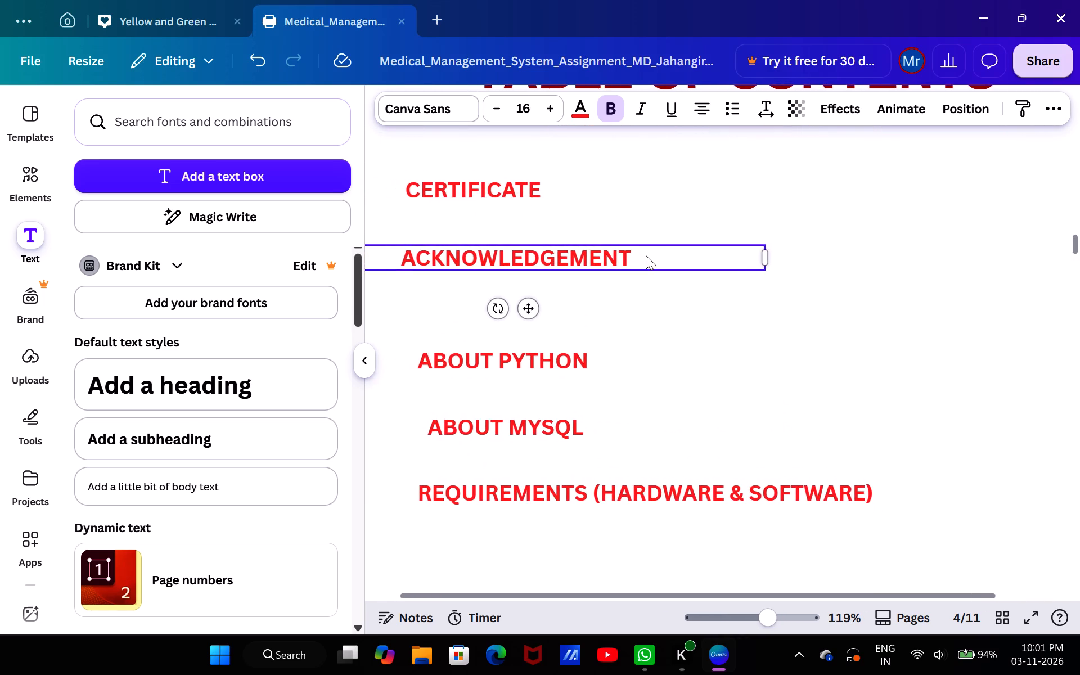
pyautogui.hscroll(2, 646, 255)
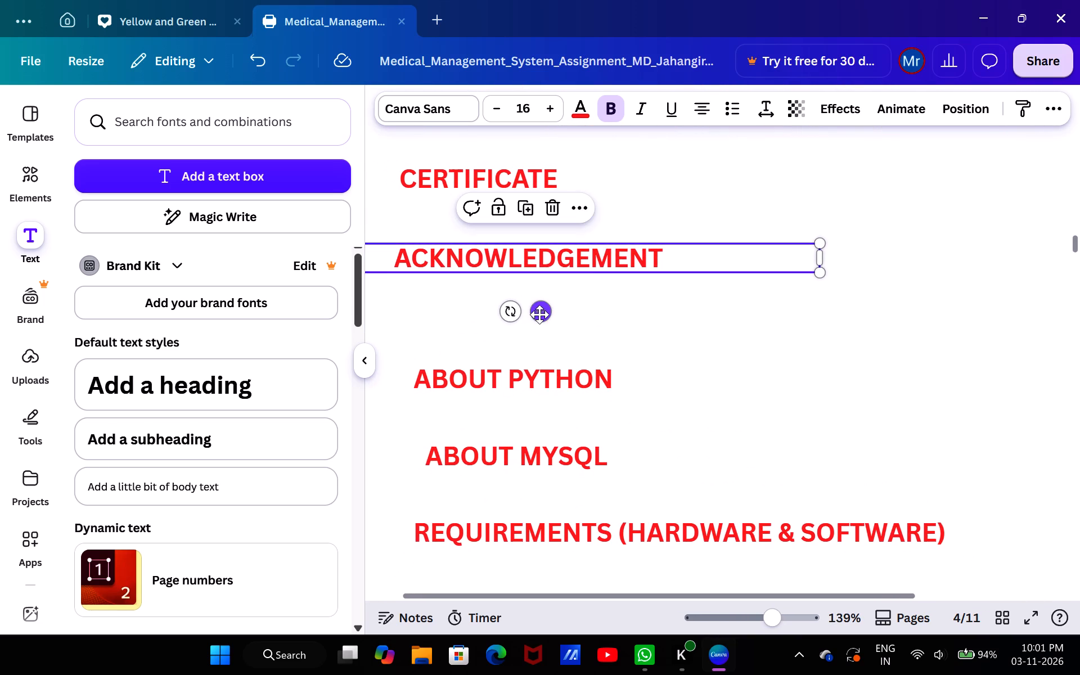
pyautogui.moveTo(539, 314); pyautogui.dragTo(543, 302)
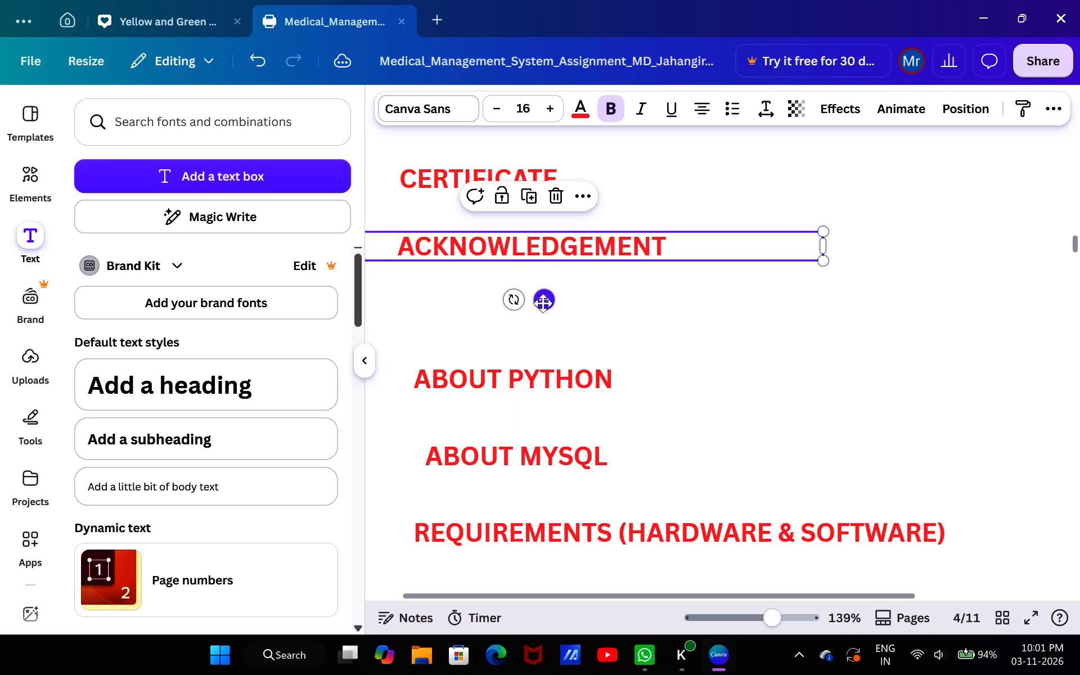
# Move the ABOUT PYTHON entry up toward ACKNOWLEDGEMENT and slightly left, so its starting edge sits close to the entries above.
pyautogui.moveTo(545, 377); pyautogui.dragTo(546, 336)
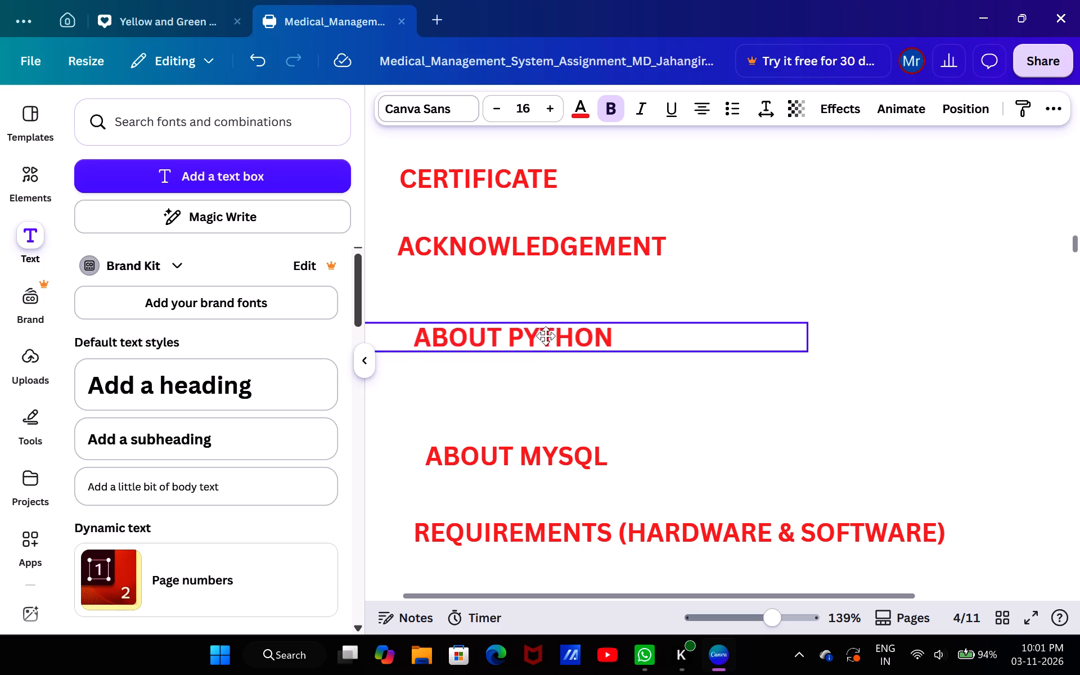
pyautogui.moveTo(546, 336); pyautogui.dragTo(535, 329)
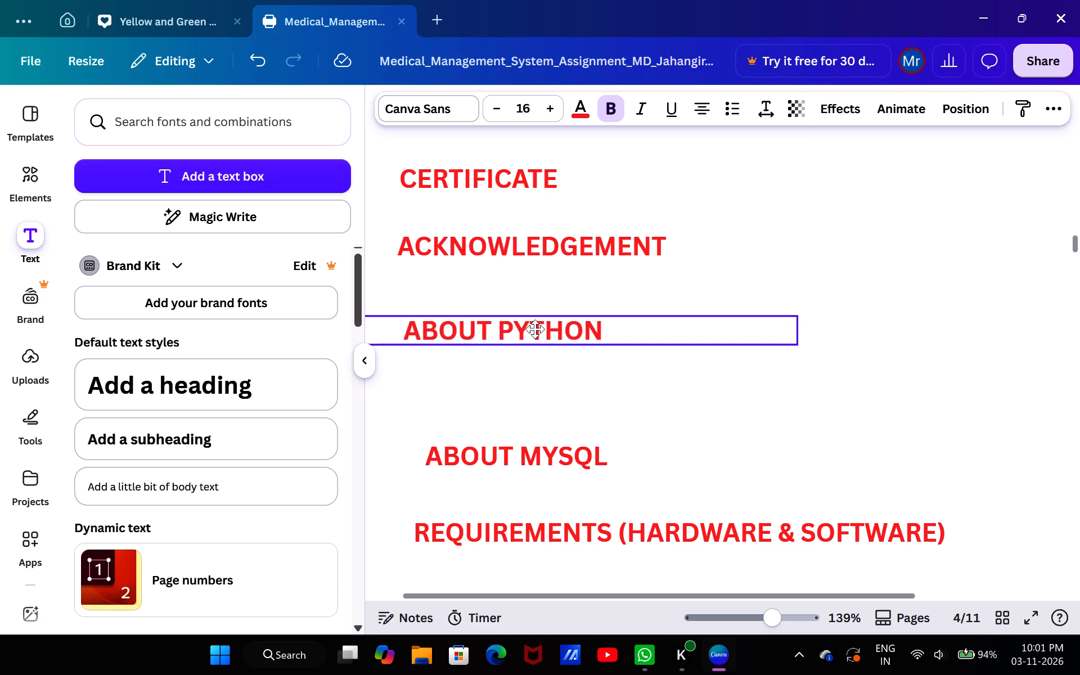
pyautogui.moveTo(535, 329); pyautogui.dragTo(535, 327)
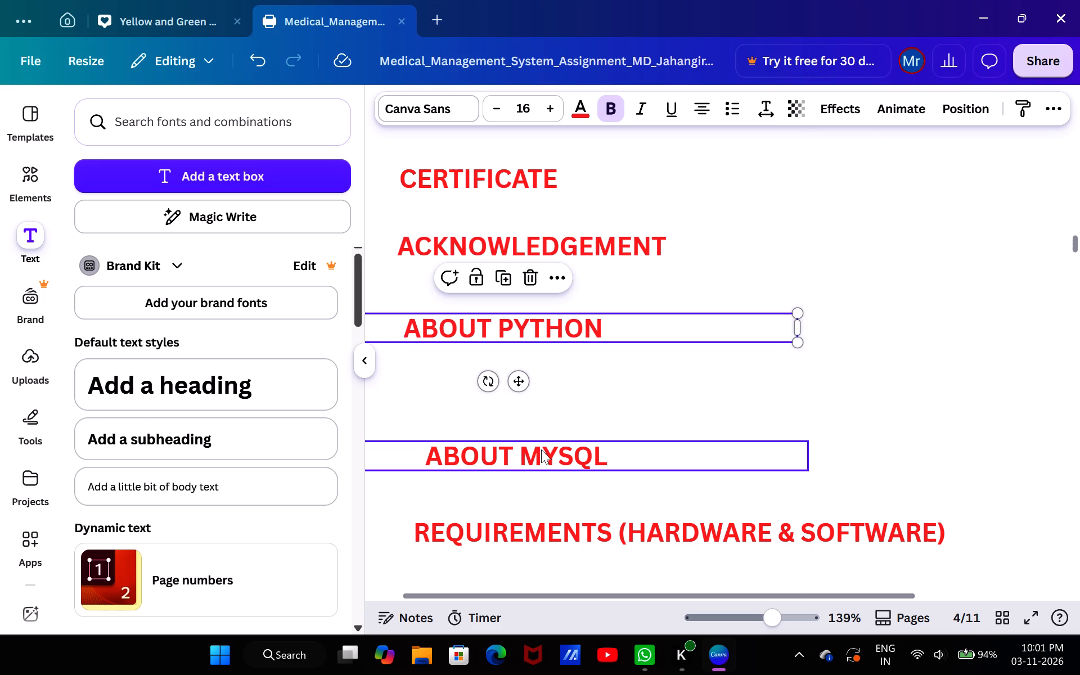
# Move the ABOUT MYSQL entry up and left, midway between ABOUT PYTHON and REQUIREMENTS, starting nearly level with ABOUT PYTHON's edge.
pyautogui.moveTo(542, 451); pyautogui.dragTo(524, 420)
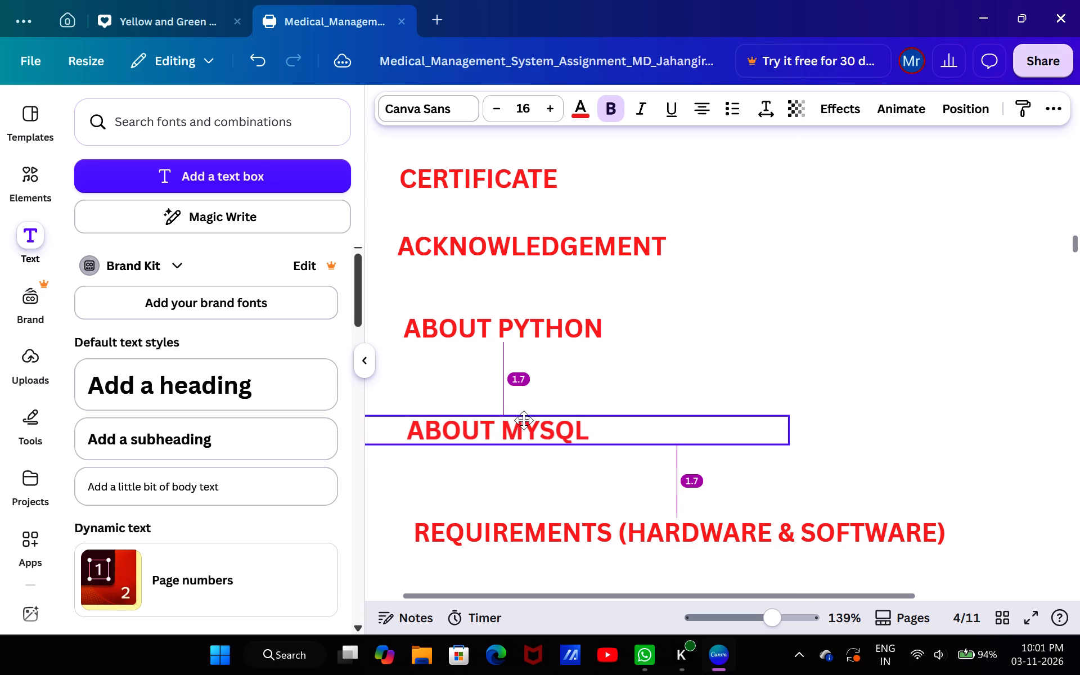
pyautogui.moveTo(524, 420); pyautogui.dragTo(523, 420)
# Nudge the REQUIREMENTS (HARDWARE & SOFTWARE) entry slightly up and left so it starts nearly in line with ABOUT MYSQL.
pyautogui.scroll(-1, 523, 420)
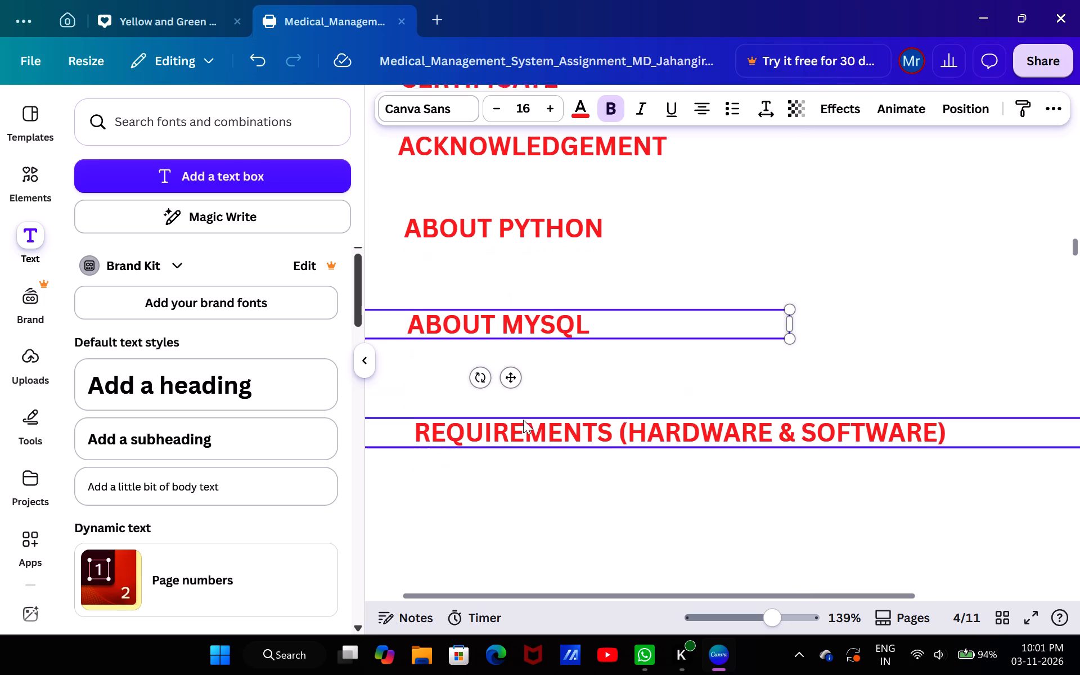
pyautogui.scroll(-1, 523, 420)
pyautogui.moveTo(514, 404); pyautogui.dragTo(509, 400)
# Duplicate the REQUIREMENTS (HARDWARE & SOFTWARE) entry to add another contents line beneath it.
pyautogui.scroll(-1, 509, 400)
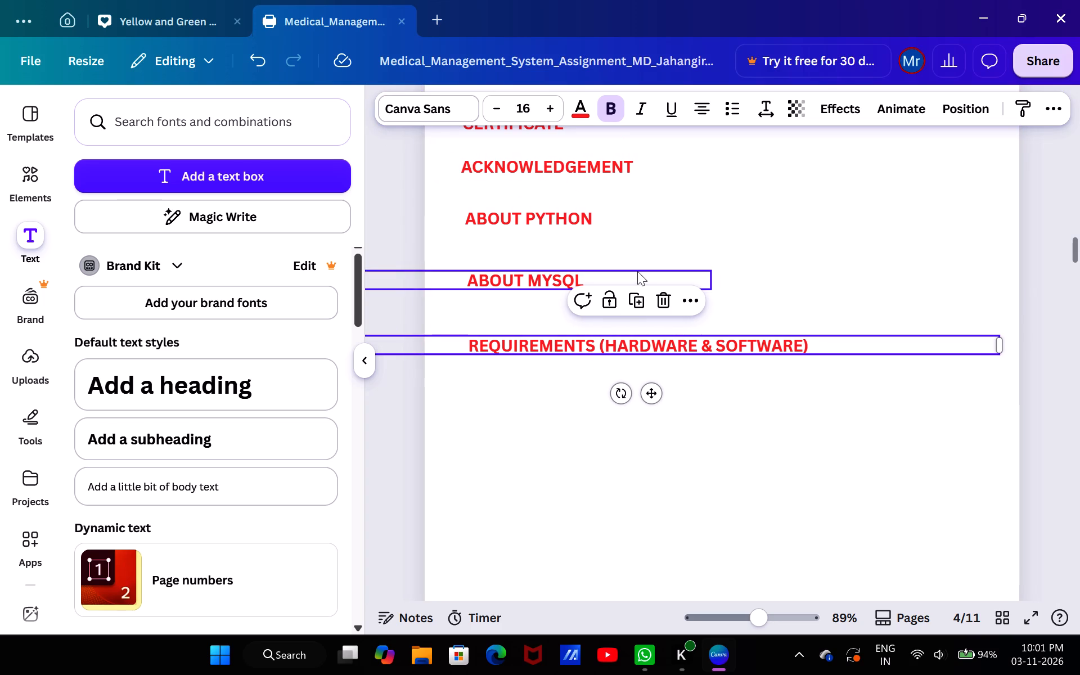
pyautogui.click(636, 295)
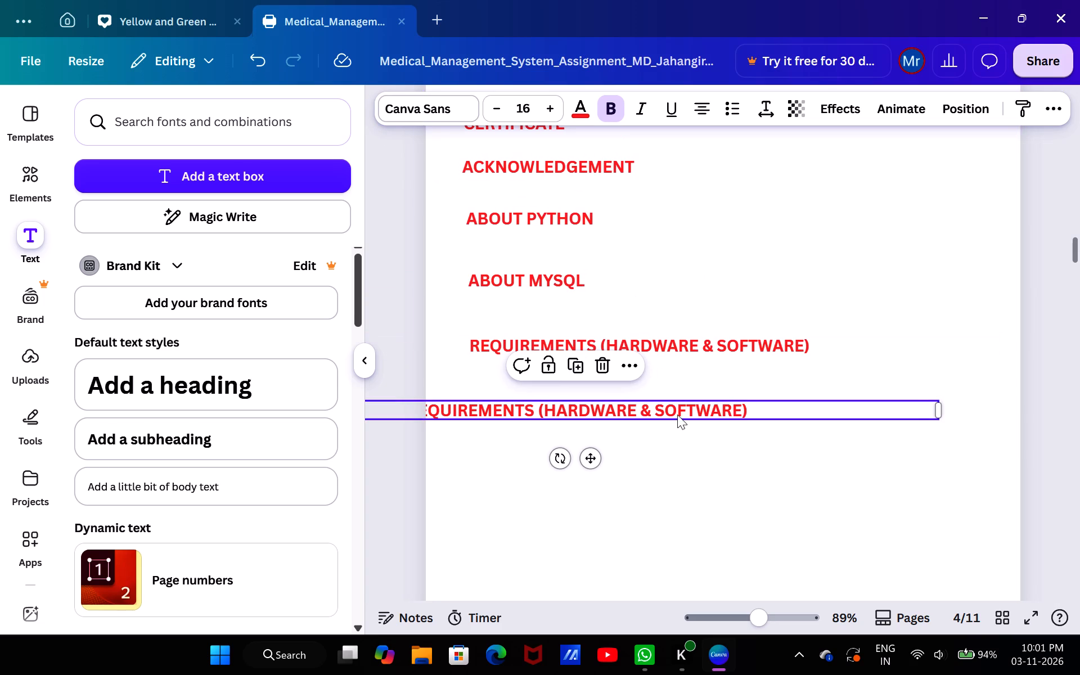
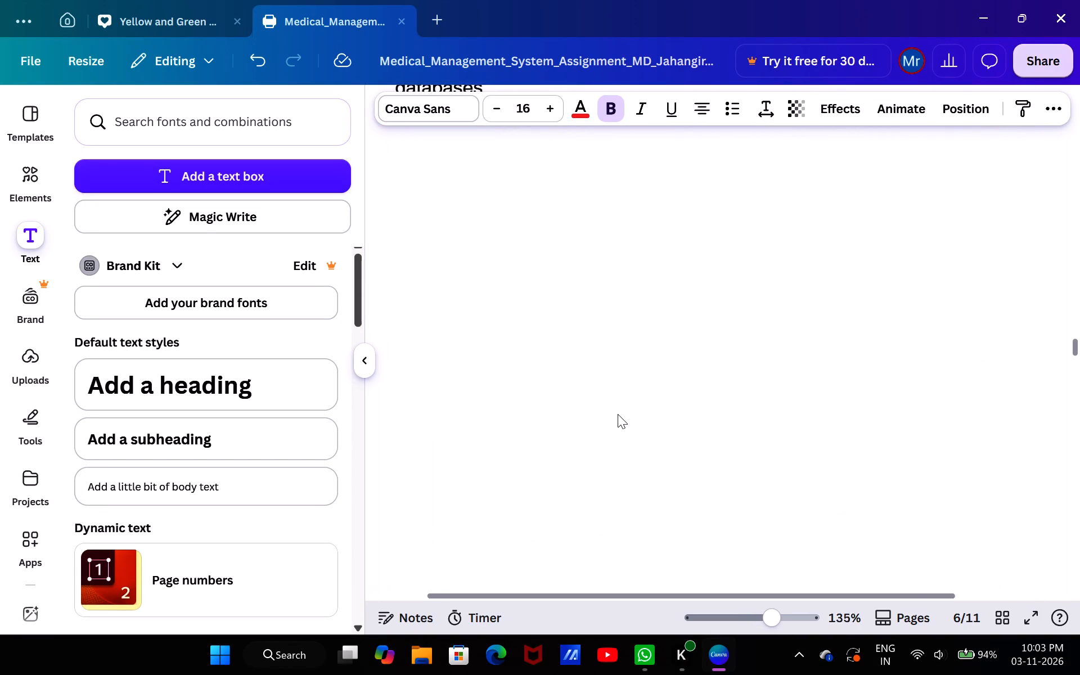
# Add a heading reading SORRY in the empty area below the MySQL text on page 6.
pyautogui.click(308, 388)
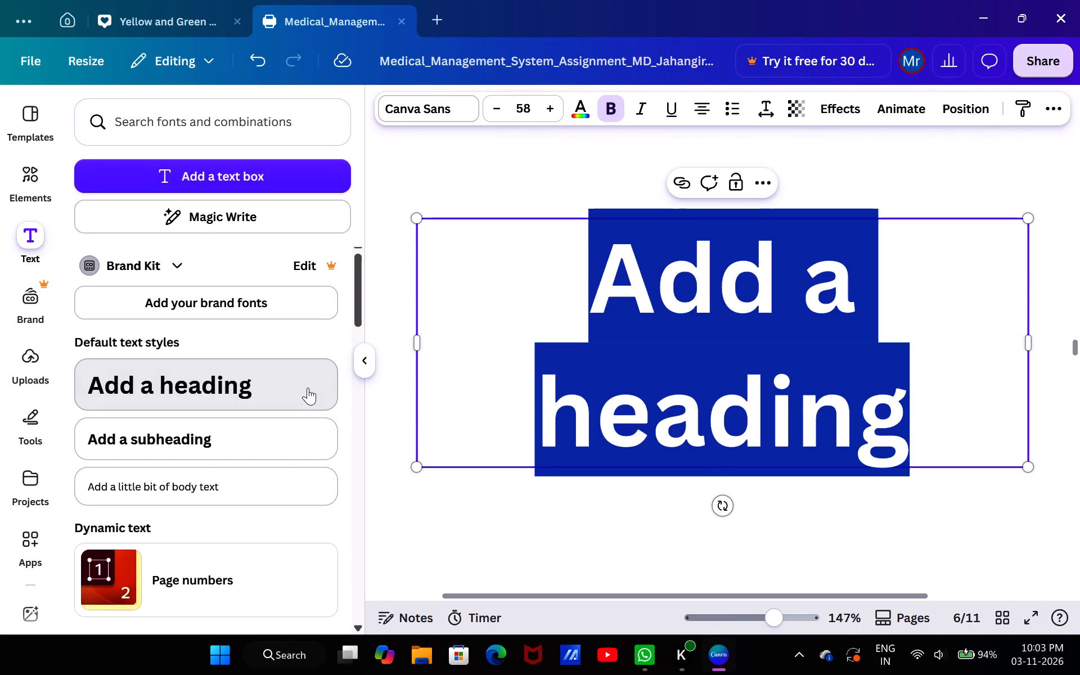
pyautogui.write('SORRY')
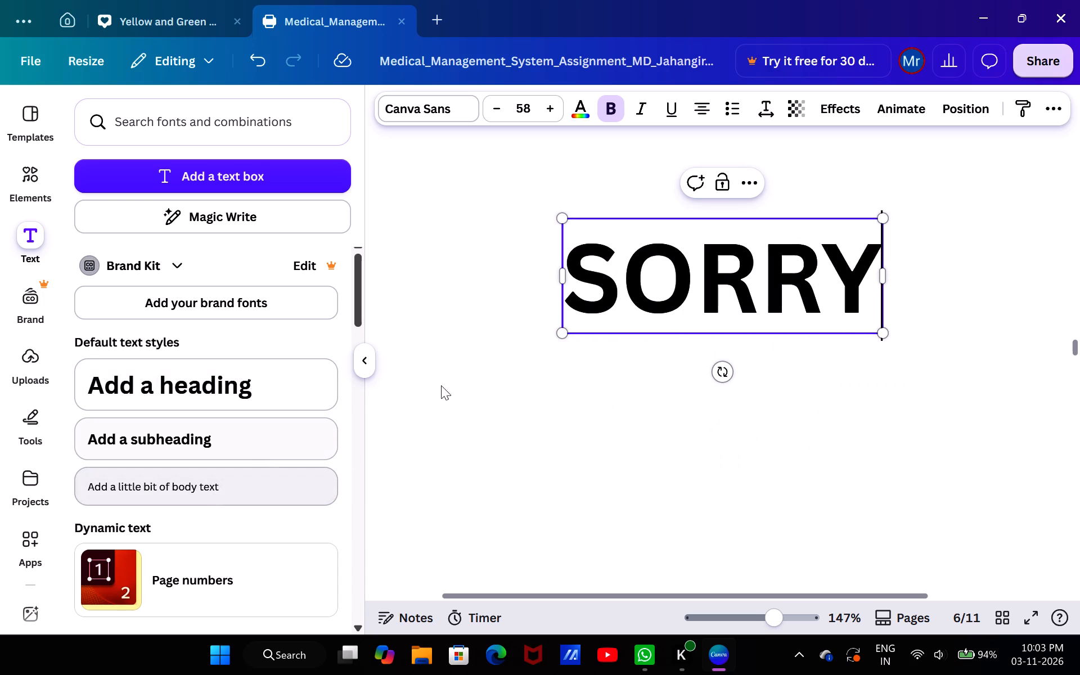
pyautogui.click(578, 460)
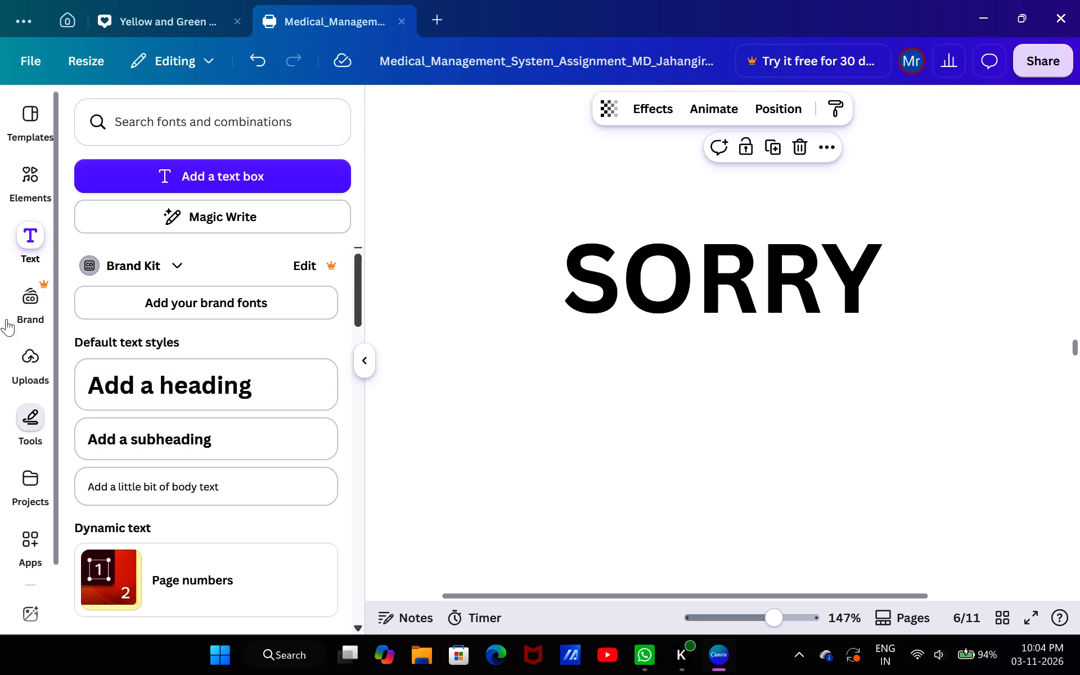
# Search the elements library for SAD and browse the results, including the full audio list.
pyautogui.click(6, 185)
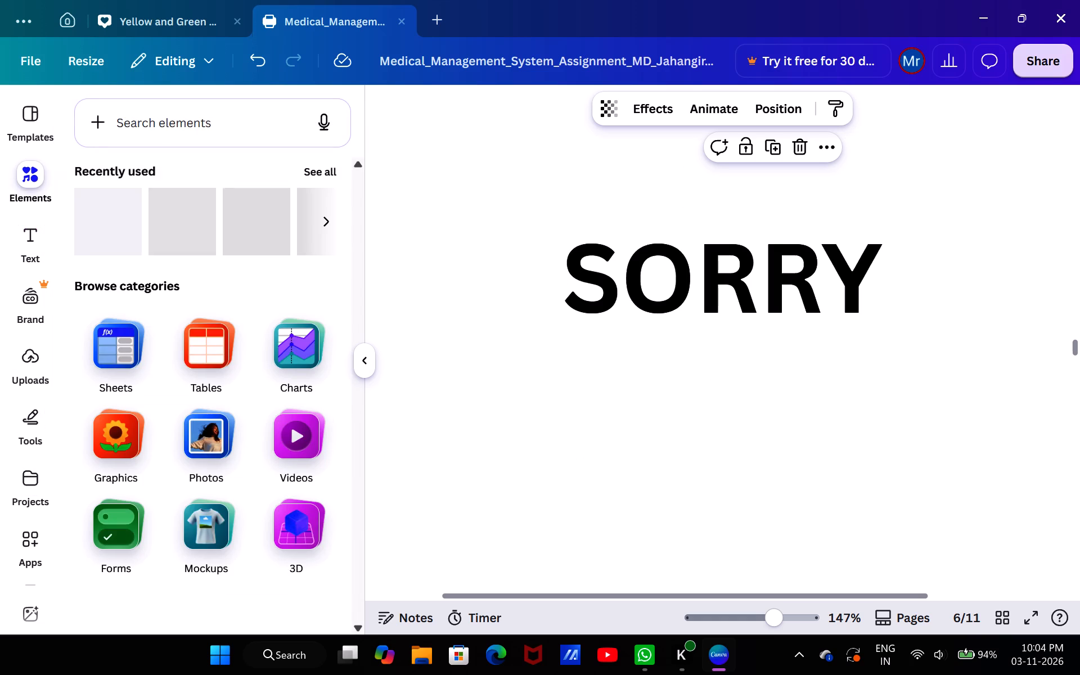
pyautogui.click(161, 112)
pyautogui.write('SAD')
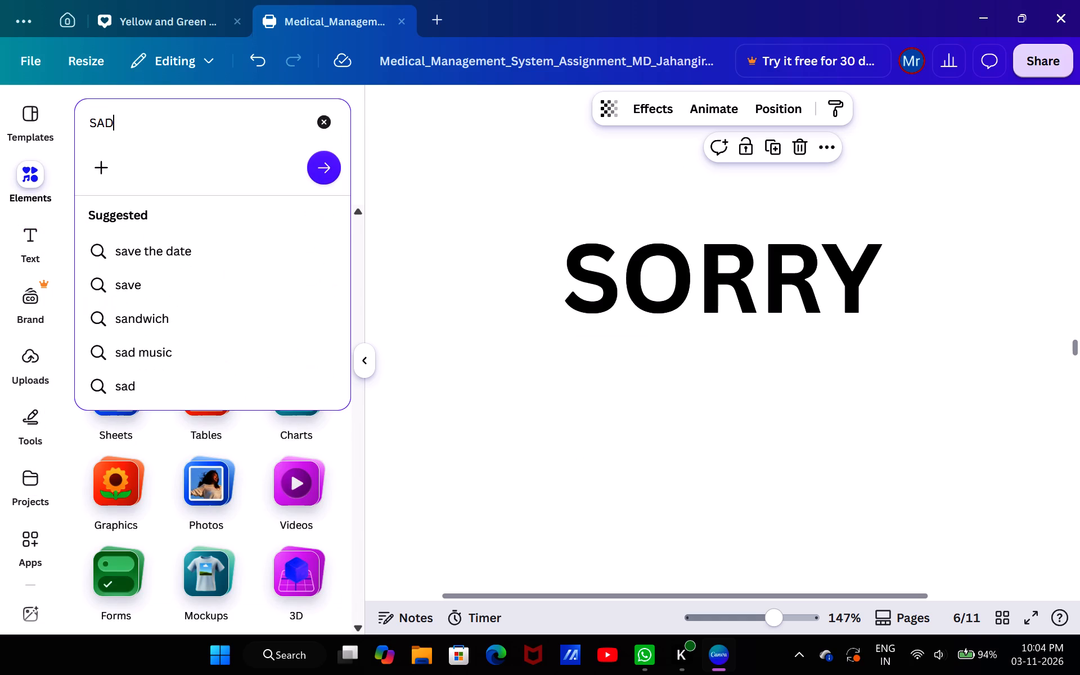
pyautogui.press('Return')
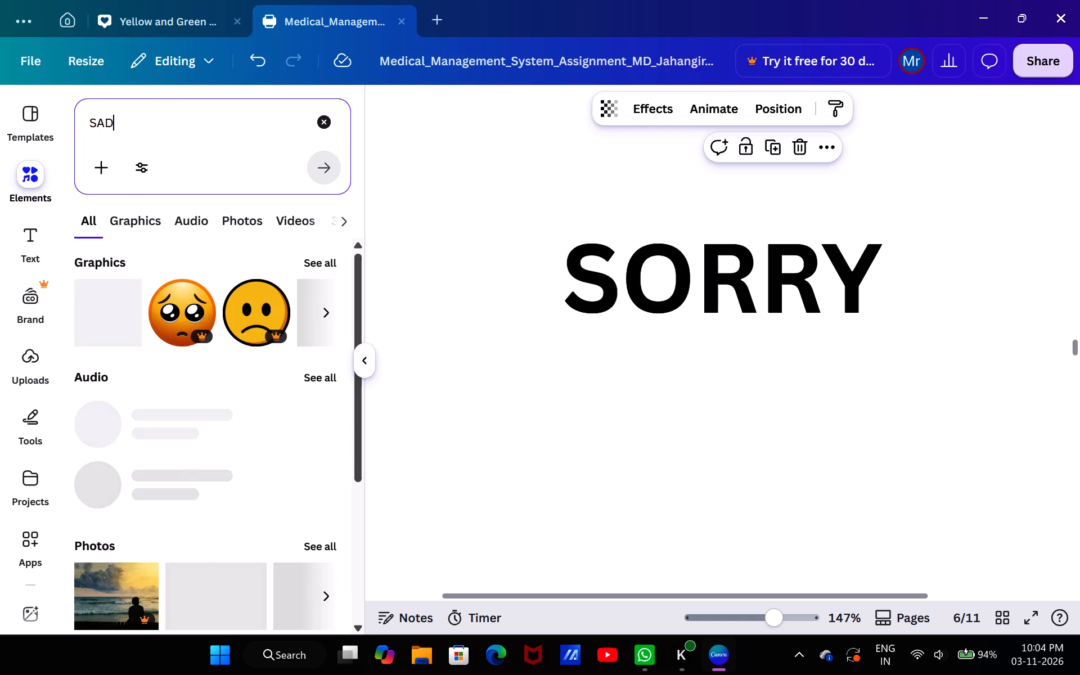
pyautogui.scroll(-2, 167, 408)
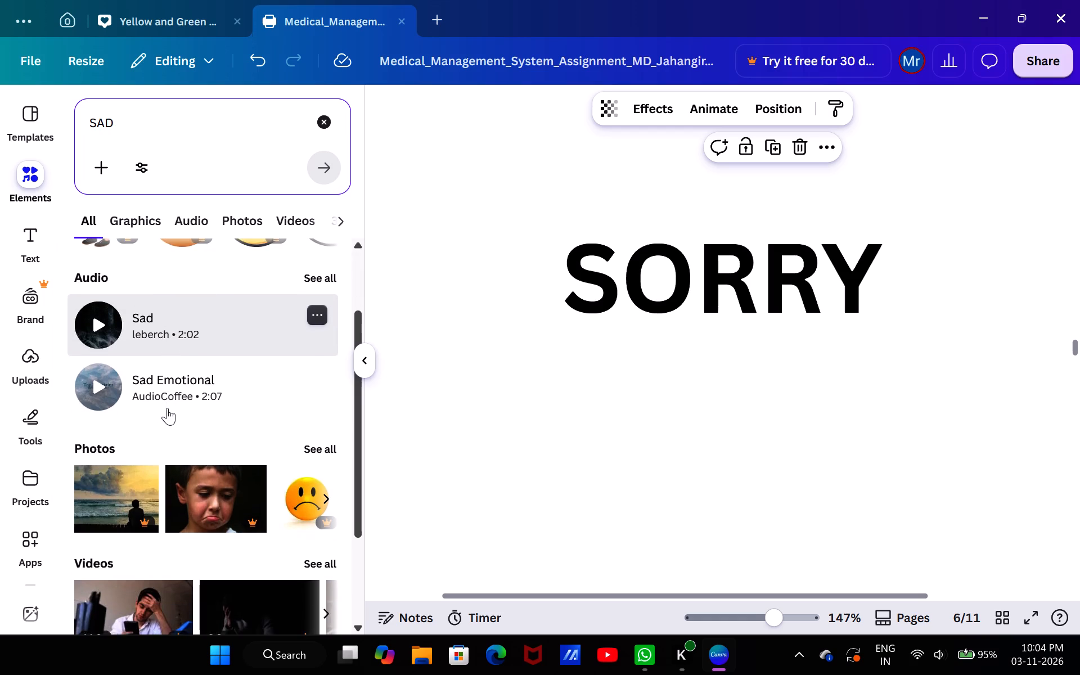
pyautogui.scroll(-3, 167, 408)
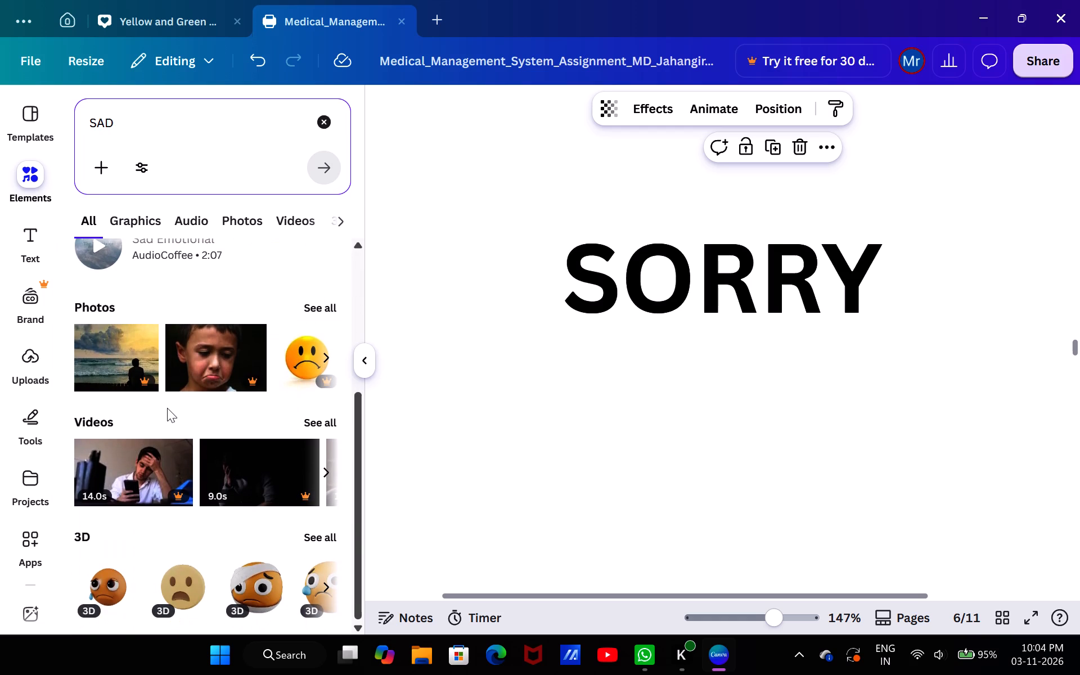
pyautogui.scroll(-2, 211, 552)
pyautogui.scroll(5, 235, 597)
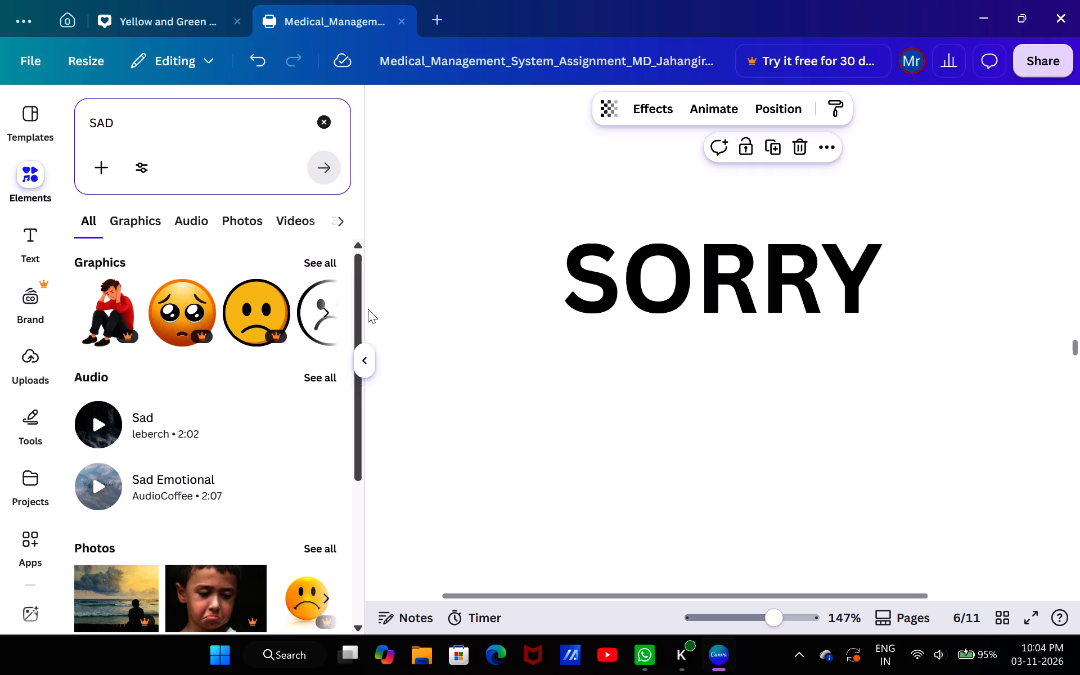
pyautogui.click(315, 373)
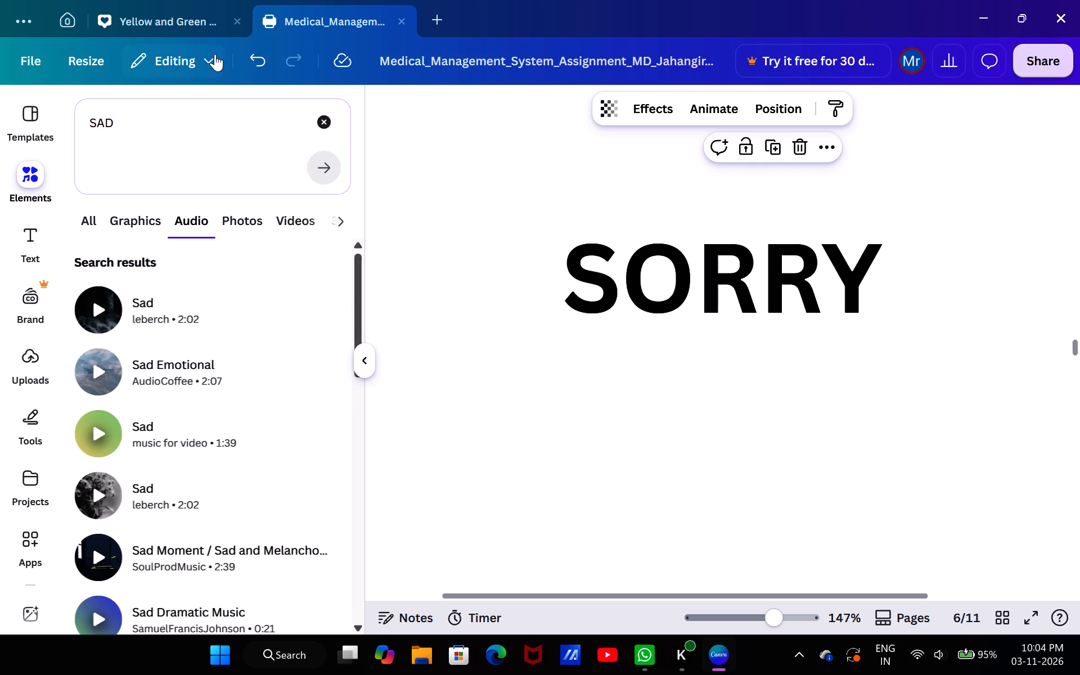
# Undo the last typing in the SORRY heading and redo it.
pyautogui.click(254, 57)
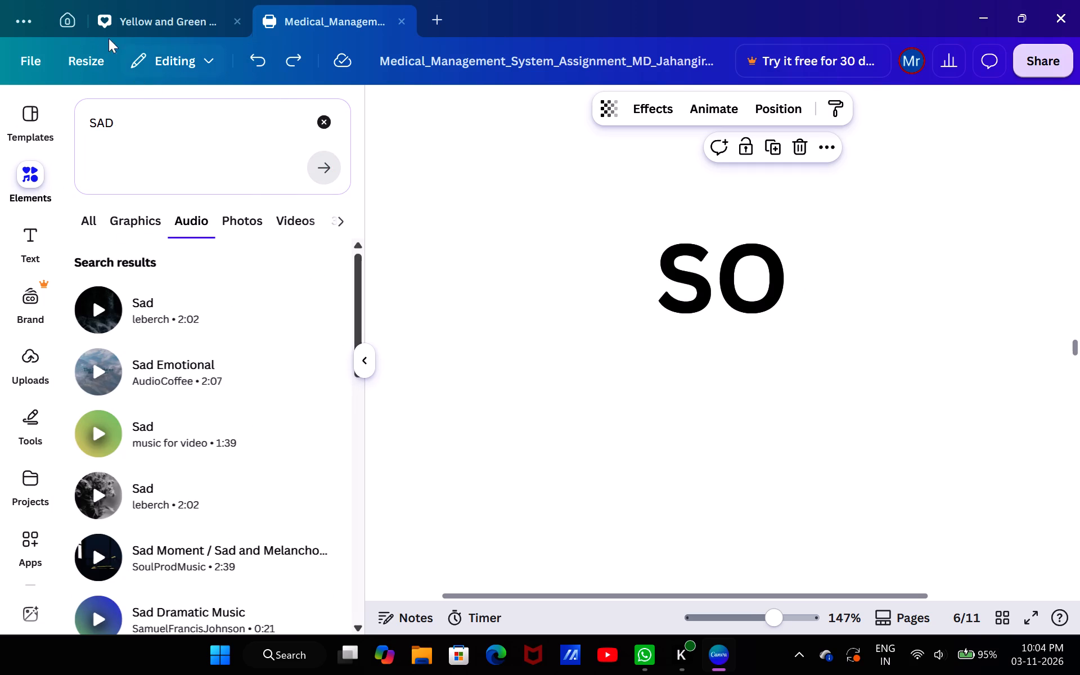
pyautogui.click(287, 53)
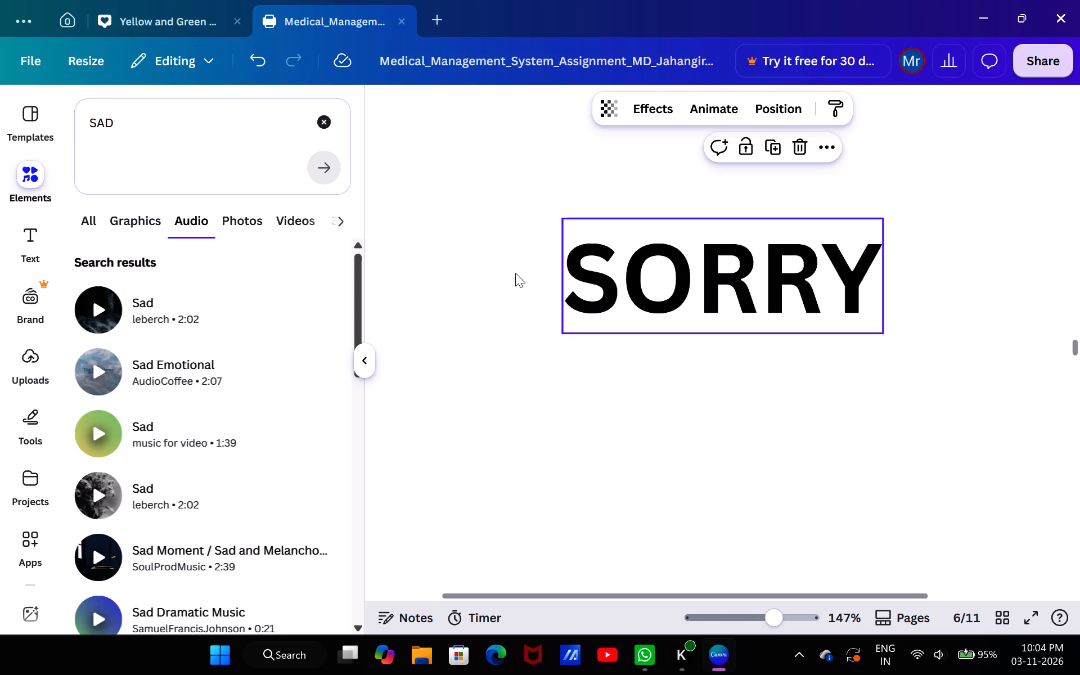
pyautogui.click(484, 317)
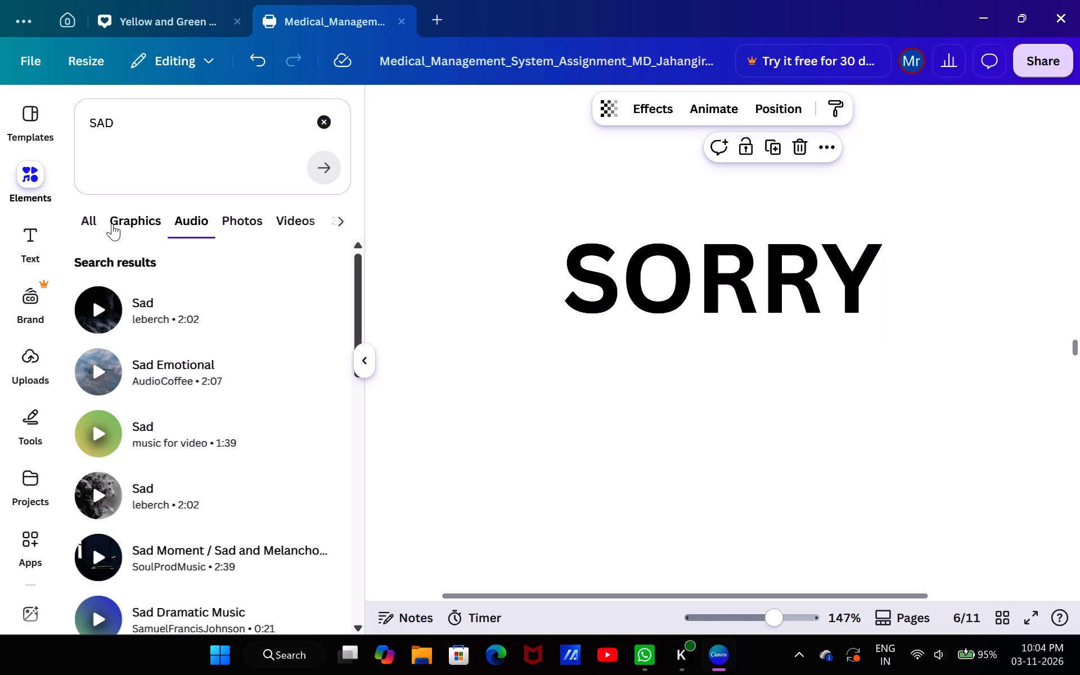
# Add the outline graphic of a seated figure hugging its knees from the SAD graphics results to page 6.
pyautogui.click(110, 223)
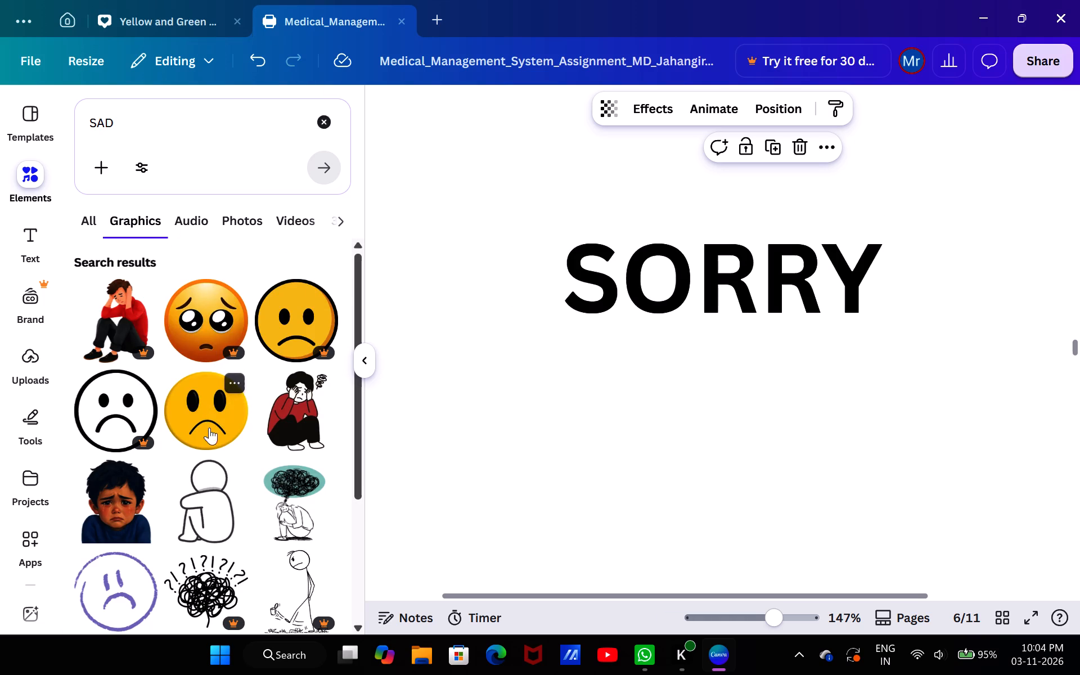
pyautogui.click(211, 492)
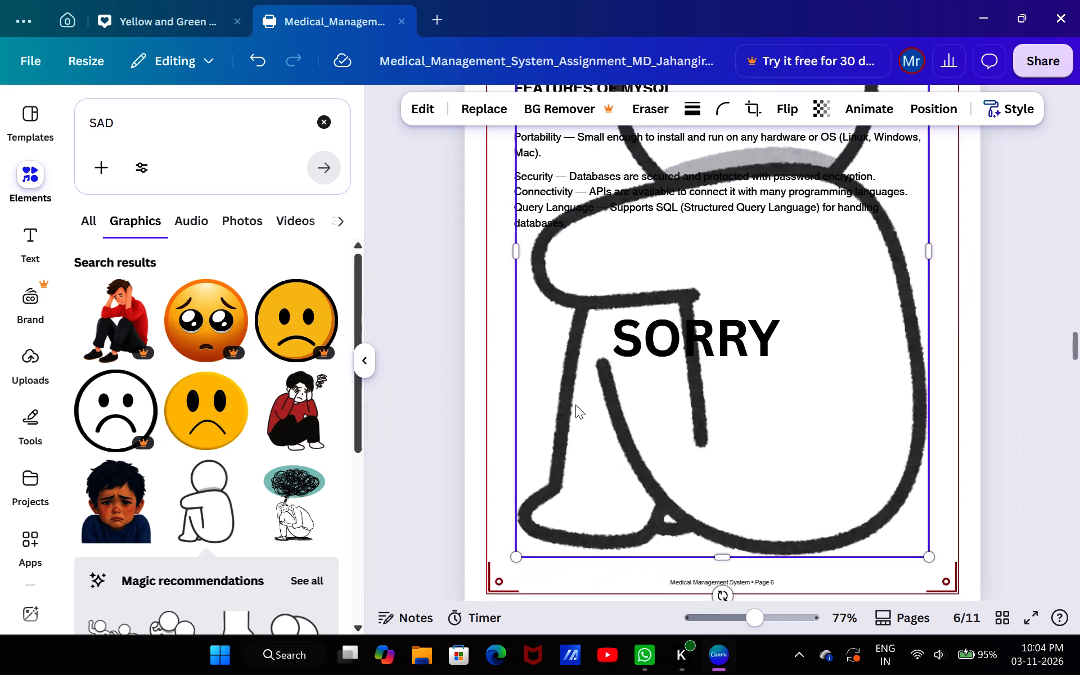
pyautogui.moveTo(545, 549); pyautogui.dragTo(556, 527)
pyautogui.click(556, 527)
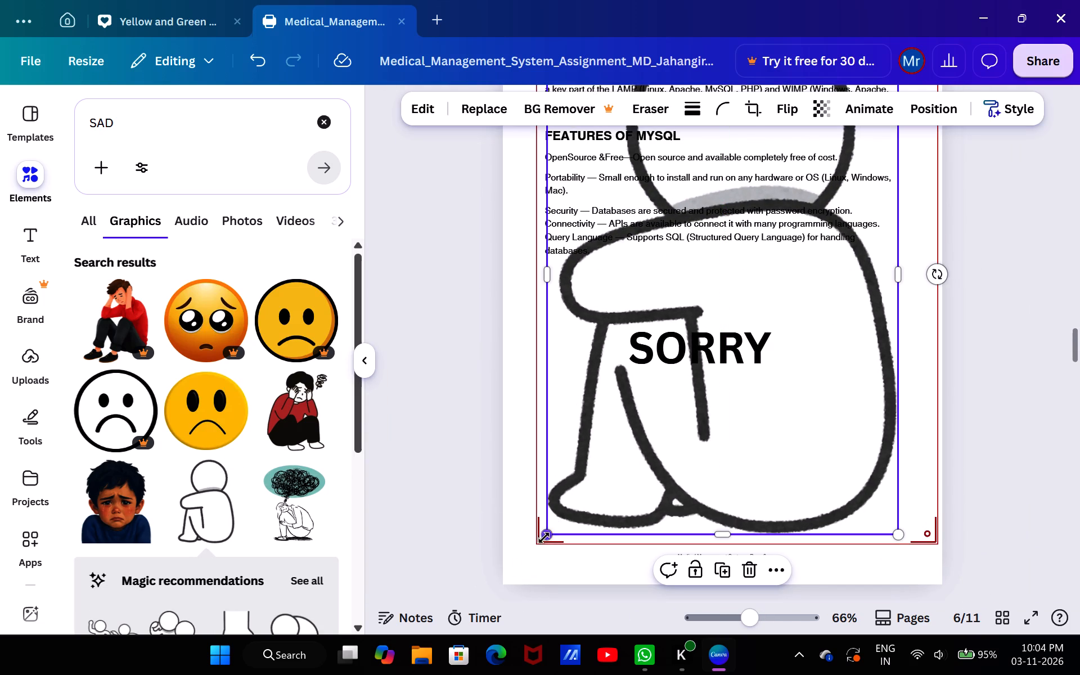
# Shift page 6's red border frame down and left, so its top edge sits just below the About MySQL title.
pyautogui.moveTo(541, 541); pyautogui.dragTo(506, 607)
pyautogui.click(573, 544)
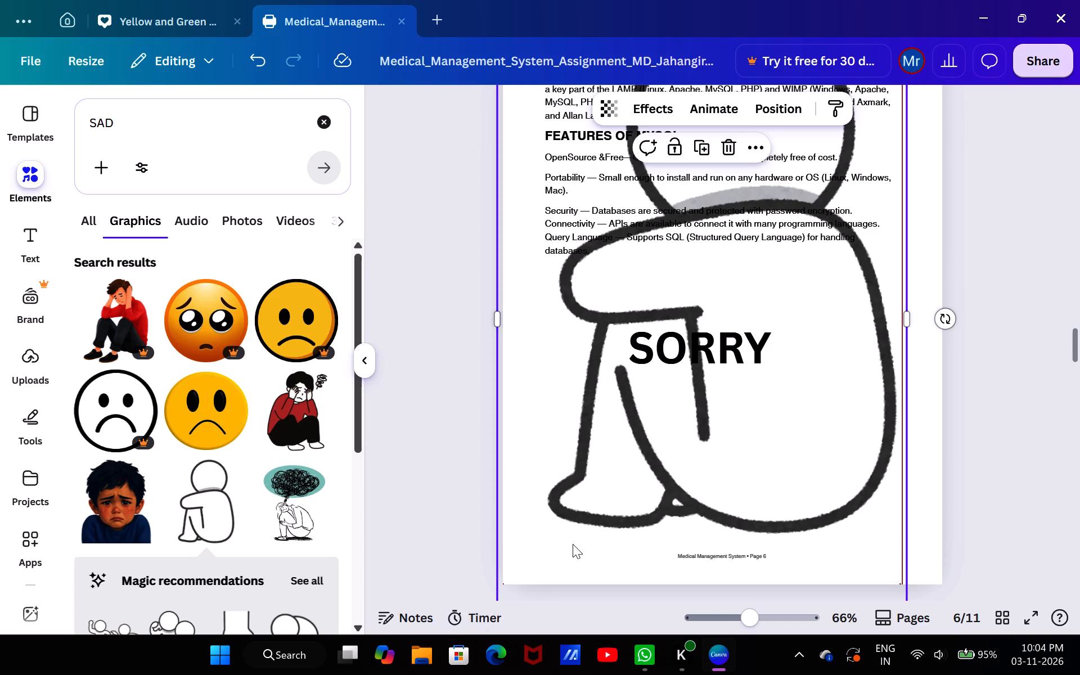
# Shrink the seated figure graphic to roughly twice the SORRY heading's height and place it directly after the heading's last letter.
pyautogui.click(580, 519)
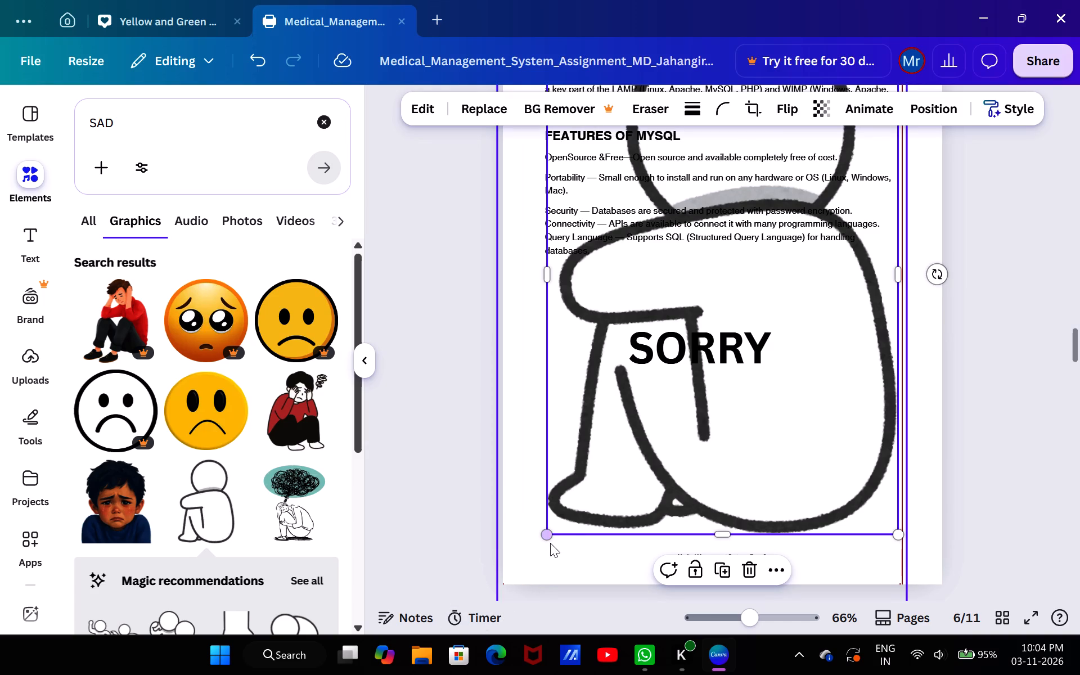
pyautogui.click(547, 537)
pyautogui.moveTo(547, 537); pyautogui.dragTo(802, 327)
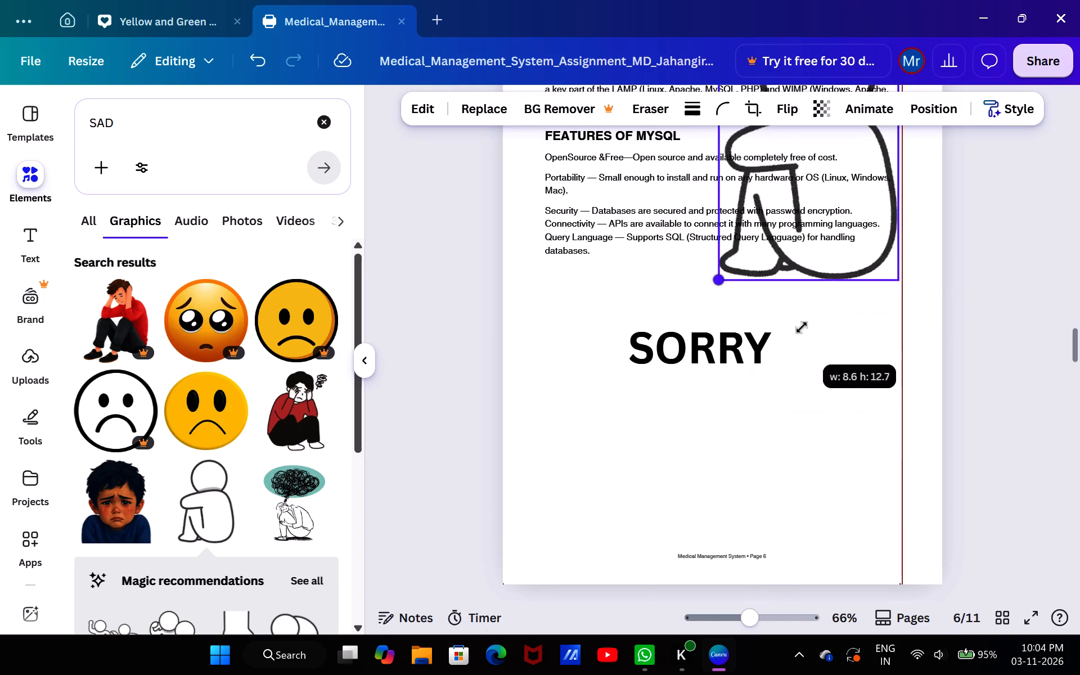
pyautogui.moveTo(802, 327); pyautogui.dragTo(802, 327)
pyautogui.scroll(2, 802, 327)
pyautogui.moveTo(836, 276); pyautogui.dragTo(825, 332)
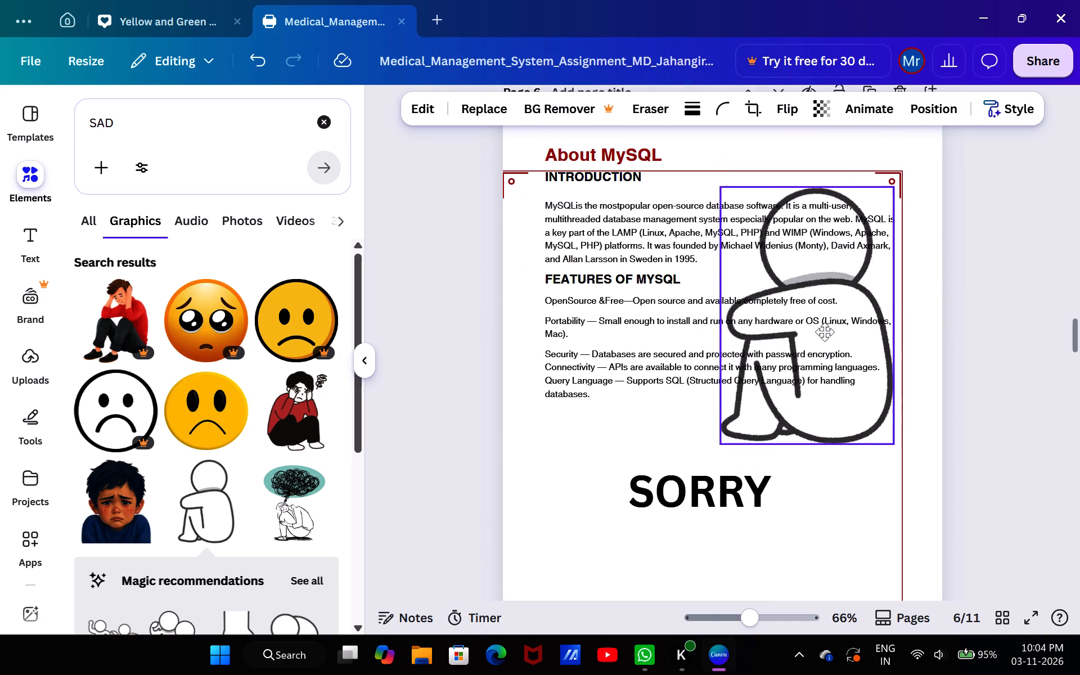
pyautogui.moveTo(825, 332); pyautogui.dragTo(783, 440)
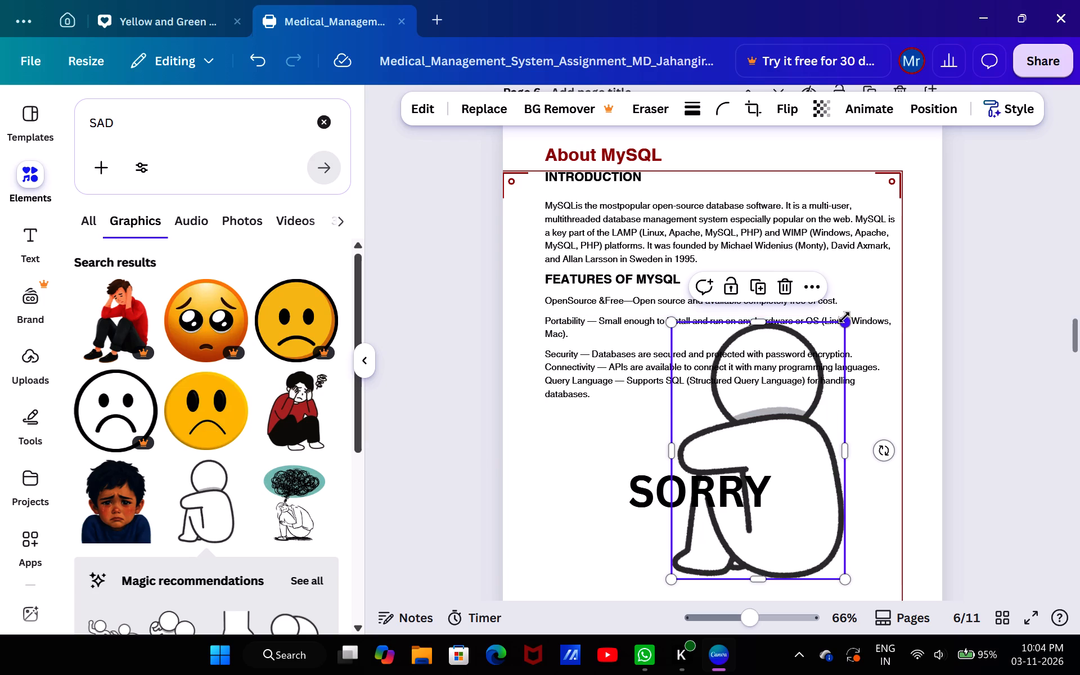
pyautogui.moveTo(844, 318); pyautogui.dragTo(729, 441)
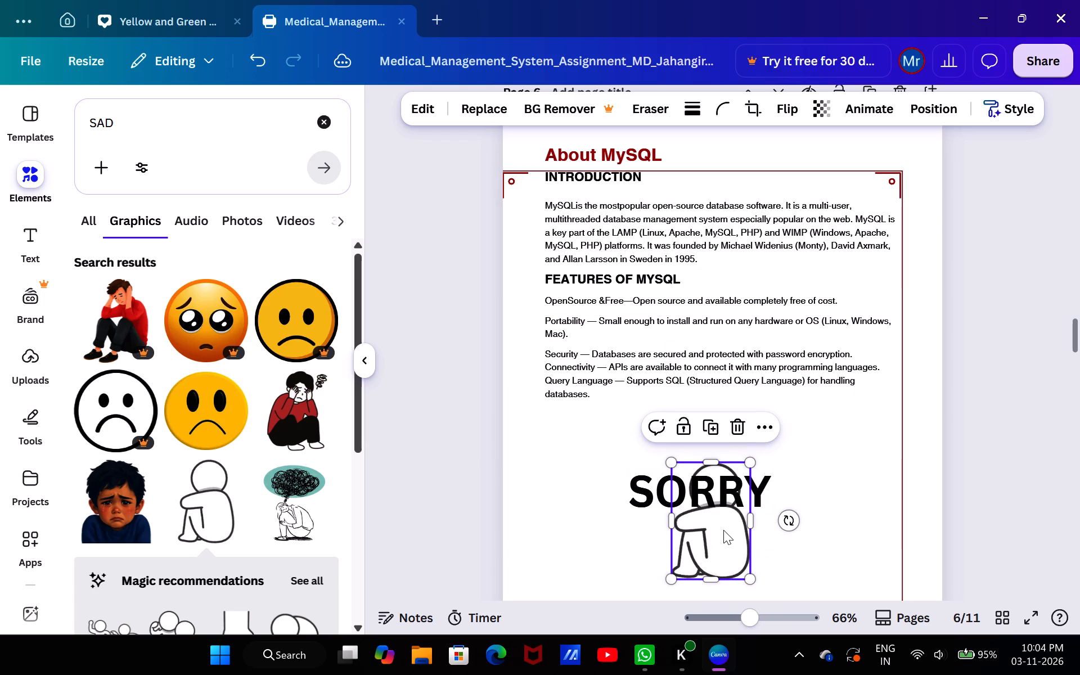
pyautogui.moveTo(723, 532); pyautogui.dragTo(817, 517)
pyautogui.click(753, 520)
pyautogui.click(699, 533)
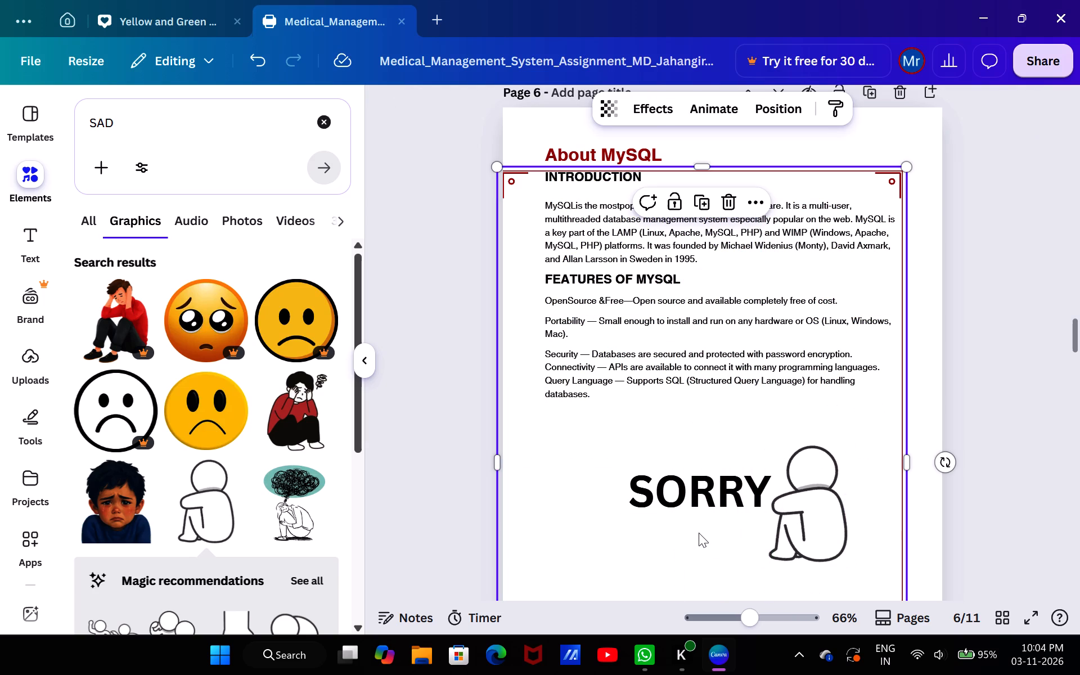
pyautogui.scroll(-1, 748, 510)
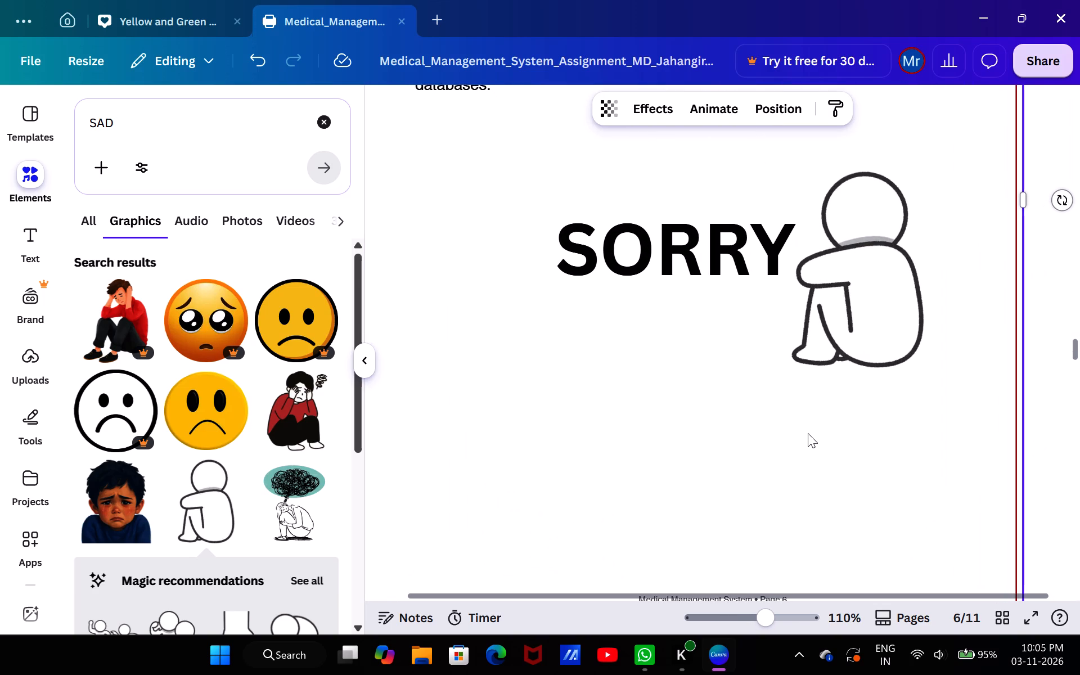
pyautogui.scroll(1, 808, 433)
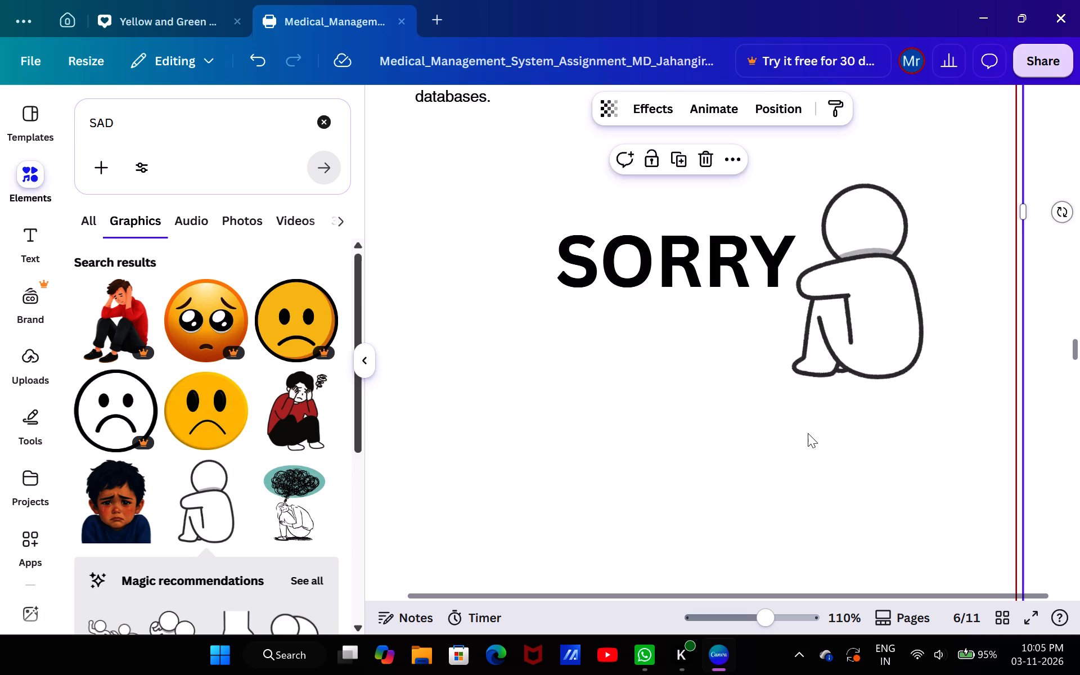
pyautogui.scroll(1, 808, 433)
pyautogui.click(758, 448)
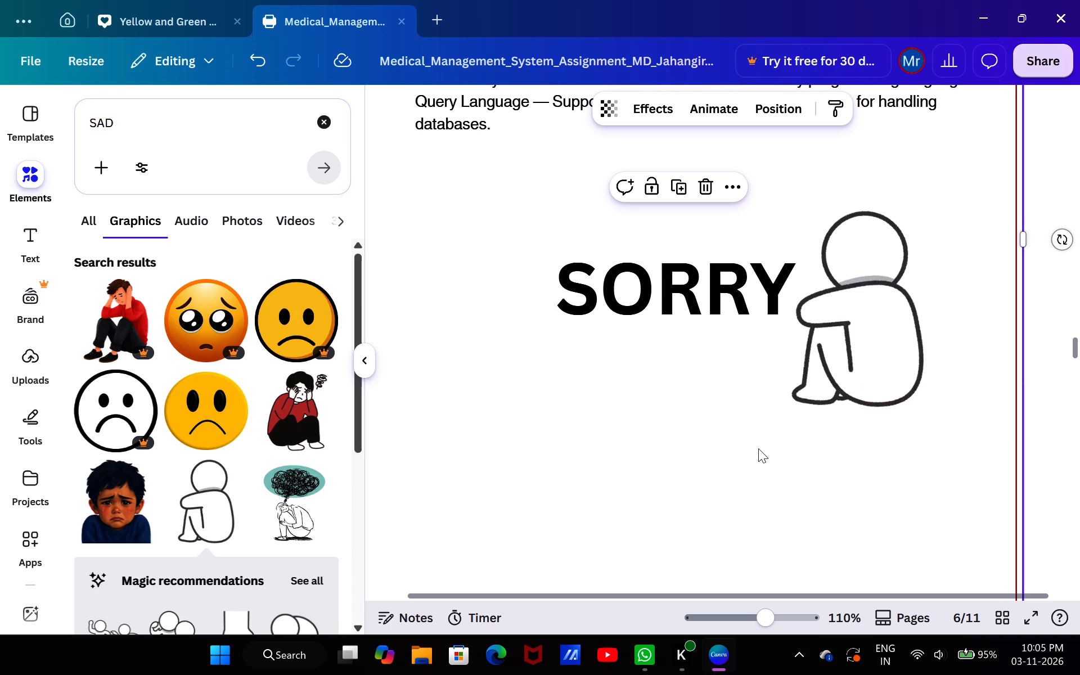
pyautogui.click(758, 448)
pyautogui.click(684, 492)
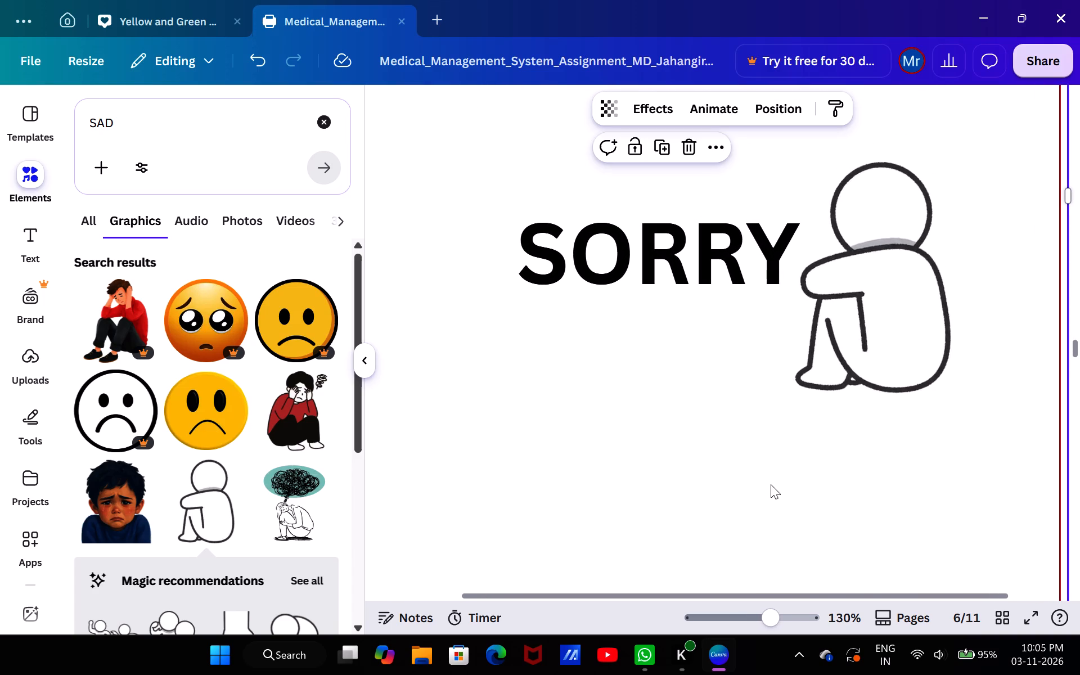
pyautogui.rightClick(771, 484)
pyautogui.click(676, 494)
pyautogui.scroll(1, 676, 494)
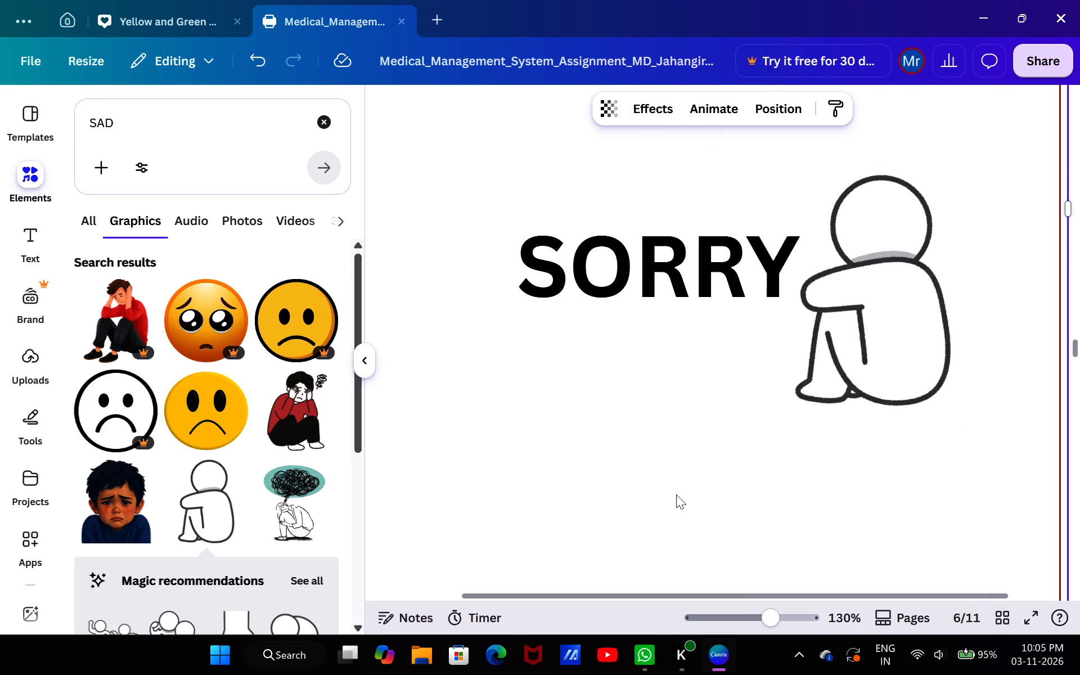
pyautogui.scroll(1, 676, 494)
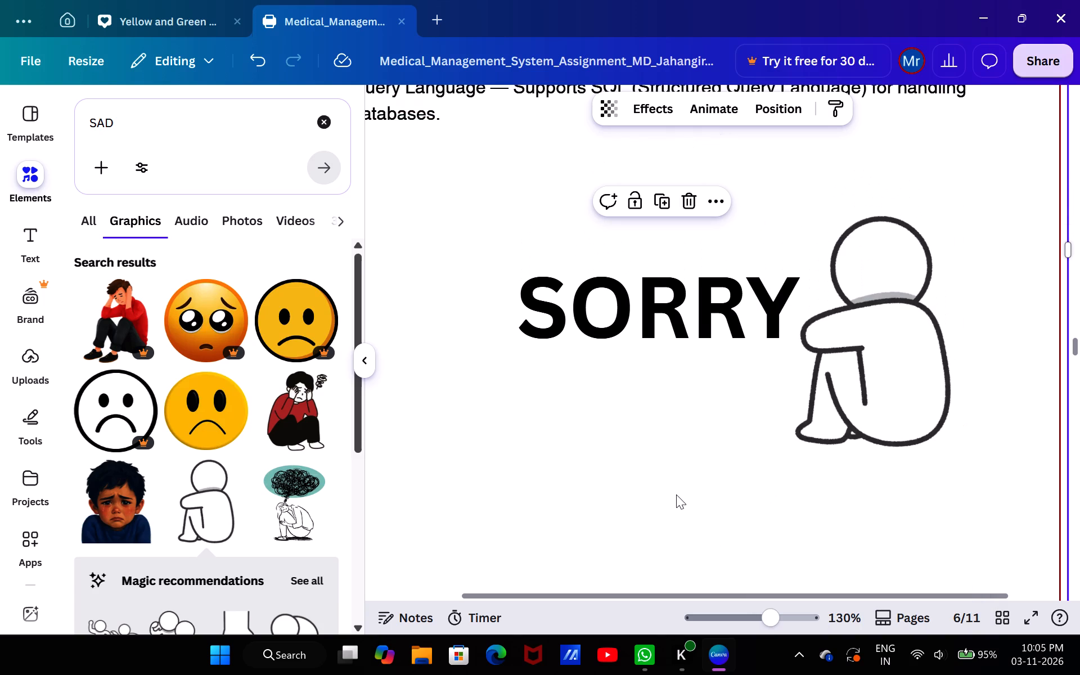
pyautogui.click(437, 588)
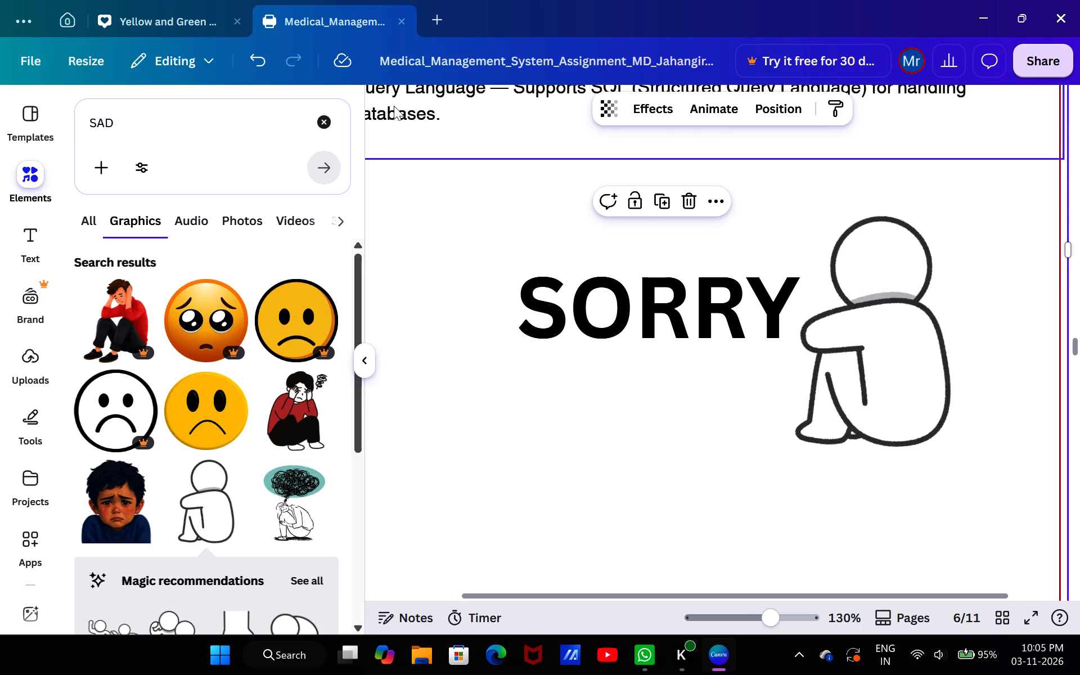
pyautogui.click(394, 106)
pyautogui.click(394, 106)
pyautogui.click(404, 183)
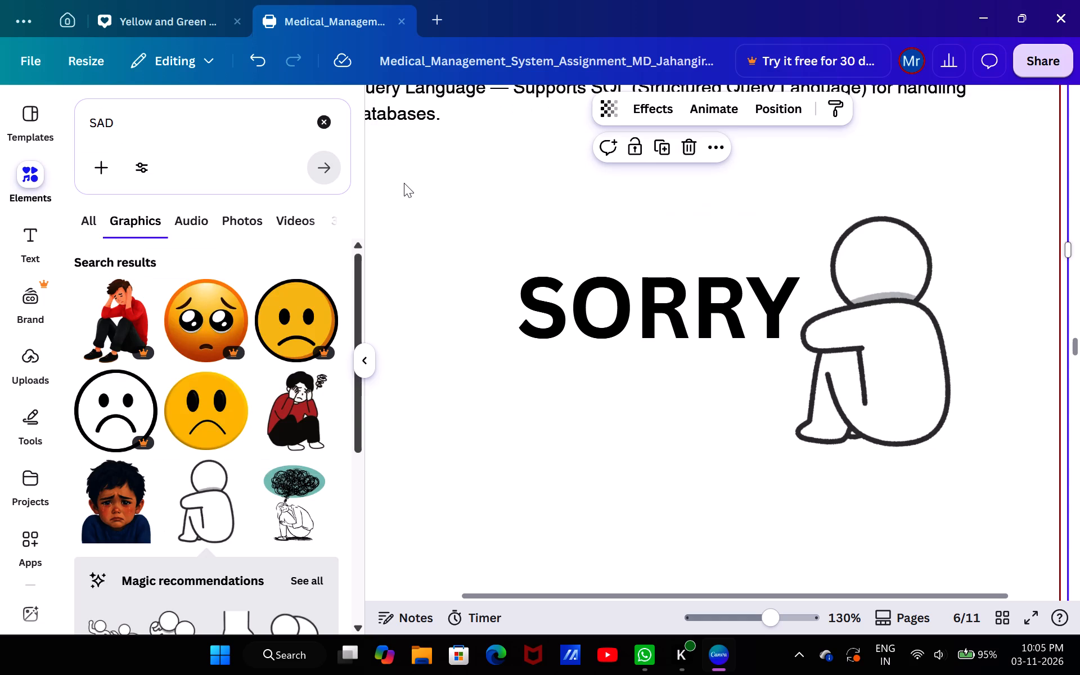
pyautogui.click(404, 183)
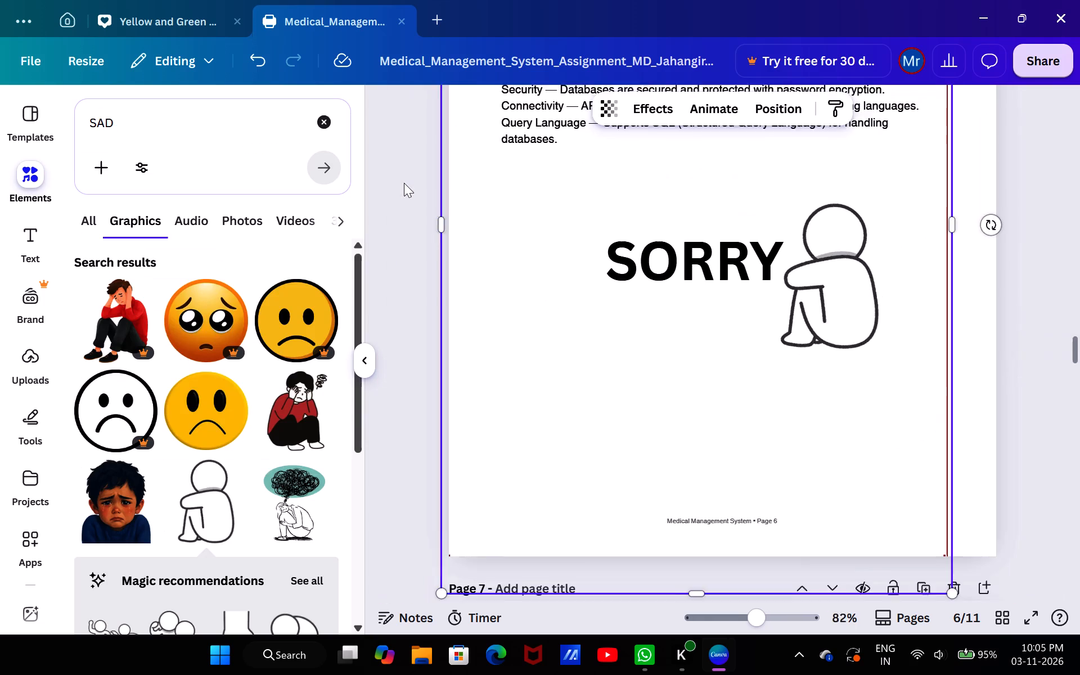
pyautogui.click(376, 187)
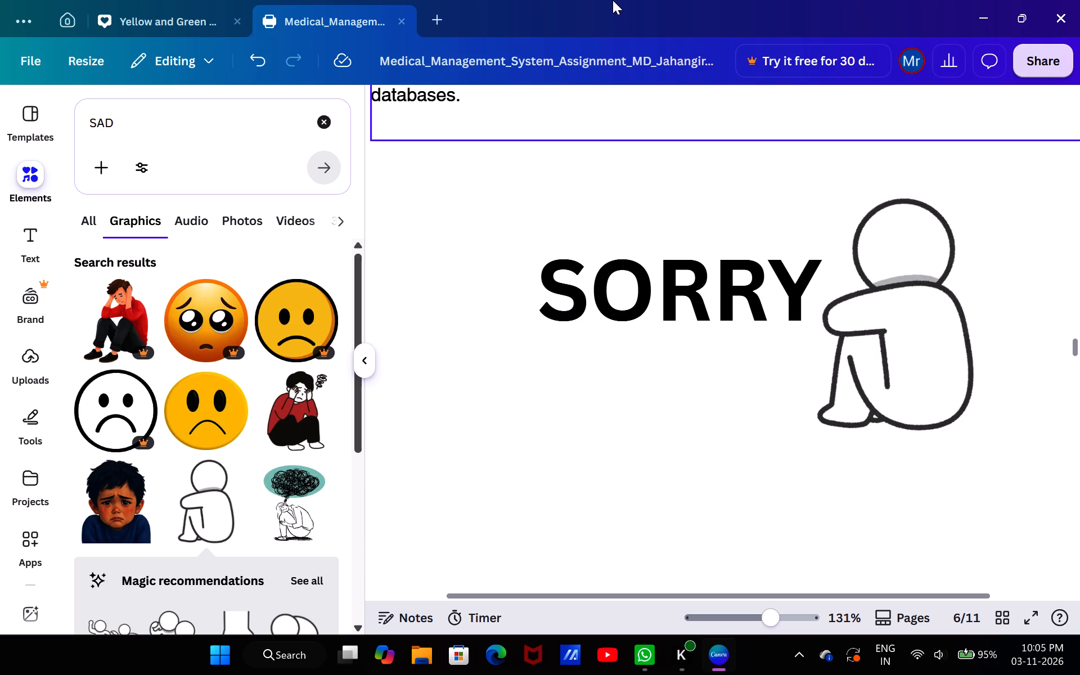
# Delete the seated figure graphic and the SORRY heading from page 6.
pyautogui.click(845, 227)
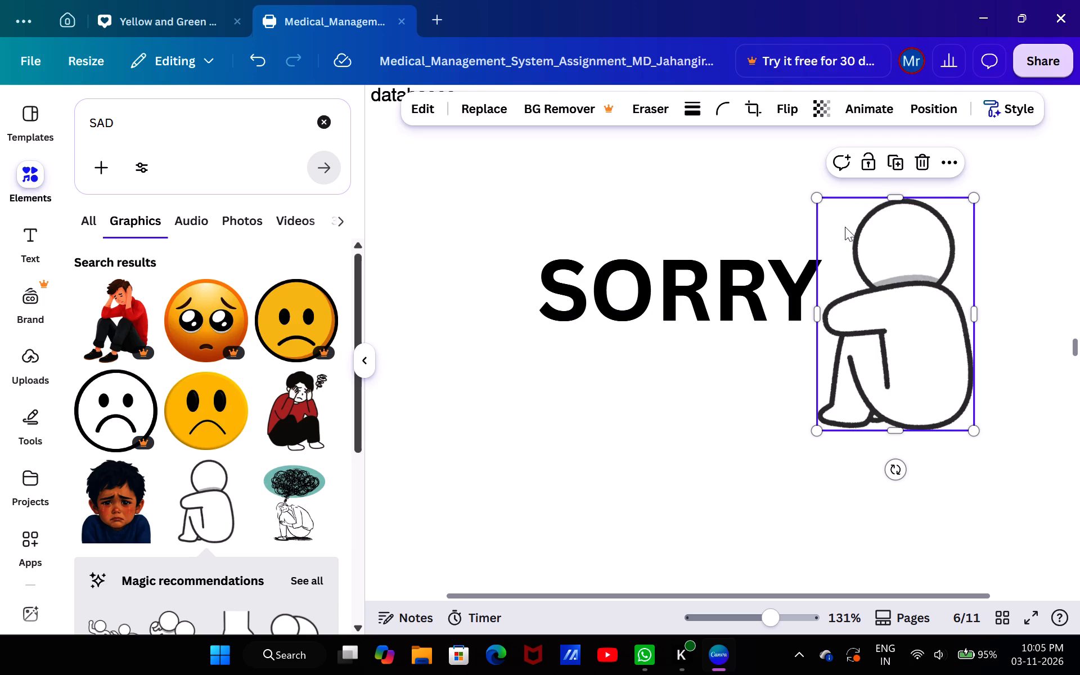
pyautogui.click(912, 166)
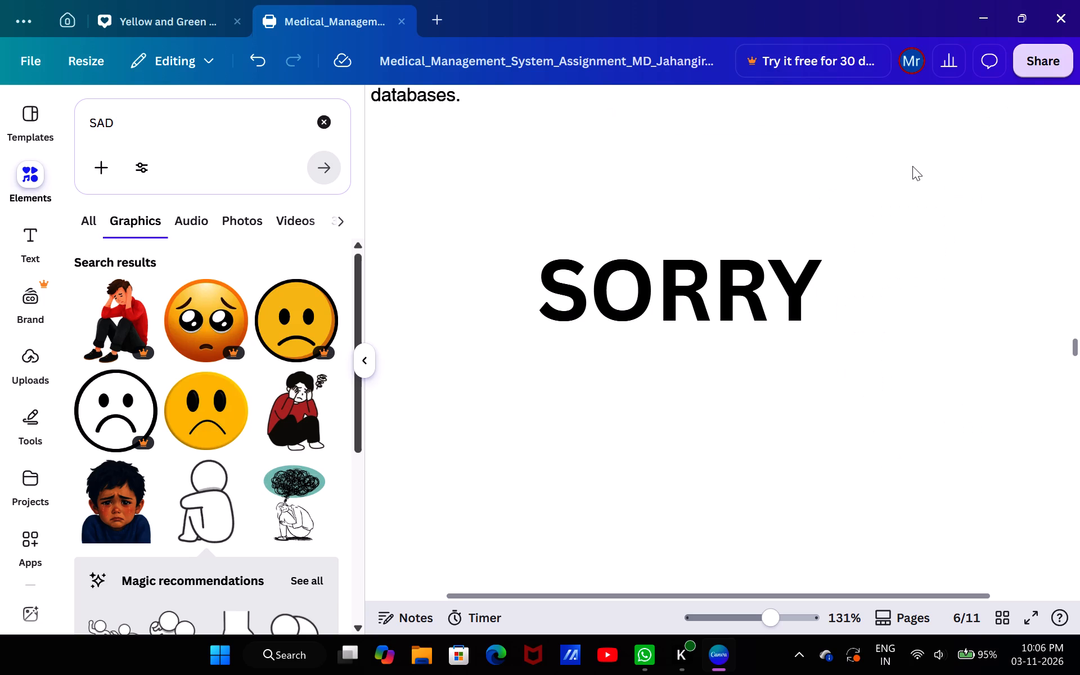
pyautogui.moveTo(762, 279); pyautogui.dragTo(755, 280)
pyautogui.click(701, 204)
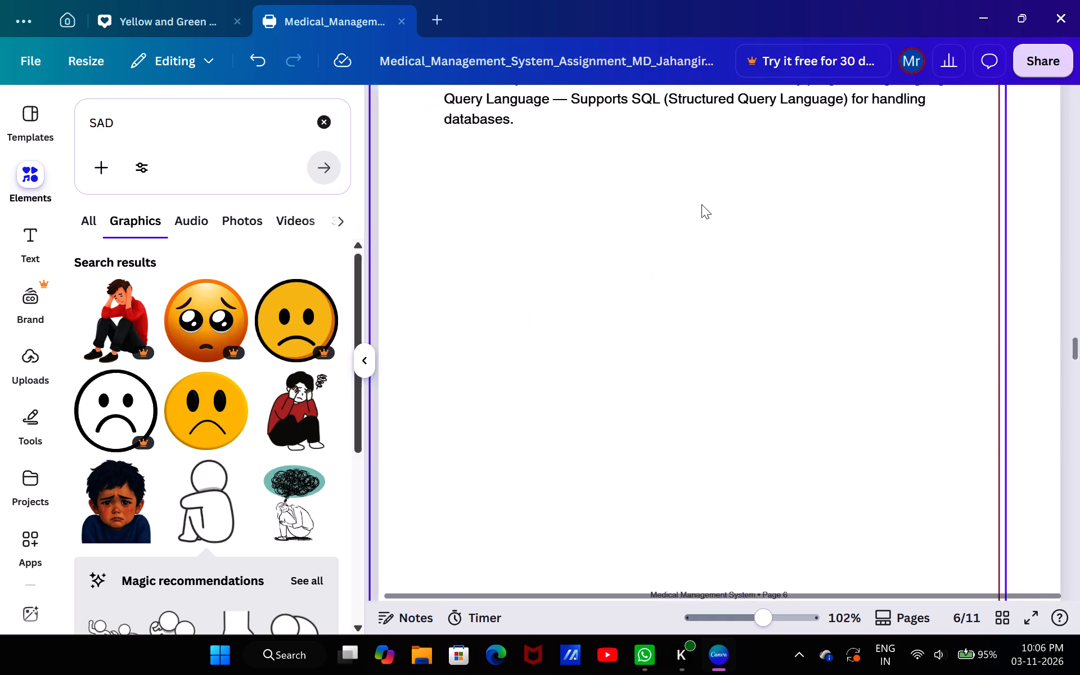
# On the Table of Contents page, shift the lower REQUIREMENTS (HARDWARE & SOFTWARE) line right and slightly up, fully onto the page beneath its twin.
pyautogui.scroll(5, 701, 204)
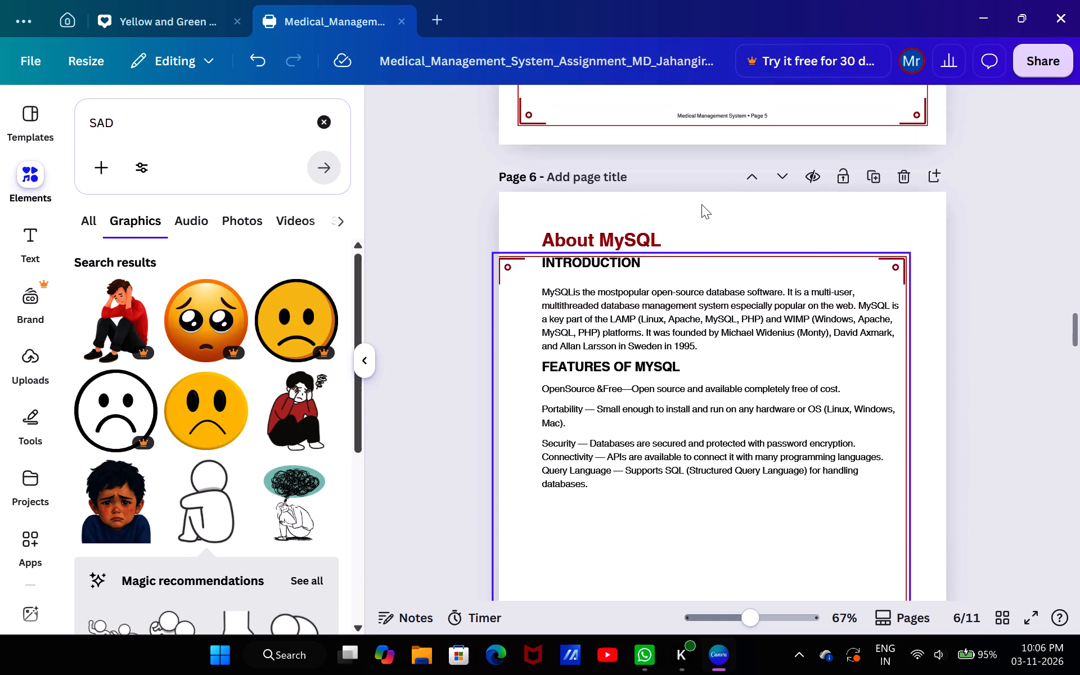
pyautogui.scroll(5, 701, 204)
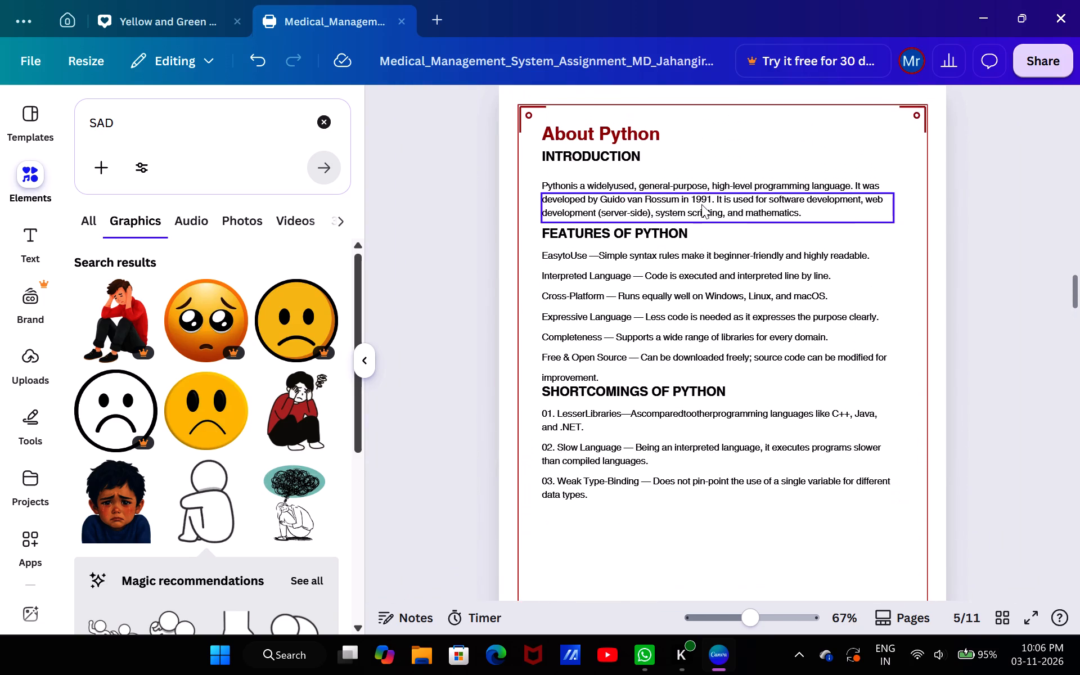
pyautogui.scroll(5, 701, 204)
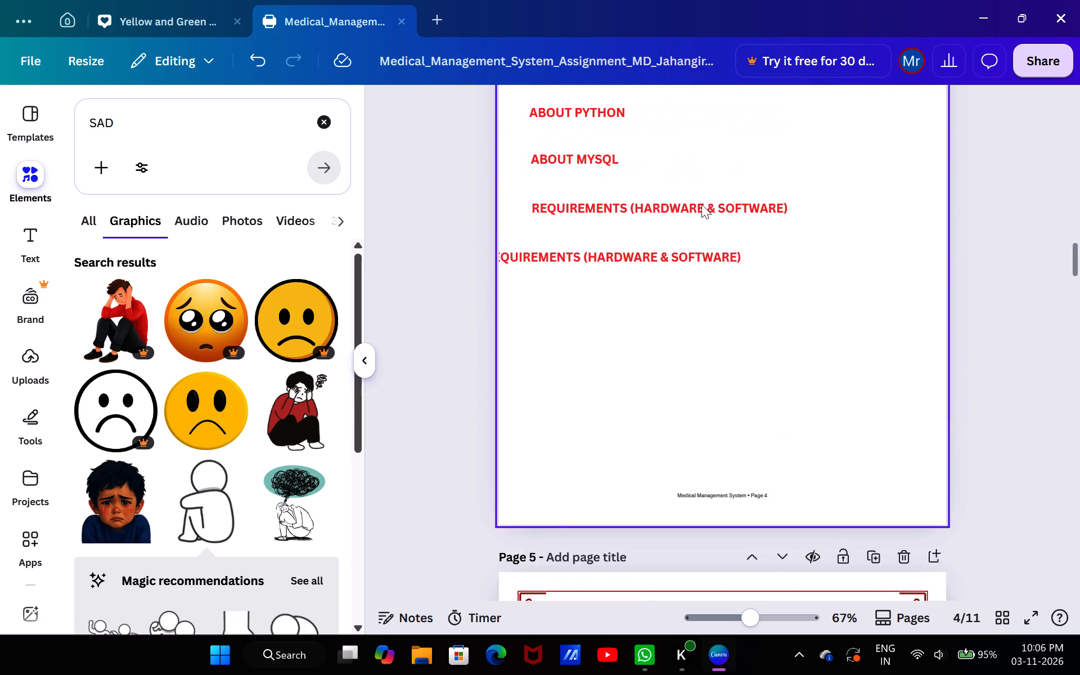
pyautogui.scroll(4, 701, 204)
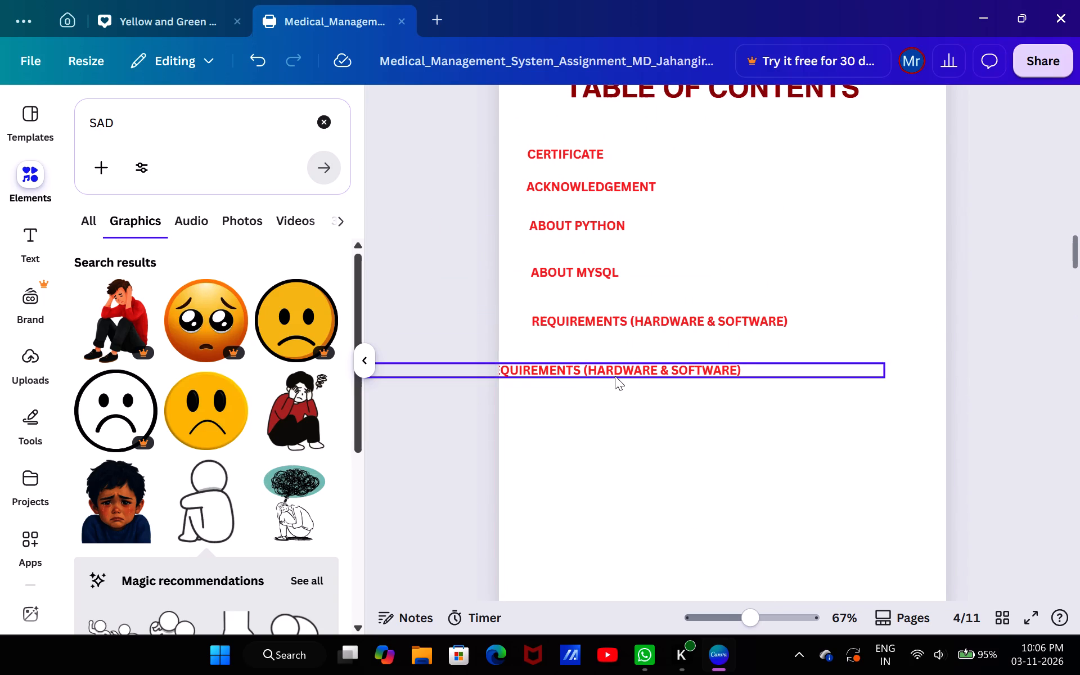
pyautogui.moveTo(615, 376); pyautogui.dragTo(650, 373)
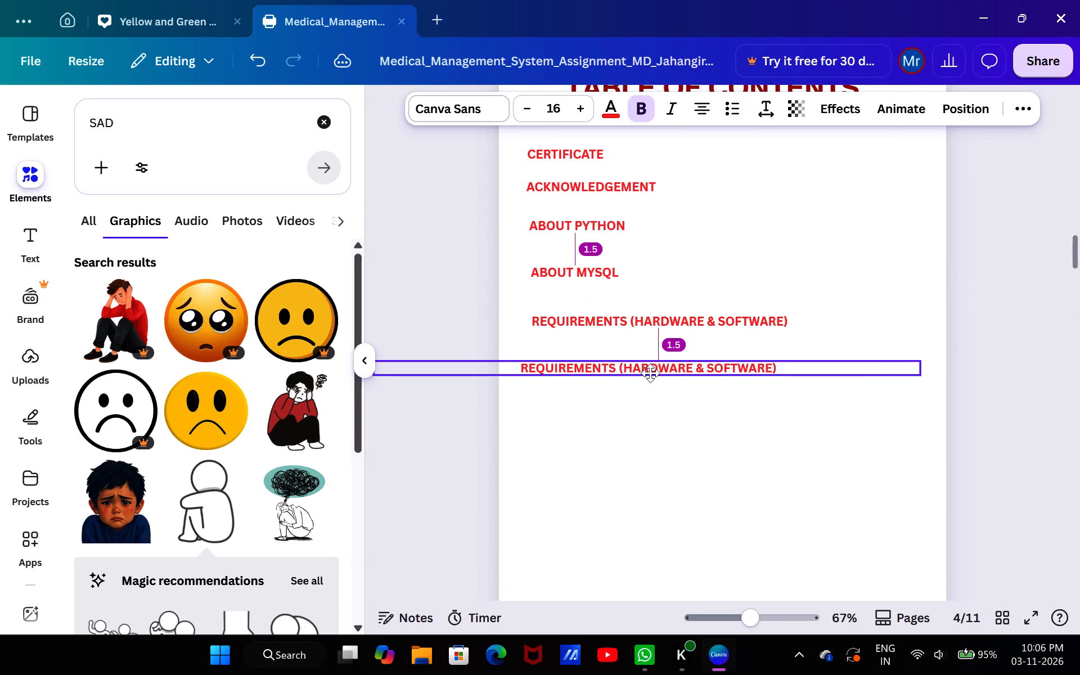
pyautogui.moveTo(650, 373); pyautogui.dragTo(650, 371)
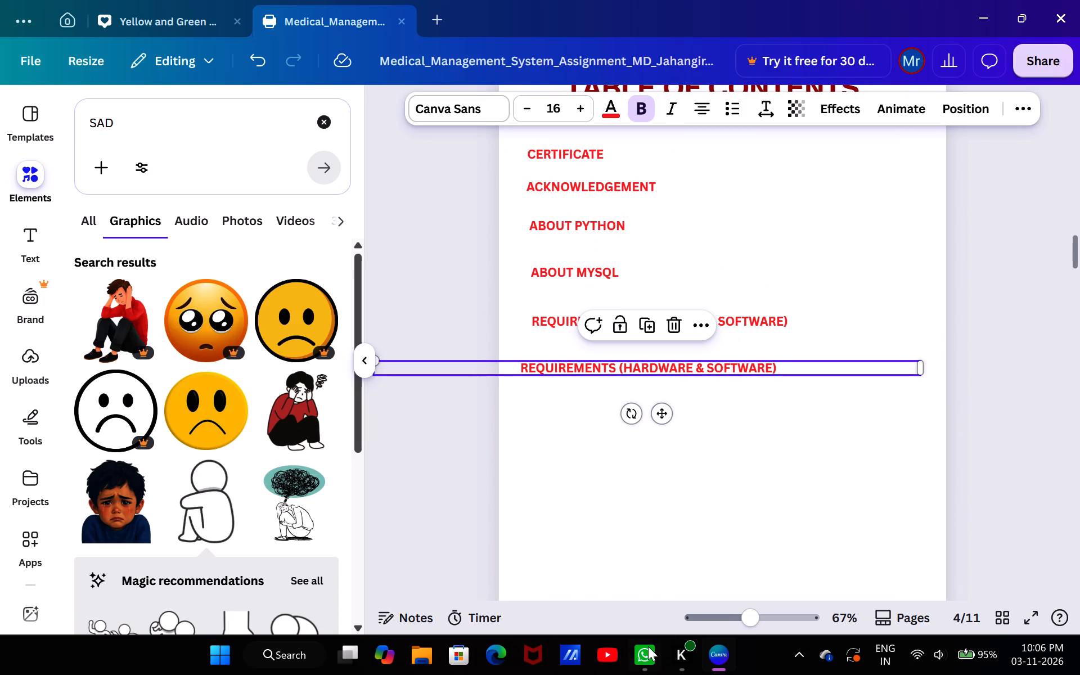
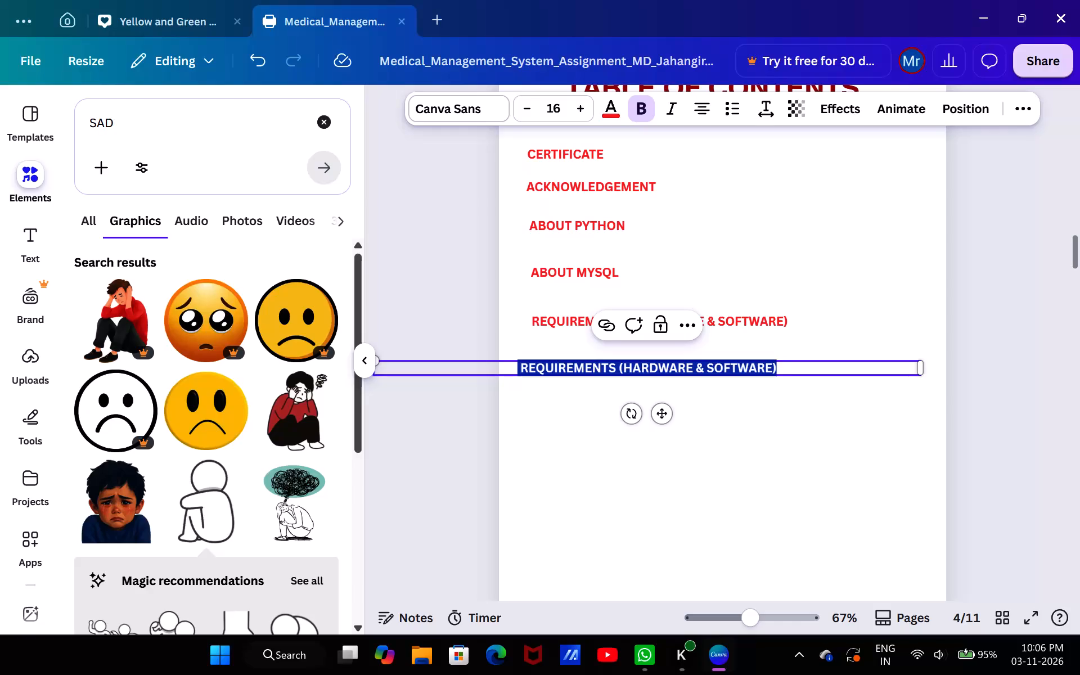
# Replace the duplicated requirements entry's text with CODING & IMPLEMENTATION, dropping the pasted 06, and left-align it below the REQUIREMENTS entry.
pyautogui.hotkey('ctrl', 'v')
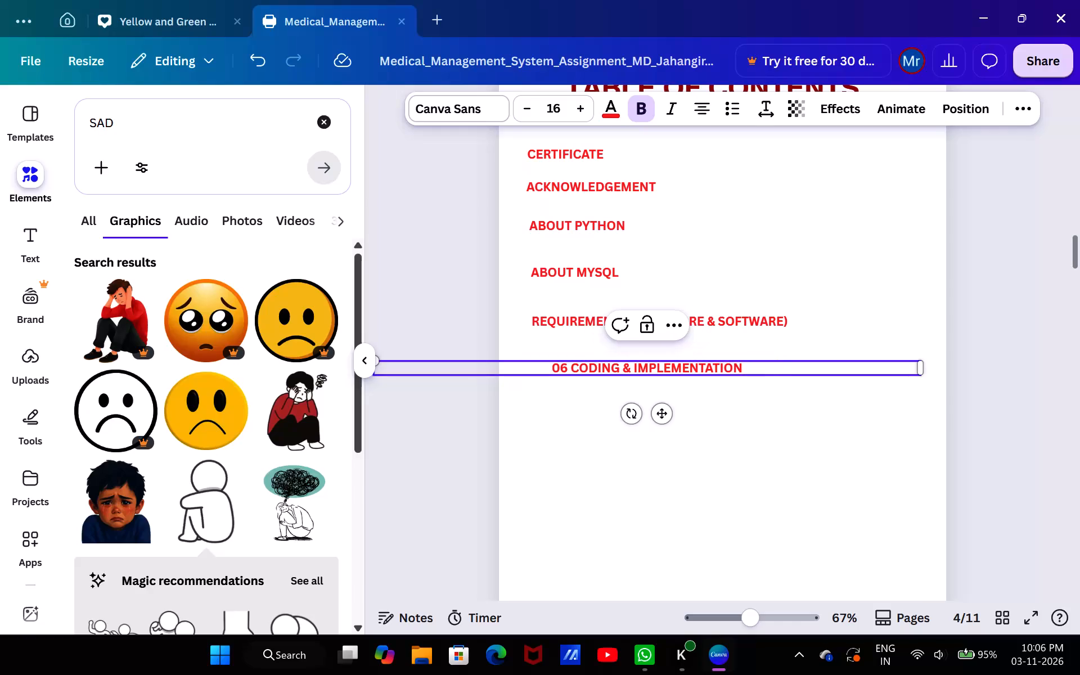
pyautogui.click(567, 371)
pyautogui.press('BackSpace')
pyautogui.press('BackSpace')
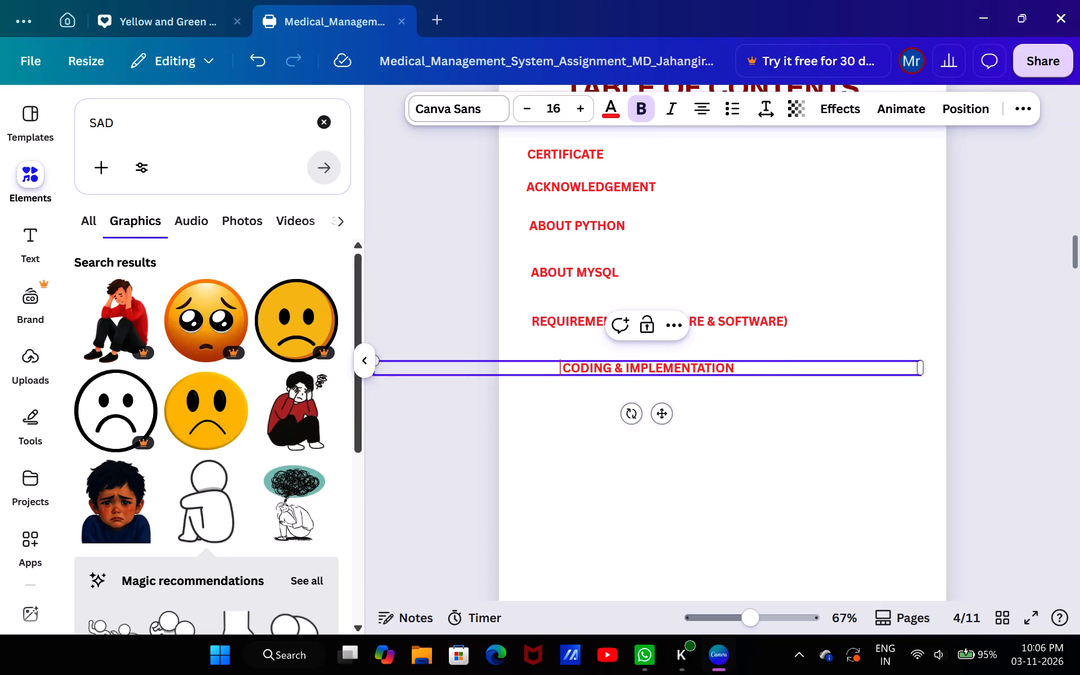
pyautogui.moveTo(659, 413); pyautogui.dragTo(634, 411)
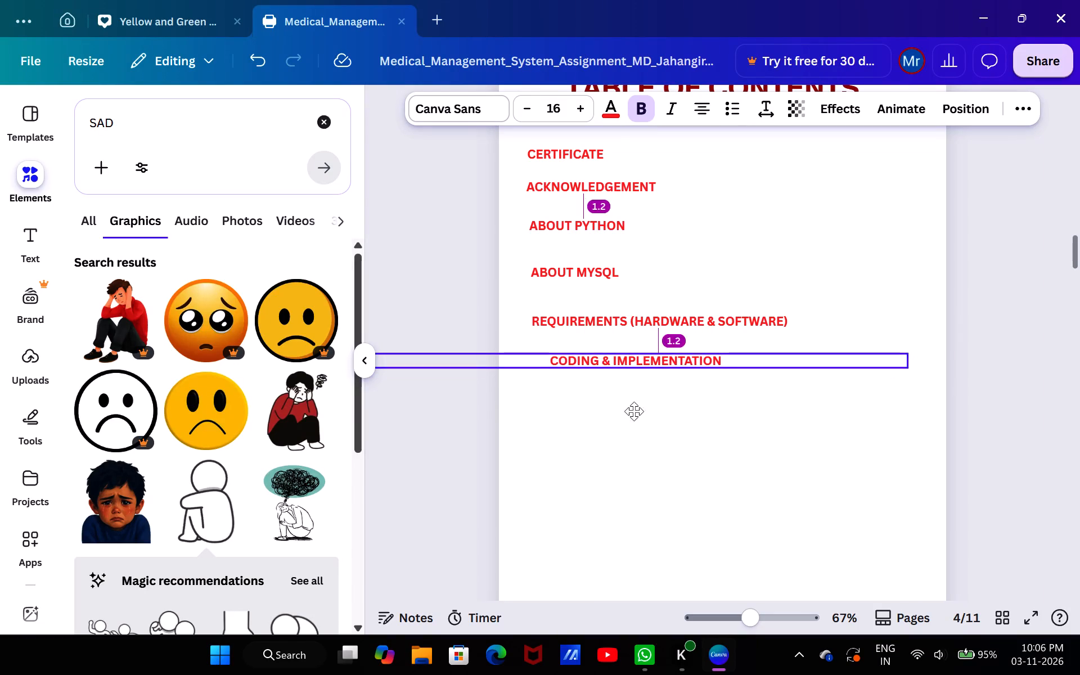
pyautogui.moveTo(634, 411); pyautogui.dragTo(630, 416)
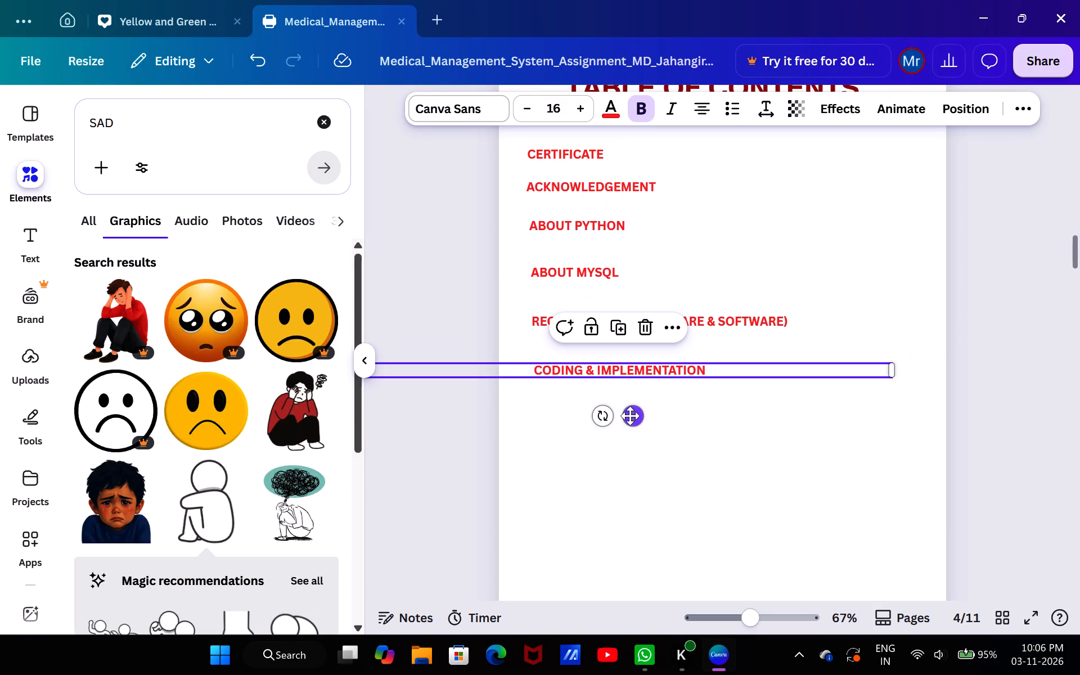
# Duplicate the CODING & IMPLEMENTATION entry on page 4 for another Table of Contents line.
pyautogui.click(622, 317)
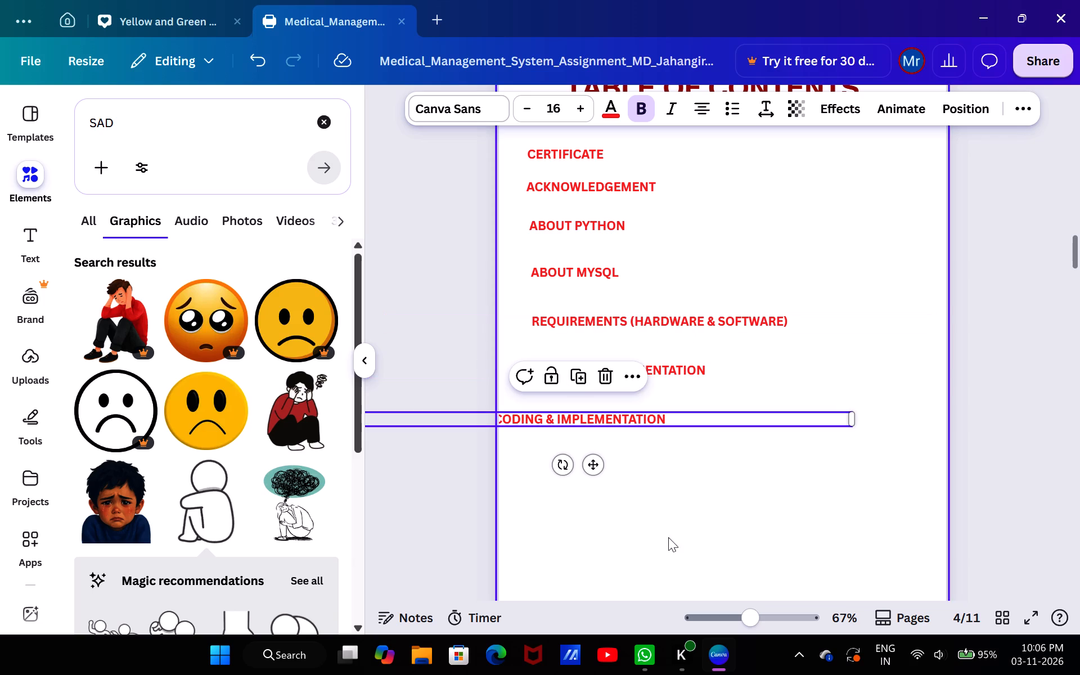
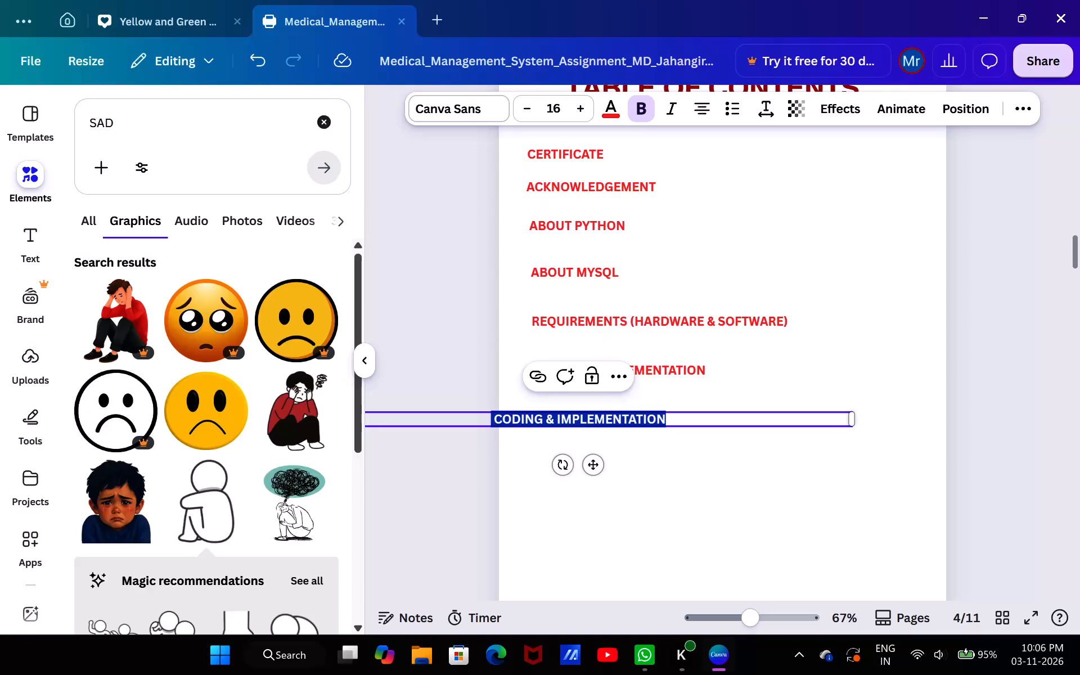
# Replace the lower duplicate CODING & IMPLEMENTATION entry on page 4 with the copied BIBLIOGRAPHY text, without its 07 number.
pyautogui.hotkey('ctrl', 'v')
pyautogui.click(538, 417)
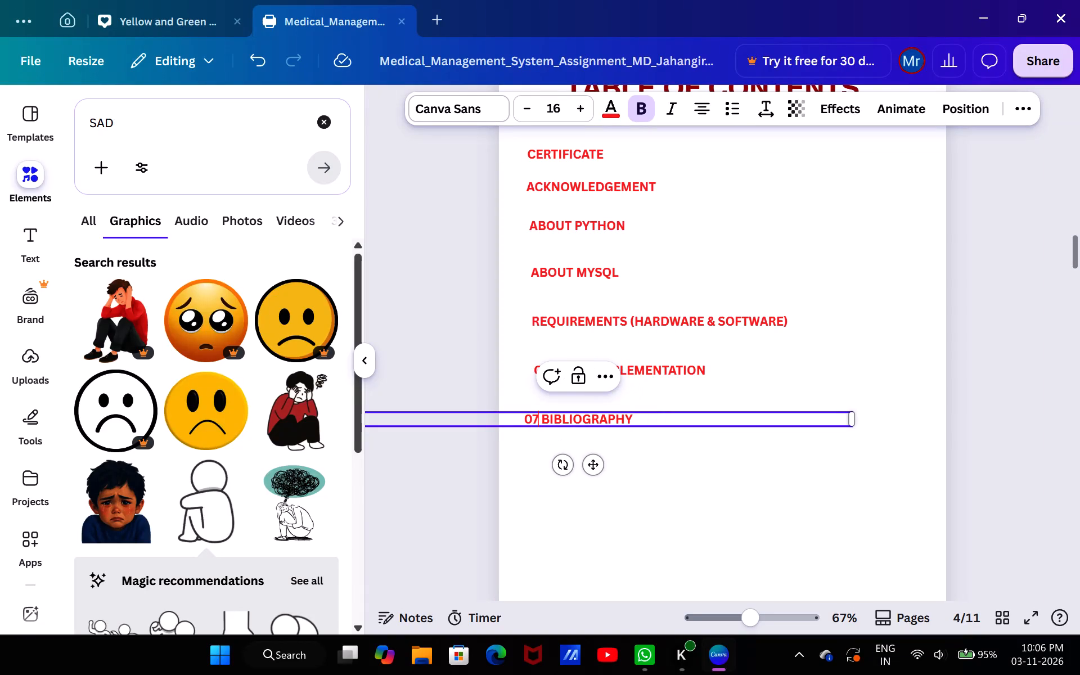
pyautogui.press('BackSpace')
pyautogui.press('BackSpace')
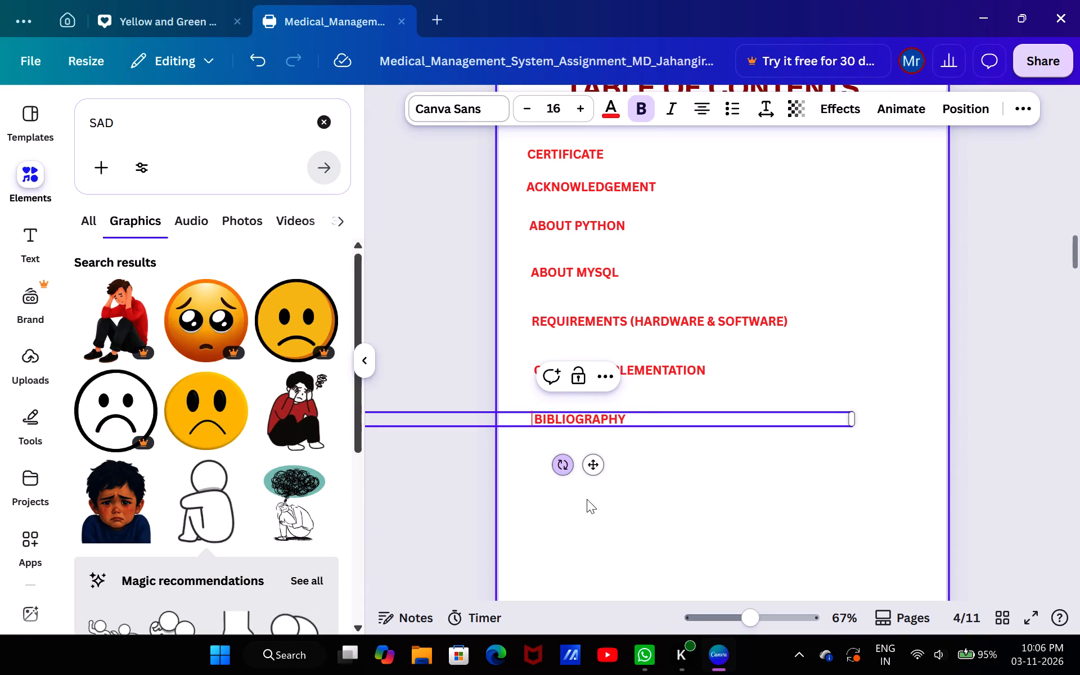
pyautogui.click(611, 518)
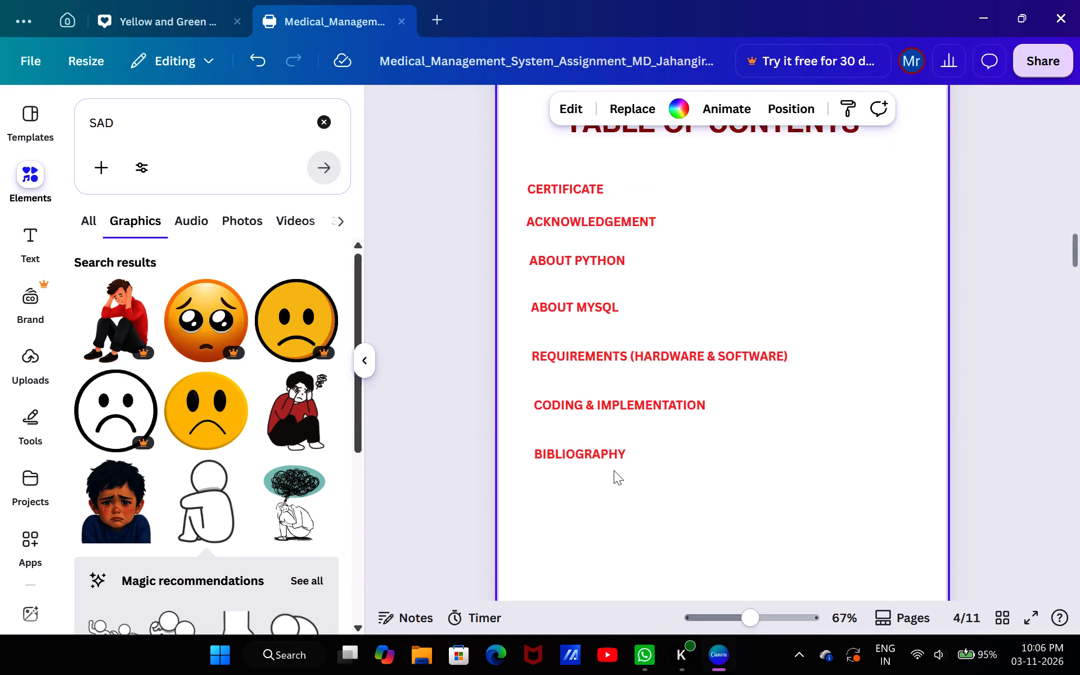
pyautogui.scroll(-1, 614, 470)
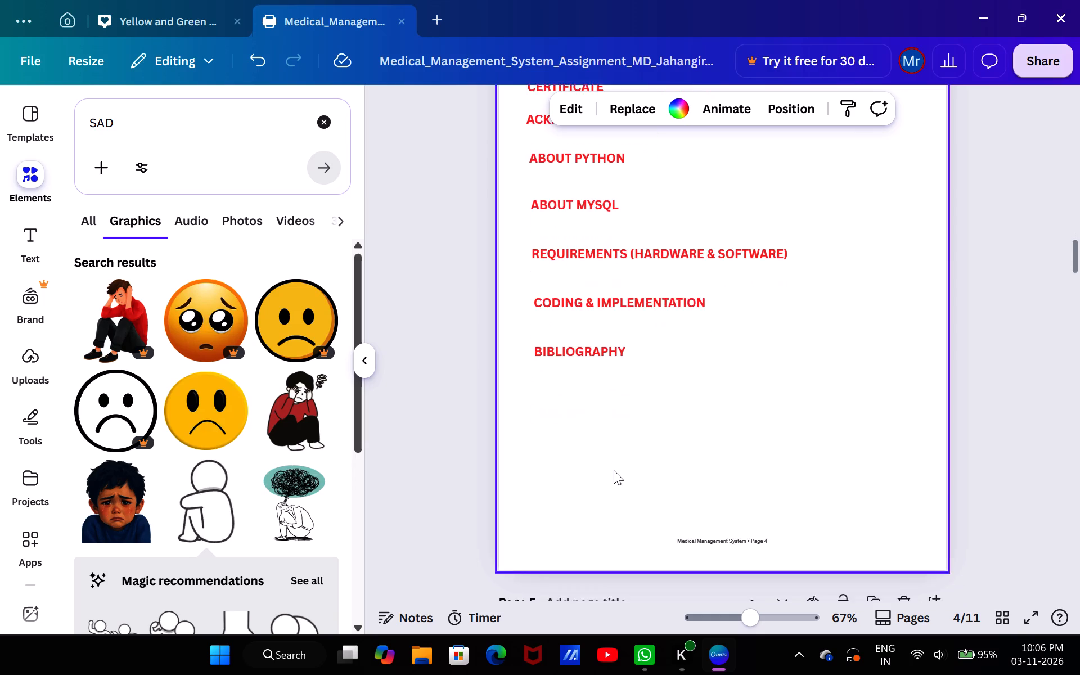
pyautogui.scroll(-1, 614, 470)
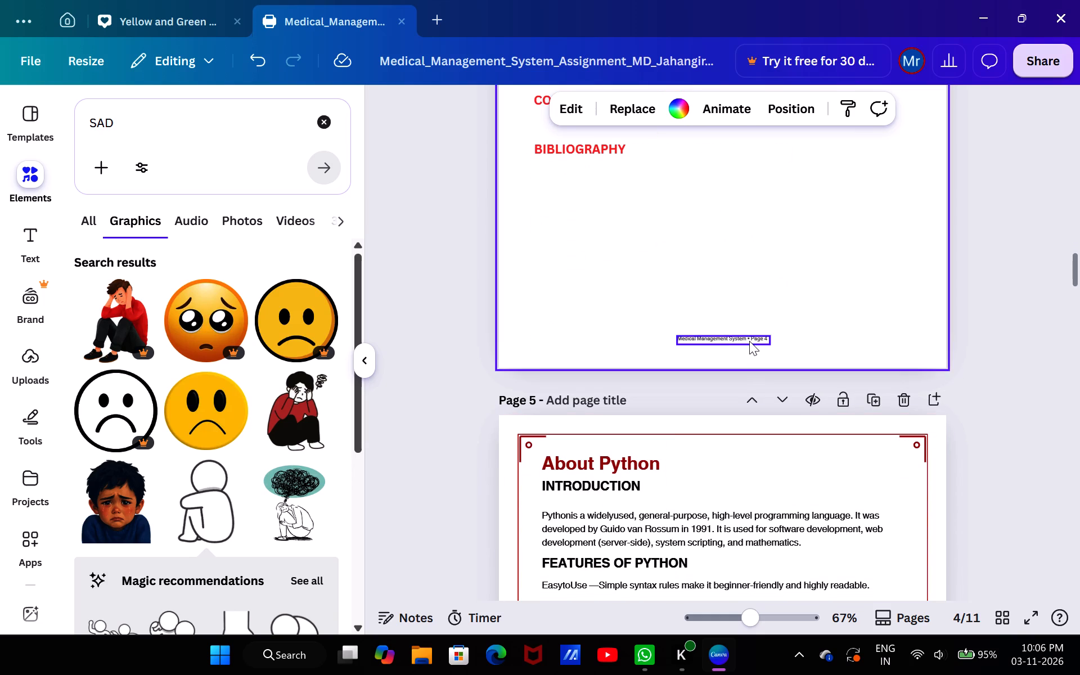
# Delete the small Medical Management System footer text from the bottom of page 4.
pyautogui.click(749, 341)
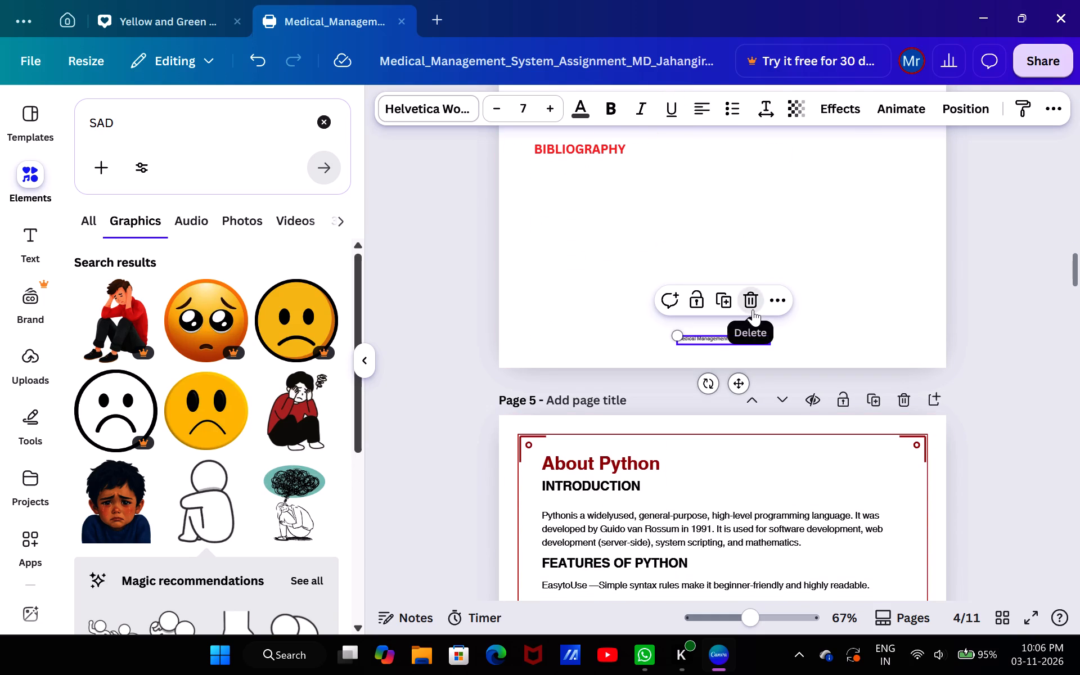
pyautogui.click(753, 309)
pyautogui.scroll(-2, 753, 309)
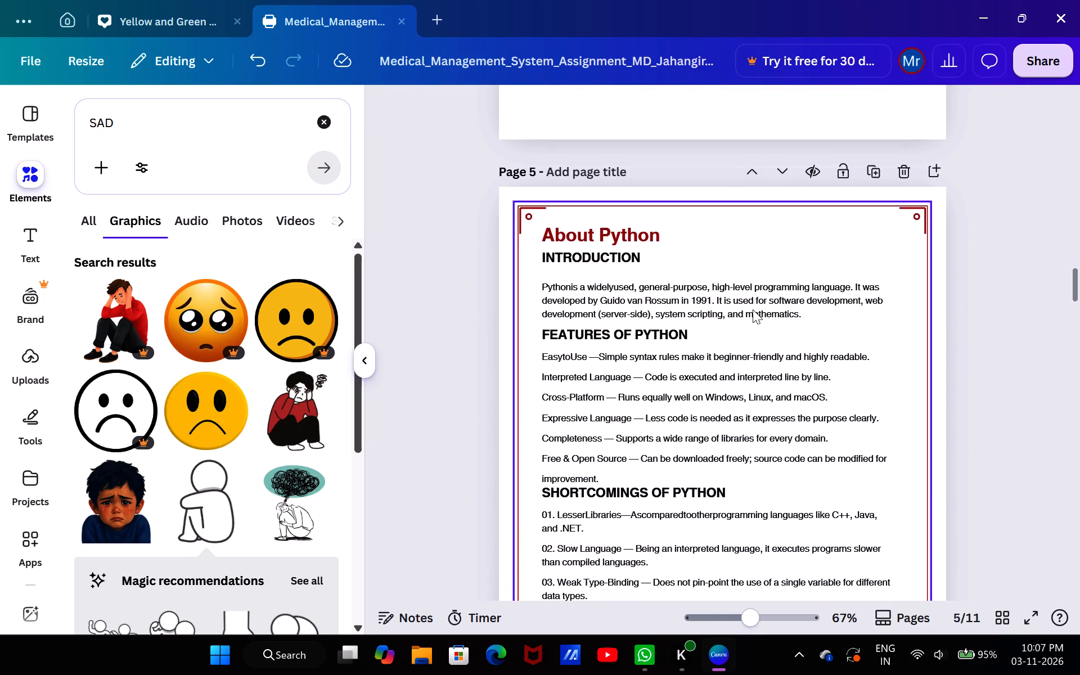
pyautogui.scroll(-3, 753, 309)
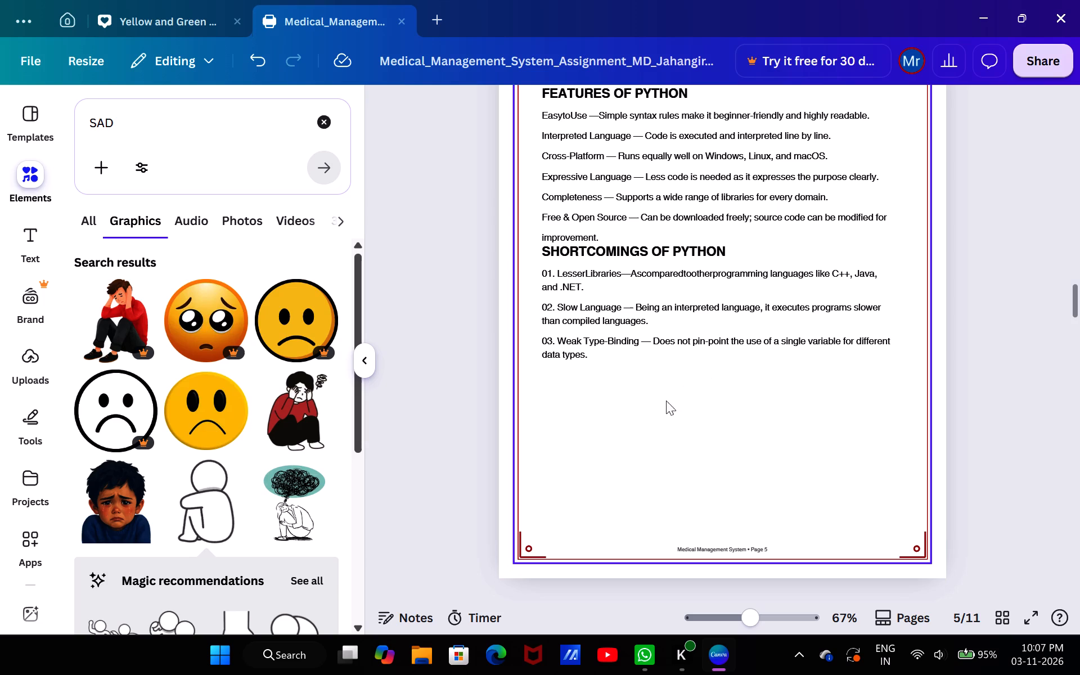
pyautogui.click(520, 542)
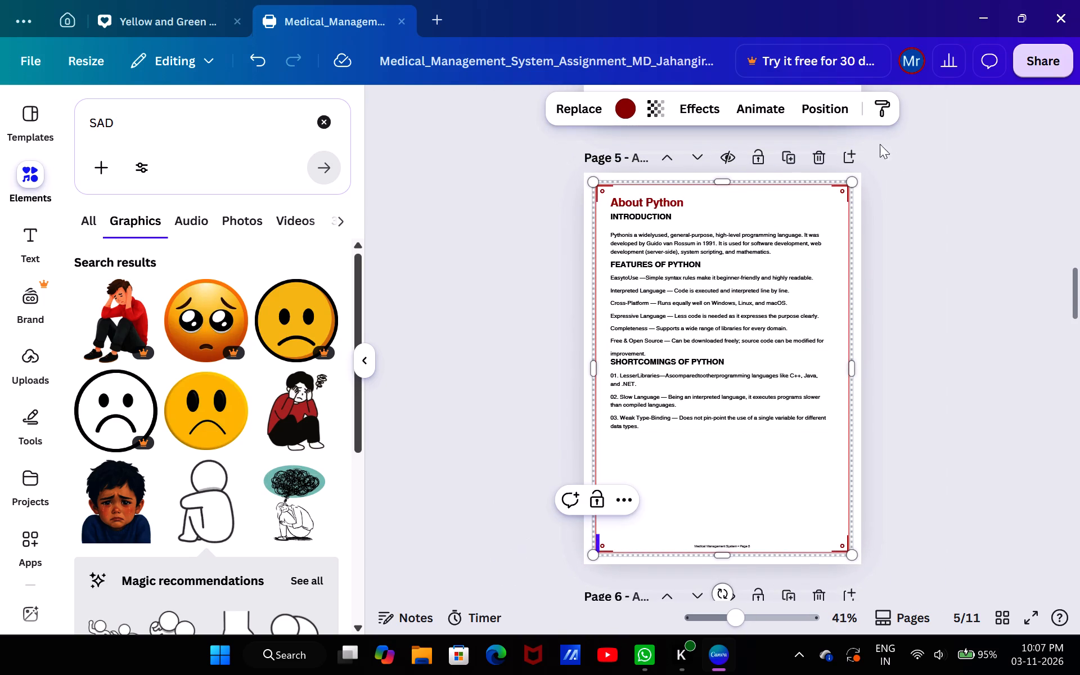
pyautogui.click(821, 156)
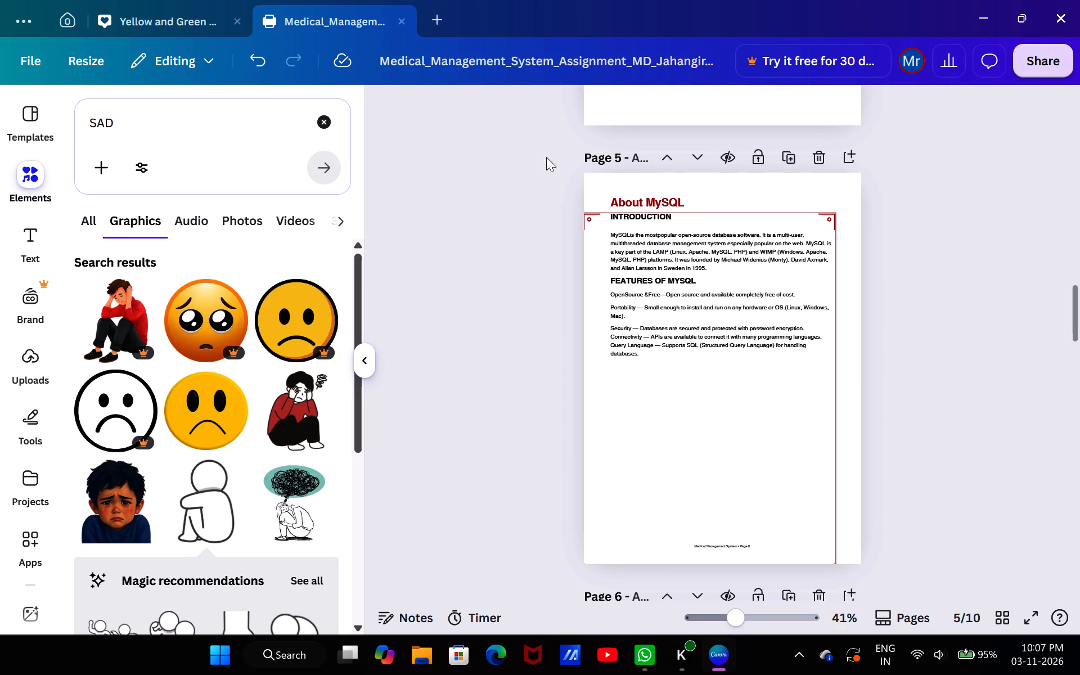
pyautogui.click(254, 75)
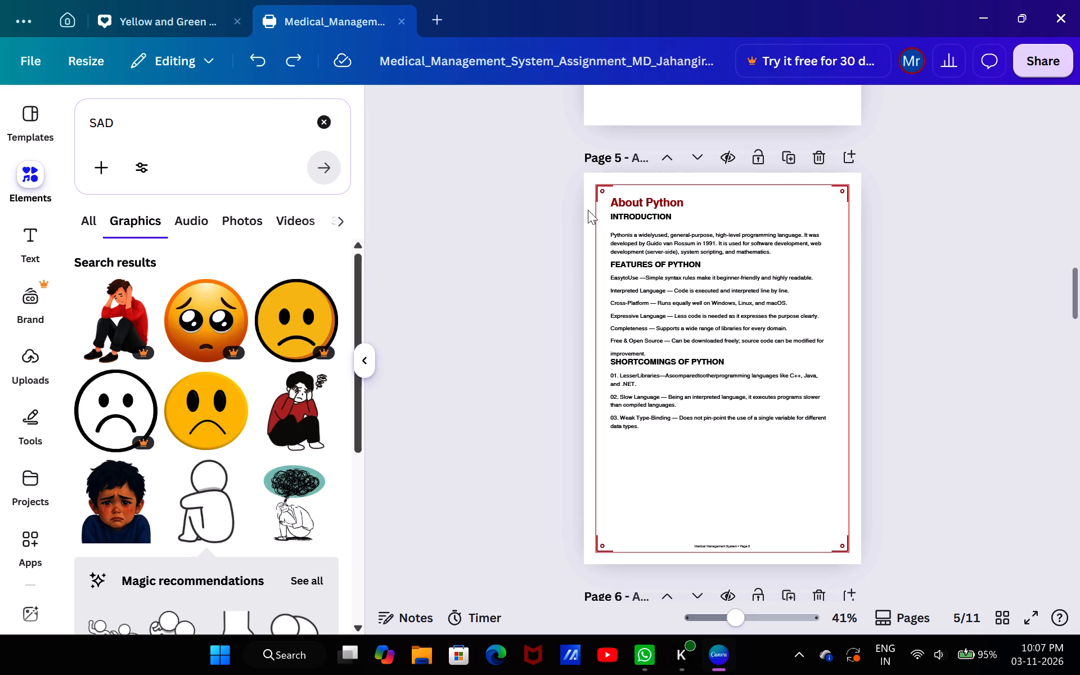
# Delete the red border frame and the small footer text from page 5, About Python.
pyautogui.moveTo(606, 187); pyautogui.dragTo(694, 232)
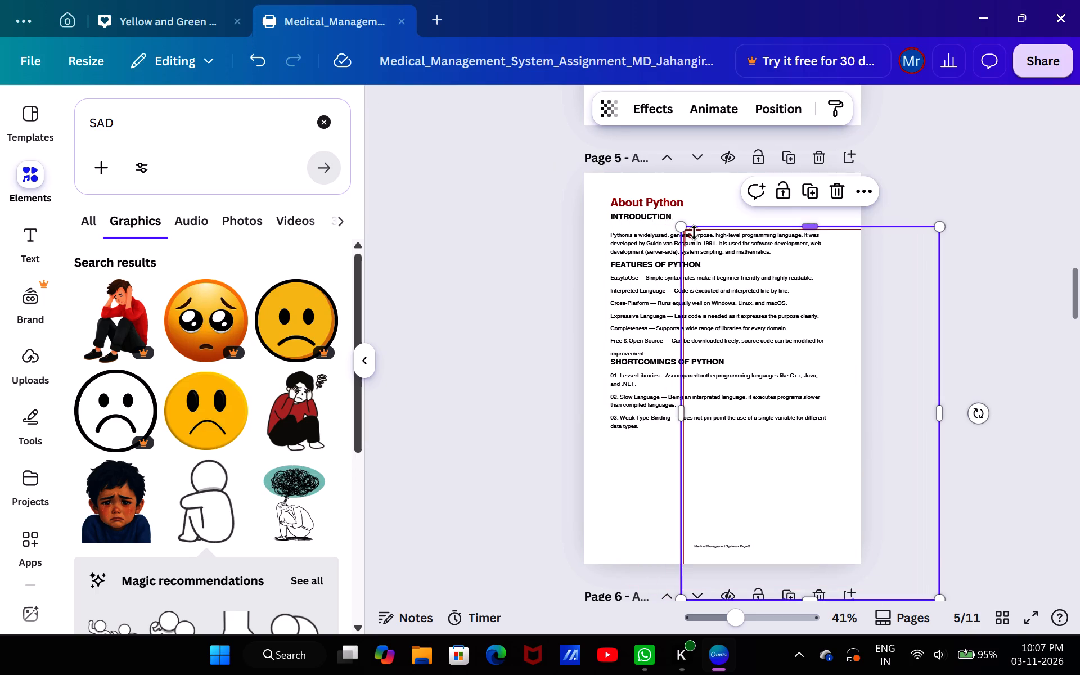
pyautogui.click(834, 193)
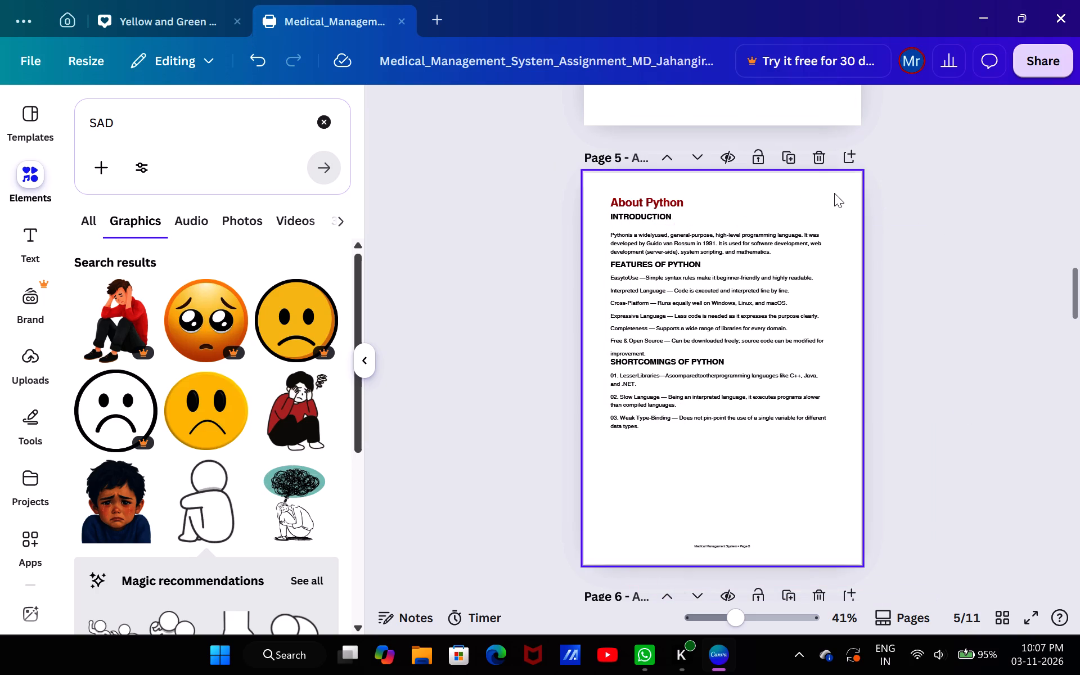
pyautogui.scroll(-1, 834, 193)
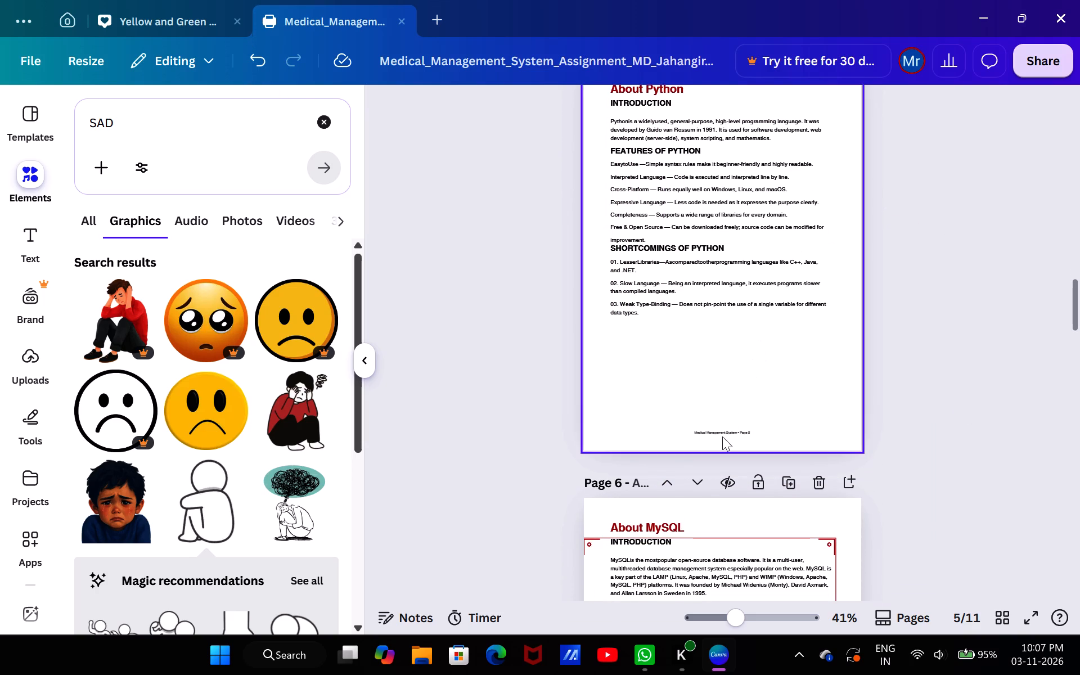
pyautogui.click(731, 433)
pyautogui.click(745, 389)
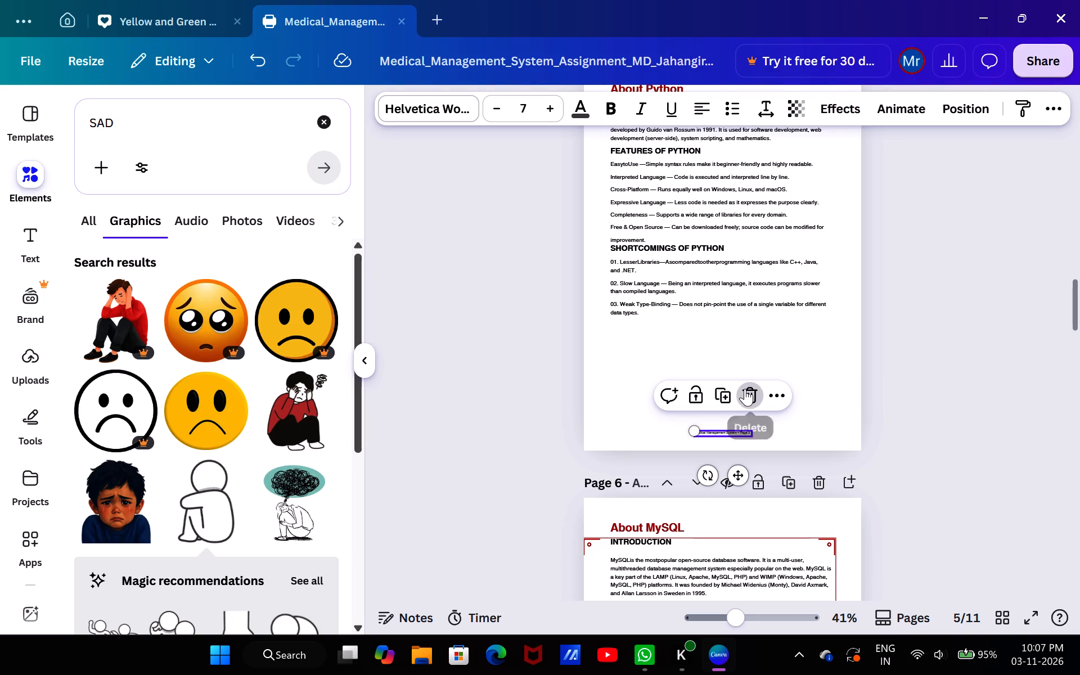
# Delete the red border frame and the small footer text from page 6, About MySQL.
pyautogui.scroll(-3, 745, 389)
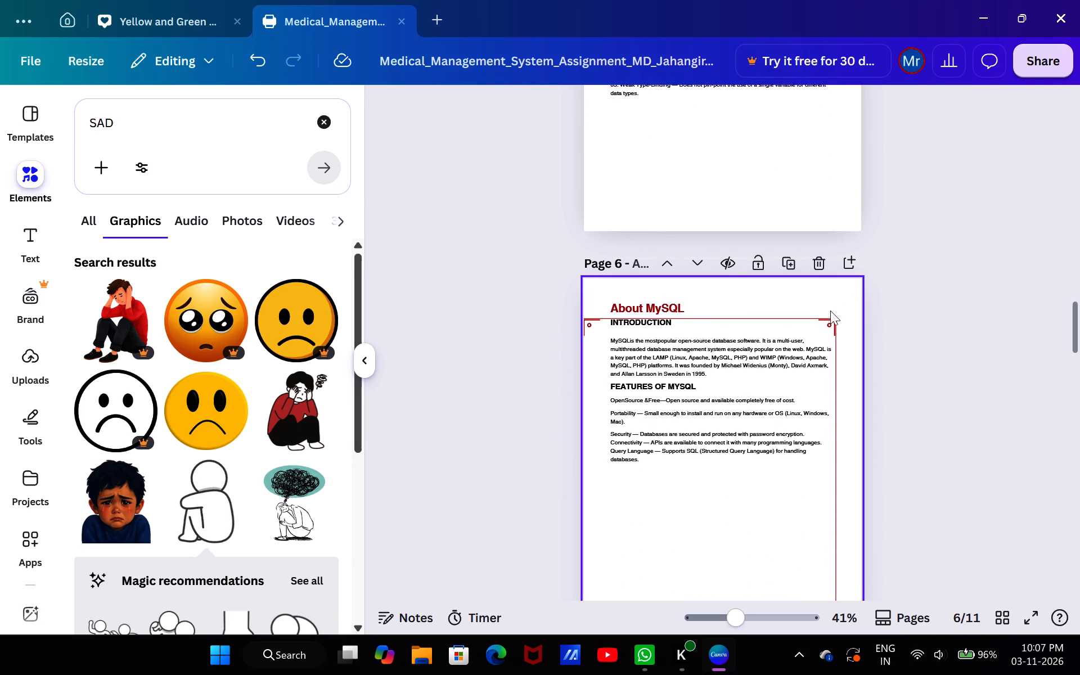
pyautogui.moveTo(816, 325); pyautogui.dragTo(833, 314)
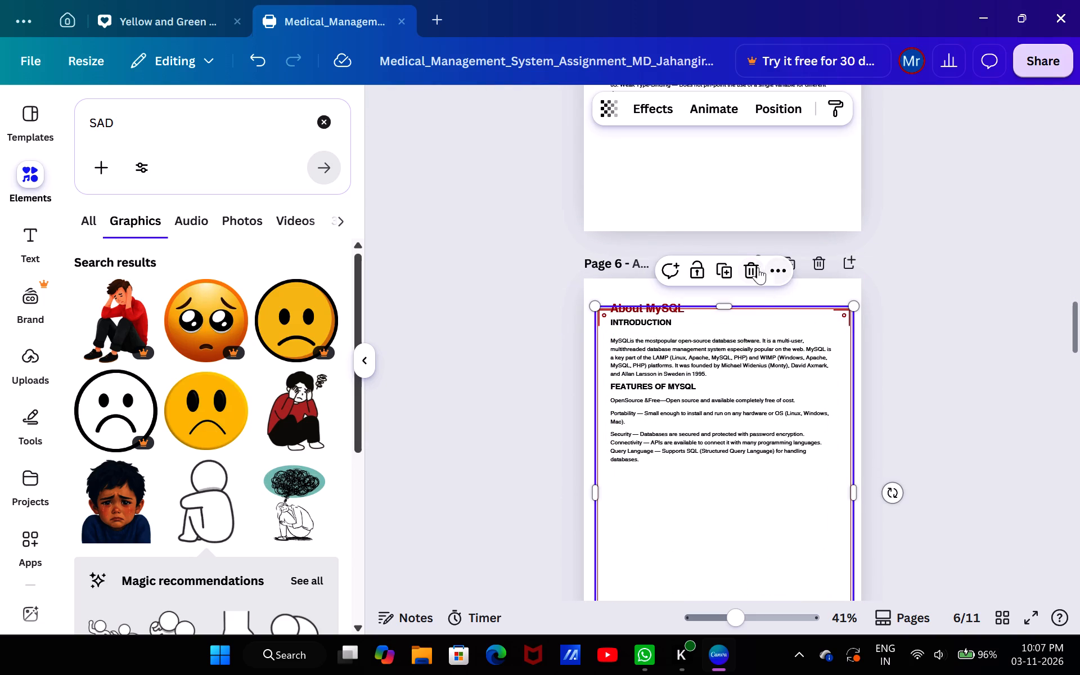
pyautogui.click(749, 265)
pyautogui.scroll(-1, 933, 313)
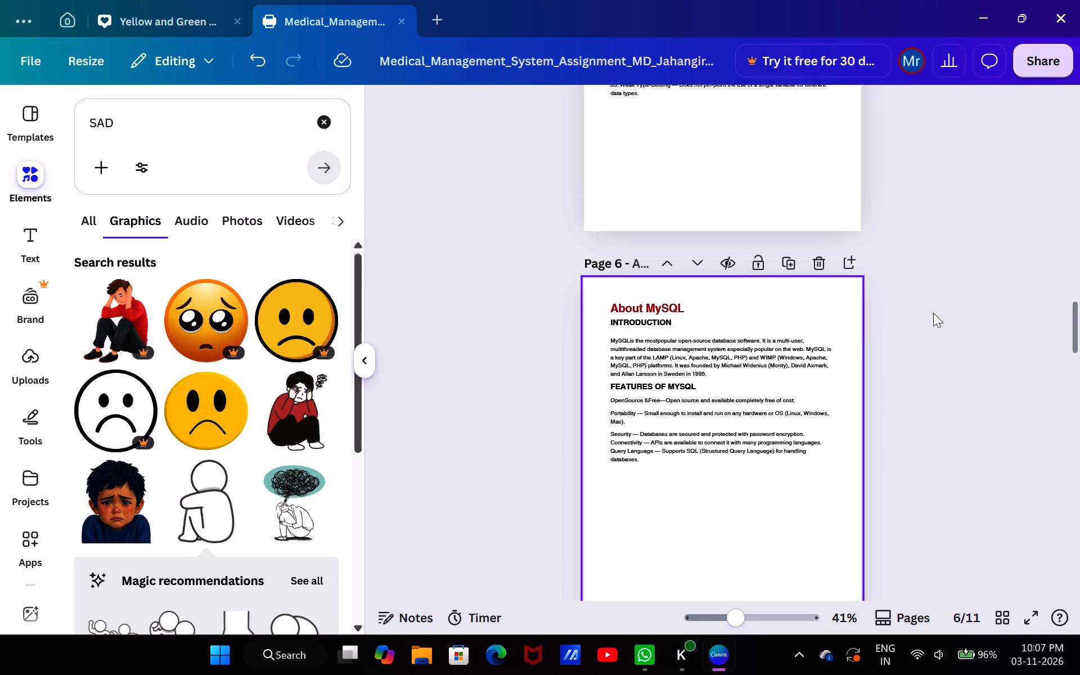
pyautogui.scroll(-1, 933, 313)
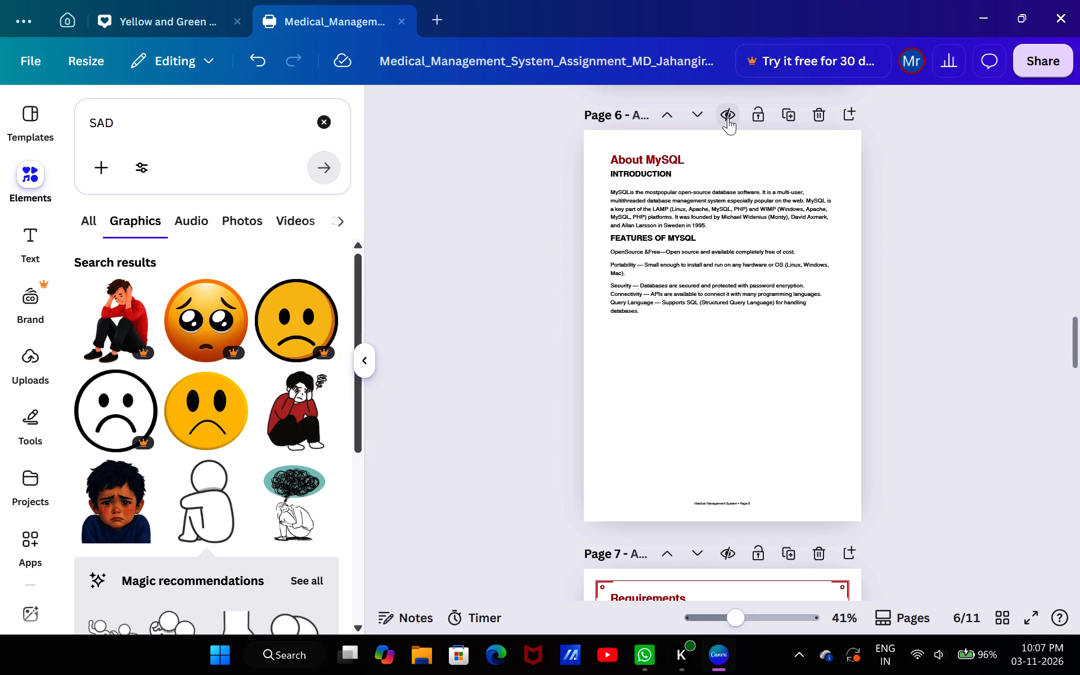
pyautogui.click(727, 118)
pyautogui.click(742, 116)
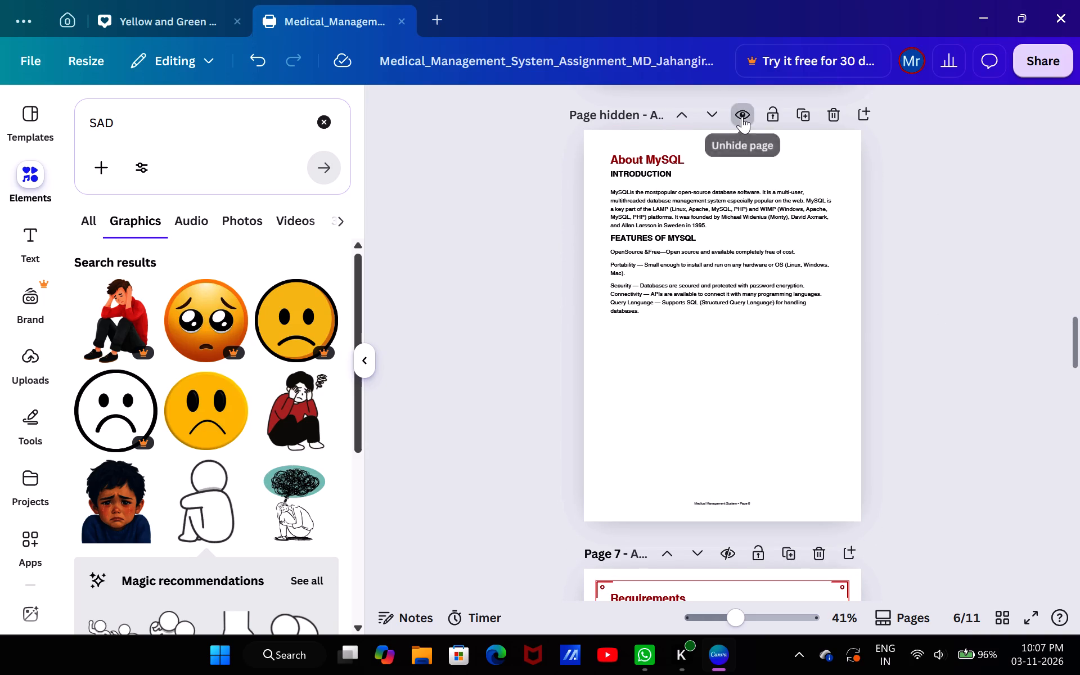
pyautogui.click(743, 504)
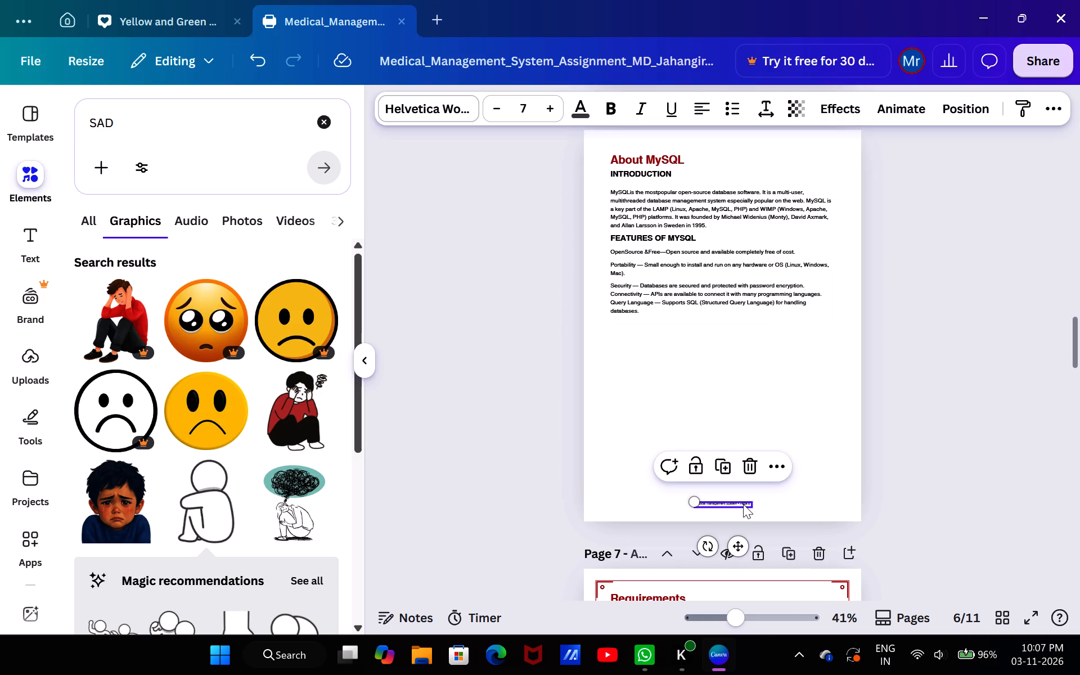
pyautogui.click(751, 467)
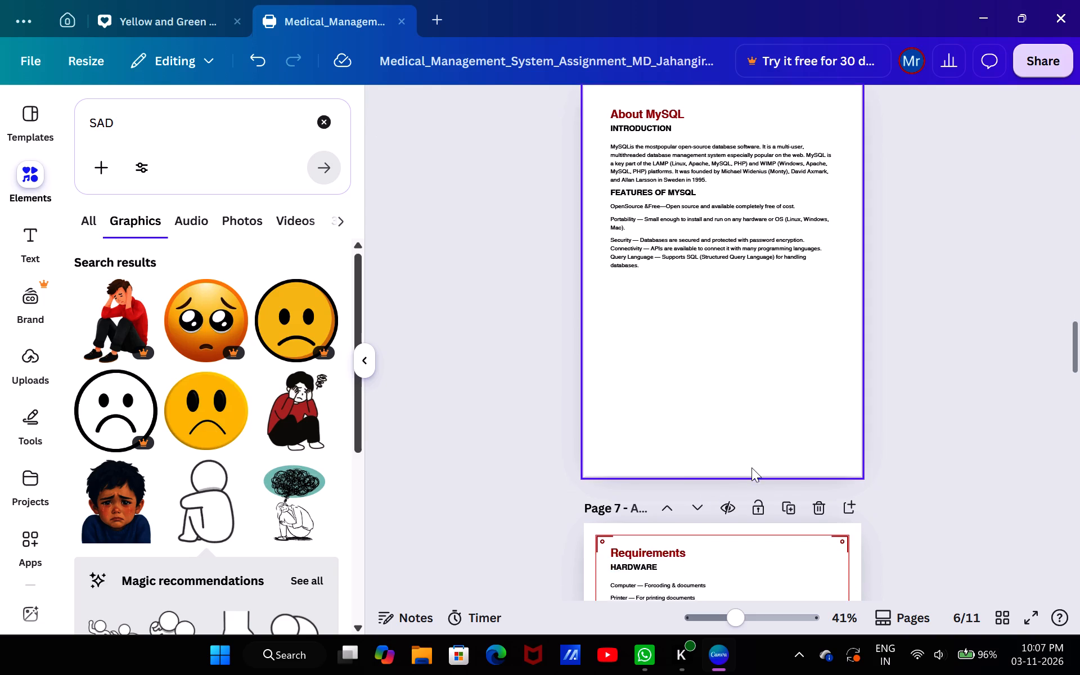
# Shift page 6's heading block slightly right and replace its text with ABOUT MY SQL and, on a new line, INTRODUCTION.
pyautogui.moveTo(617, 156); pyautogui.dragTo(631, 156)
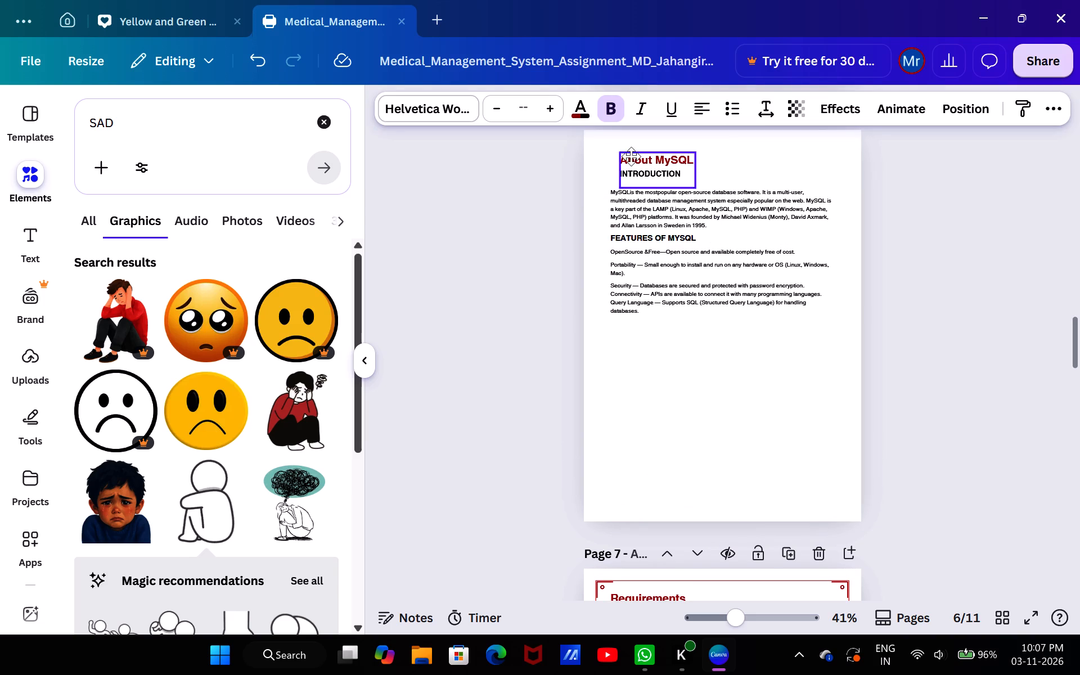
pyautogui.moveTo(631, 156); pyautogui.dragTo(637, 156)
pyautogui.doubleClick(658, 156)
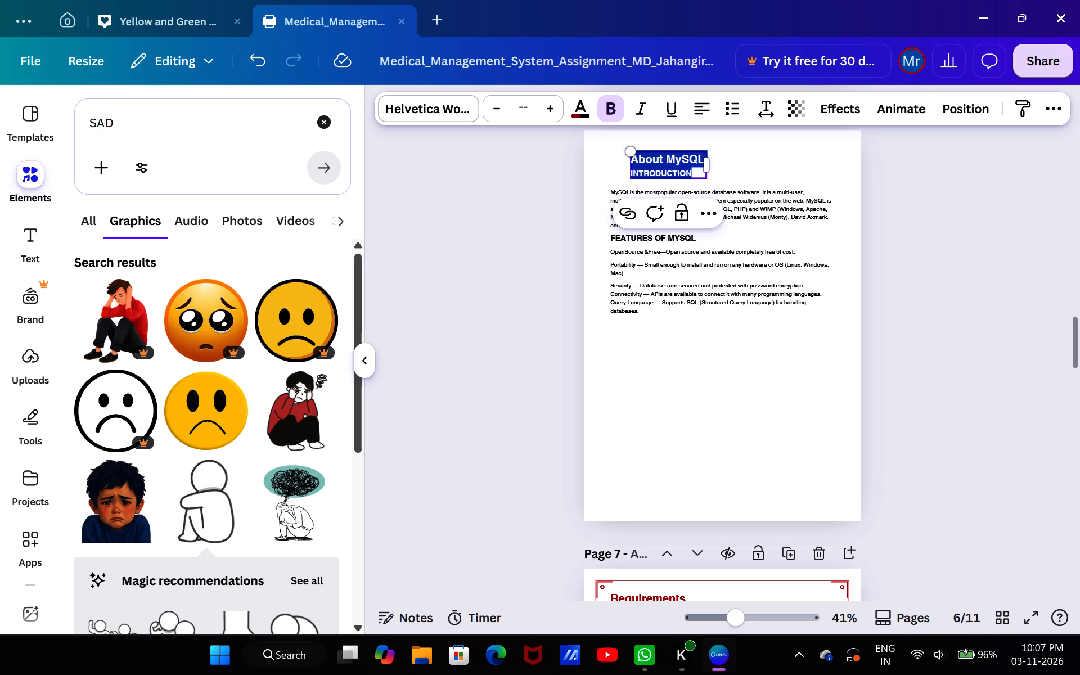
pyautogui.press('BackSpace')
pyautogui.write('ABOUT MY')
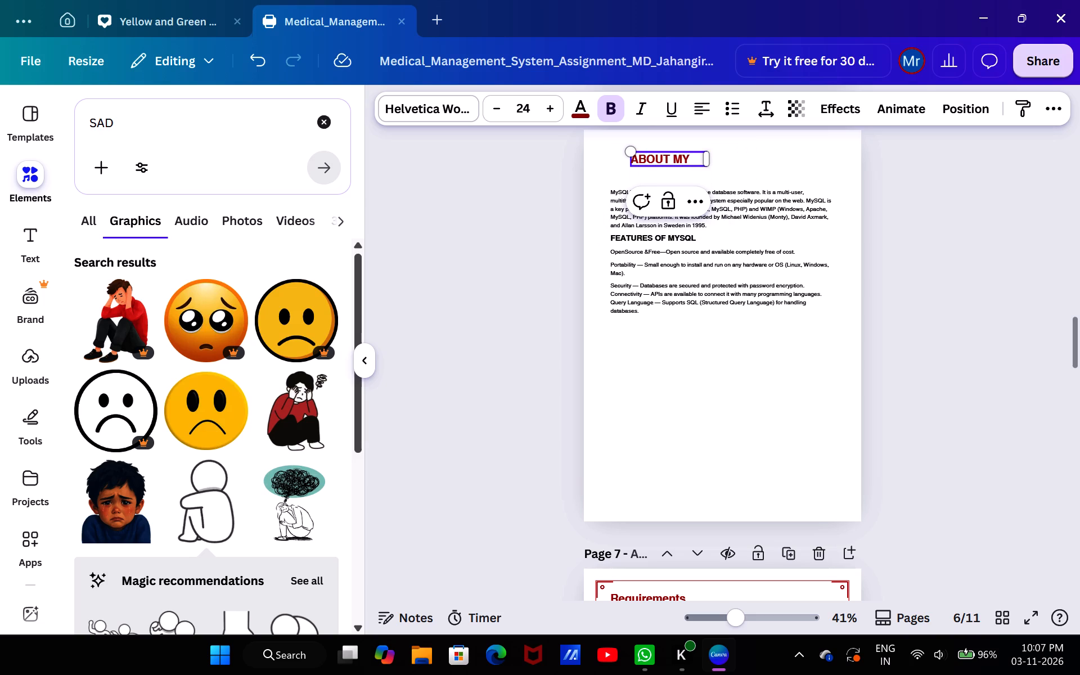
pyautogui.press('space')
pyautogui.write('SQL')
pyautogui.press('space')
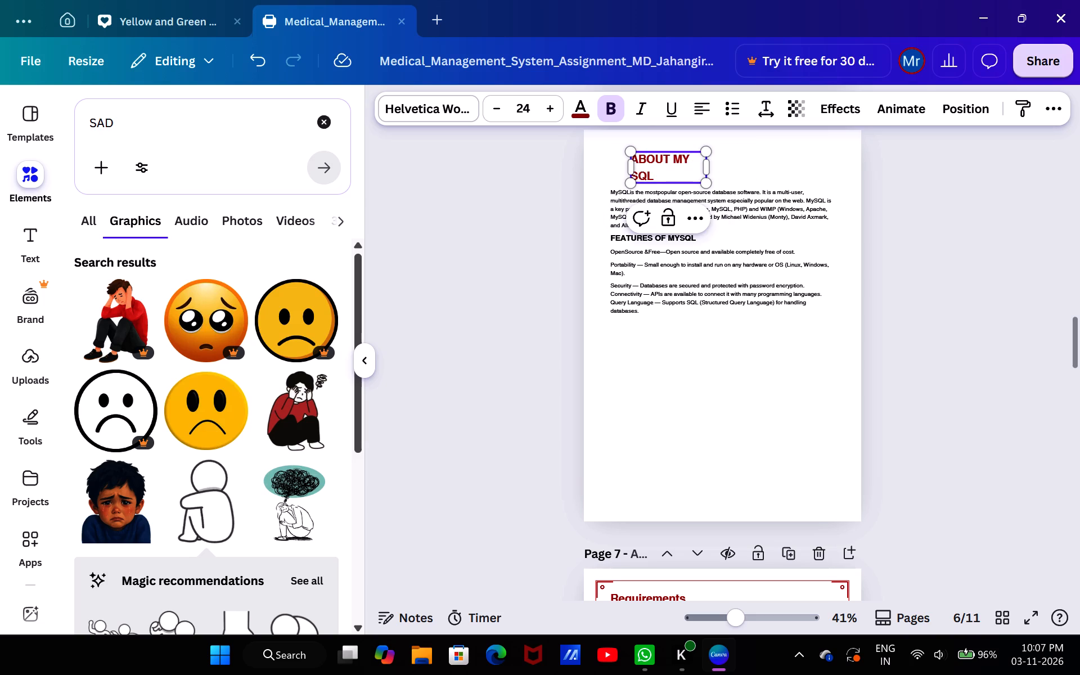
pyautogui.press('Return')
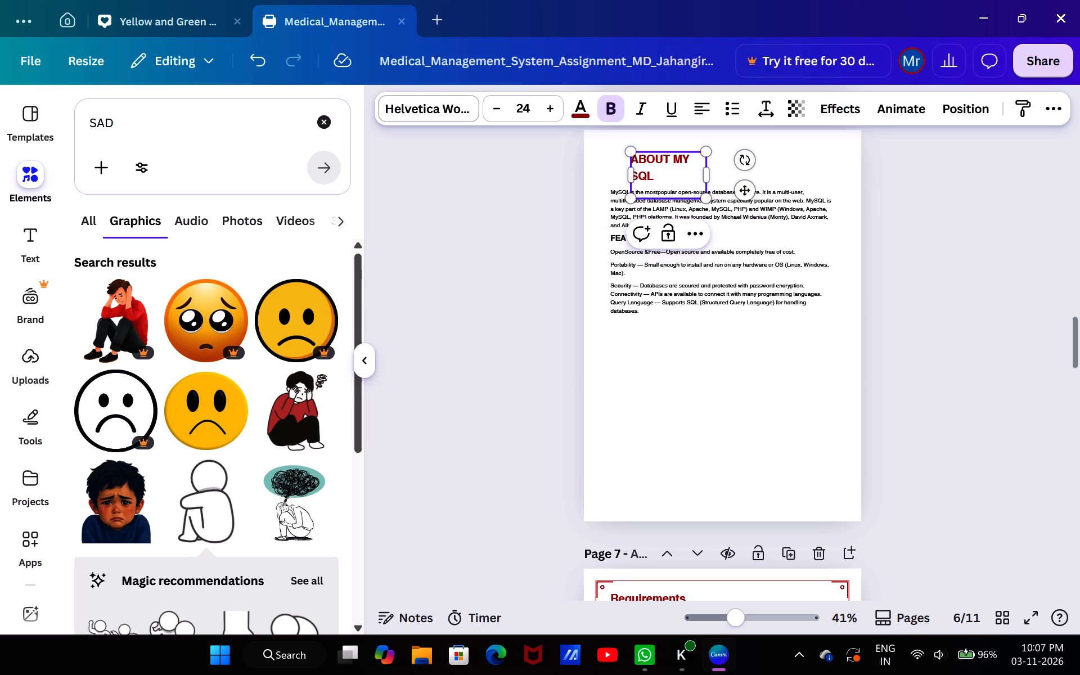
pyautogui.write('INTR')
pyautogui.write('ODUCTION')
pyautogui.press('space')
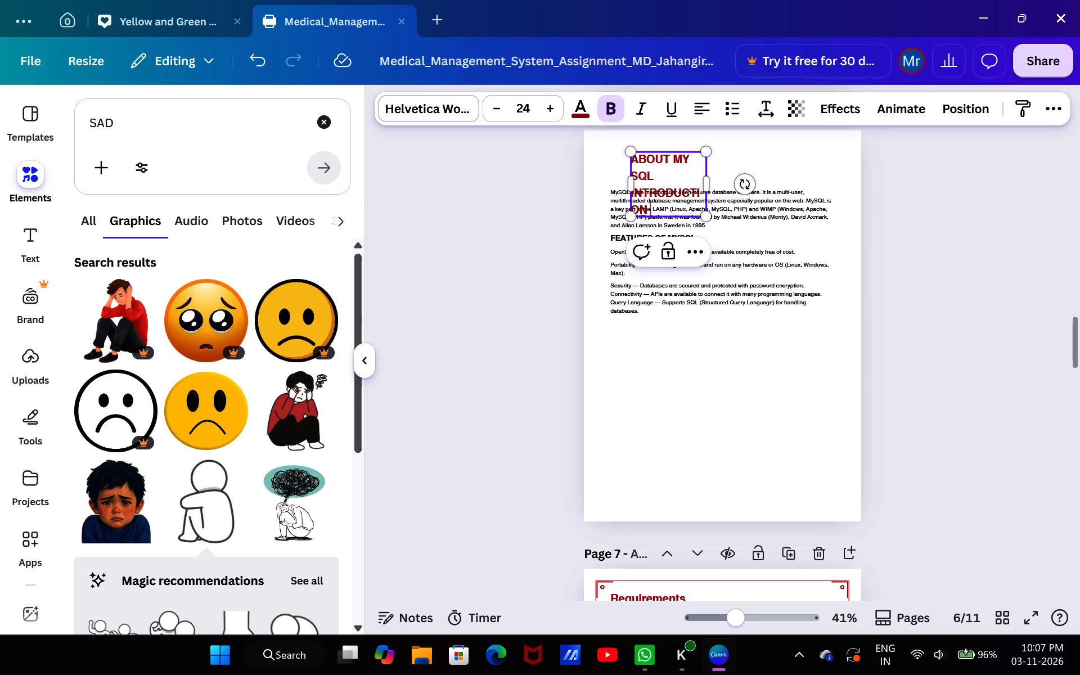
# Widen the heading text box to about twice its width and insert a blank line between ABOUT MY SQL and INTRODUCTION.
pyautogui.moveTo(709, 190); pyautogui.dragTo(709, 190)
pyautogui.moveTo(709, 190); pyautogui.dragTo(795, 184)
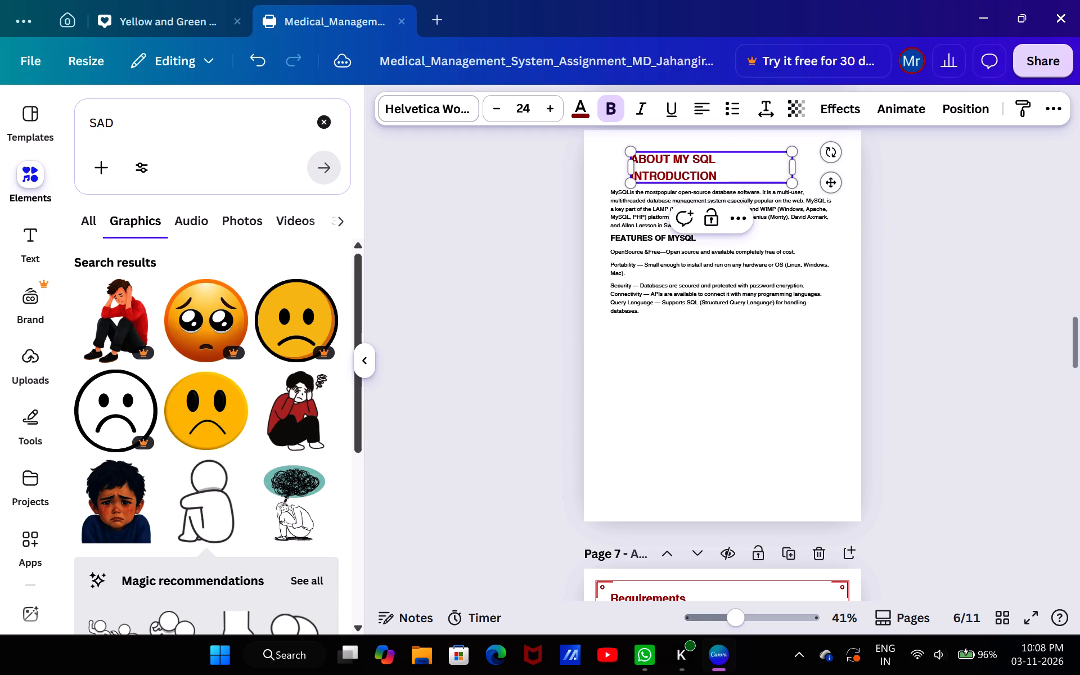
pyautogui.click(733, 166)
pyautogui.press('Return')
# Indent the ABOUT MY SQL line with seven leading spaces so it starts further right than INTRODUCTION.
pyautogui.moveTo(660, 167); pyautogui.dragTo(639, 159)
pyautogui.click(639, 159)
pyautogui.click(639, 159)
pyautogui.click(639, 159)
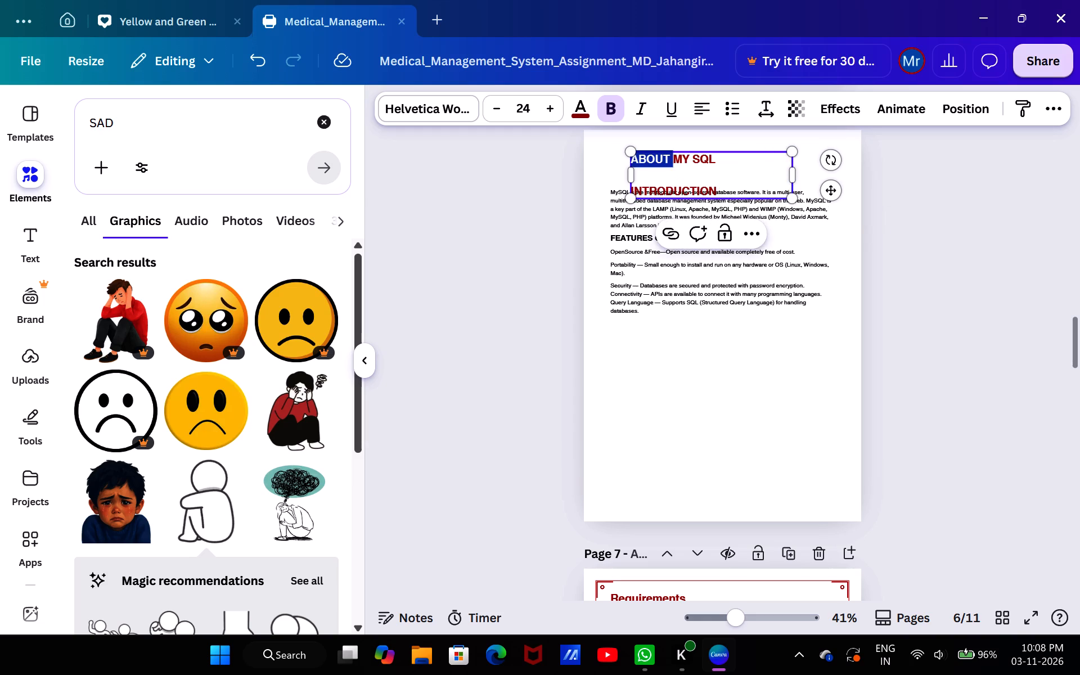
pyautogui.press('Left')
pyautogui.press('space')
pyautogui.press('space')
pyautogui.press('space')
pyautogui.press('space')
pyautogui.press('space')
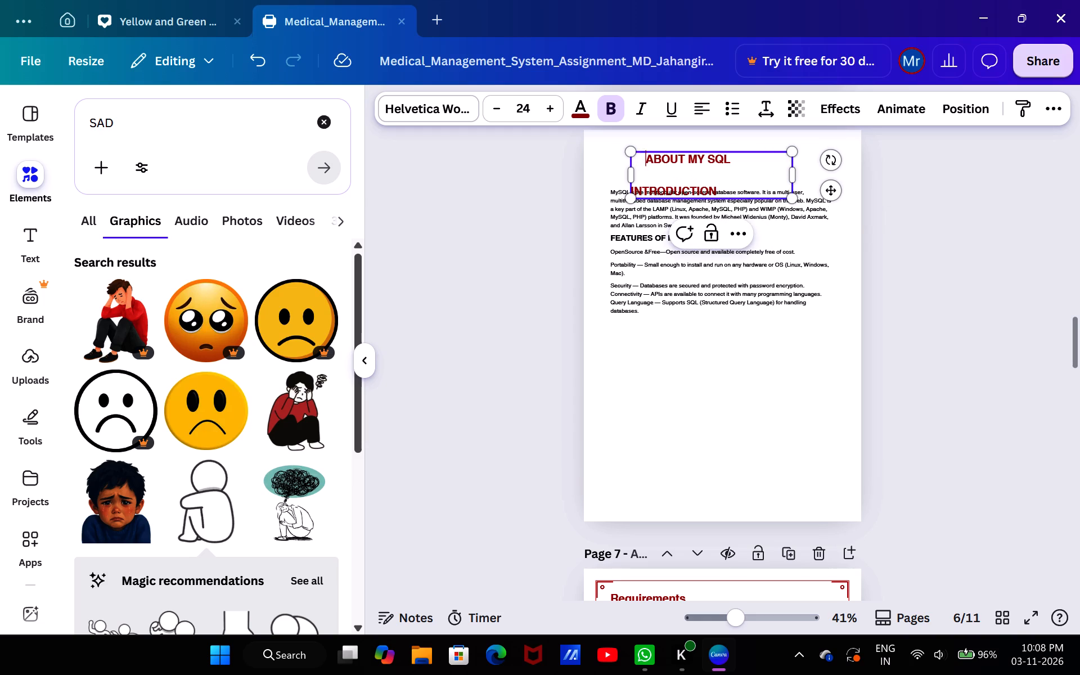
pyautogui.press('space')
pyautogui.press('space')
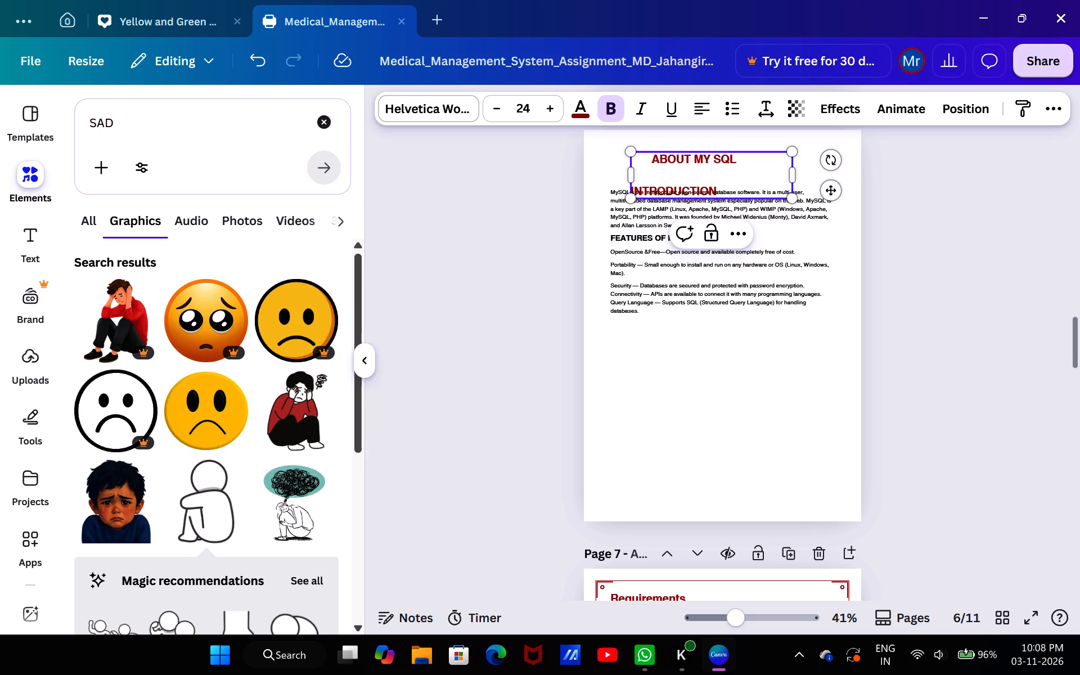
pyautogui.click(780, 378)
# Move the heading text box up and left, so INTRODUCTION sits just above the first paragraph near its left edge.
pyautogui.scroll(1, 780, 378)
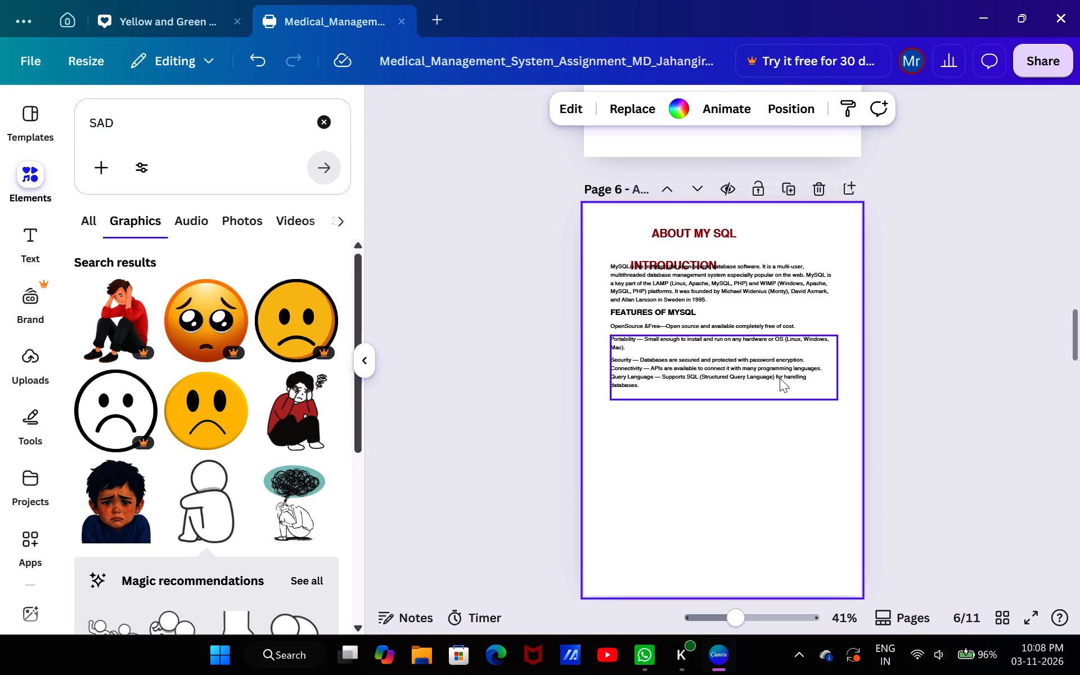
pyautogui.moveTo(708, 253); pyautogui.dragTo(714, 241)
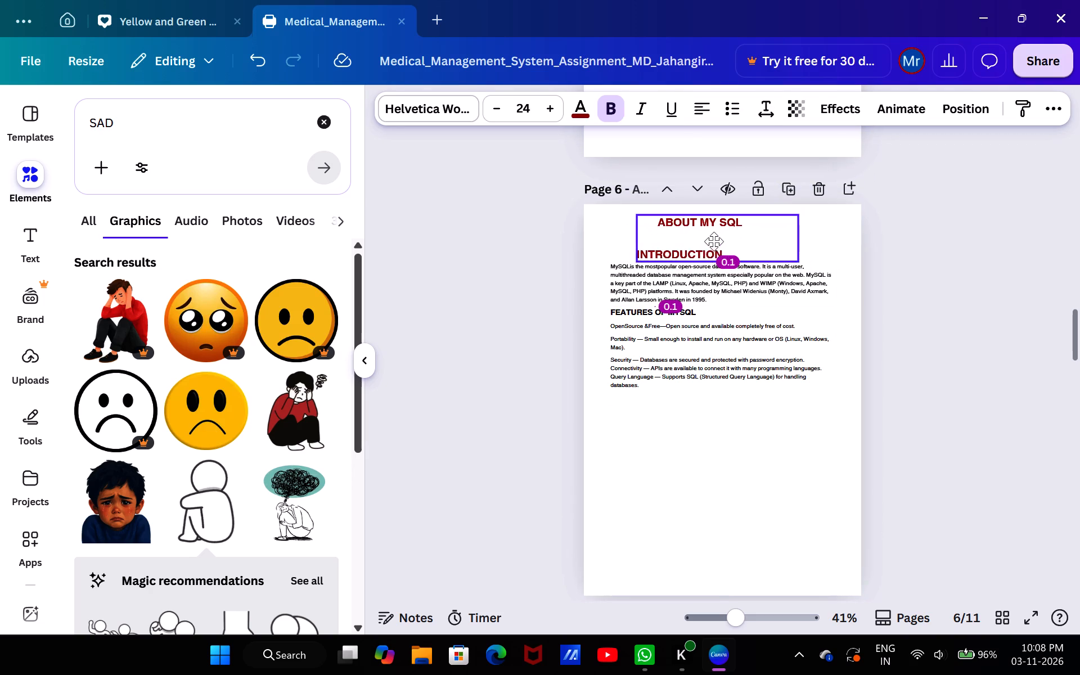
pyautogui.moveTo(714, 241); pyautogui.dragTo(712, 241)
pyautogui.click(727, 440)
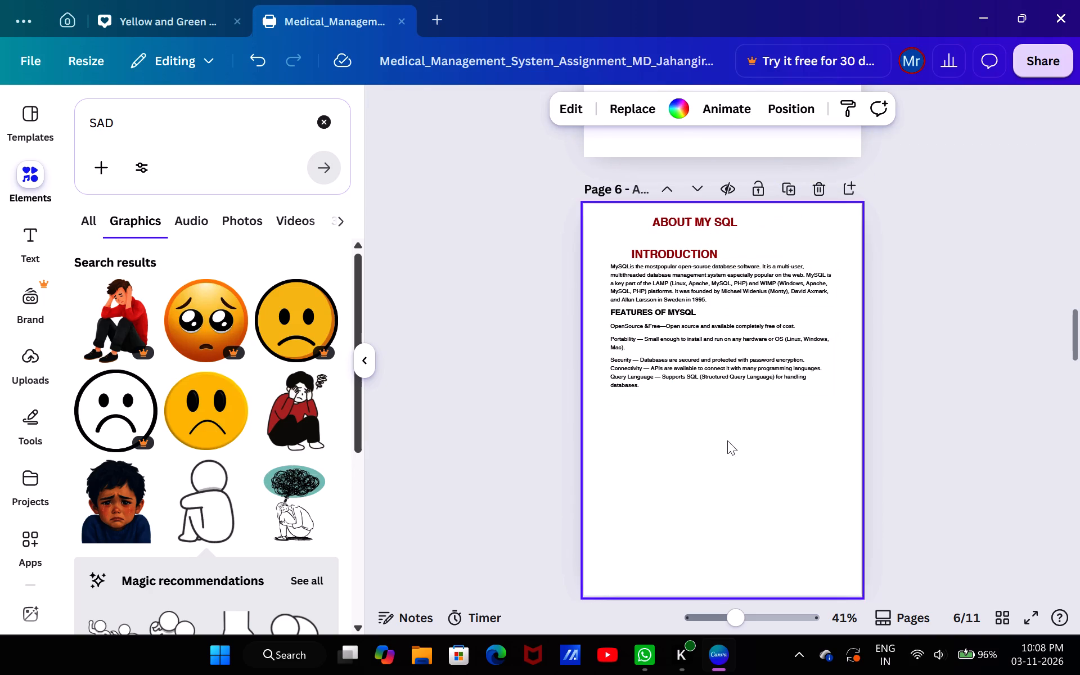
pyautogui.moveTo(683, 243); pyautogui.dragTo(681, 243)
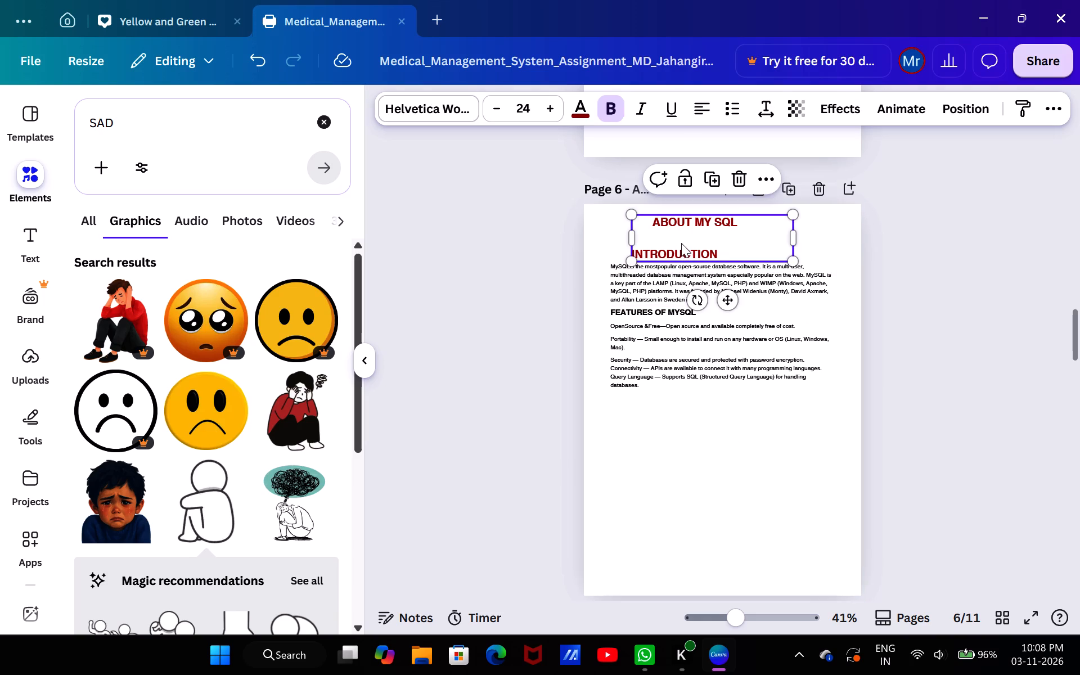
pyautogui.moveTo(681, 243); pyautogui.dragTo(671, 241)
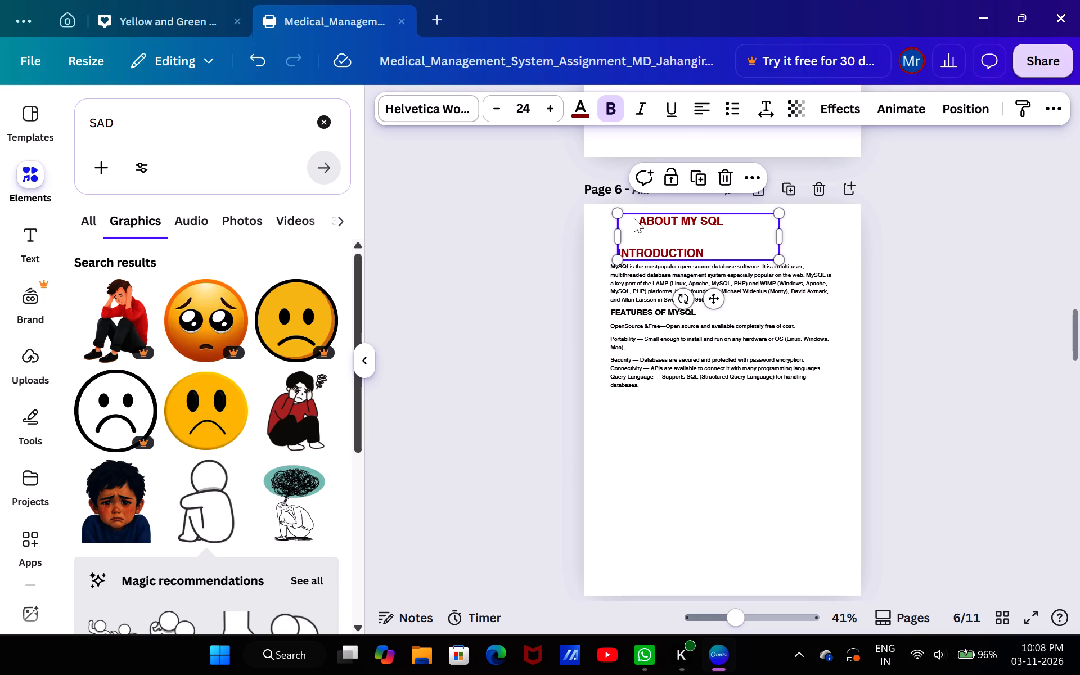
# Indent the ABOUT MY SQL line further with four more leading spaces.
pyautogui.click(634, 218)
pyautogui.press('space')
pyautogui.press('space')
pyautogui.press('space')
pyautogui.press('space')
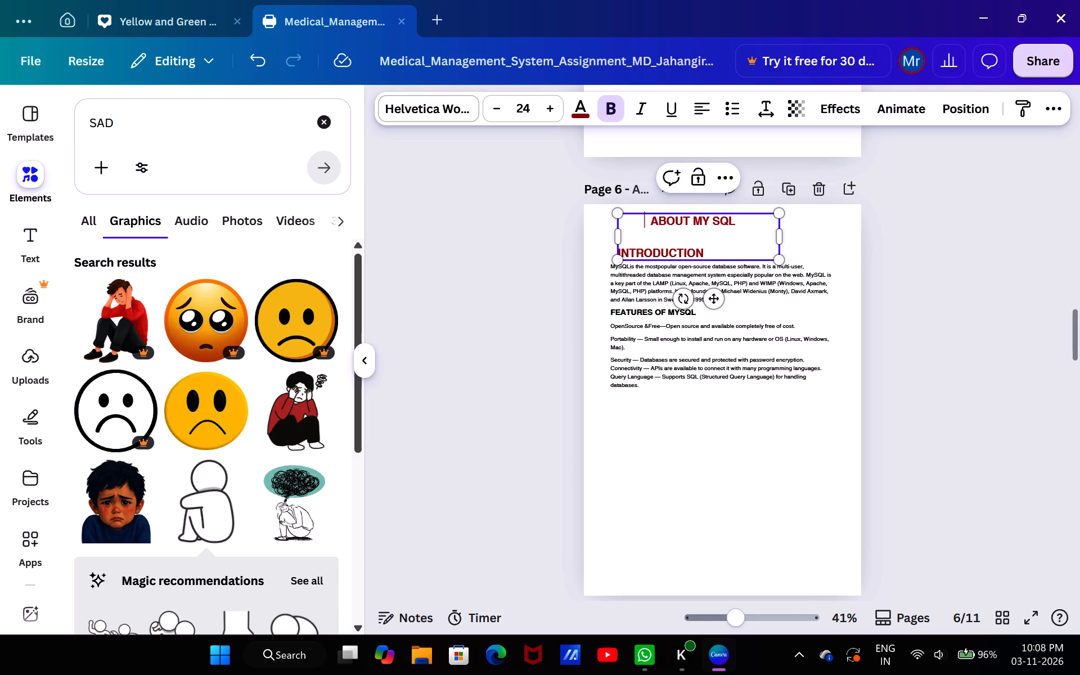
pyautogui.click(716, 474)
pyautogui.doubleClick(716, 474)
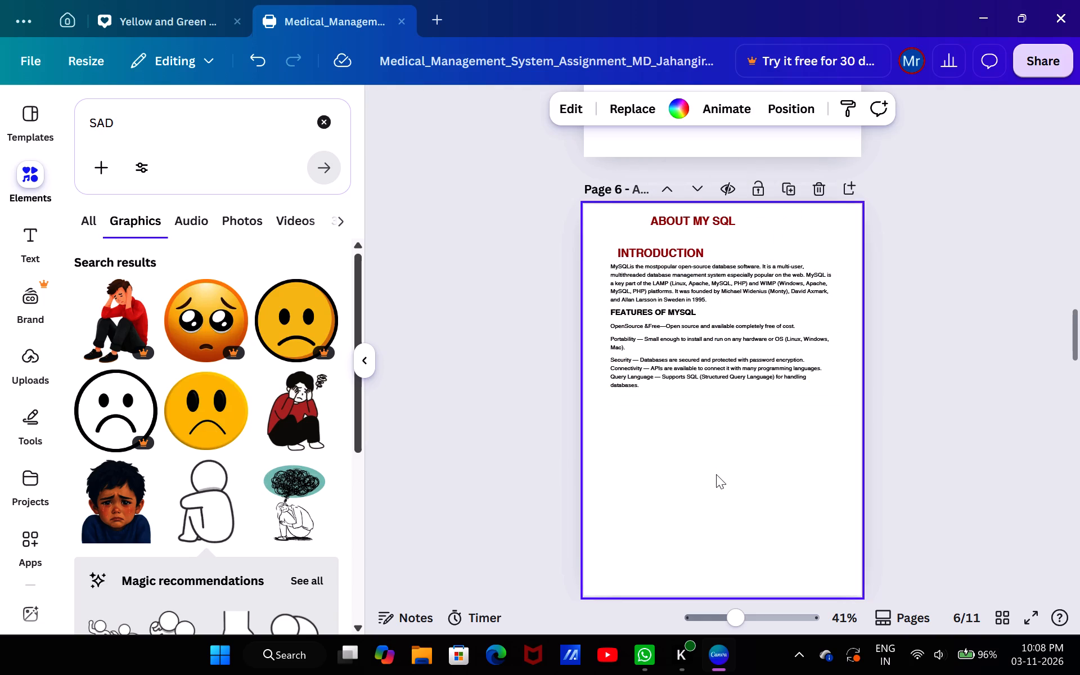
# Indent the ABOUT MY SQL line on page 6 further with five more leading spaces.
pyautogui.click(554, 460)
pyautogui.scroll(2, 554, 460)
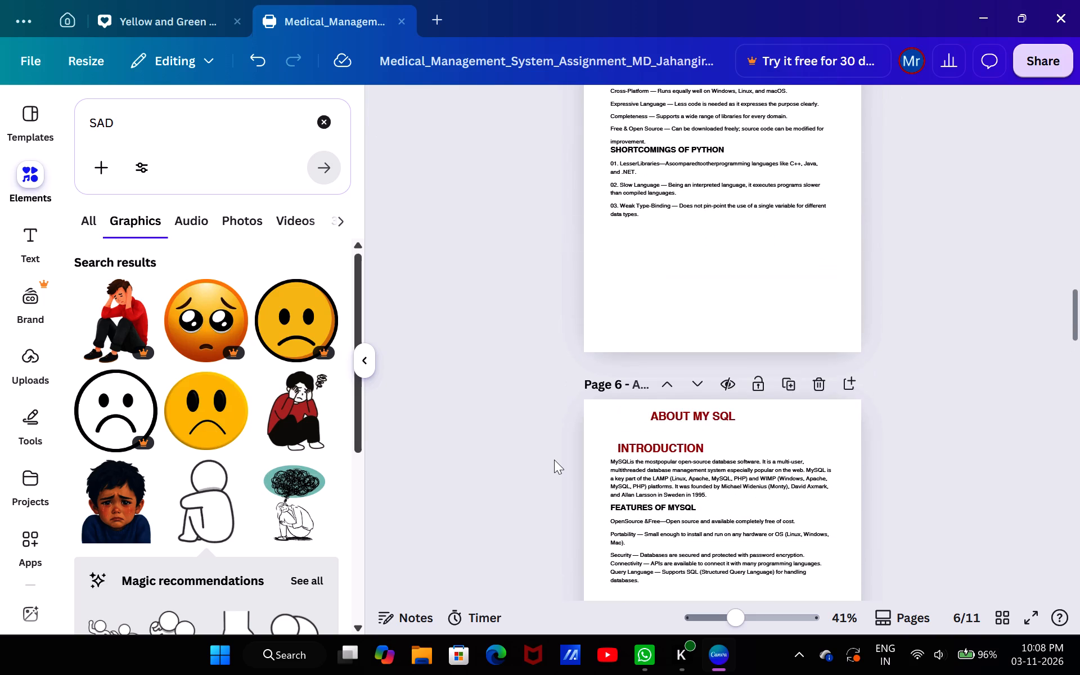
pyautogui.click(670, 412)
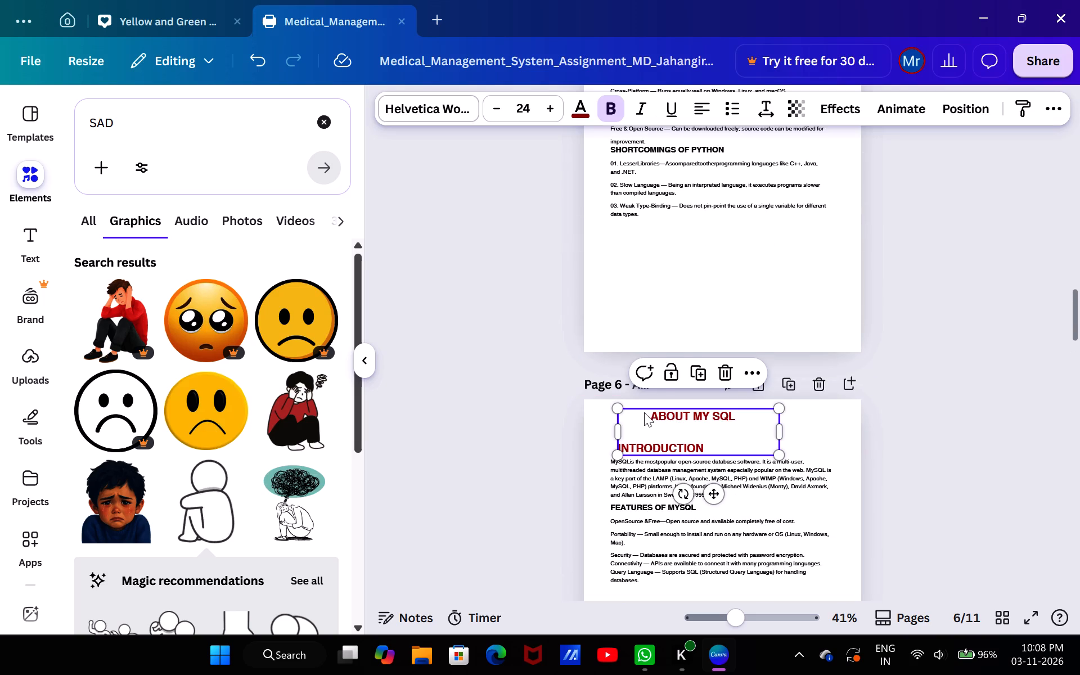
pyautogui.click(644, 412)
pyautogui.press('space')
pyautogui.press('space')
pyautogui.press('space')
pyautogui.press('space')
pyautogui.press('space')
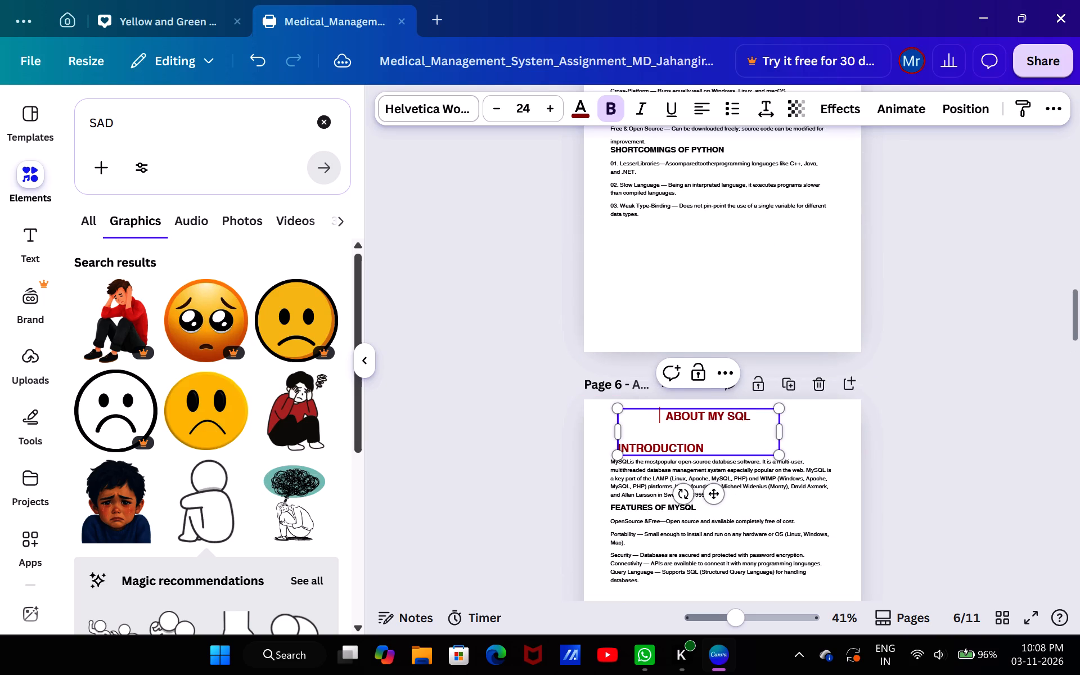
pyautogui.click(607, 424)
pyautogui.click(540, 429)
# Replace the whole About Python and INTRODUCTION heading text on page 5 with ABOUT PYTHON in capitals.
pyautogui.scroll(5, 540, 429)
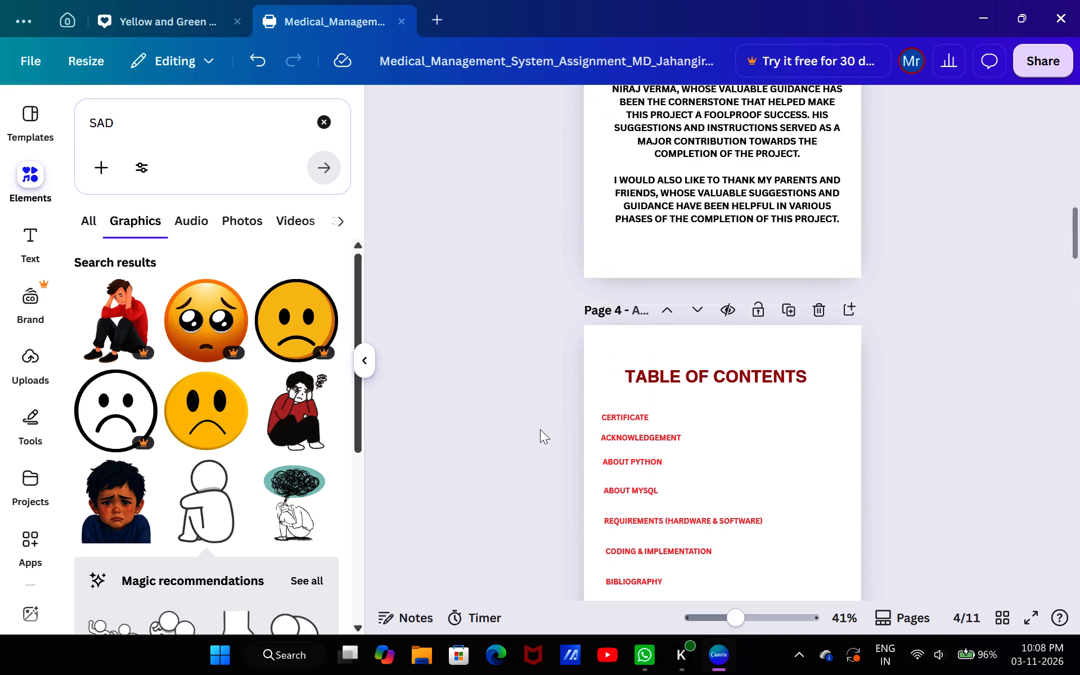
pyautogui.scroll(-1, 540, 429)
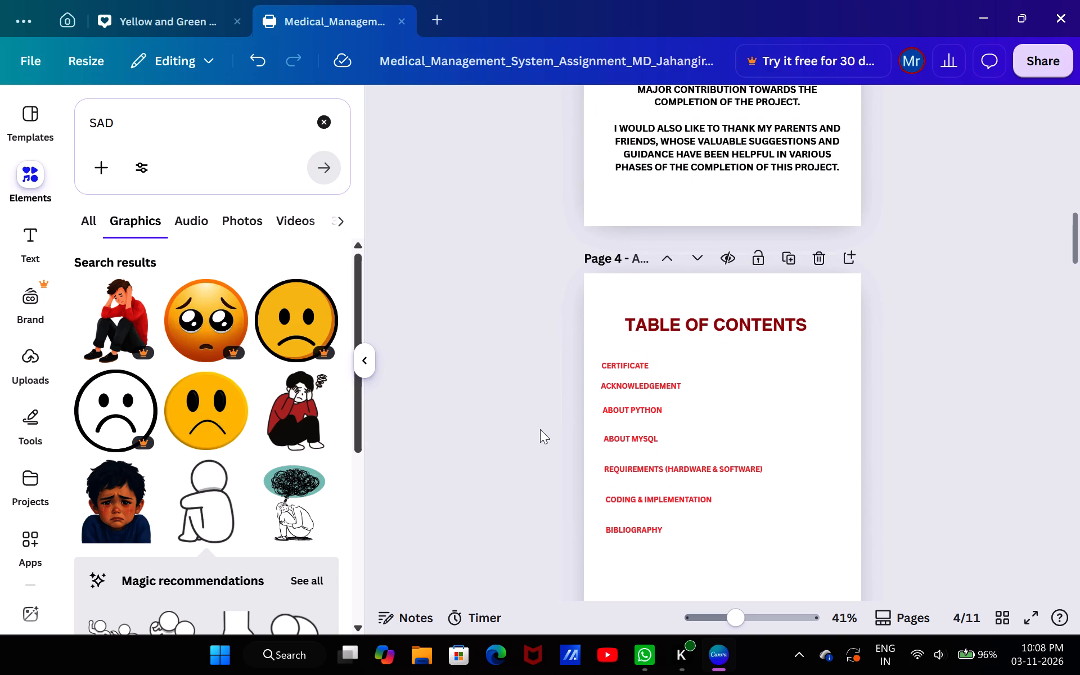
pyautogui.scroll(-2, 540, 429)
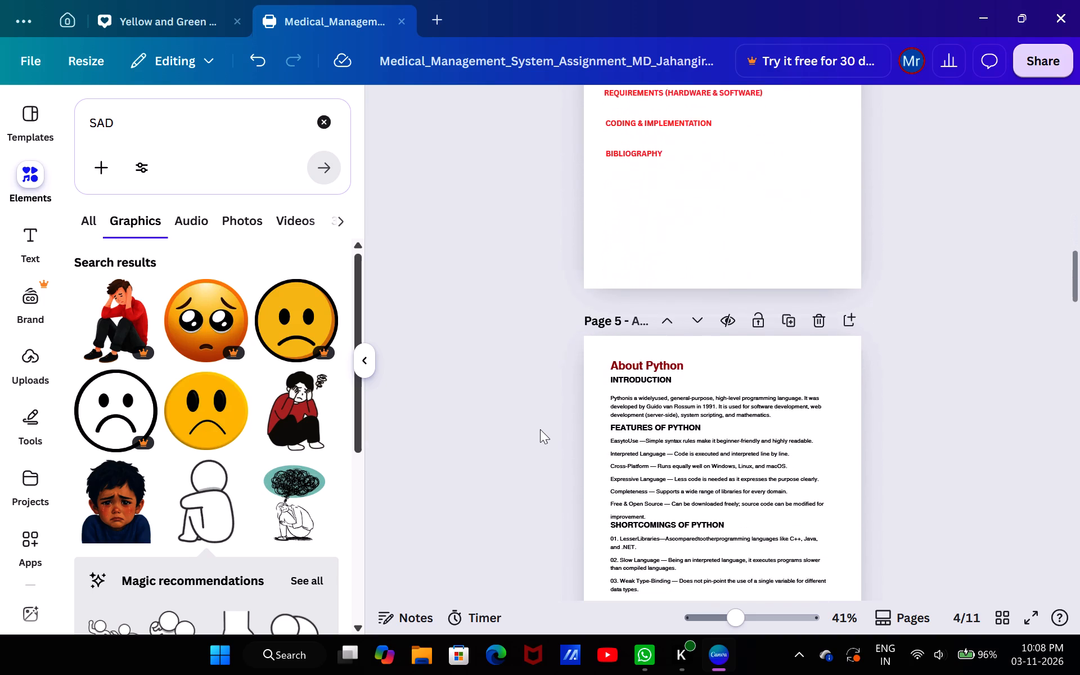
pyautogui.scroll(-1, 540, 429)
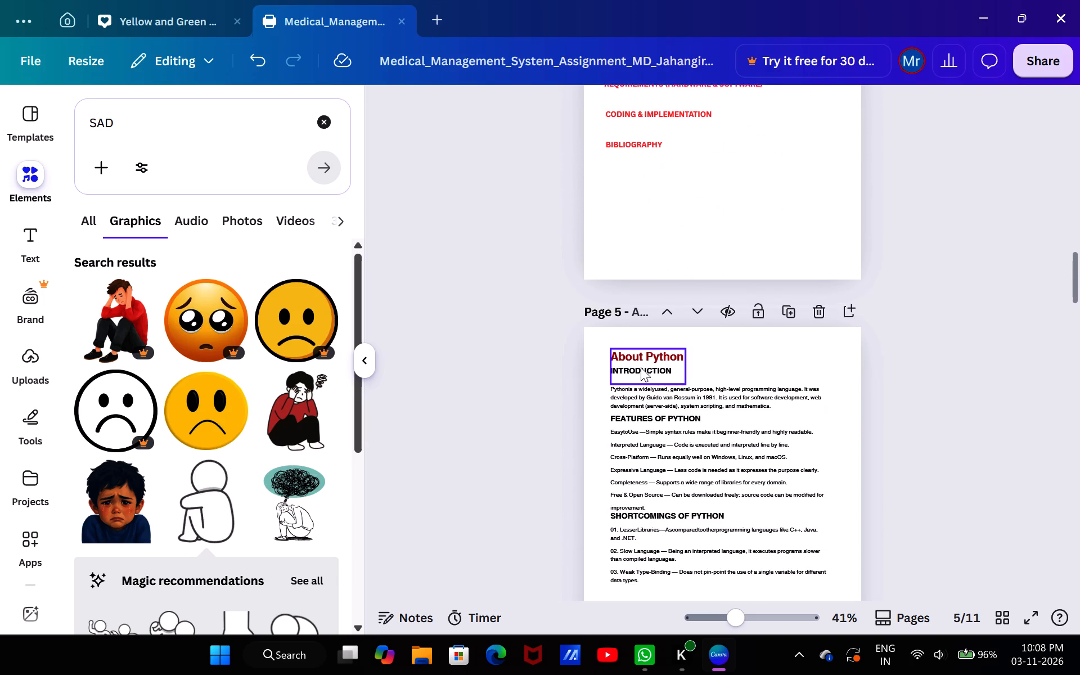
pyautogui.scroll(-2, 641, 367)
pyautogui.scroll(1, 641, 367)
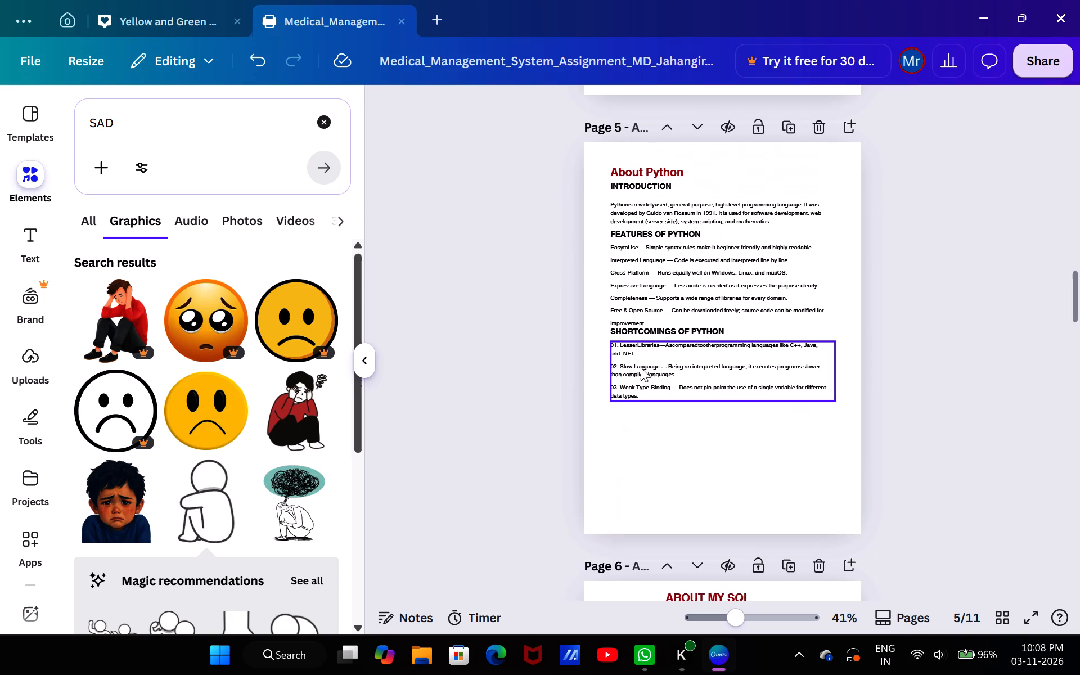
pyautogui.scroll(2, 641, 367)
pyautogui.click(619, 233)
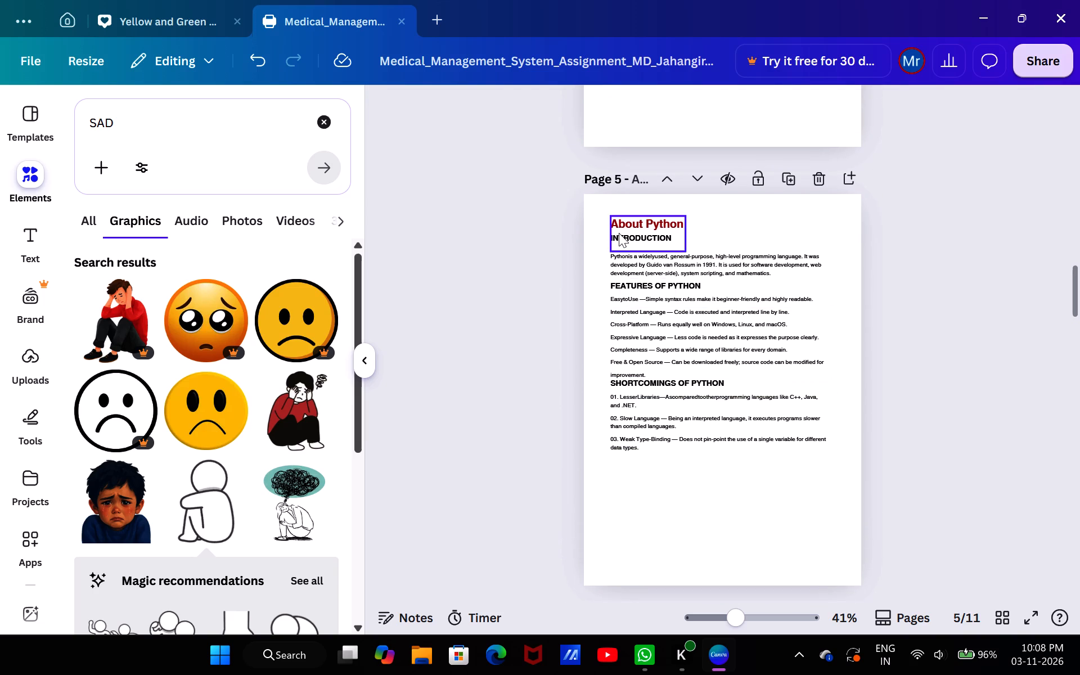
pyautogui.click(660, 233)
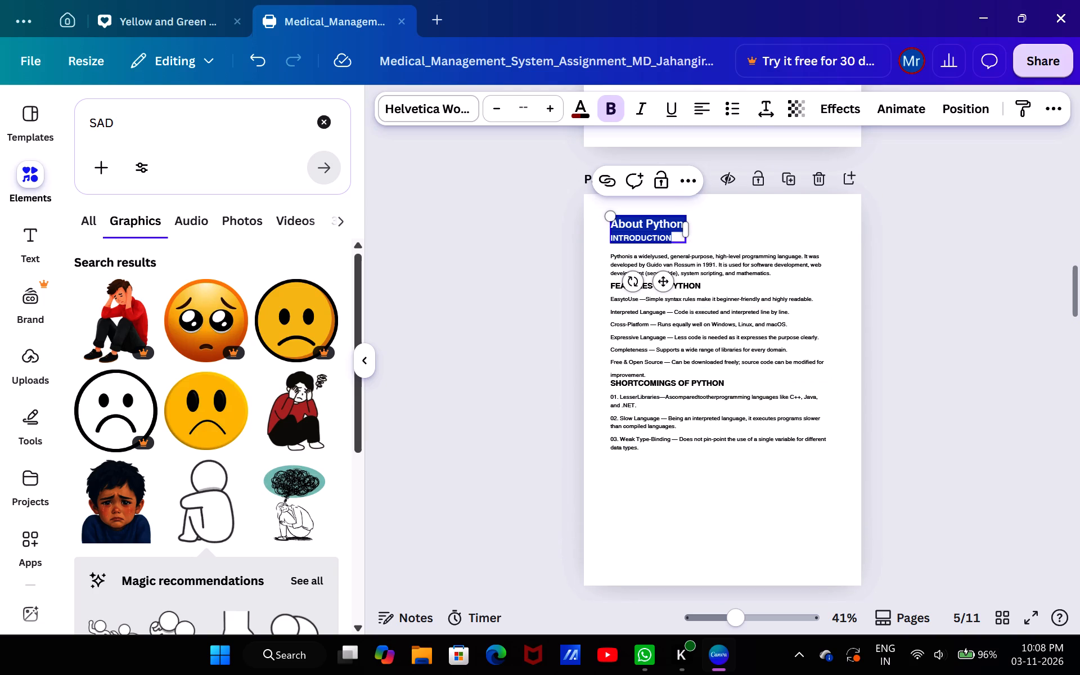
pyautogui.click(671, 236)
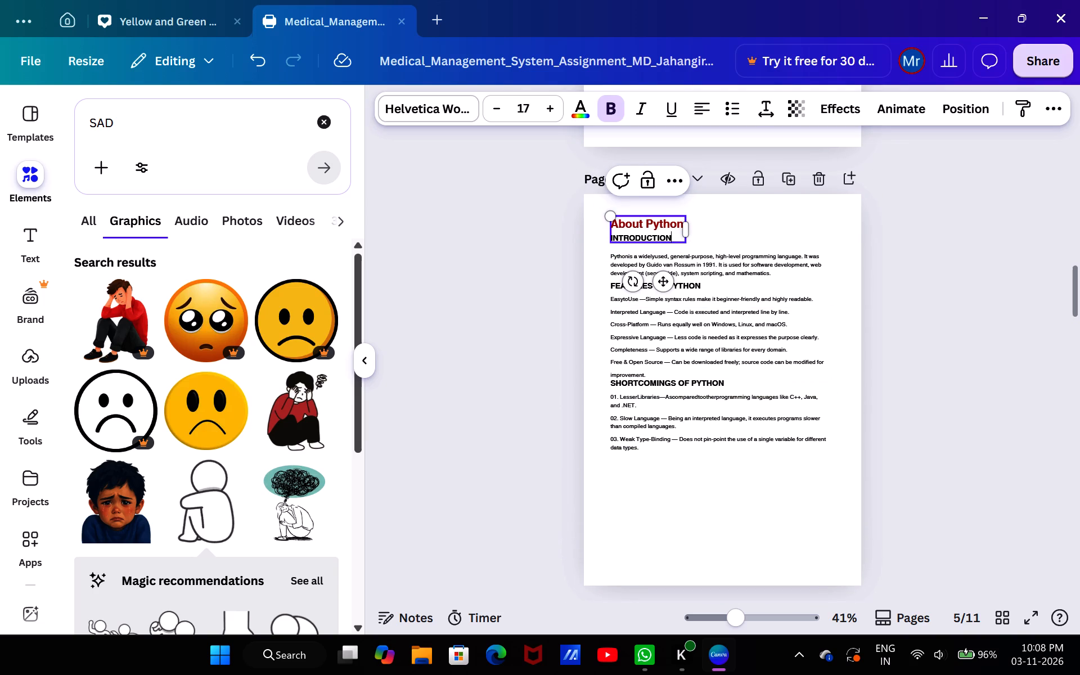
pyautogui.moveTo(623, 223); pyautogui.dragTo(674, 237)
pyautogui.click(674, 237)
pyautogui.moveTo(674, 237); pyautogui.dragTo(602, 217)
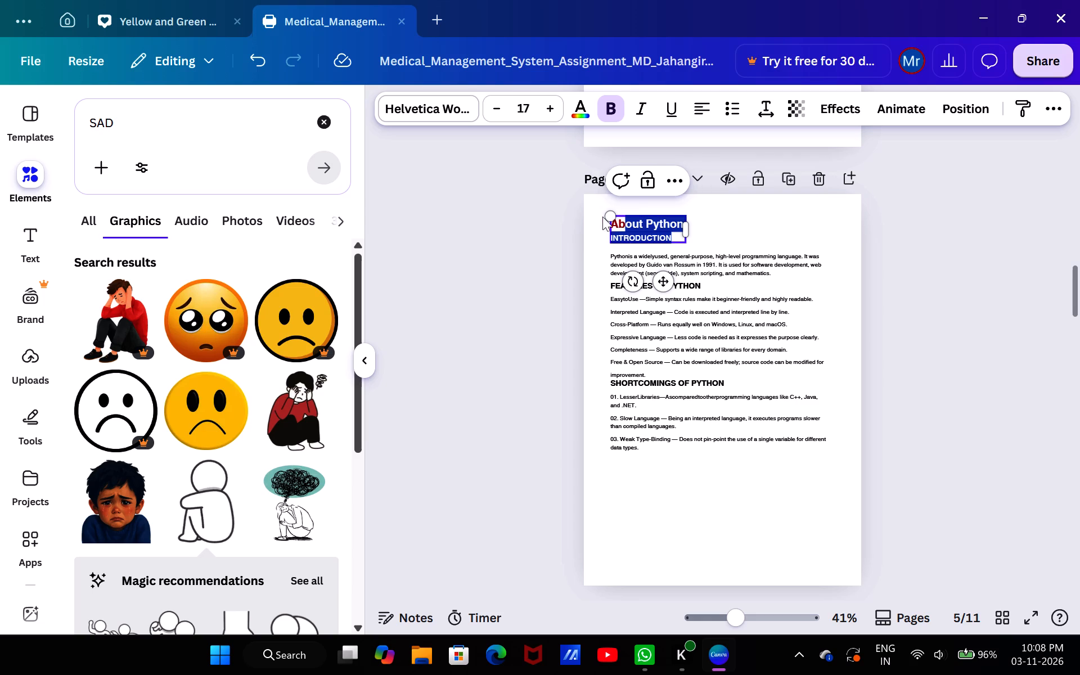
pyautogui.moveTo(602, 217); pyautogui.dragTo(571, 209)
pyautogui.doubleClick(674, 233)
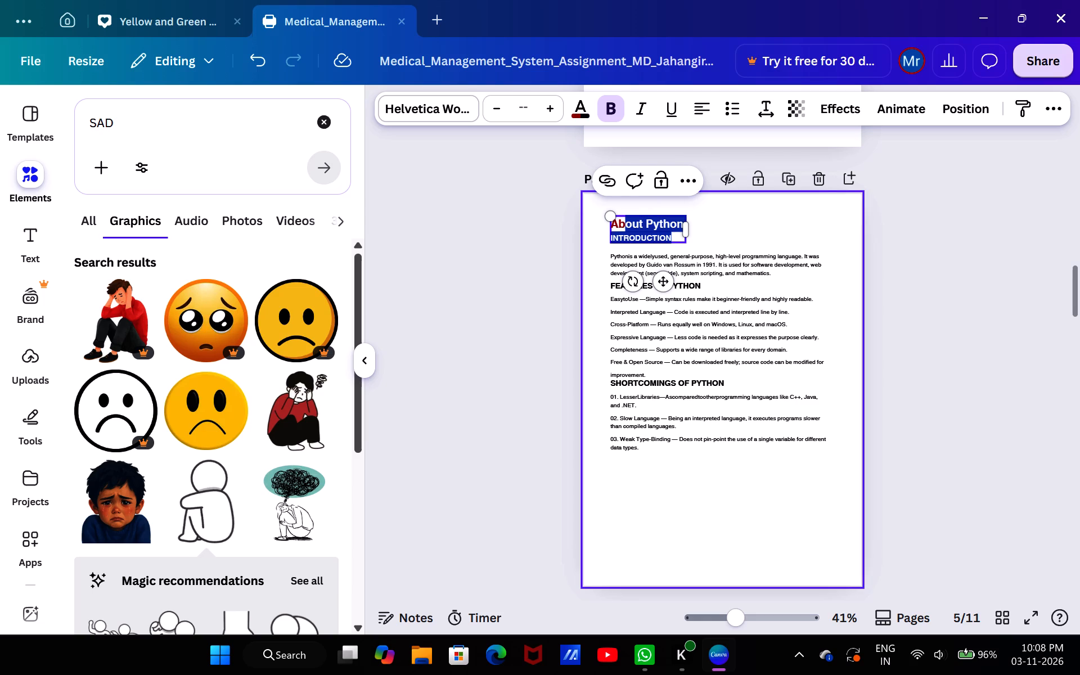
pyautogui.moveTo(674, 233); pyautogui.dragTo(606, 216)
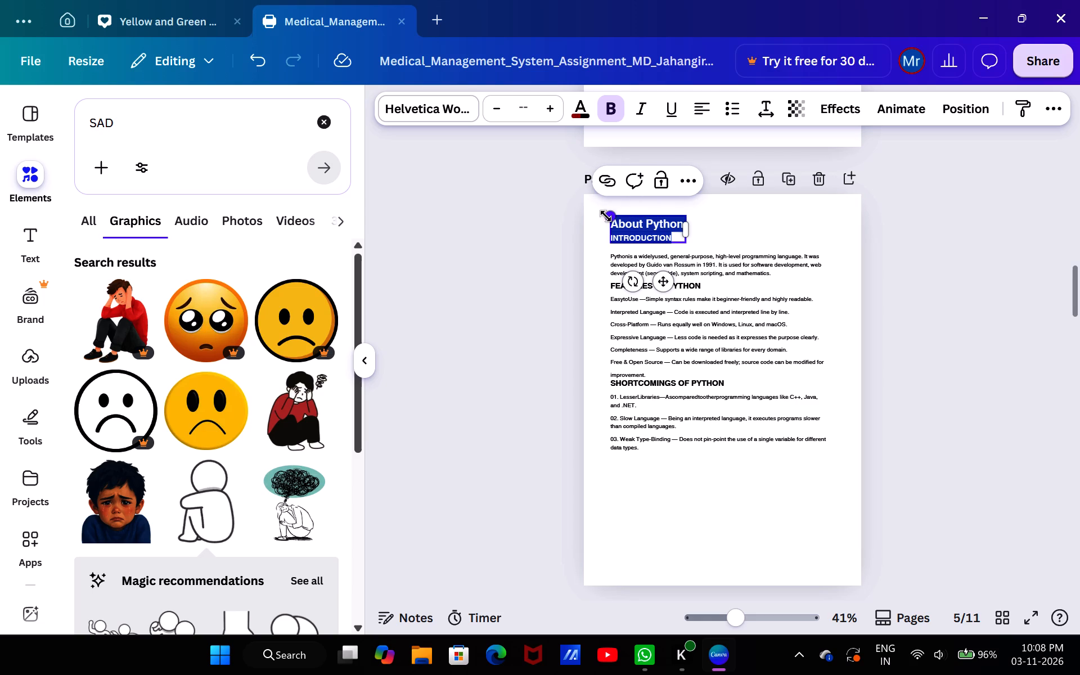
pyautogui.press('a')
pyautogui.write('BOUT')
pyautogui.press('space')
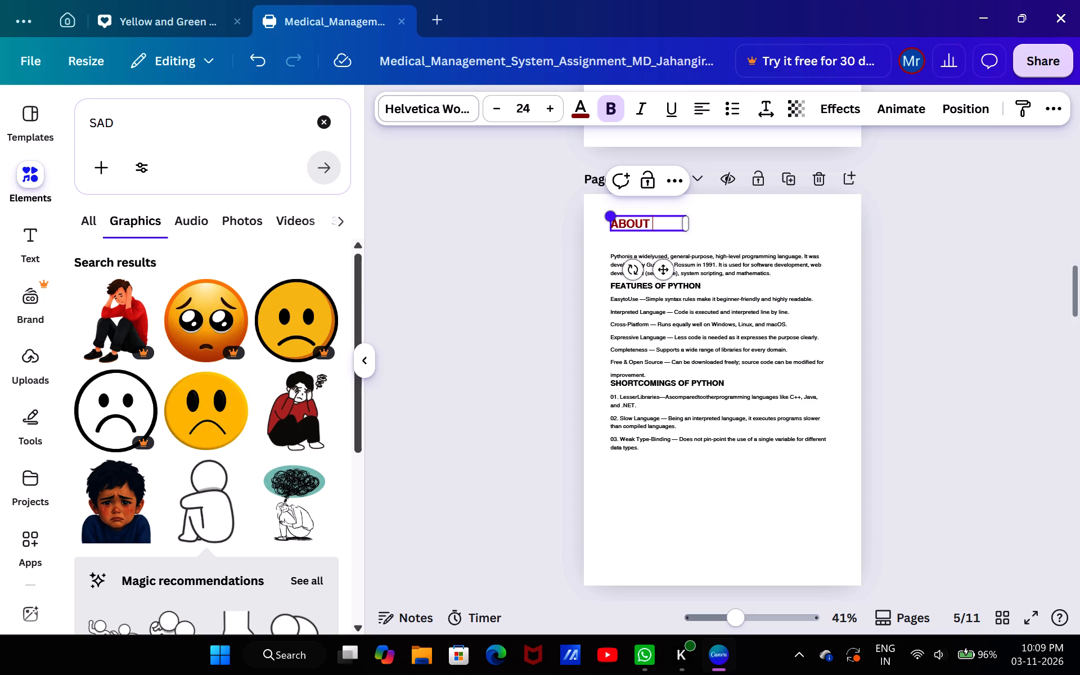
pyautogui.hscroll(1, 606, 216)
pyautogui.press('p')
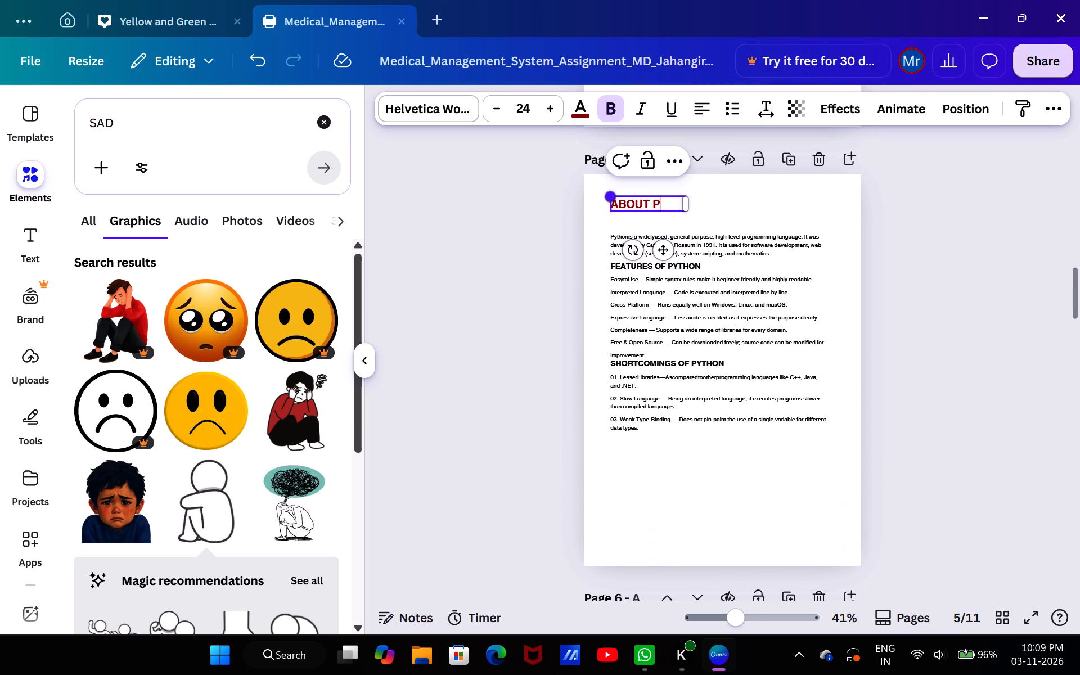
pyautogui.write('YTHON')
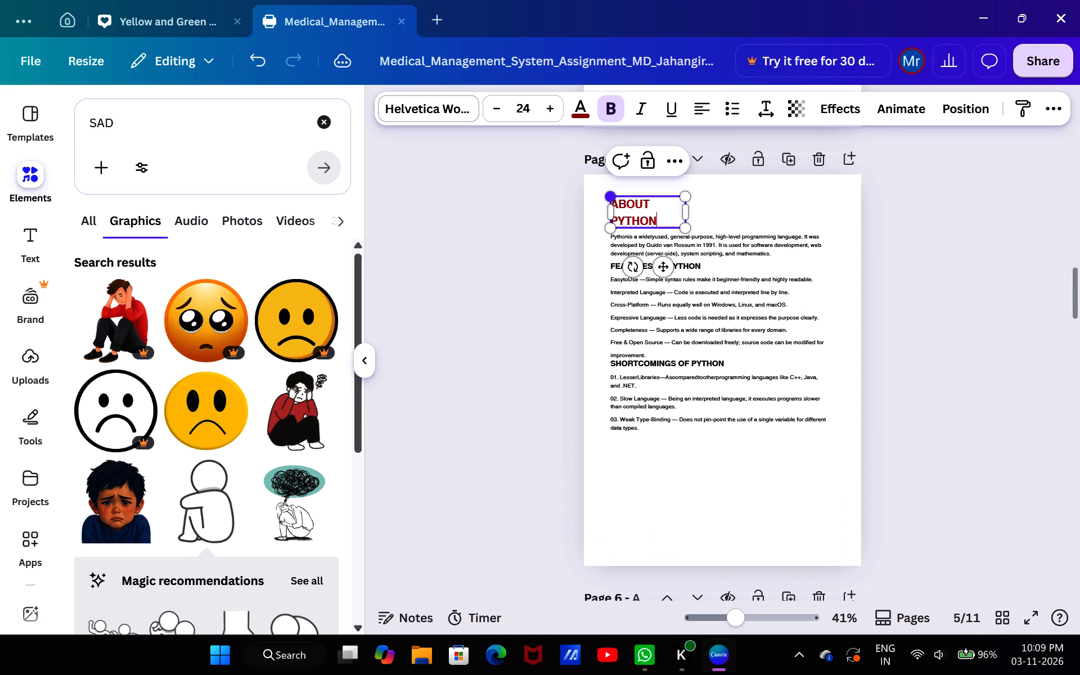
# Add a blank line below ABOUT PYTHON, followed by a line reading INRODUCTION.
pyautogui.press('space')
pyautogui.press('Return')
pyautogui.press('Return')
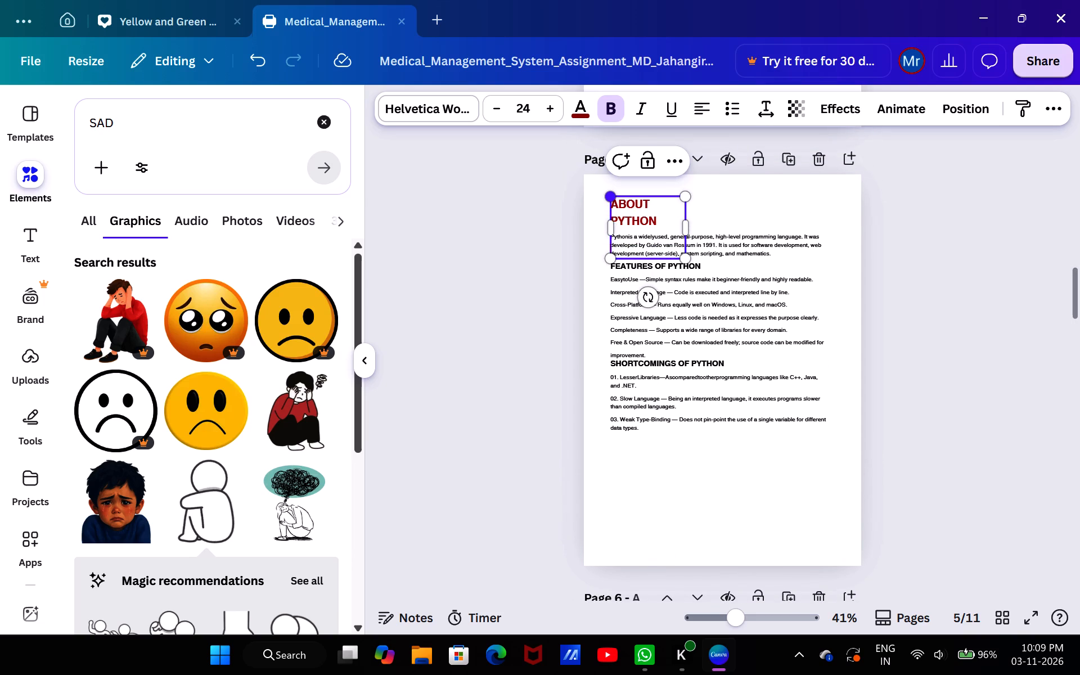
pyautogui.write('INRODUCTION')
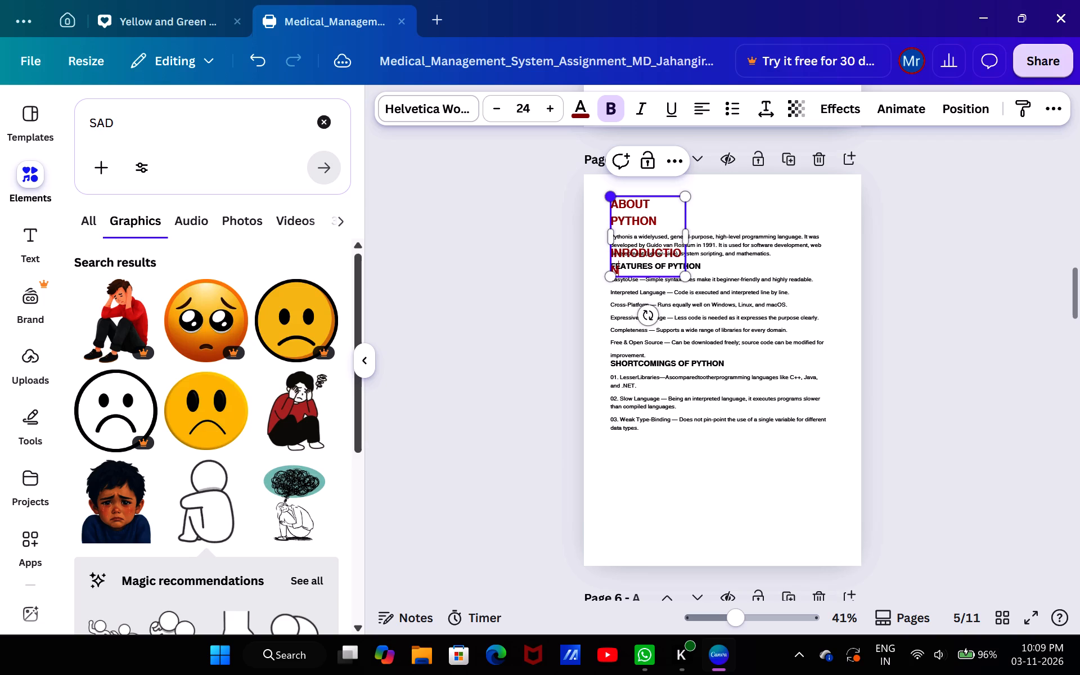
# Widen the page 5 heading text box to about twice its width so each heading fits on one line.
pyautogui.moveTo(686, 234); pyautogui.dragTo(763, 223)
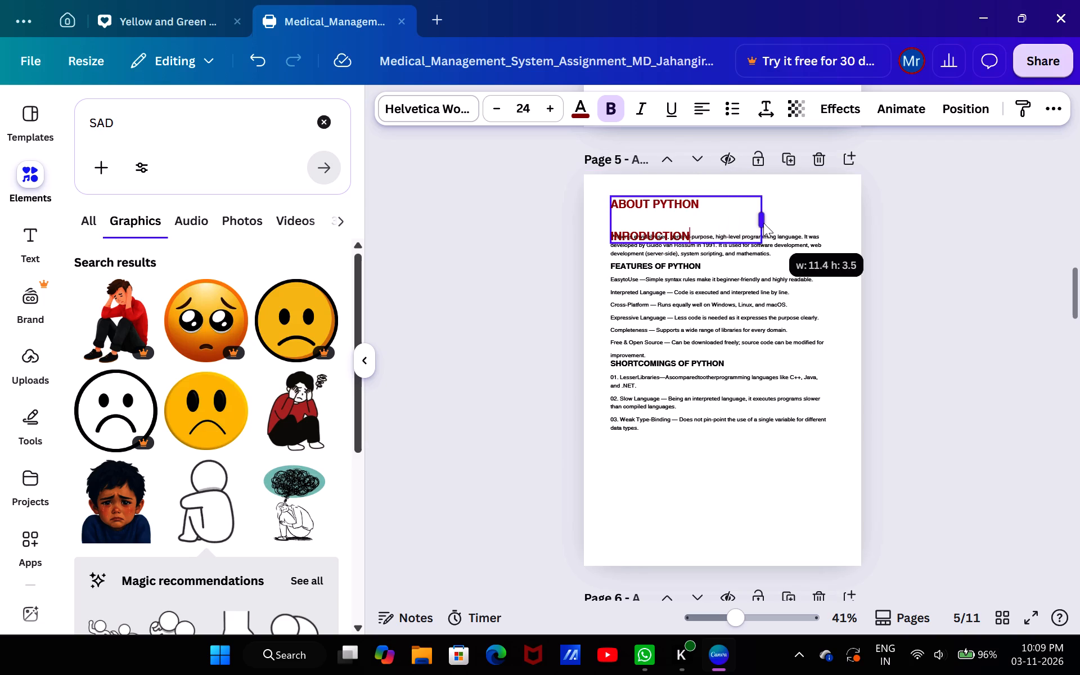
pyautogui.moveTo(763, 223); pyautogui.dragTo(773, 220)
# Indent the ABOUT PYTHON line with twenty leading spaces so it sits near the middle of the page.
pyautogui.click(654, 201)
pyautogui.press('Left')
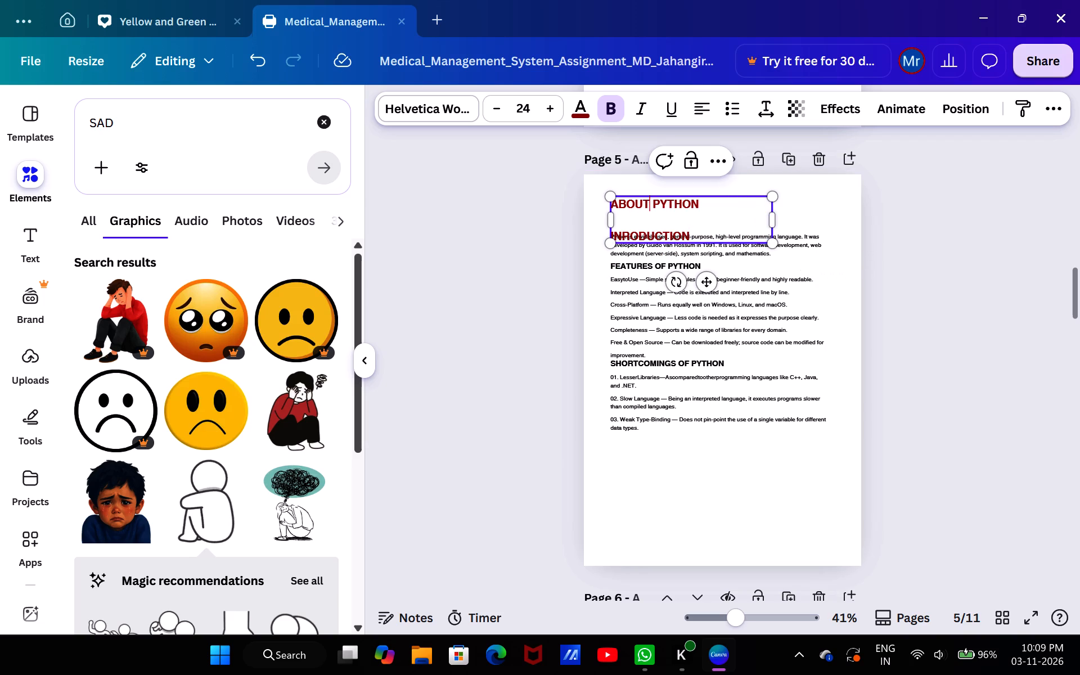
pyautogui.press('Left')
pyautogui.press('Left')
pyautogui.press('Left')
pyautogui.press('Left')
pyautogui.press('Left')
pyautogui.press('space')
pyautogui.press('space')
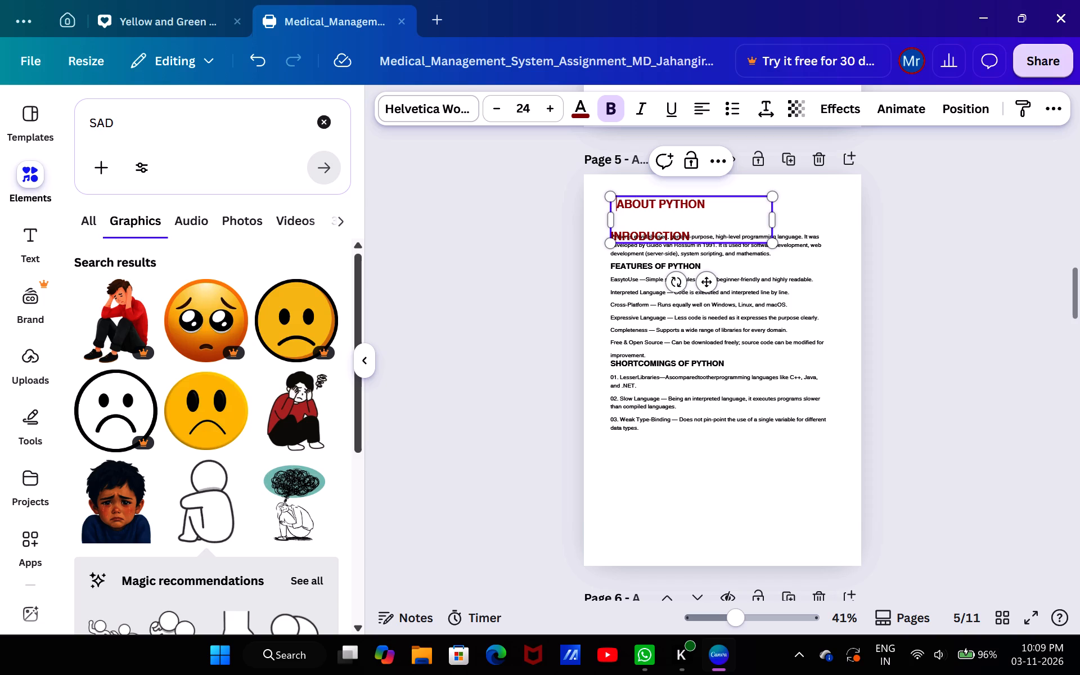
pyautogui.press('space')
pyautogui.press('space')
pyautogui.press('space')
pyautogui.press('space')
pyautogui.press('space')
pyautogui.press('space')
pyautogui.press('space')
pyautogui.press('space')
pyautogui.press('space')
pyautogui.press('space')
pyautogui.press('space')
pyautogui.press('space')
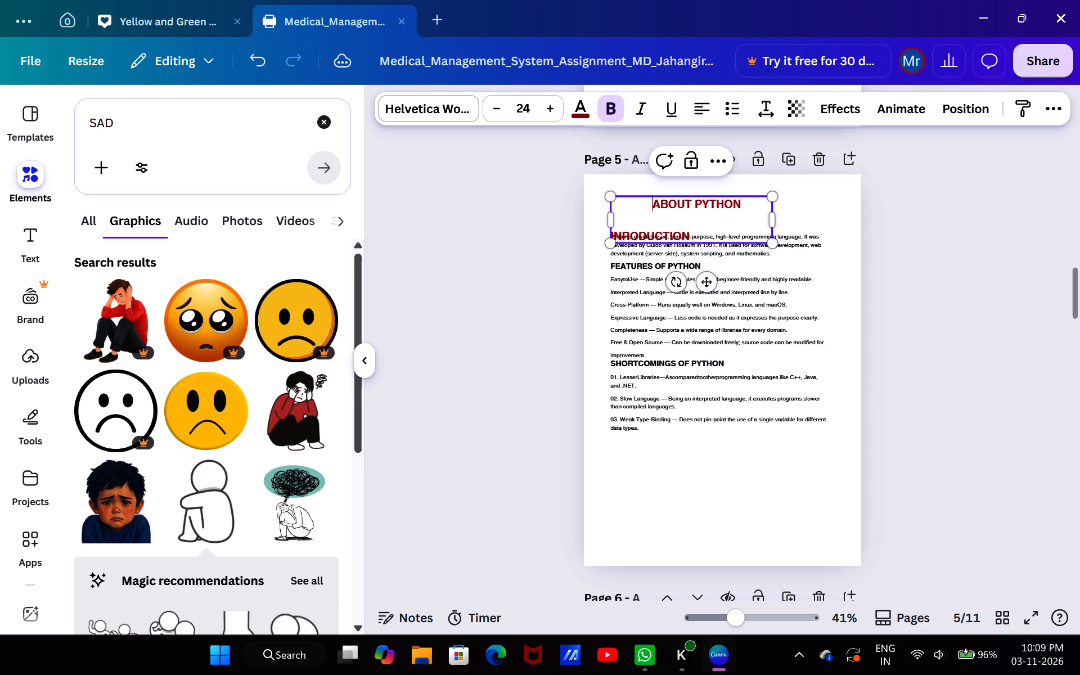
pyautogui.press('space')
pyautogui.press('space')
pyautogui.press('space')
pyautogui.press('space')
pyautogui.press('space')
pyautogui.press('space')
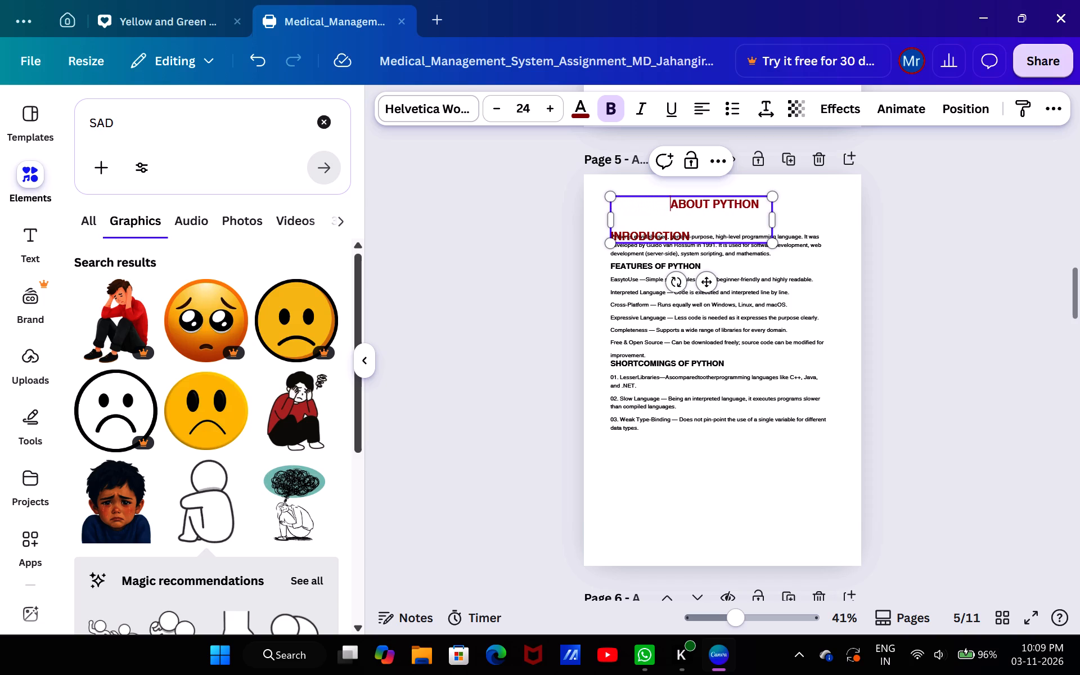
# Move the page 5 heading text box up slightly so INRODUCTION sits just above the first paragraph.
pyautogui.moveTo(658, 212); pyautogui.dragTo(696, 220)
pyautogui.moveTo(705, 283); pyautogui.dragTo(703, 272)
pyautogui.click(504, 277)
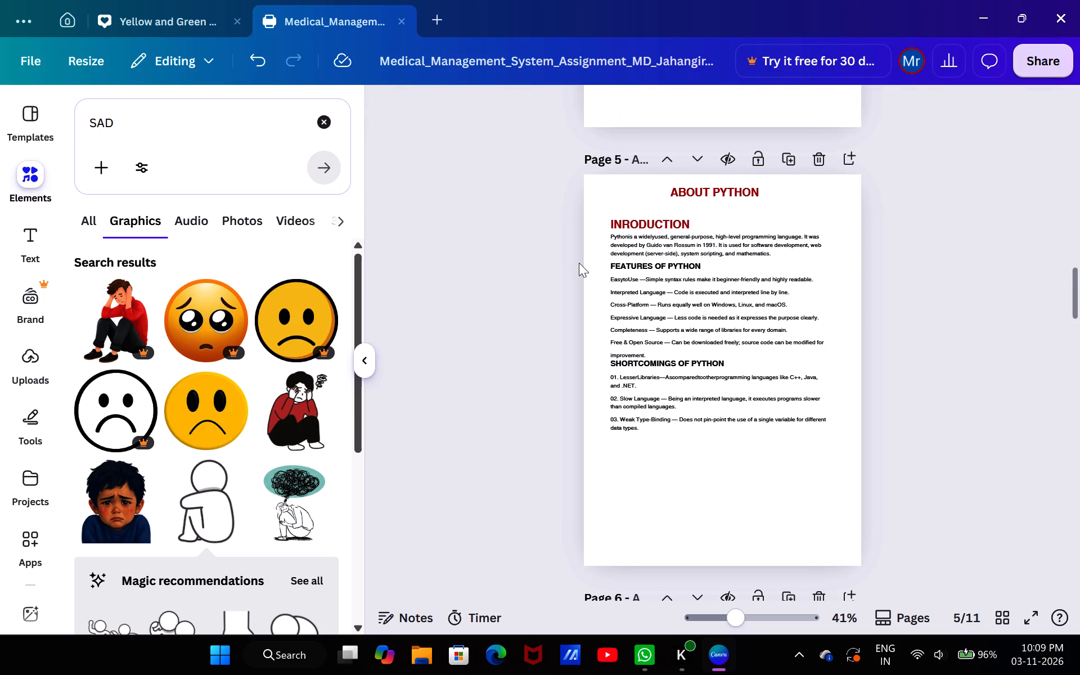
# Review the layout of the pages from page 6 through the Bibliography on page 11, and return to the cover page.
pyautogui.scroll(-4, 579, 263)
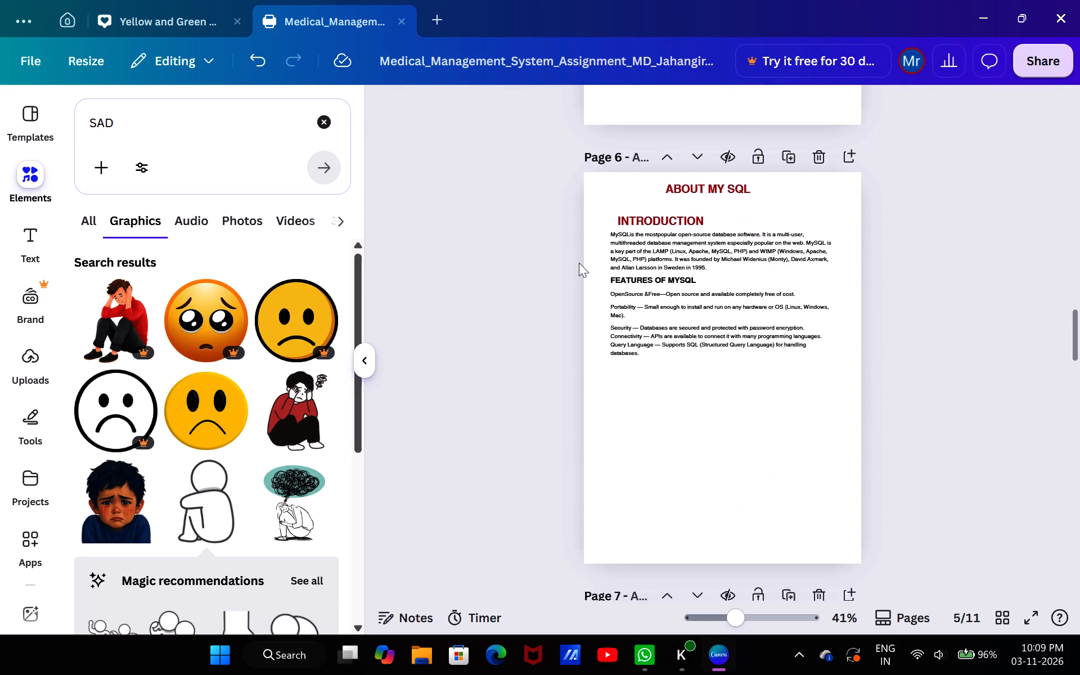
pyautogui.scroll(-3, 579, 263)
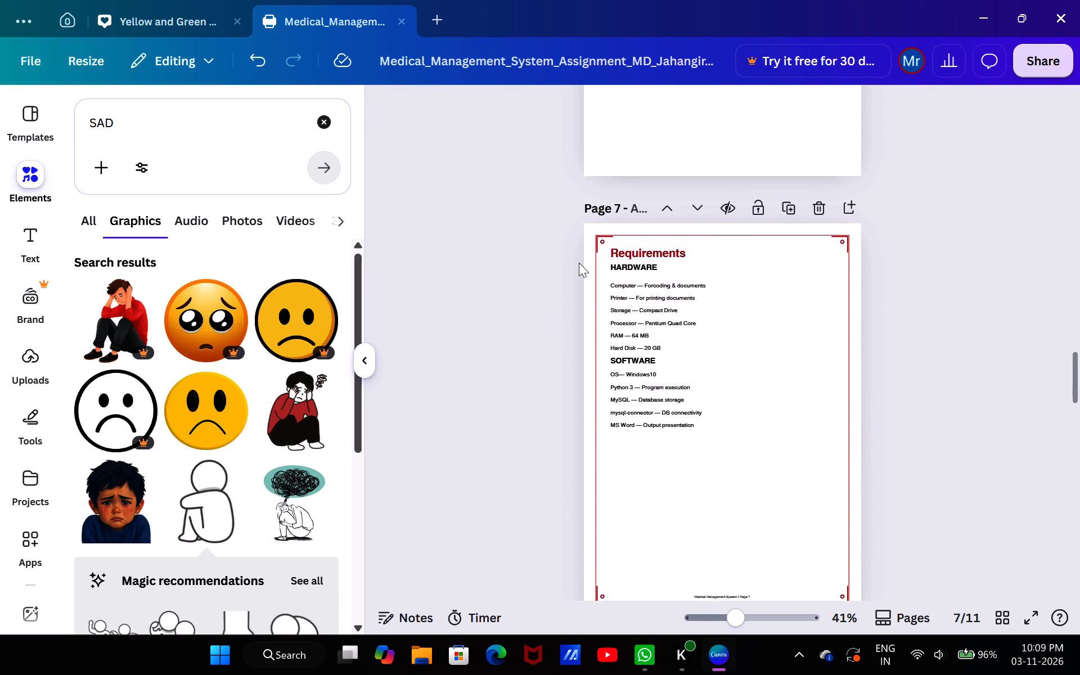
pyautogui.scroll(-2, 579, 263)
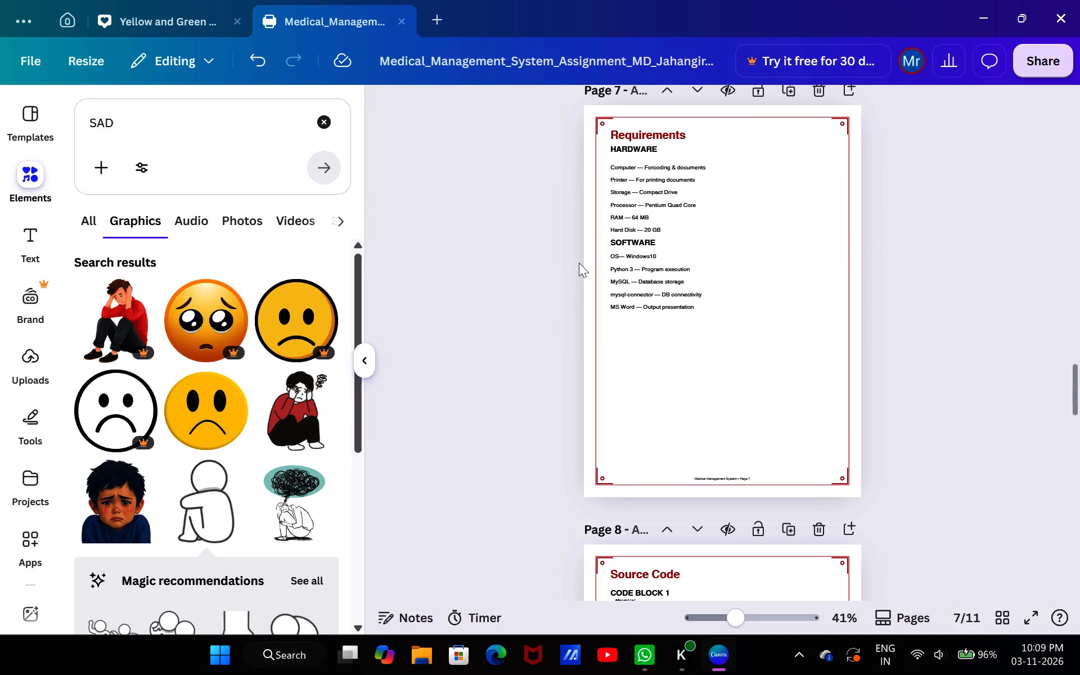
pyautogui.scroll(-2, 579, 263)
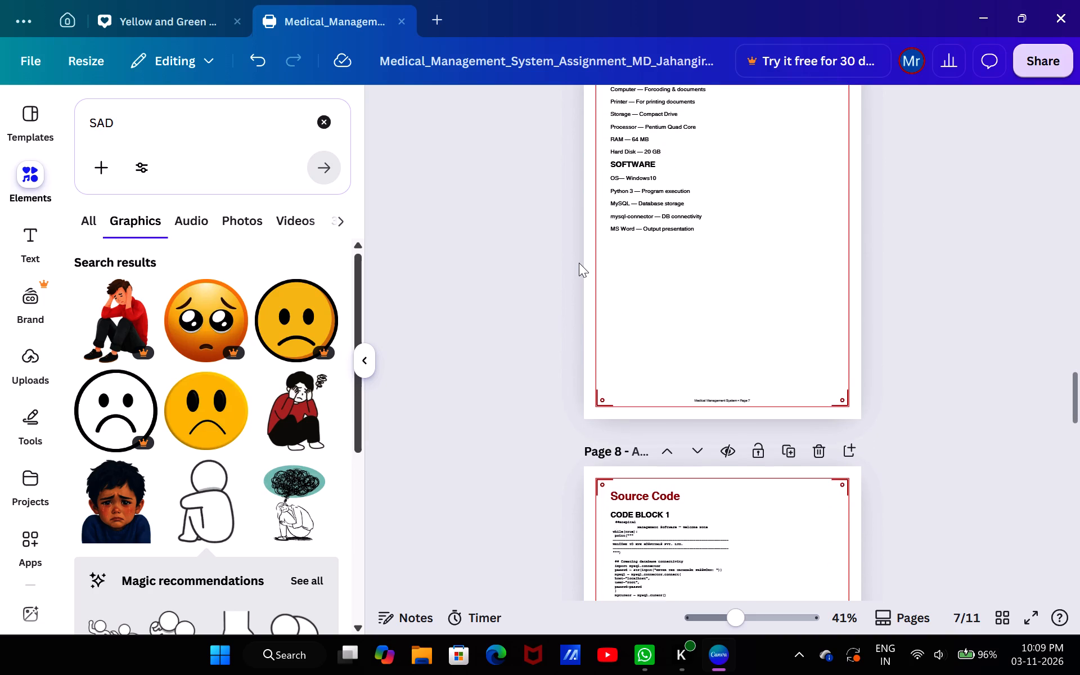
pyautogui.scroll(-2, 579, 263)
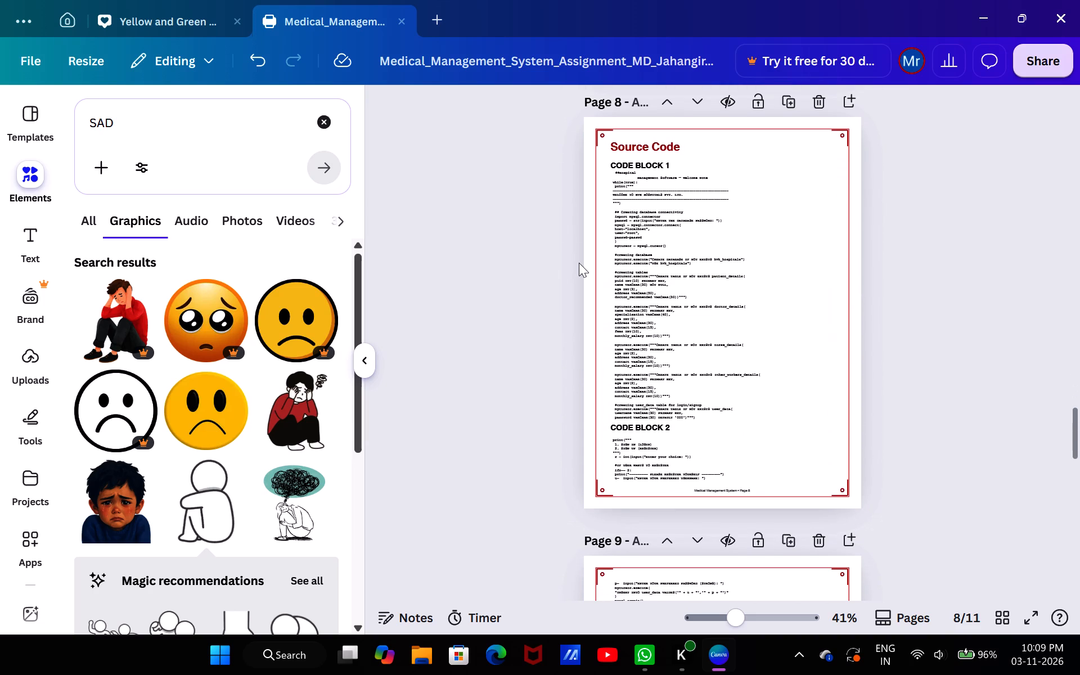
pyautogui.click(500, 238)
pyautogui.scroll(-1, 500, 238)
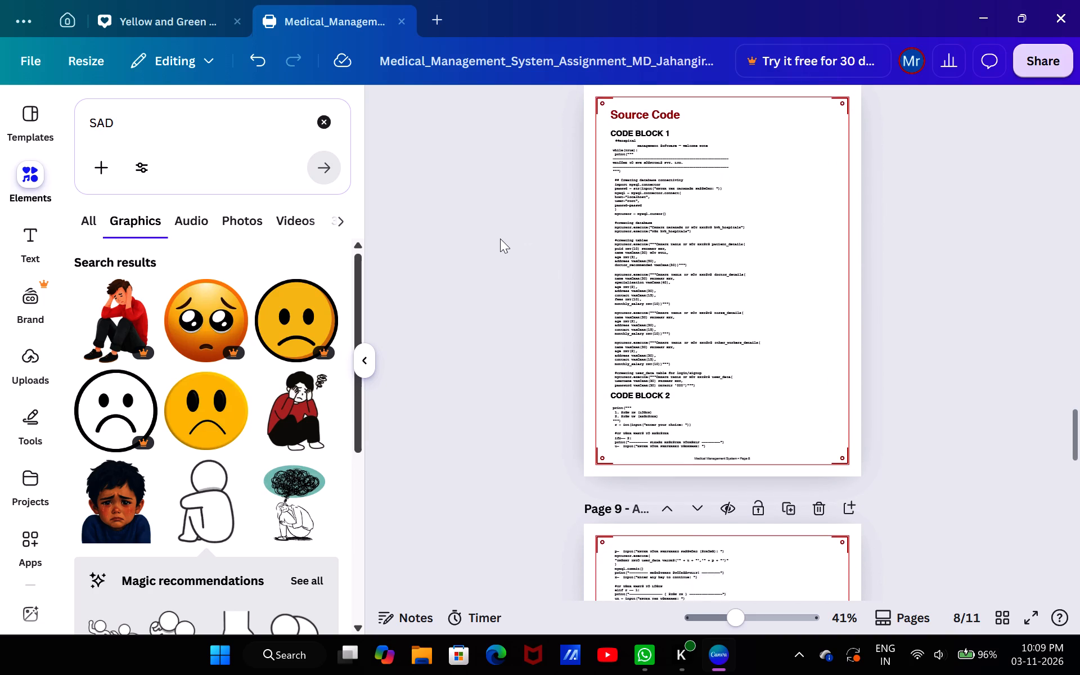
pyautogui.scroll(-3, 500, 238)
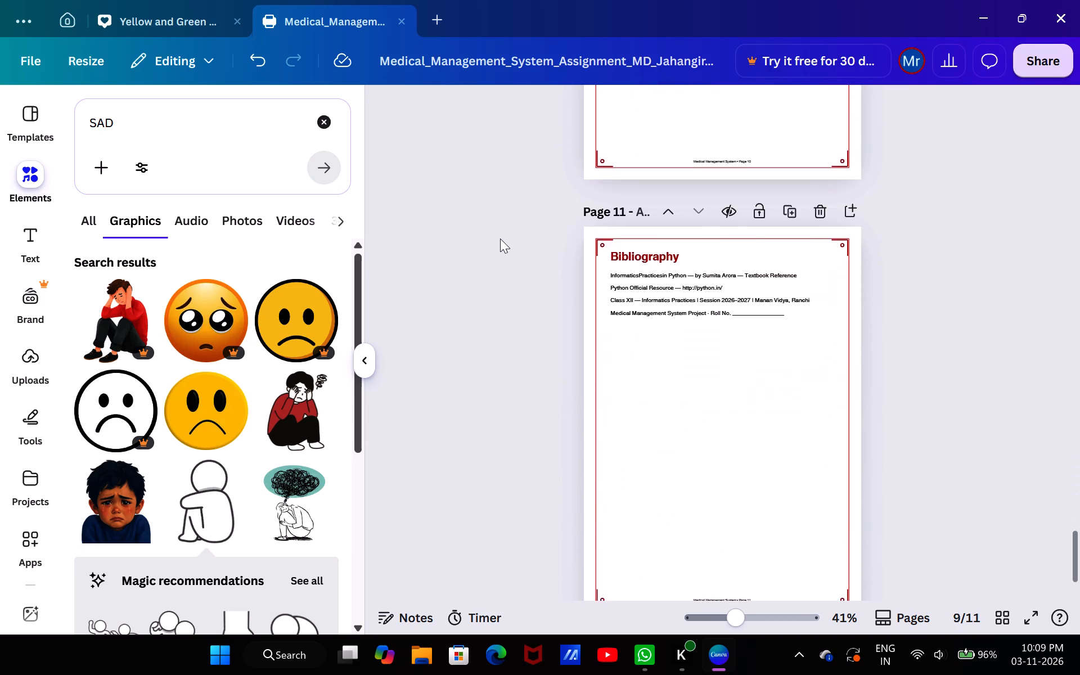
pyautogui.scroll(-2, 500, 238)
pyautogui.scroll(2, 500, 238)
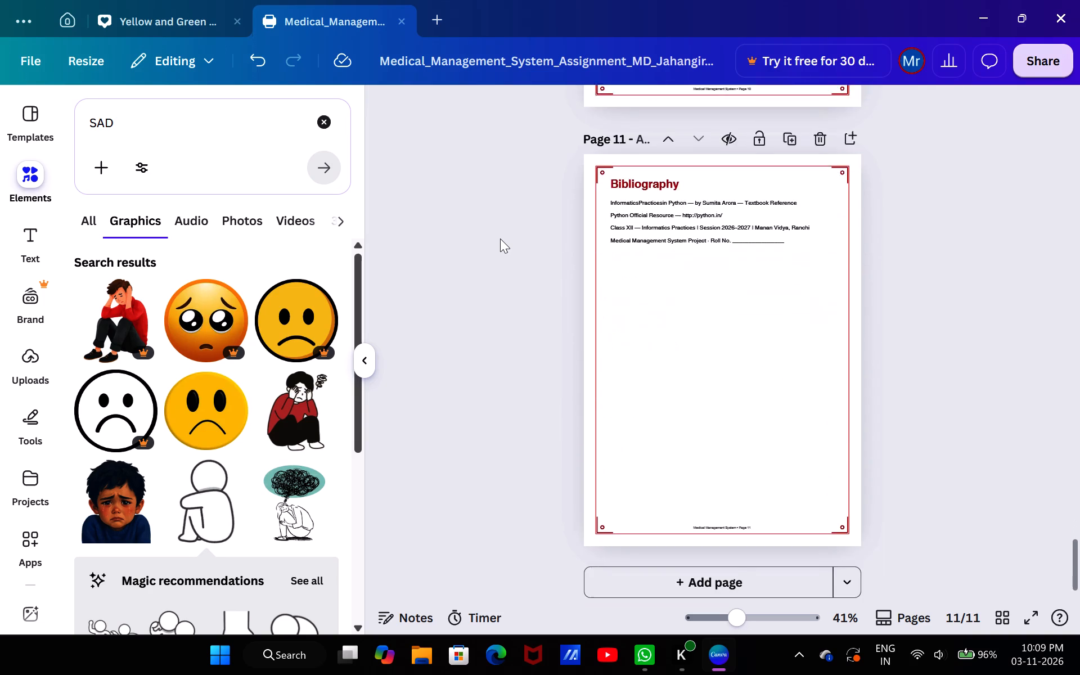
pyautogui.scroll(14, 500, 238)
pyautogui.scroll(7, 500, 238)
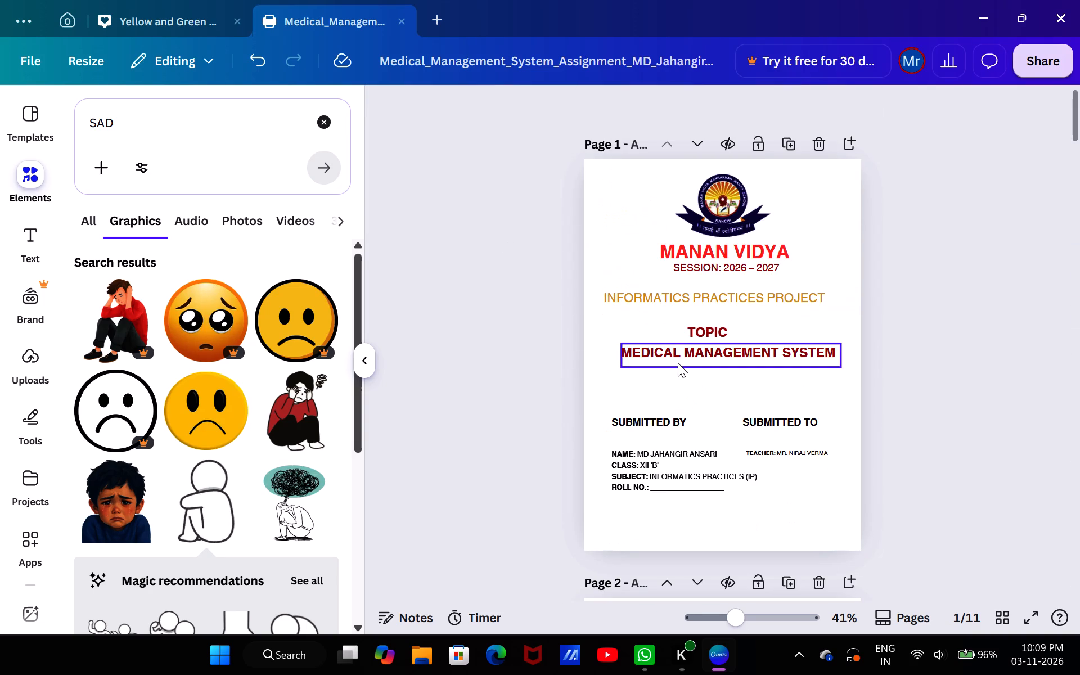
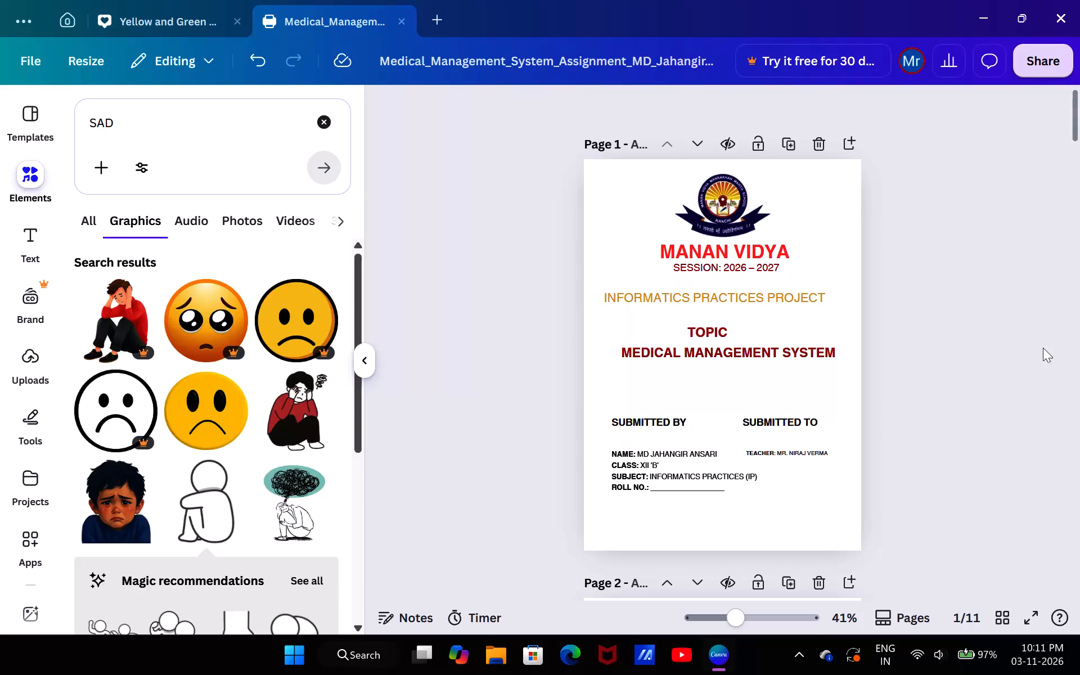
# Close the Canva window with the Medical Management System project and return to the desktop.
pyautogui.click(1074, 0)
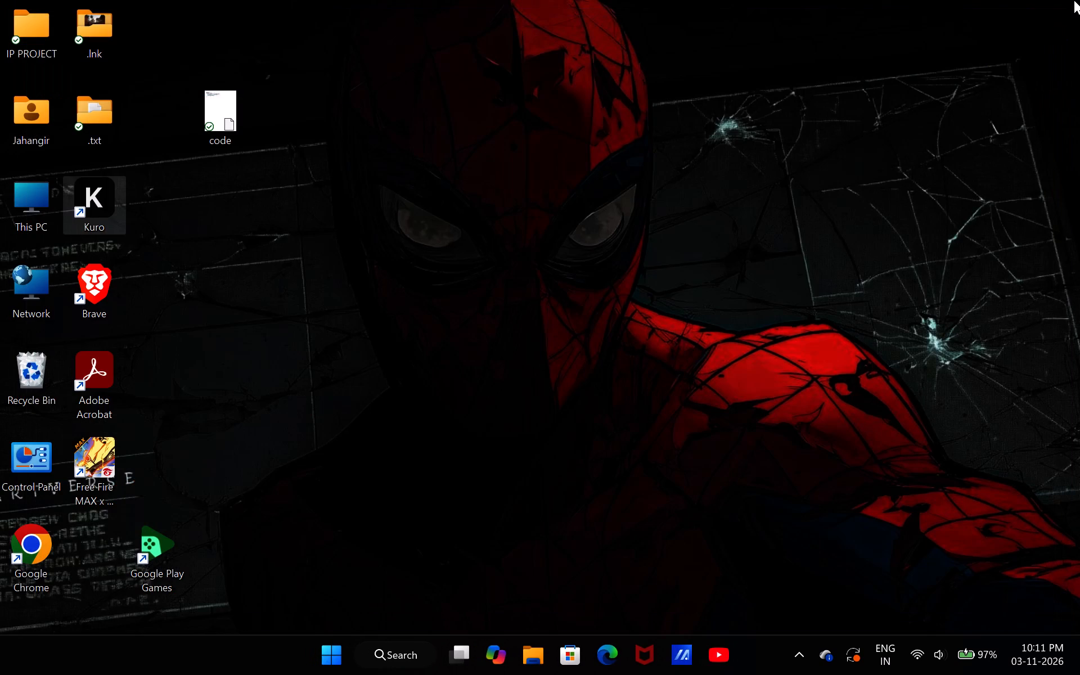